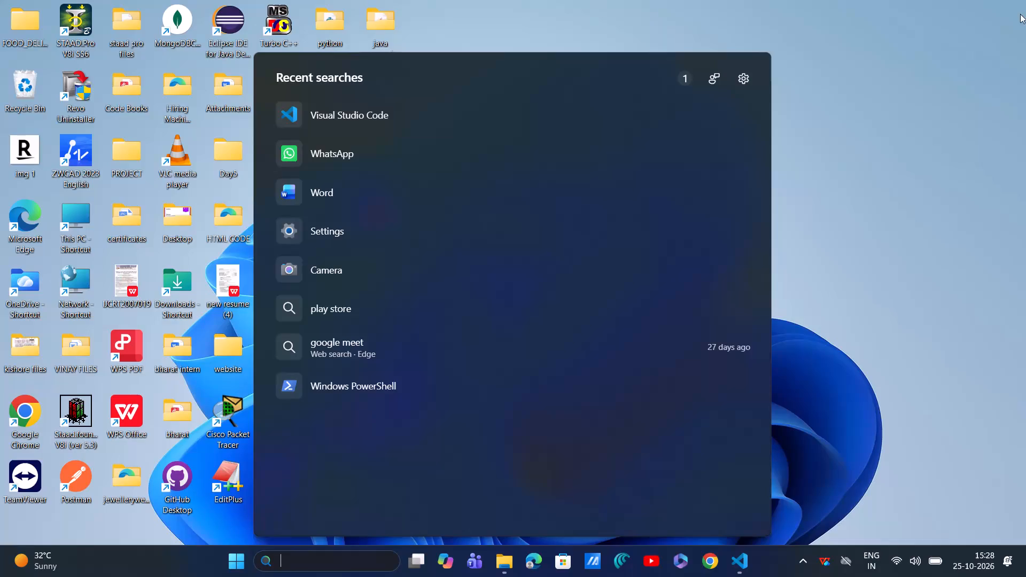
# Open the final folder inside Downloads in File Explorer.
pyautogui.click(854, 188)
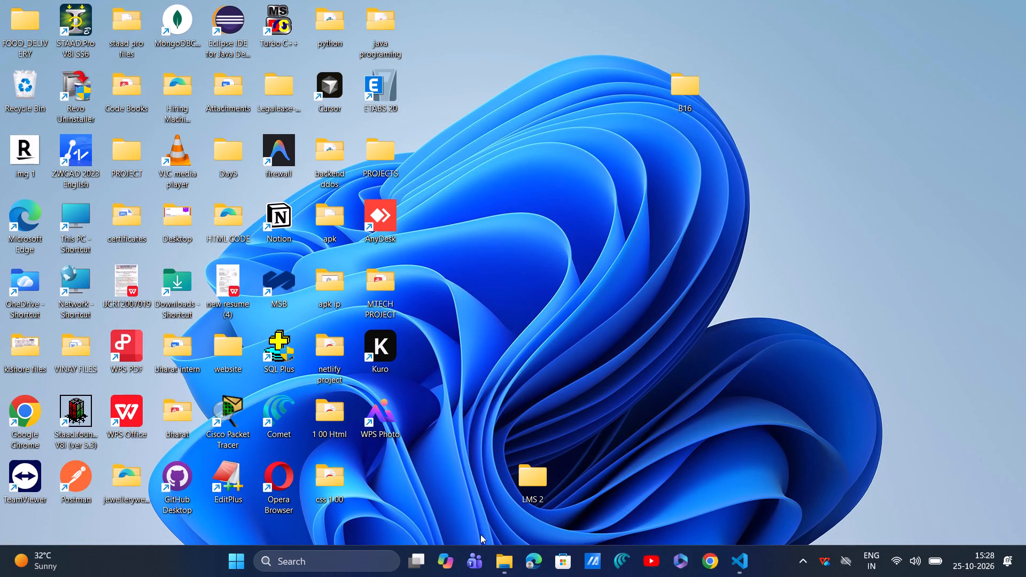
pyautogui.click(497, 564)
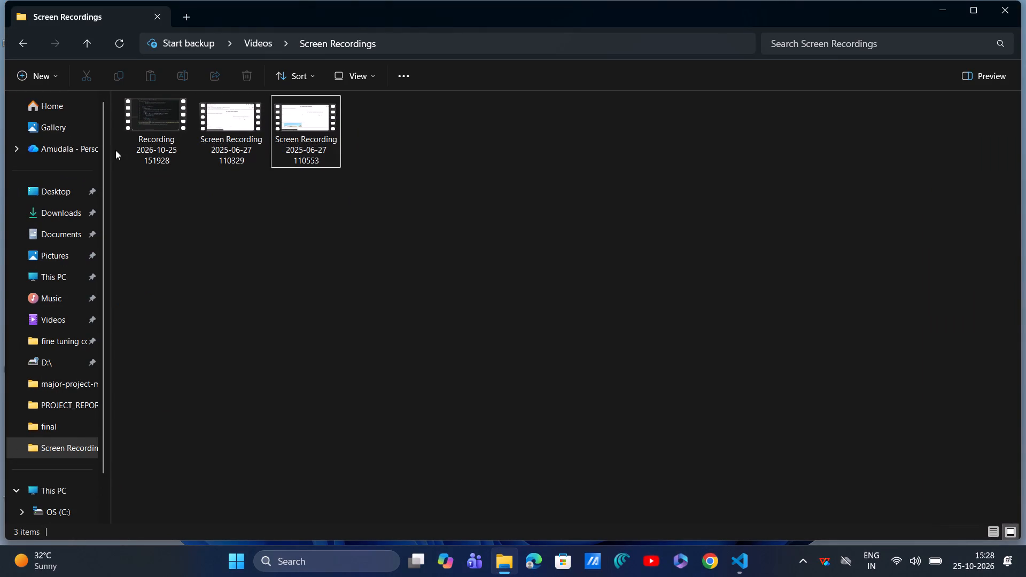
pyautogui.click(19, 49)
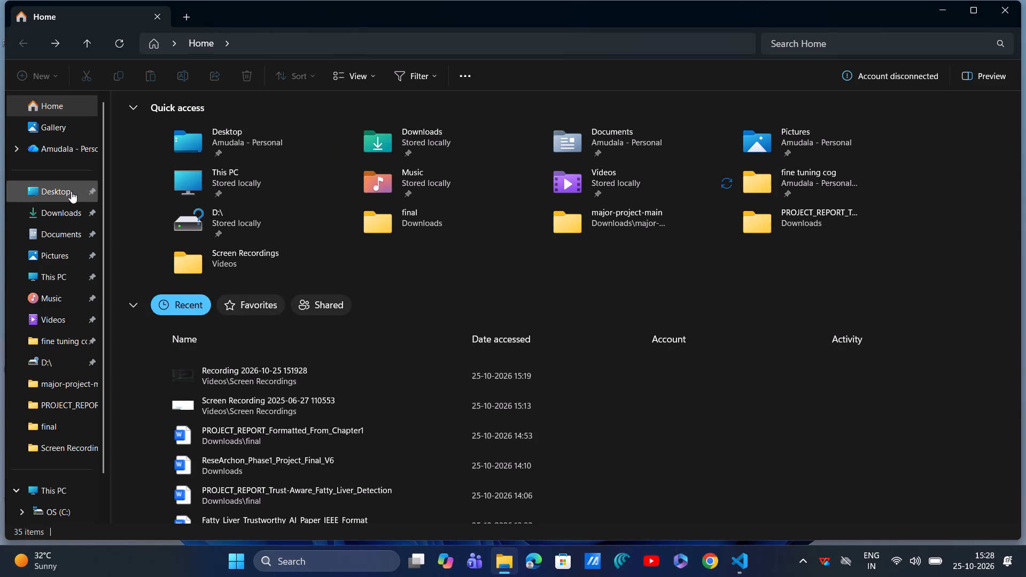
pyautogui.click(70, 219)
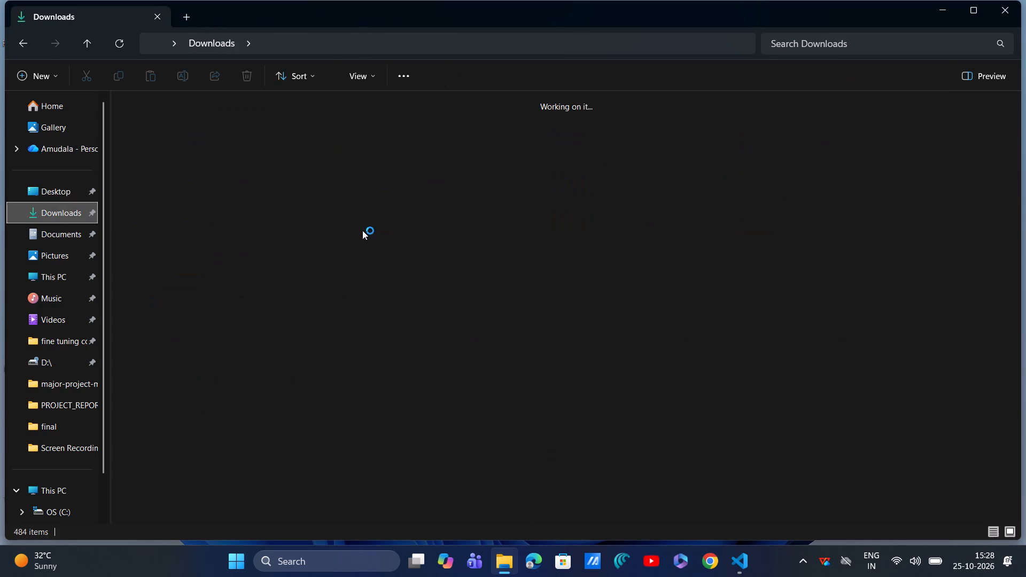
pyautogui.doubleClick(561, 127)
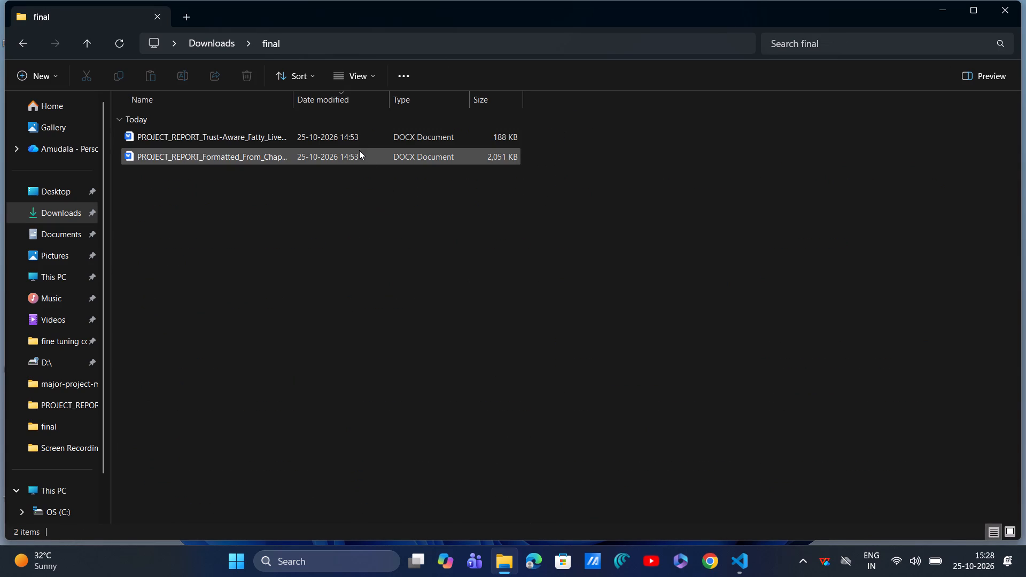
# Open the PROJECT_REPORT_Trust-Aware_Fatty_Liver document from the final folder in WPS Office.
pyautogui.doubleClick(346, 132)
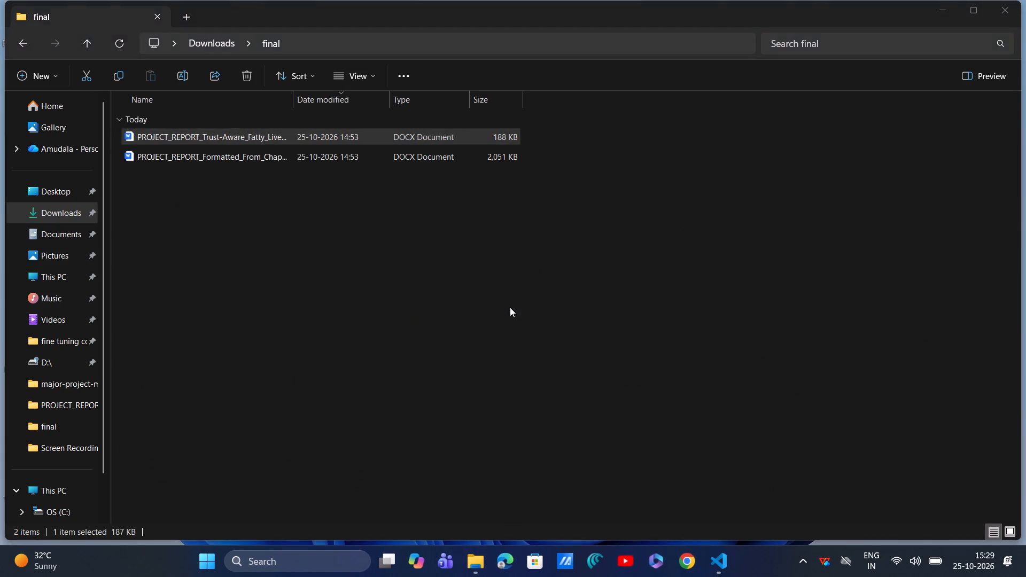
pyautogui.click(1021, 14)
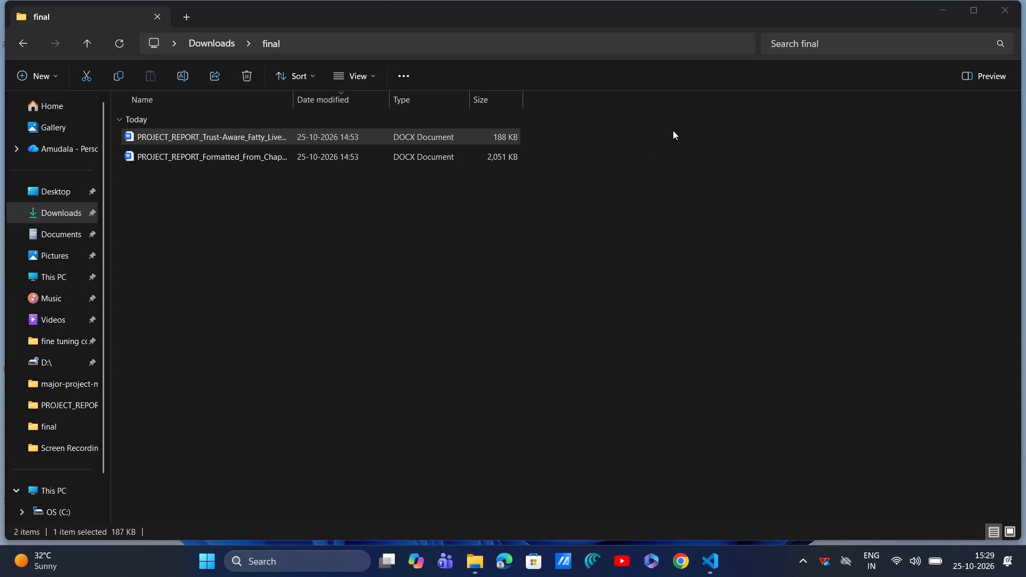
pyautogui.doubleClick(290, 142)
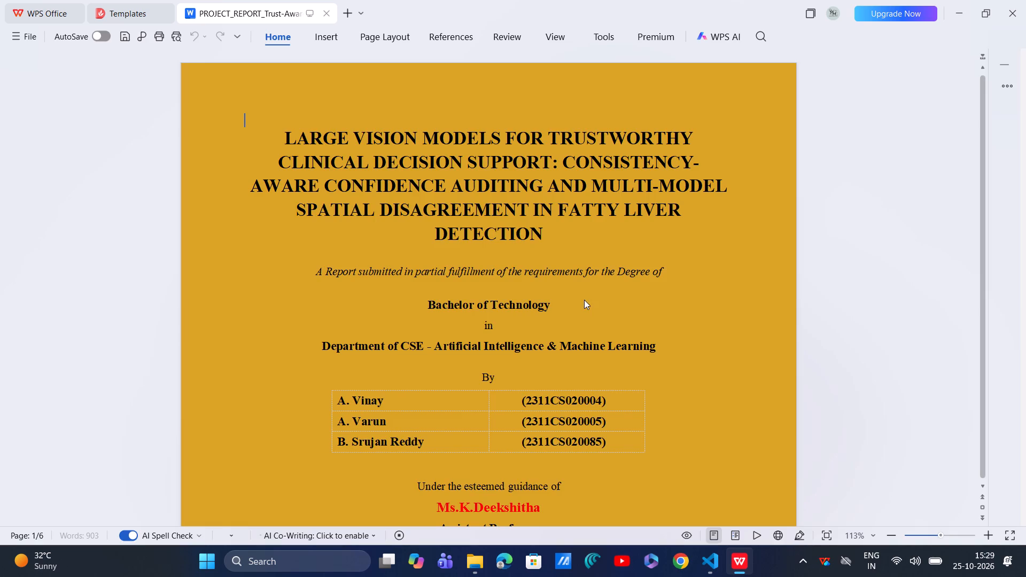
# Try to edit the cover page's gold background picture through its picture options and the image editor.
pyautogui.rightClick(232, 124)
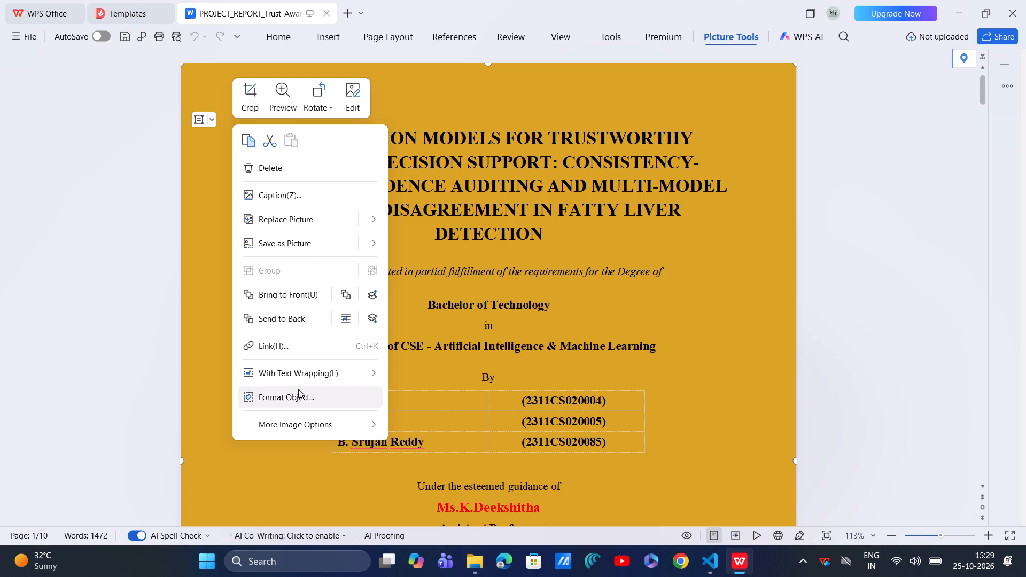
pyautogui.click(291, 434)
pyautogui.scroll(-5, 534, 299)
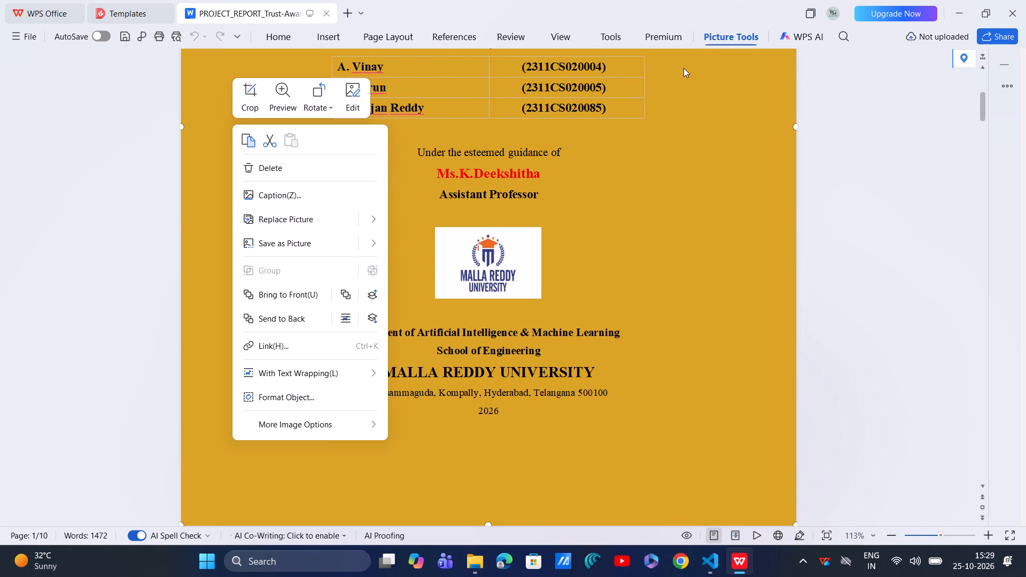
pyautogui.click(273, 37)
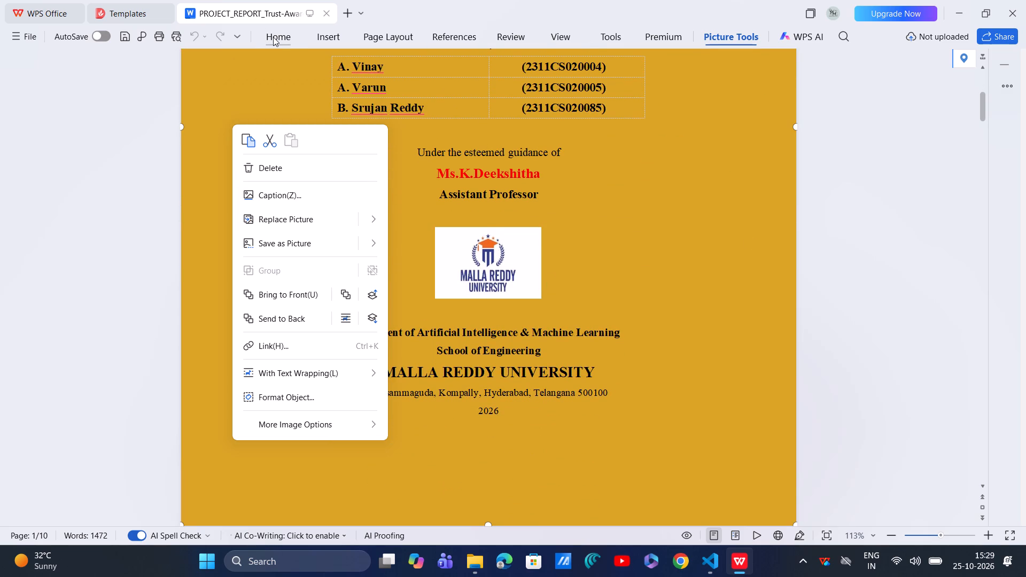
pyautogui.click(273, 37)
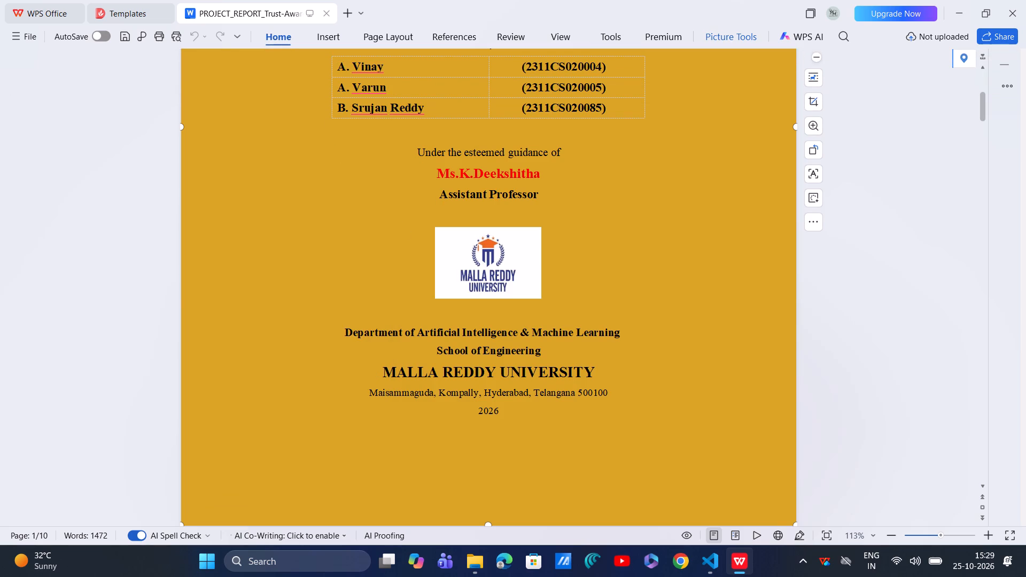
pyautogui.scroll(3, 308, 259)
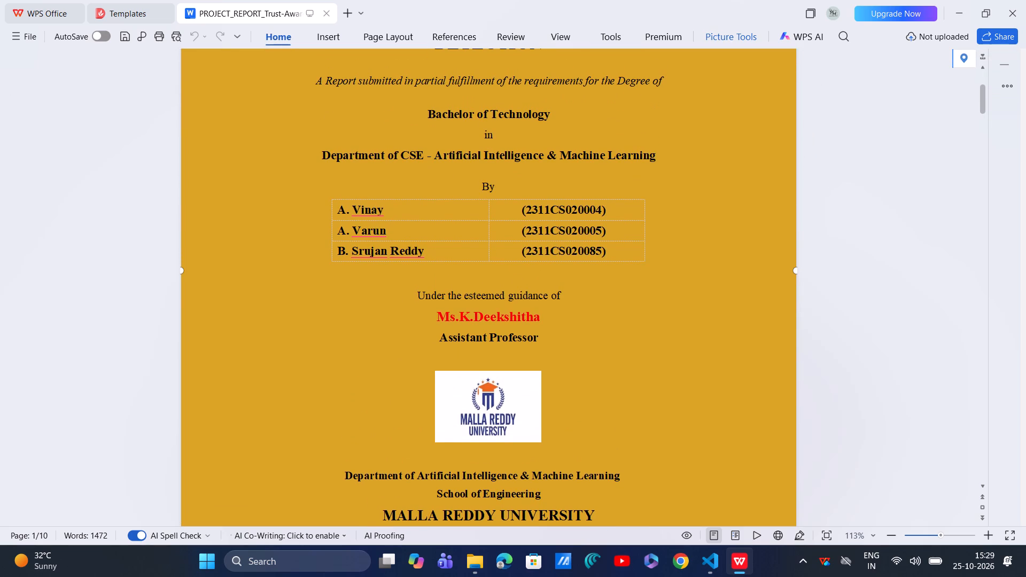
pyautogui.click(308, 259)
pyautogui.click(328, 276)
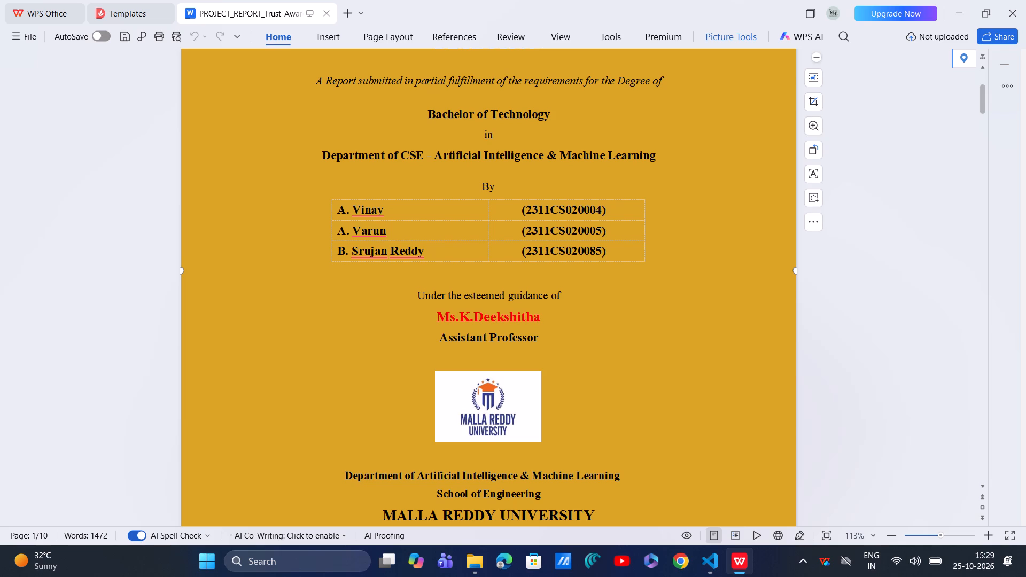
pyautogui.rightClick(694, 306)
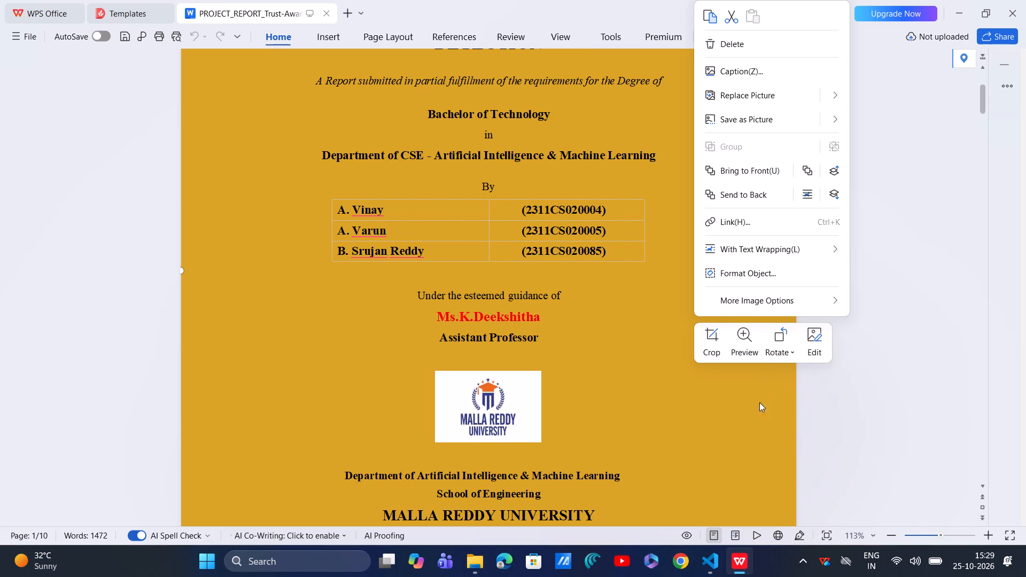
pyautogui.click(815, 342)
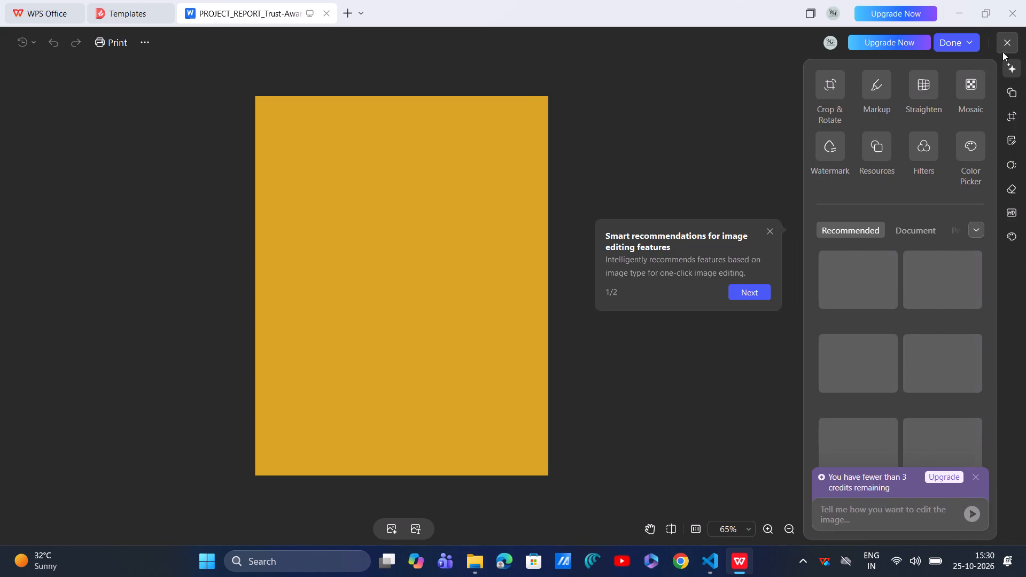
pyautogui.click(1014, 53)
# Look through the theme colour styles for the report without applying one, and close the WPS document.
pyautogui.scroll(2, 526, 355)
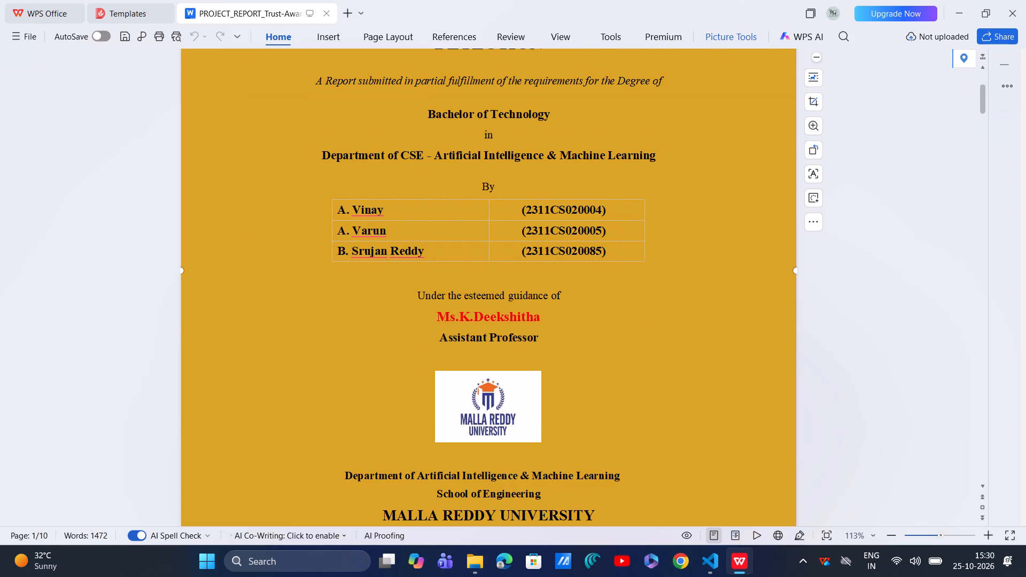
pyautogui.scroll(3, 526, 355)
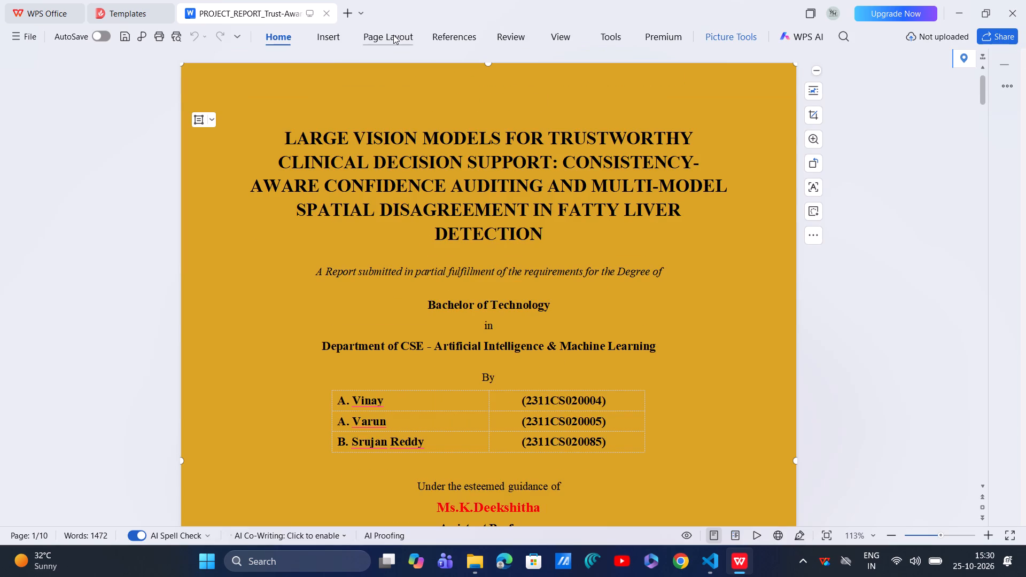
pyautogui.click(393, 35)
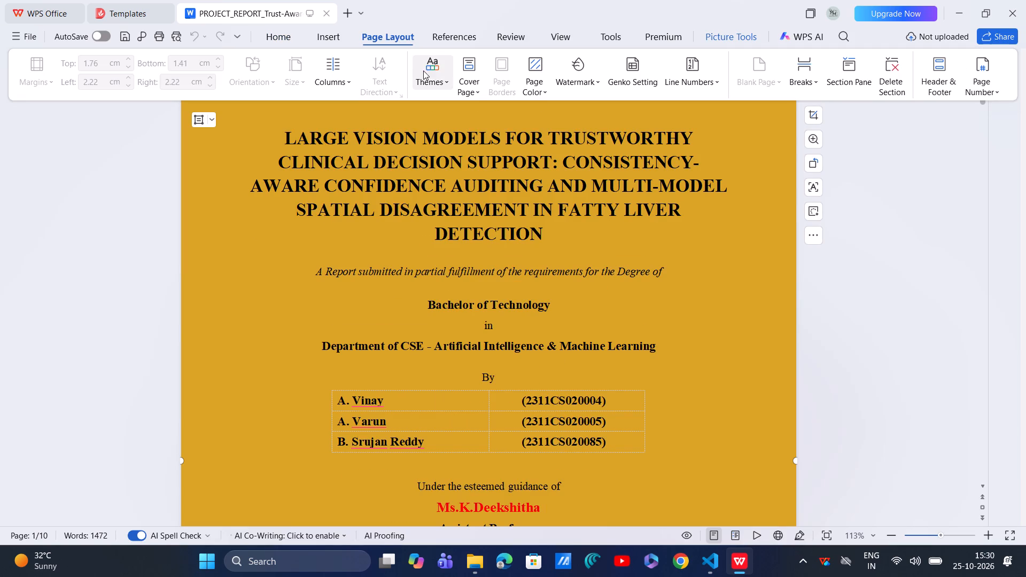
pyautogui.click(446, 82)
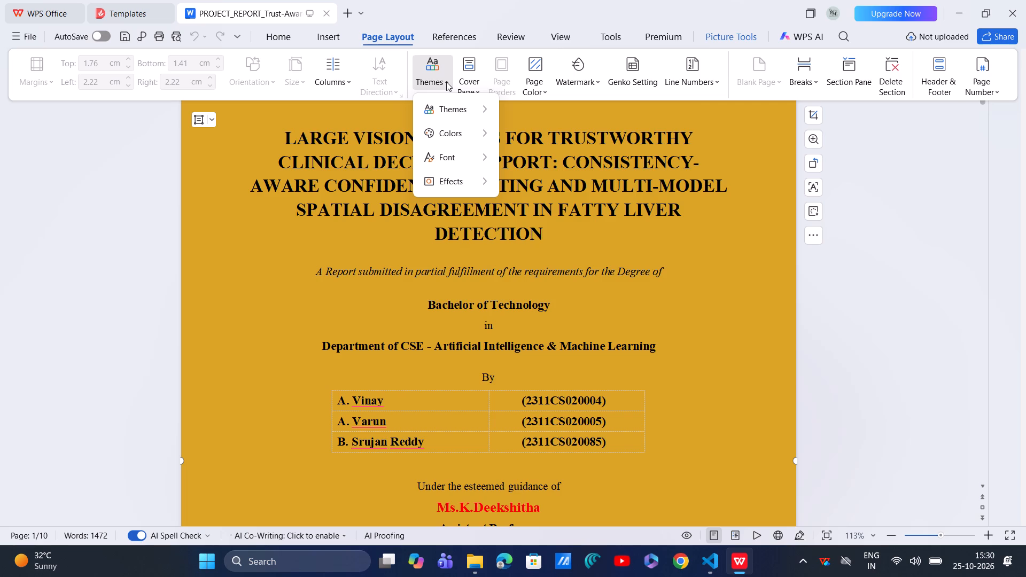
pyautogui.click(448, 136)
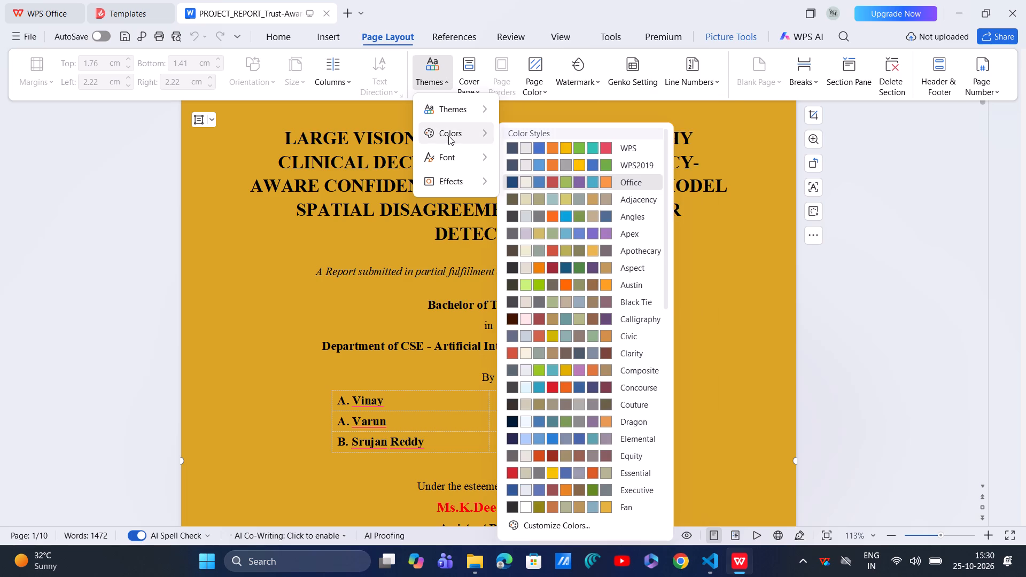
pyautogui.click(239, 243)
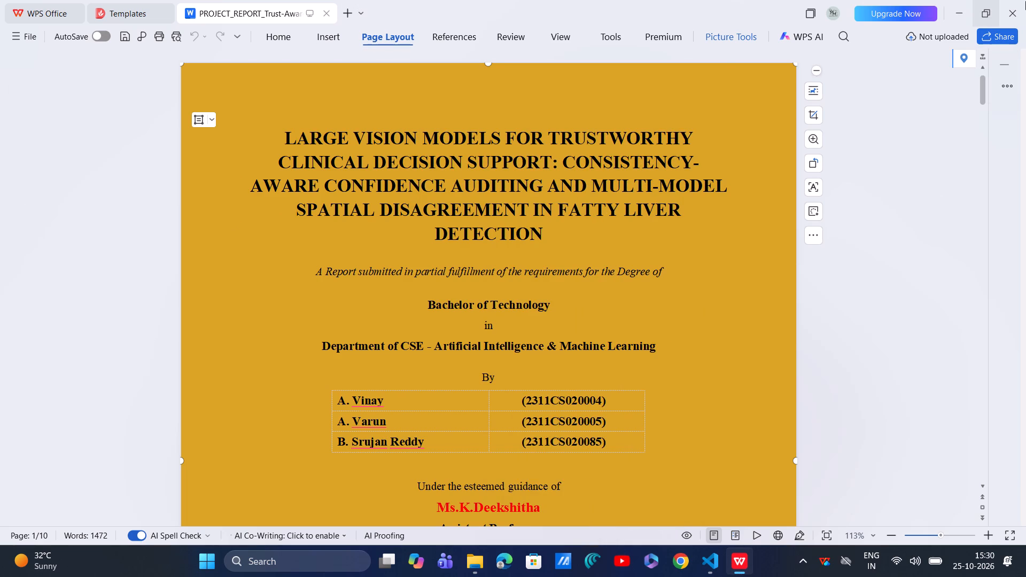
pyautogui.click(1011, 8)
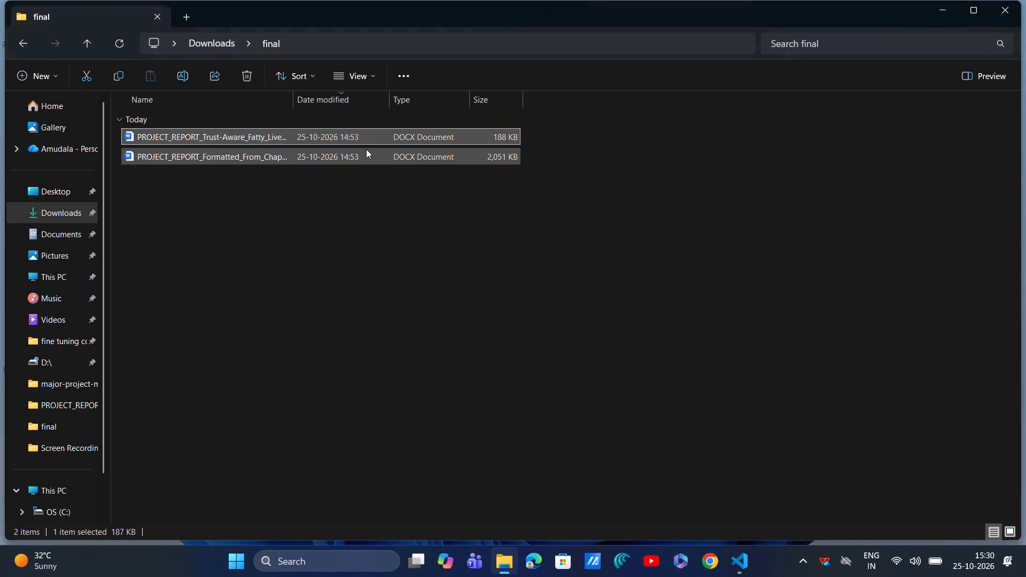
# Open the PROJECT_REPORT_Trust-Aware_Fatty_Liver document with Microsoft Word in a maximized window.
pyautogui.rightClick(360, 136)
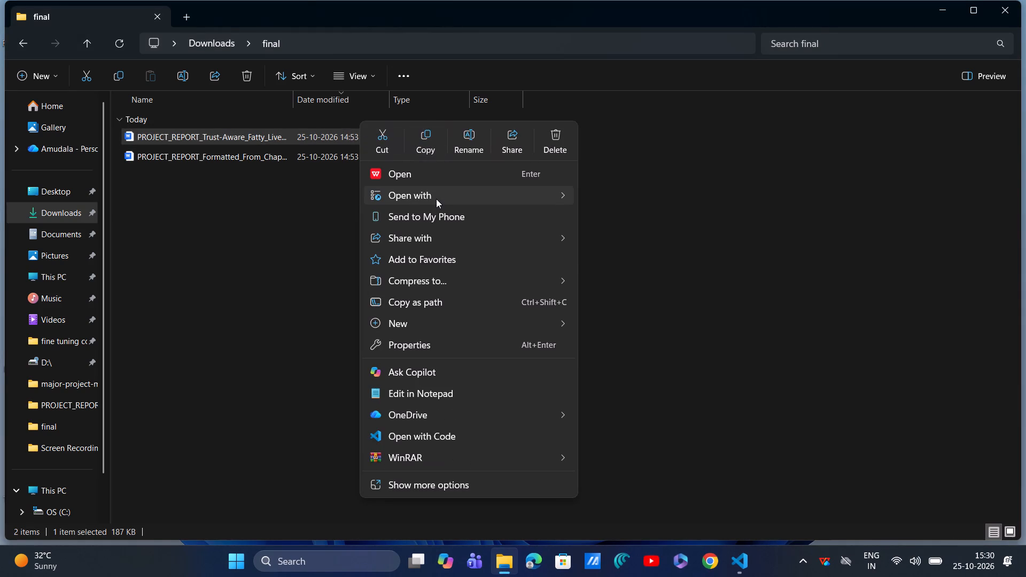
pyautogui.click(613, 191)
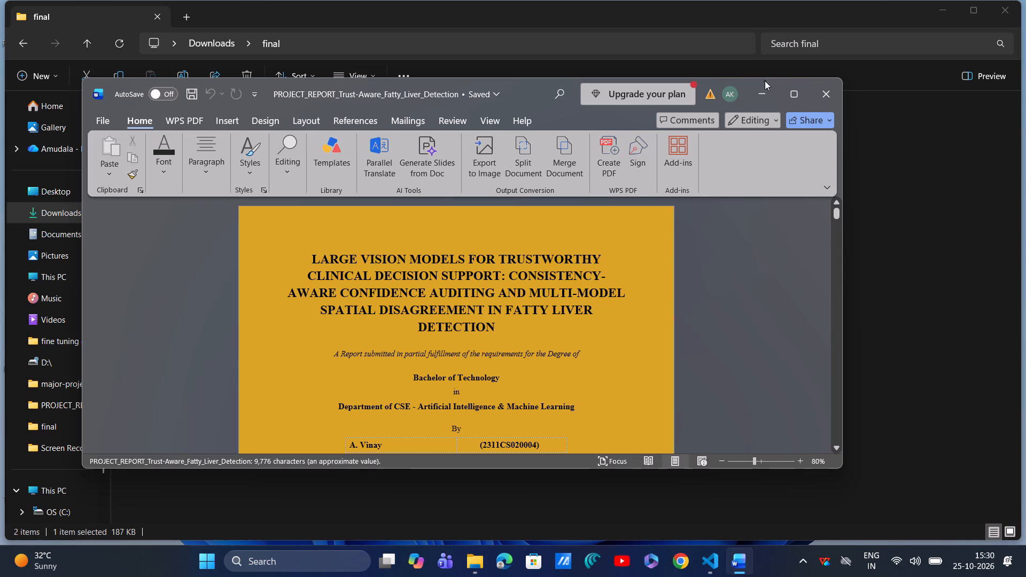
pyautogui.click(792, 97)
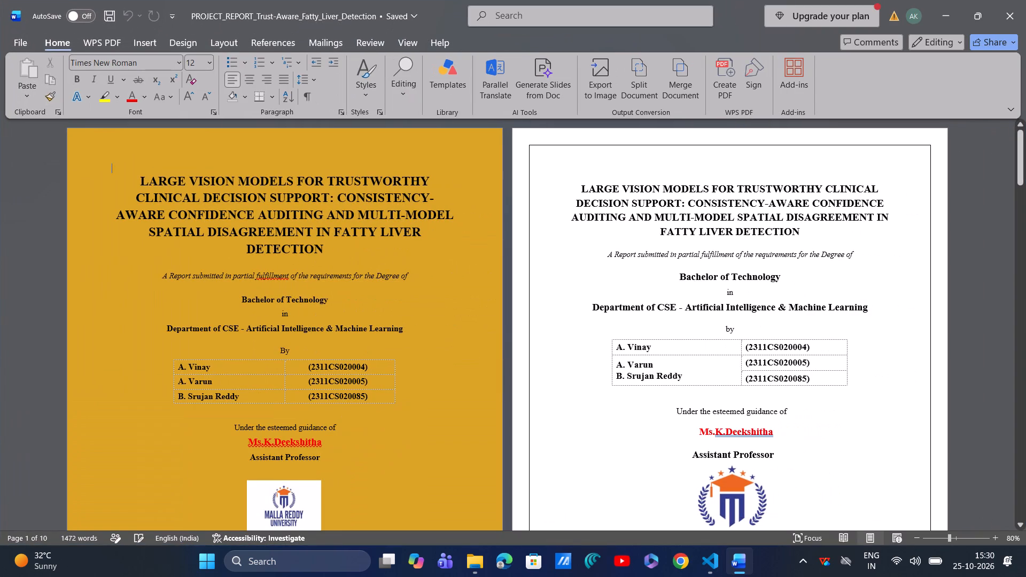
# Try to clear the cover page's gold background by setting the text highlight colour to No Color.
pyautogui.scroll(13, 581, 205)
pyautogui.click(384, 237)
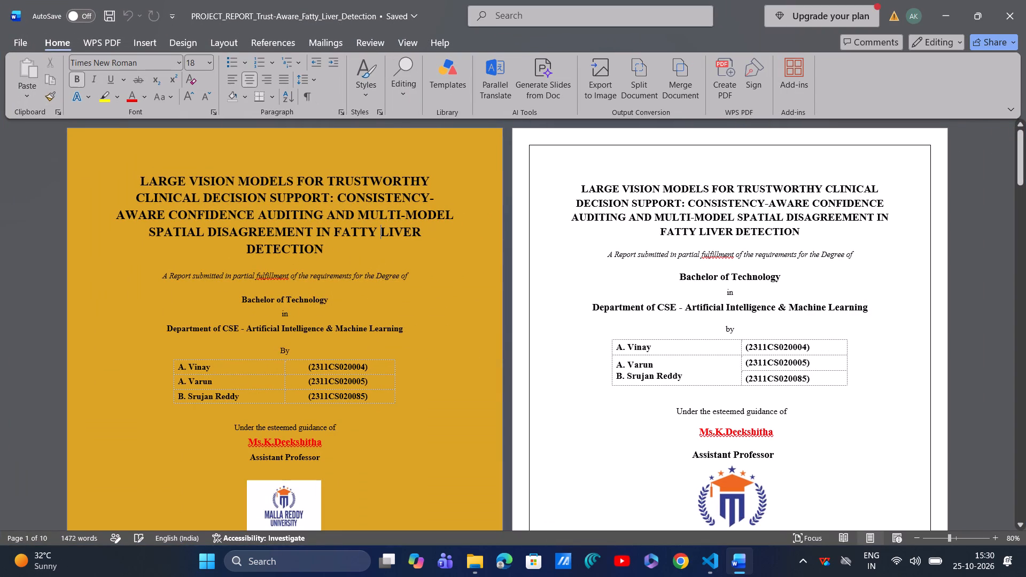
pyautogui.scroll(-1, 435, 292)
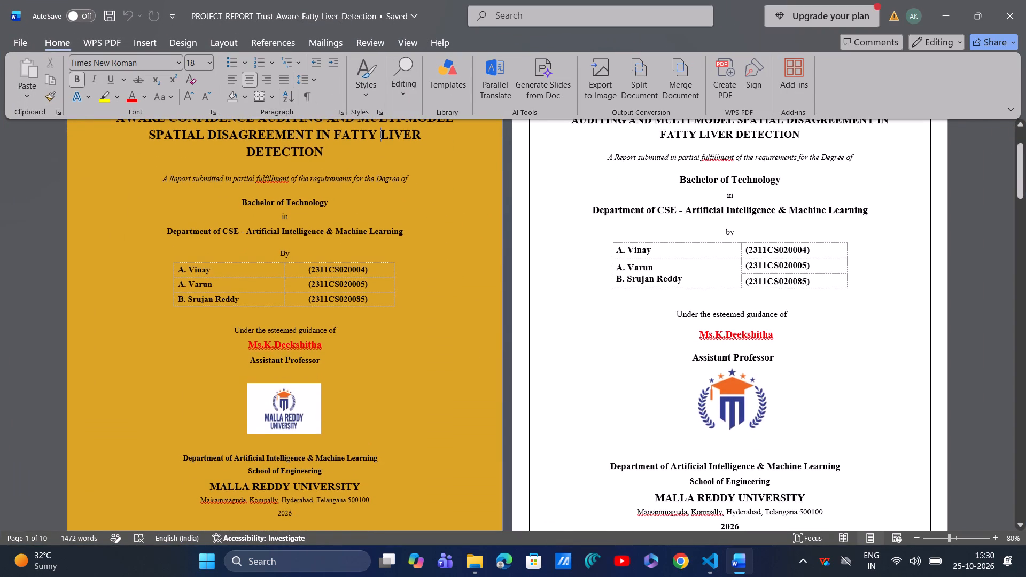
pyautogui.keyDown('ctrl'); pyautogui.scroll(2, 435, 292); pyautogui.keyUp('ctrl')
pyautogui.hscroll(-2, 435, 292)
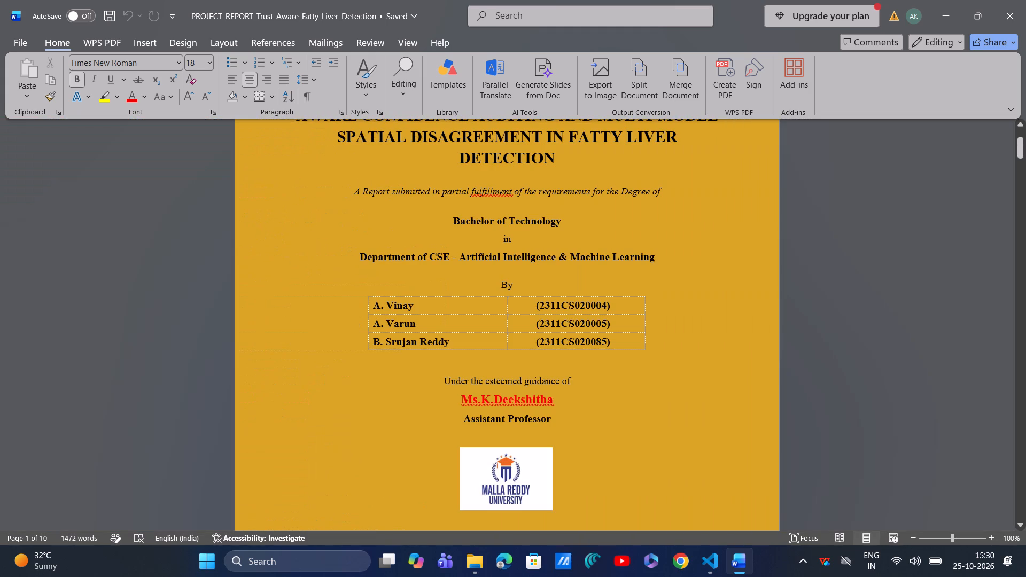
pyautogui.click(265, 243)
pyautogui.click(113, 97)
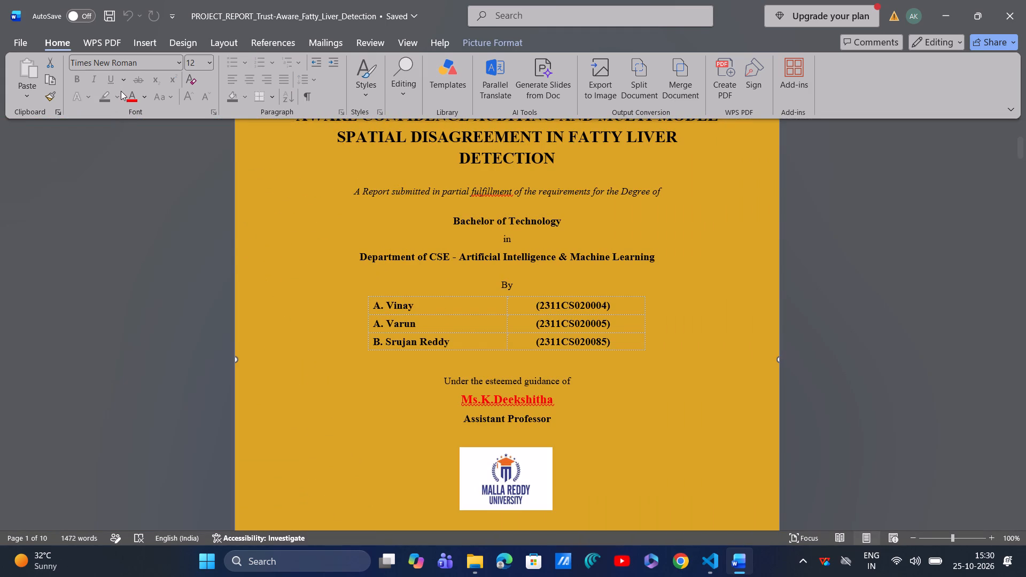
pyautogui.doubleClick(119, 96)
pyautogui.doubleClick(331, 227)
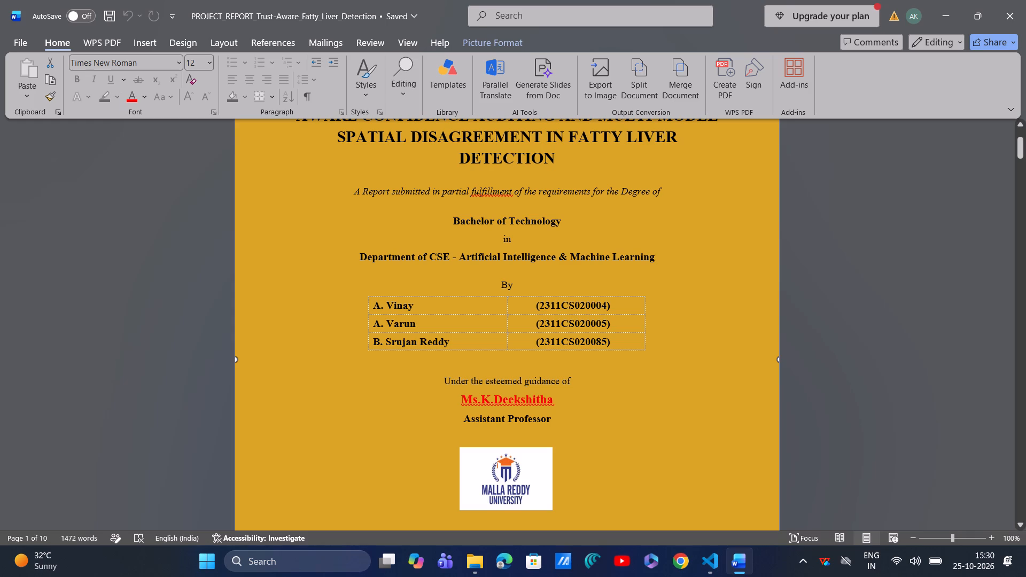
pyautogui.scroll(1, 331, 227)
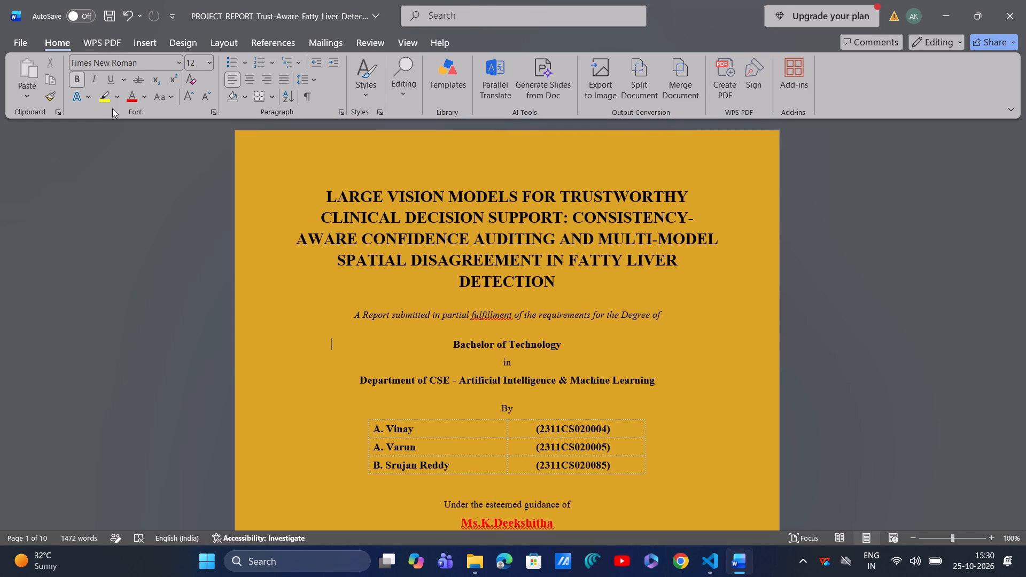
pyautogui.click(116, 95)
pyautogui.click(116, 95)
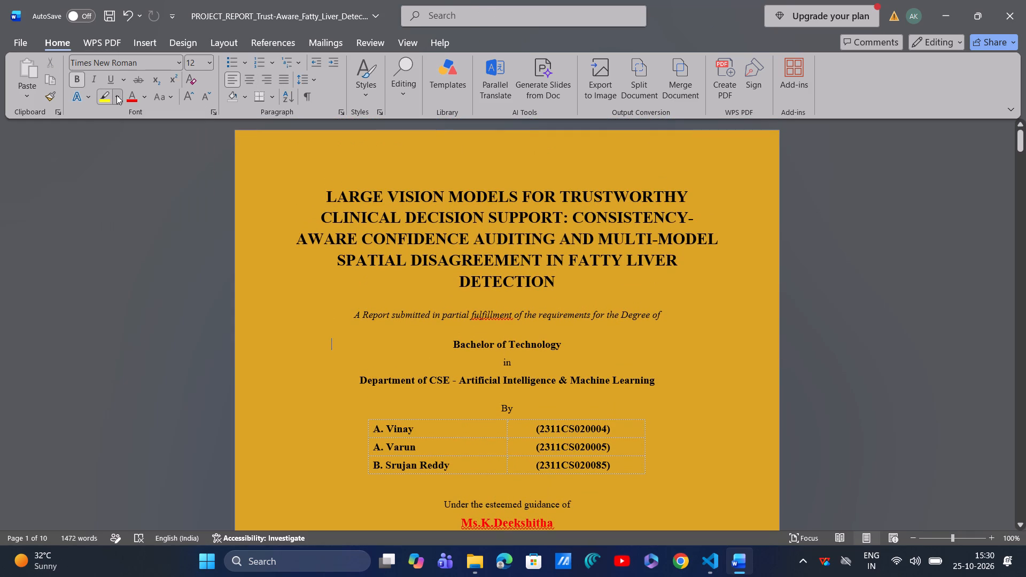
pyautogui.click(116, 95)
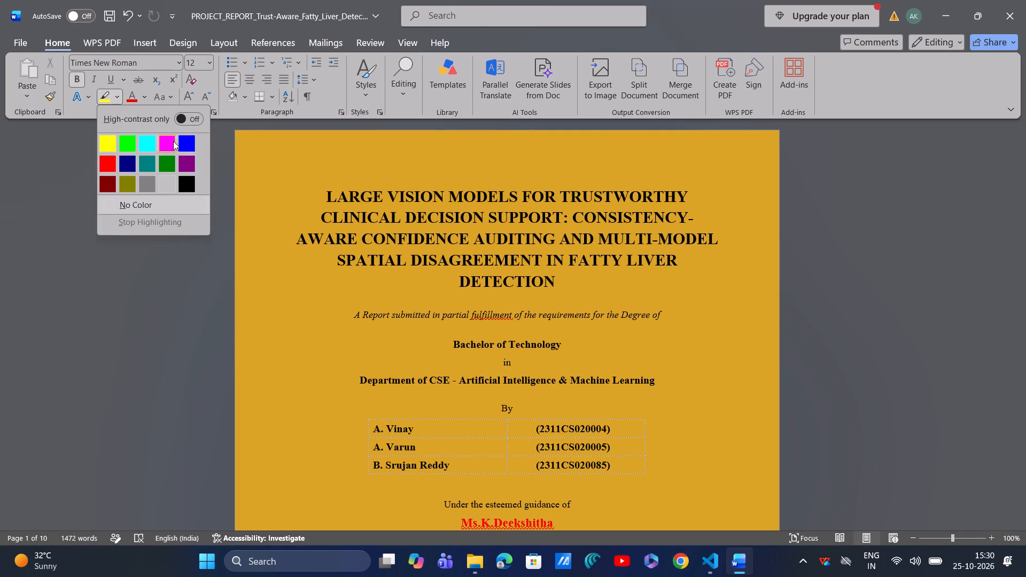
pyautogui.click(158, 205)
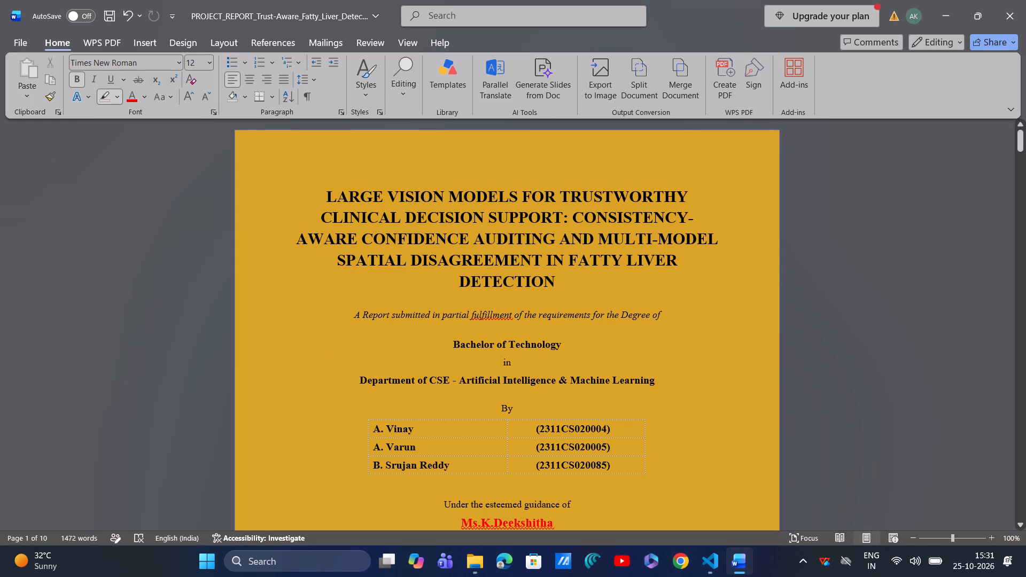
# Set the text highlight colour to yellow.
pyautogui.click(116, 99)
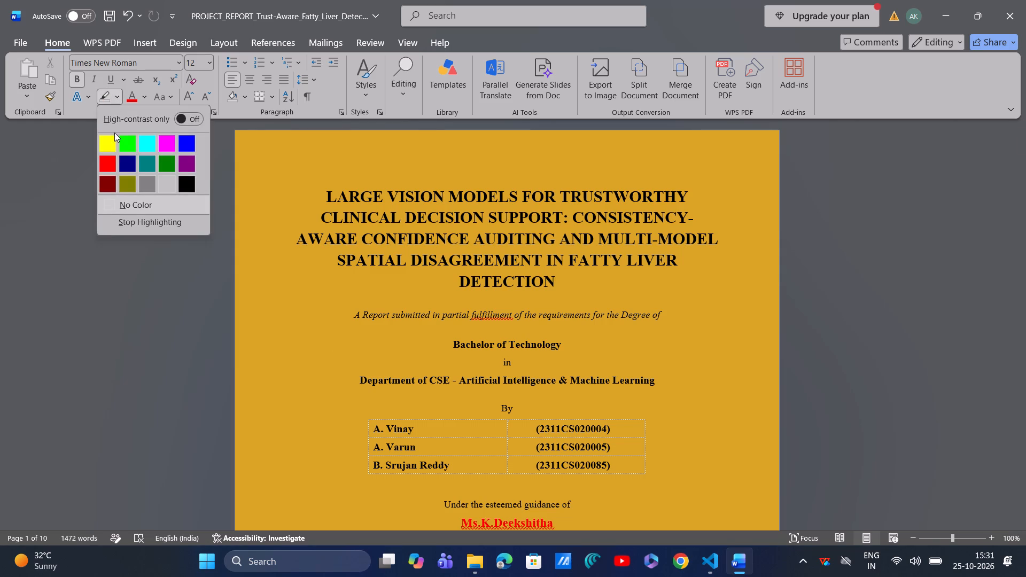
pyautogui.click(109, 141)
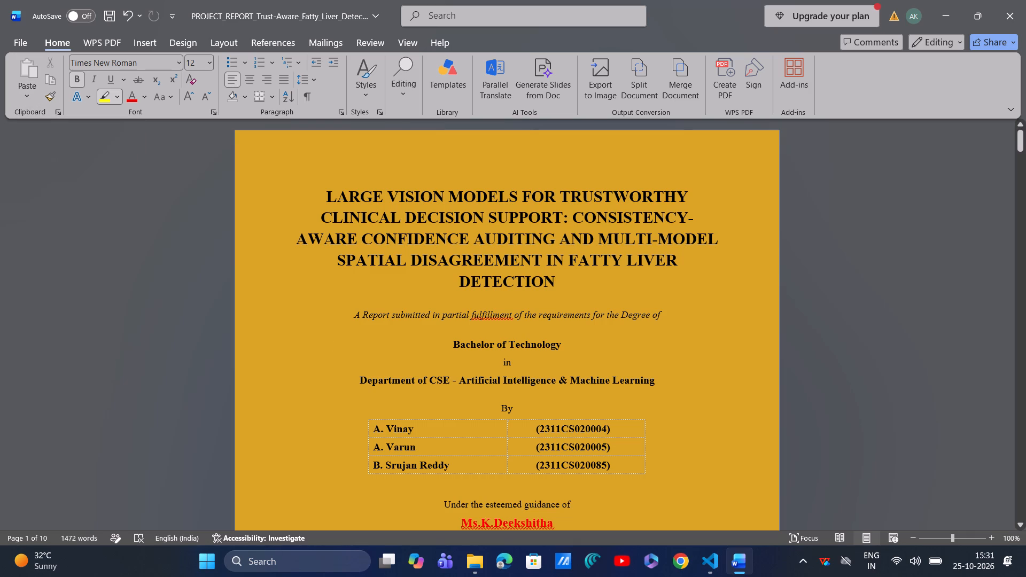
# Look through the report's opening pages from the cover to the certificate and return to the cover page.
pyautogui.scroll(-5, 639, 354)
pyautogui.scroll(1, 639, 354)
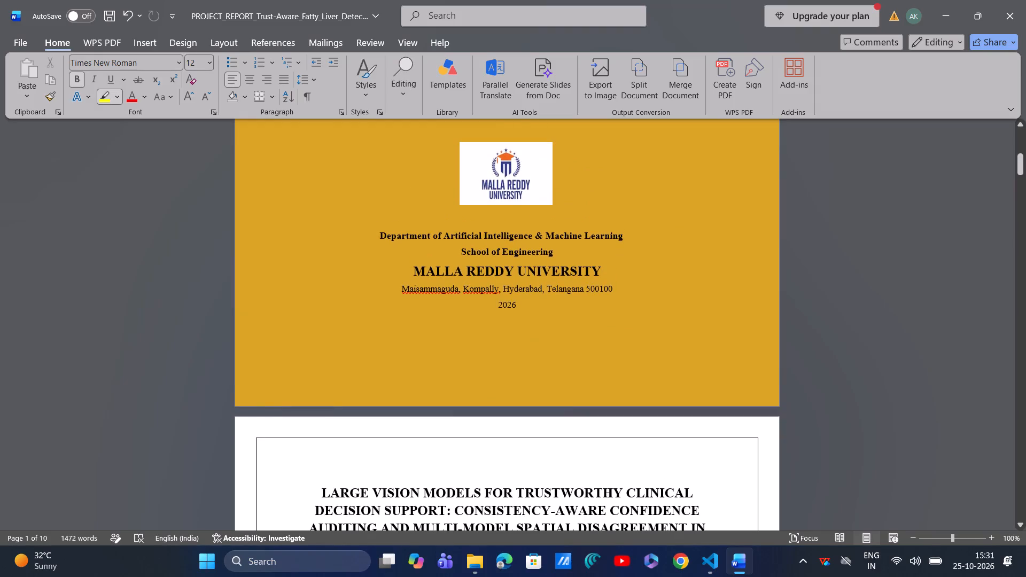
pyautogui.scroll(-2, 504, 352)
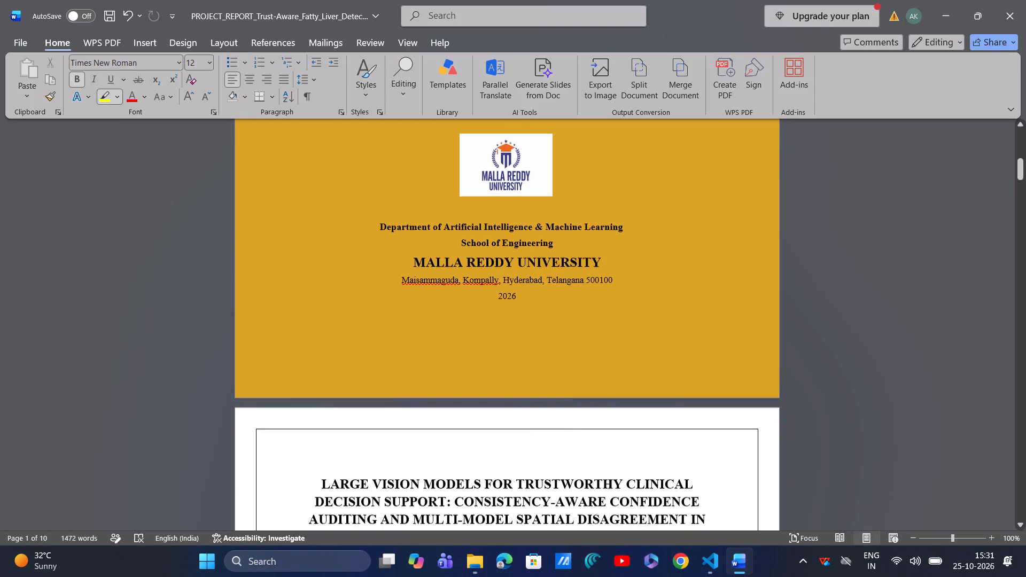
pyautogui.scroll(-5, 504, 352)
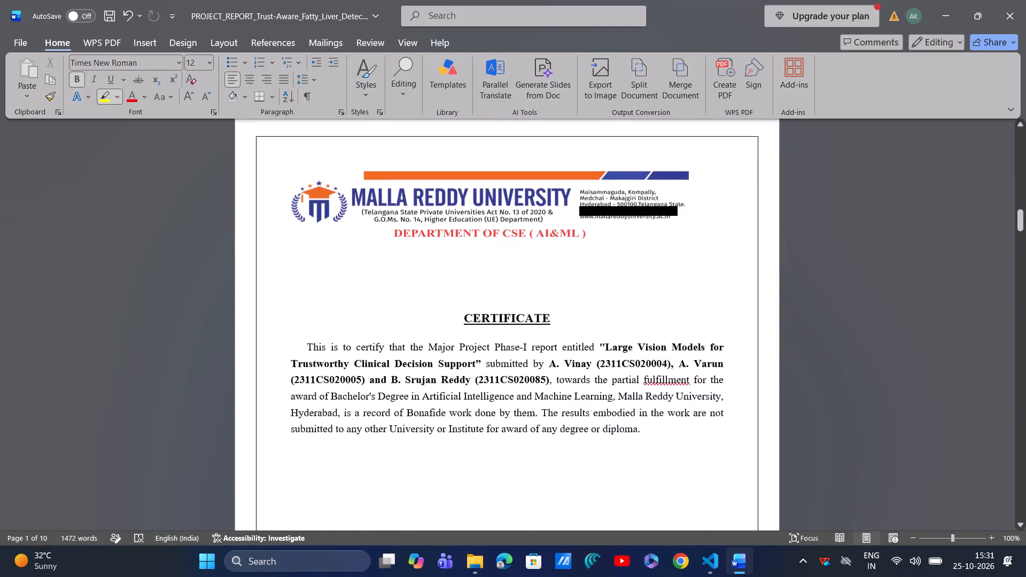
pyautogui.scroll(-5, 504, 352)
pyautogui.scroll(8, 504, 352)
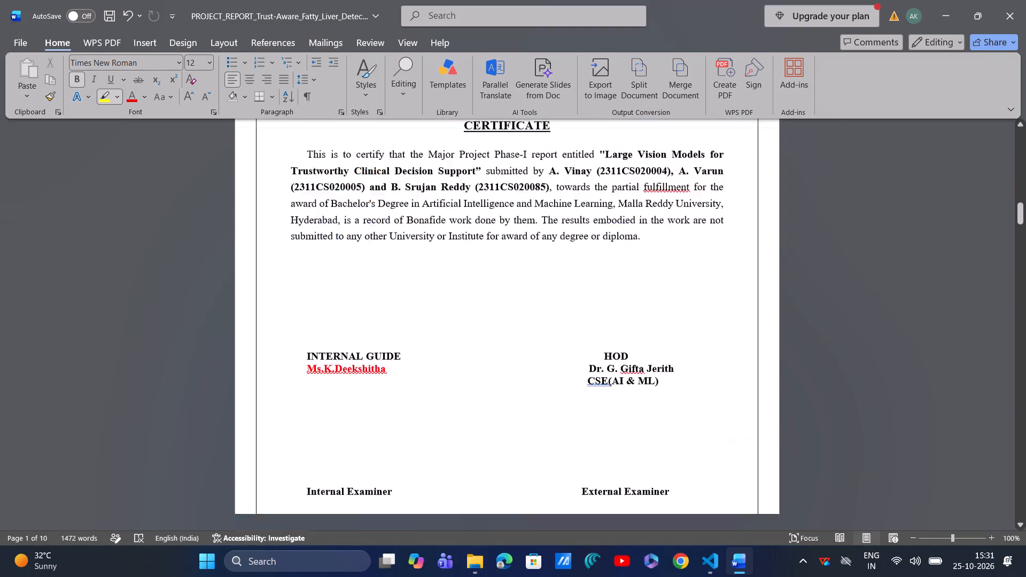
pyautogui.scroll(9, 504, 352)
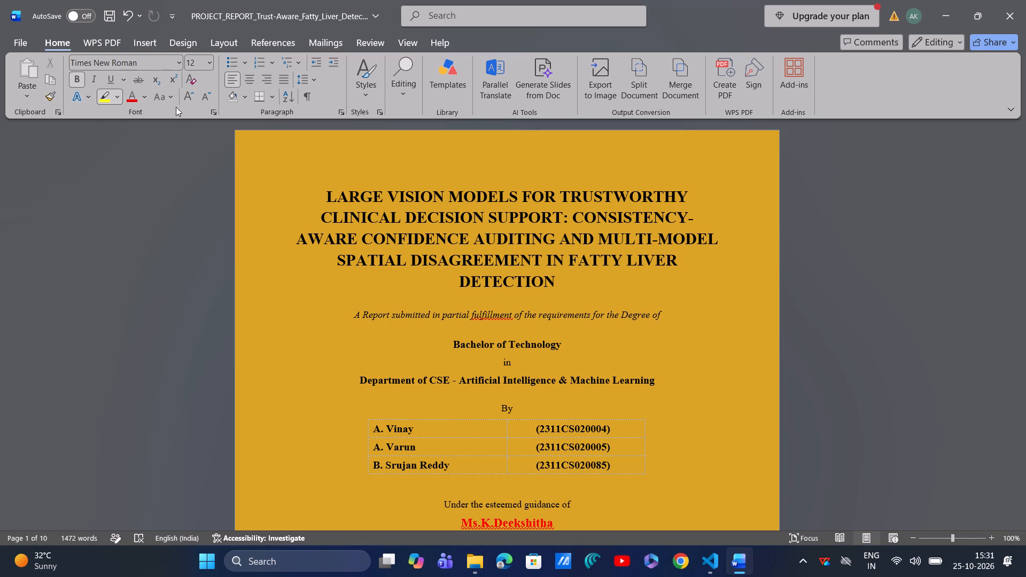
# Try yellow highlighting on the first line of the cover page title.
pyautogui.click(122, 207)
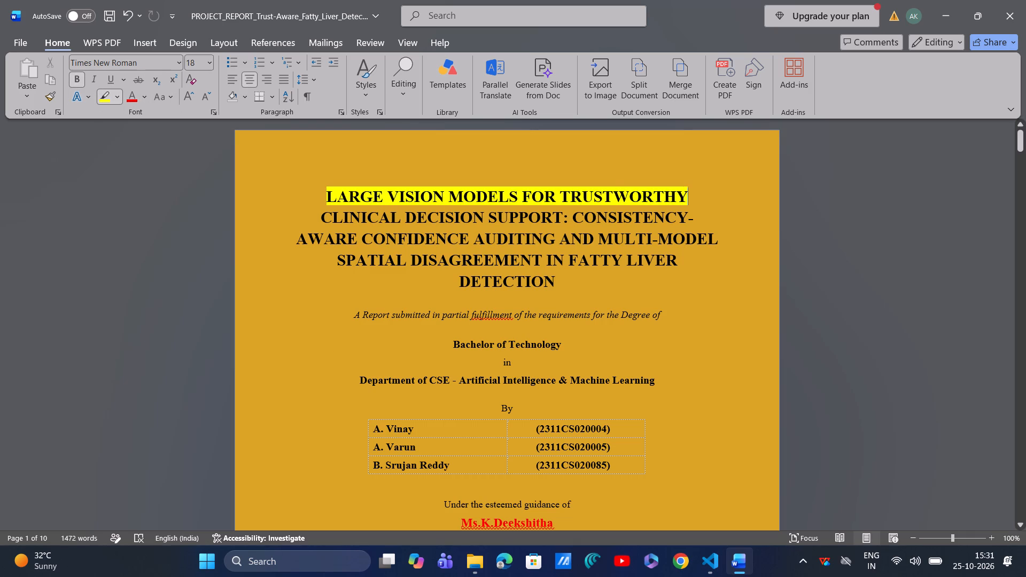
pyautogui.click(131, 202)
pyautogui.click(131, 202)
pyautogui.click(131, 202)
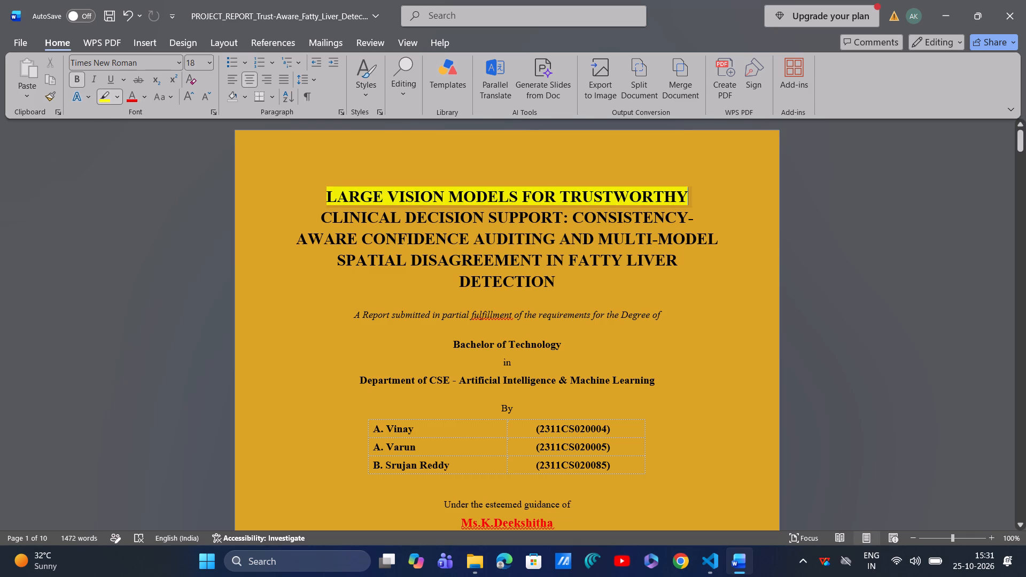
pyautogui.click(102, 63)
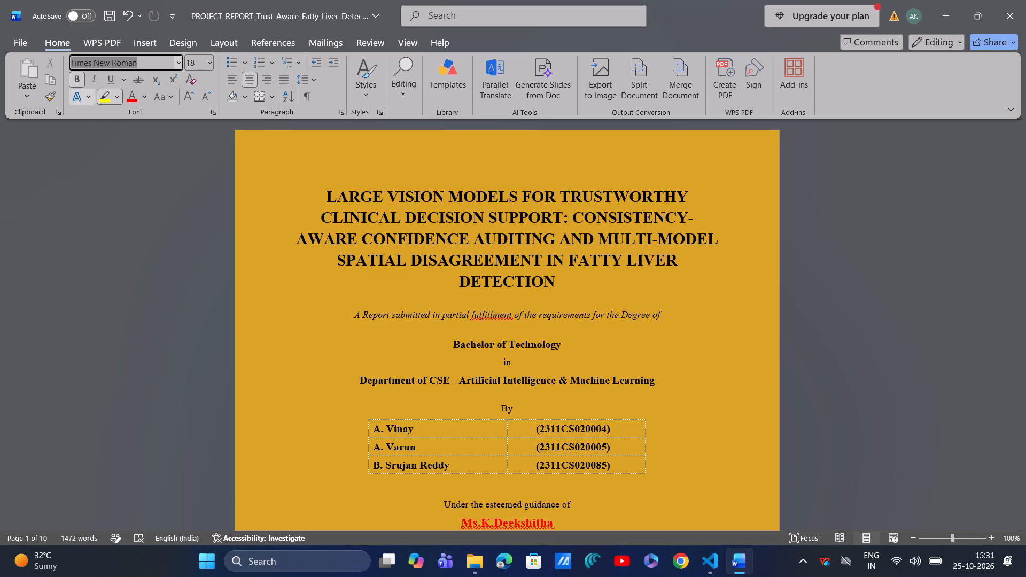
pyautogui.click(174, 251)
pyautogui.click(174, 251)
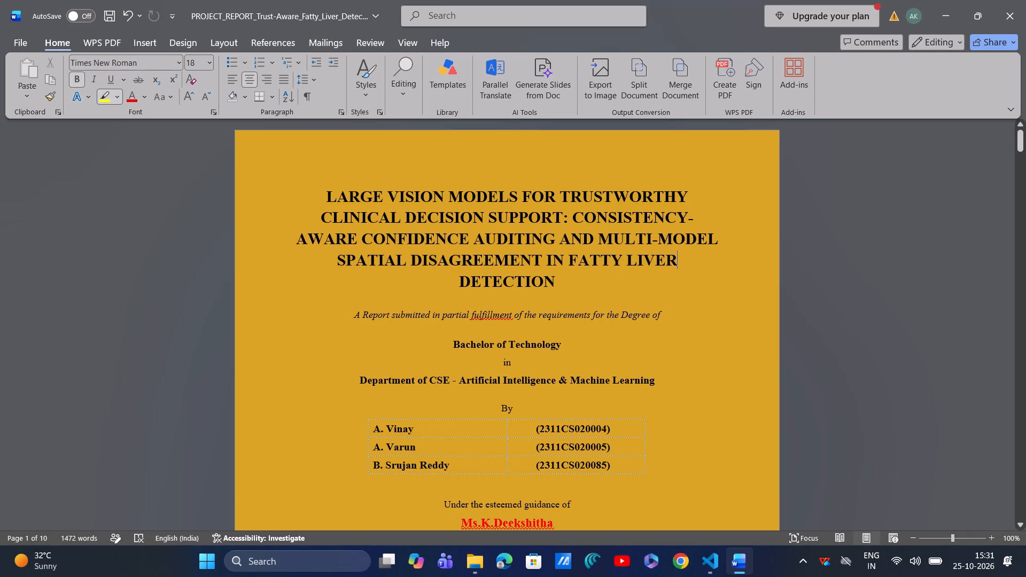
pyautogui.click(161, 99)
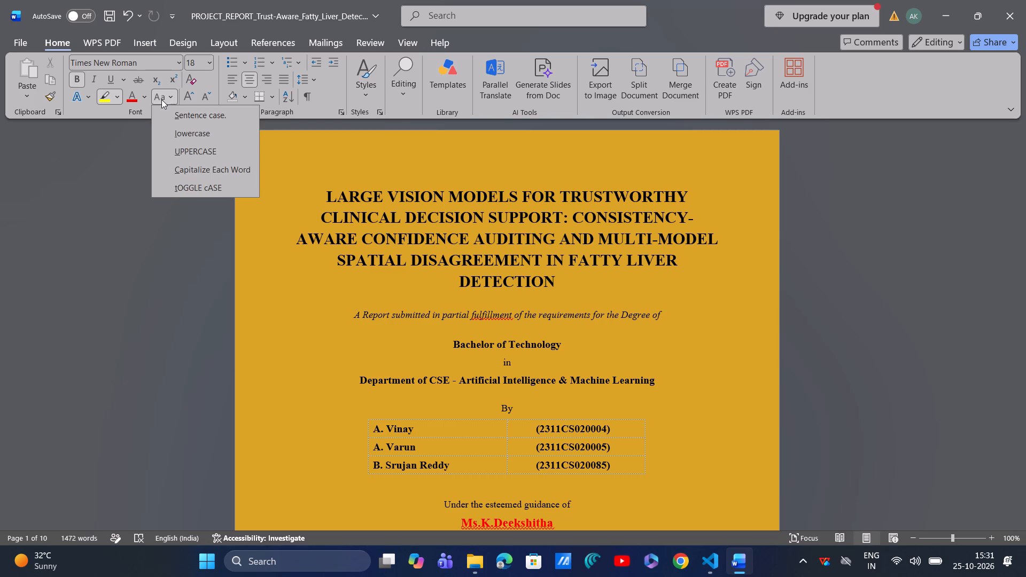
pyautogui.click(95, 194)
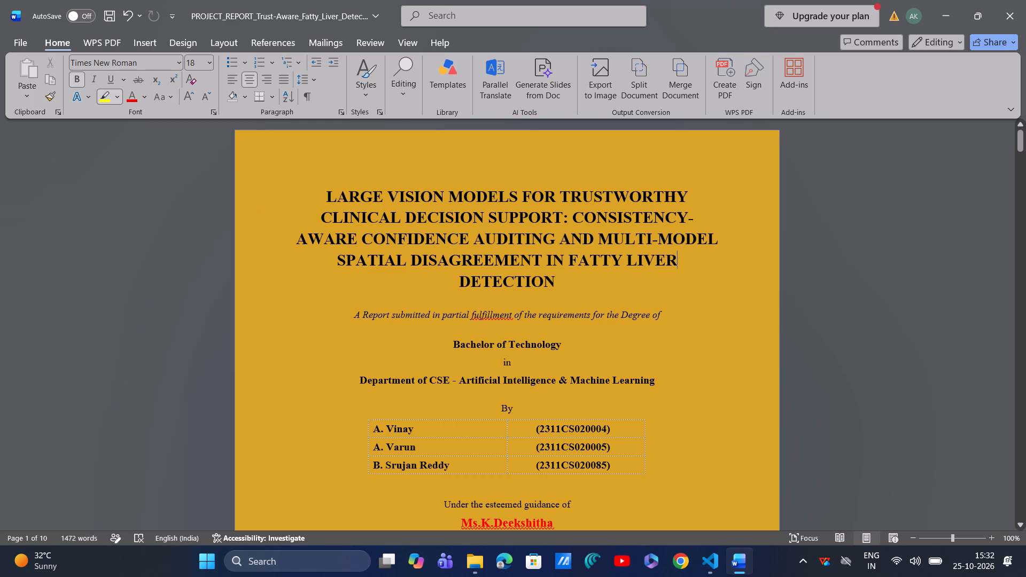
# Turn off the active text highlighter.
pyautogui.click(104, 96)
pyautogui.click(76, 171)
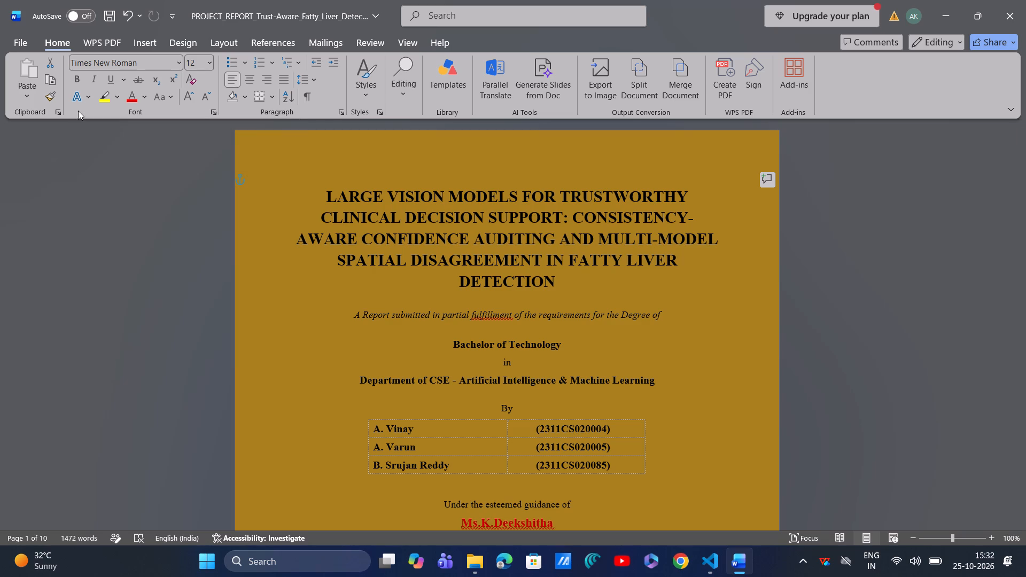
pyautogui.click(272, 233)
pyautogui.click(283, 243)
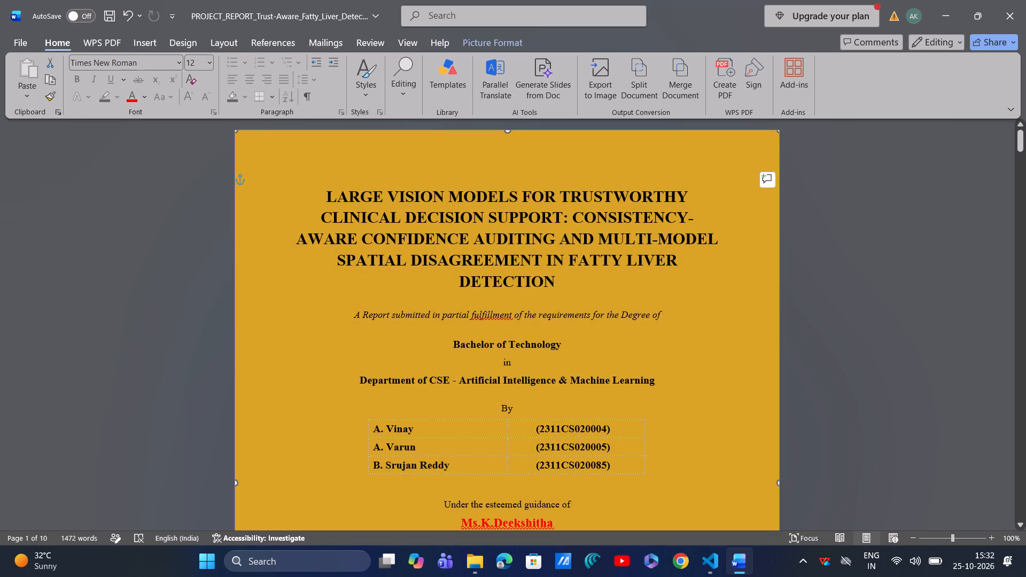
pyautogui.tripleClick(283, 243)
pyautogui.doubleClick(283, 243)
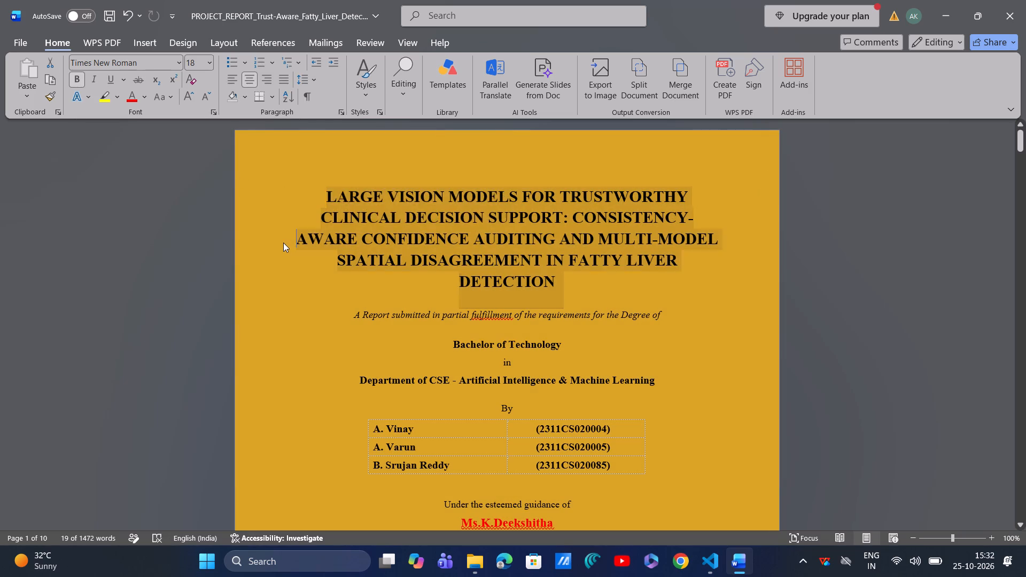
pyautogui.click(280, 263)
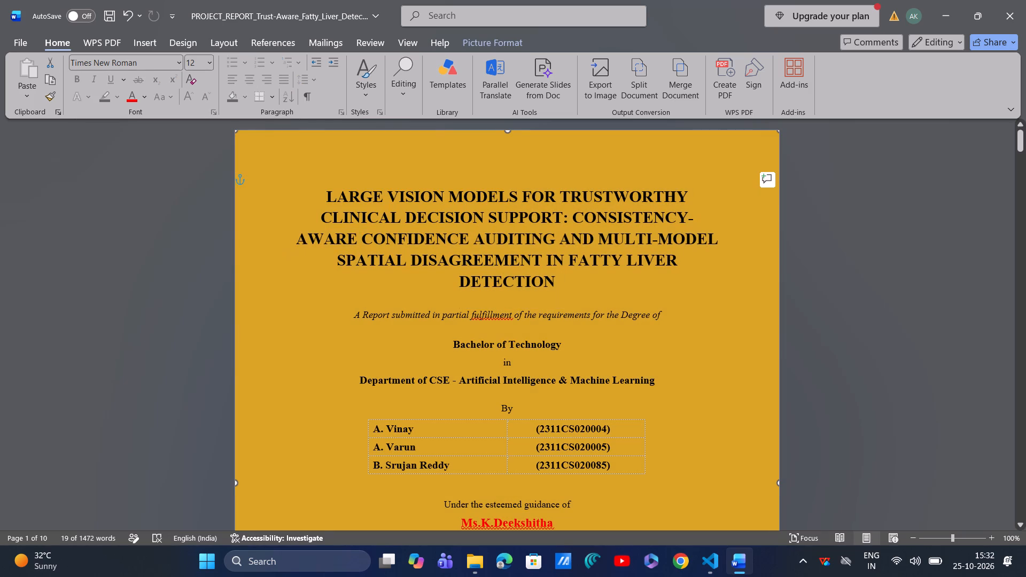
# Insert 13 spaces in the cover page title after "CONSISTENCY-", directly before "AWARE".
pyautogui.click(294, 241)
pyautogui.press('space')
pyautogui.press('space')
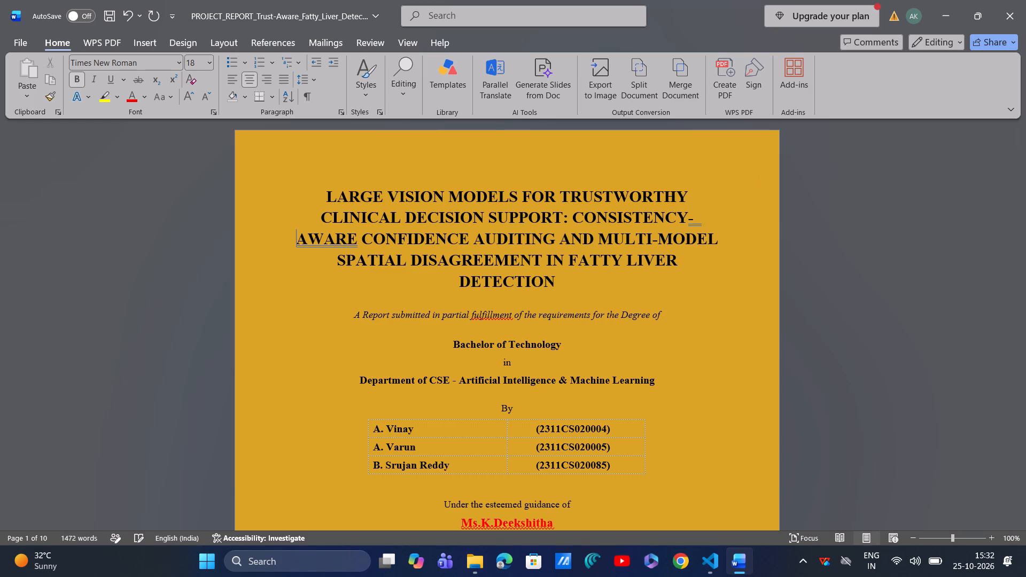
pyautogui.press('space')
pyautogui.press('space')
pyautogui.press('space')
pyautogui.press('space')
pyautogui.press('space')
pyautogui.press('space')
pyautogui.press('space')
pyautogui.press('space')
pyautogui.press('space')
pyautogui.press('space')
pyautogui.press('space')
pyautogui.scroll(6, 294, 241)
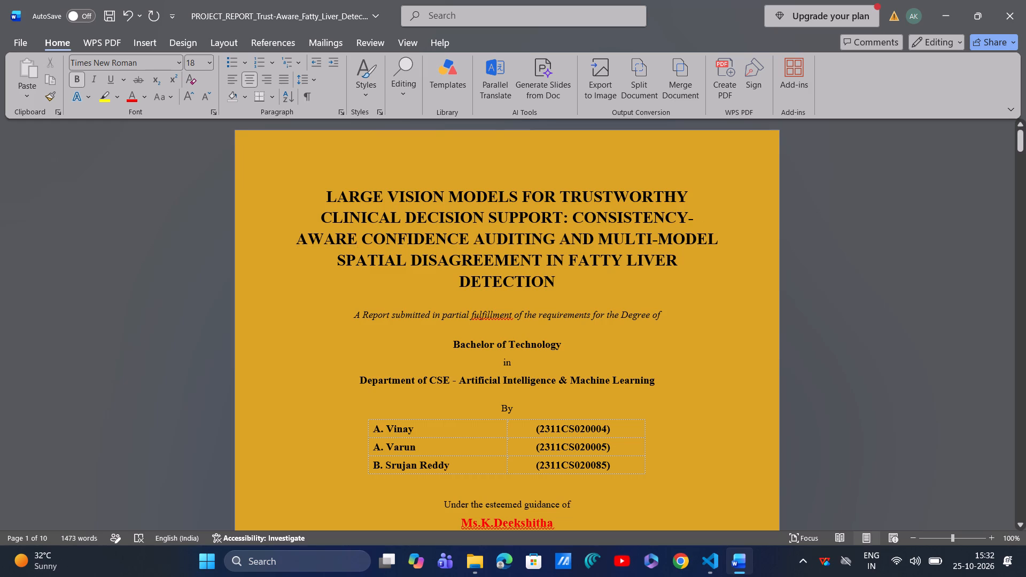
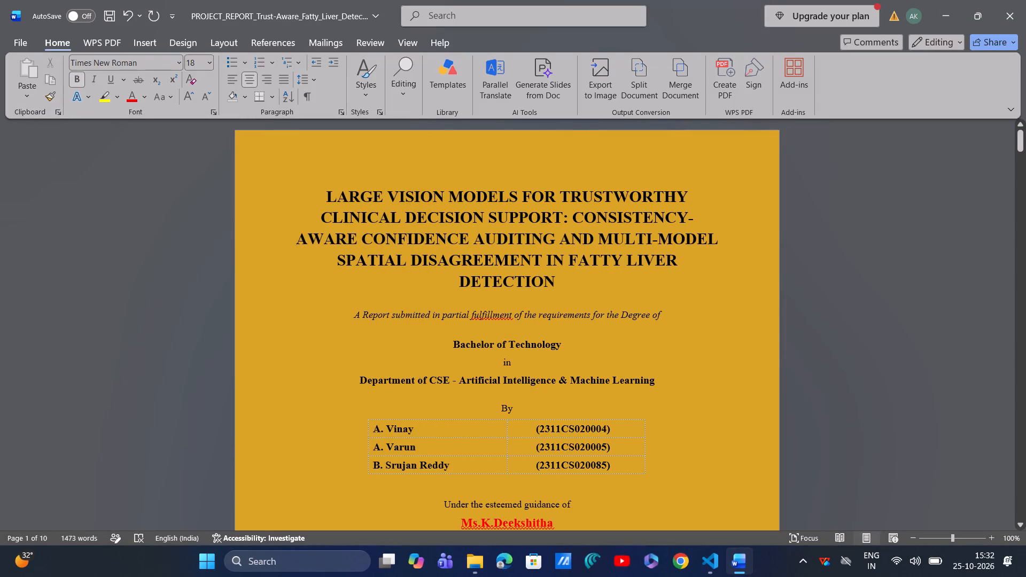
# Examine the cover page from the title down to the university name and year, and return to the title.
pyautogui.click(300, 236)
pyautogui.scroll(-3, 464, 259)
pyautogui.scroll(3, 464, 259)
pyautogui.scroll(-1, 464, 259)
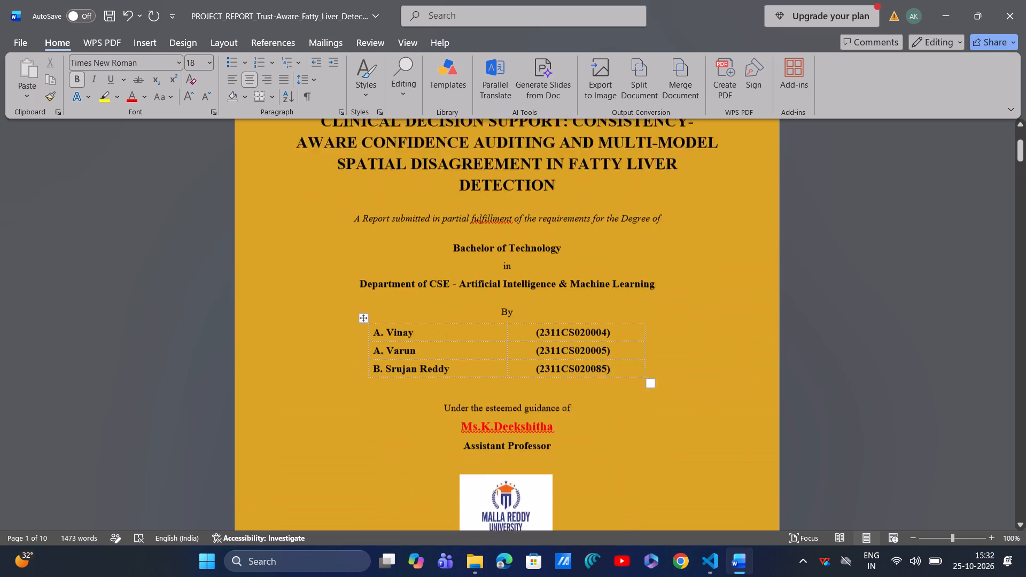
pyautogui.scroll(-2, 464, 259)
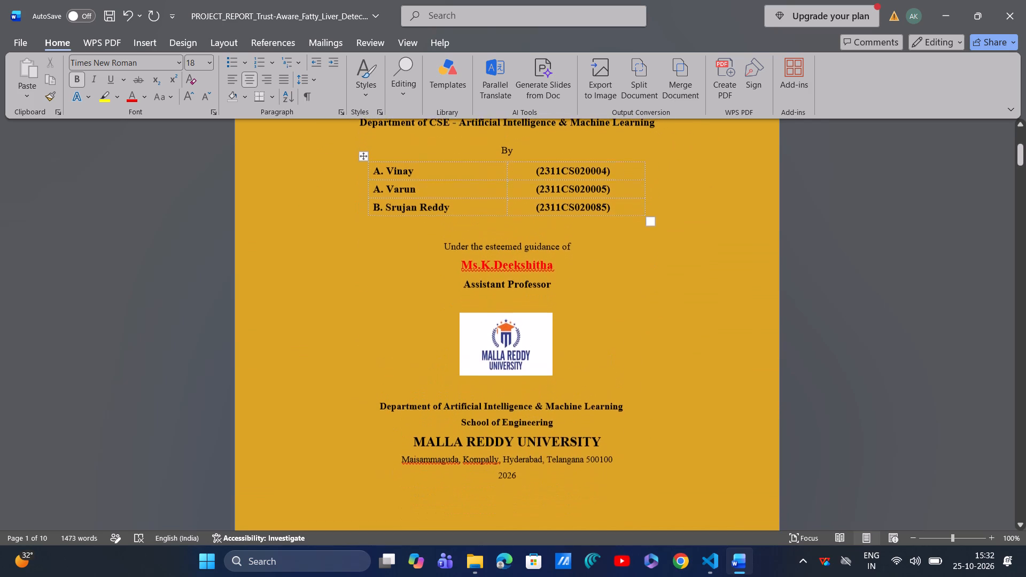
pyautogui.scroll(3, 334, 317)
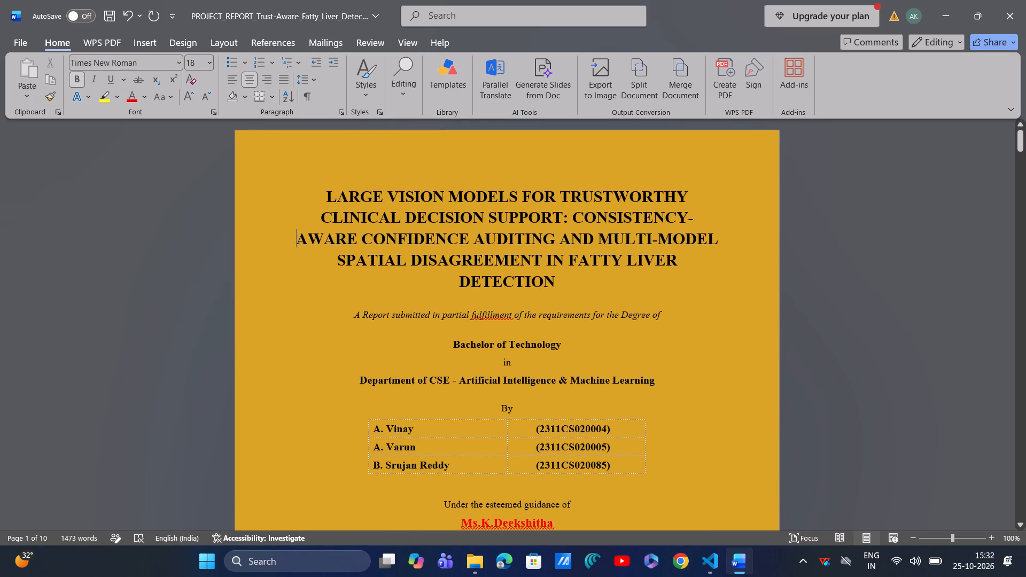
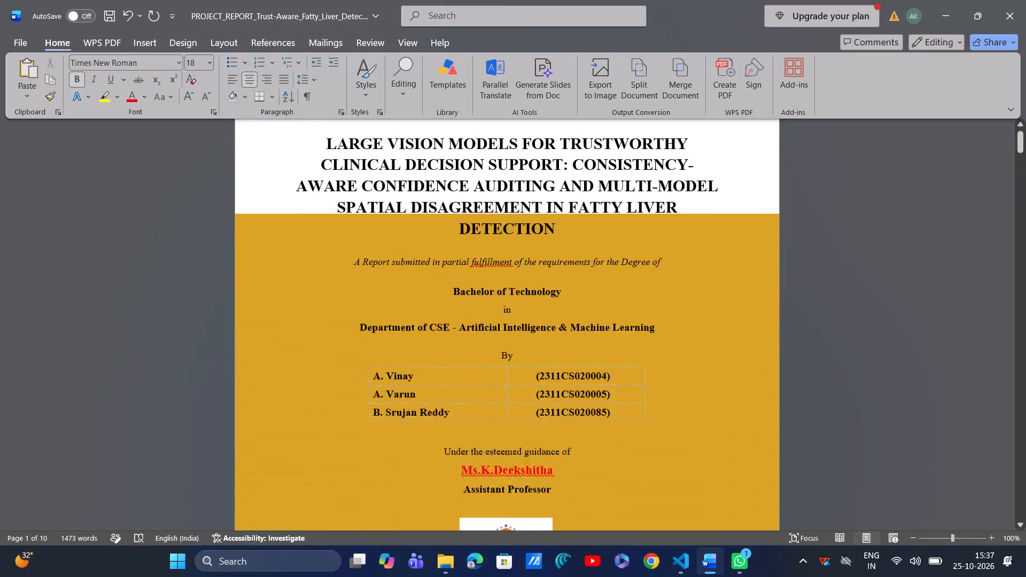
# Move the gold background picture off the cover page, past the page's edge.
pyautogui.scroll(1, 589, 322)
pyautogui.scroll(-2, 589, 322)
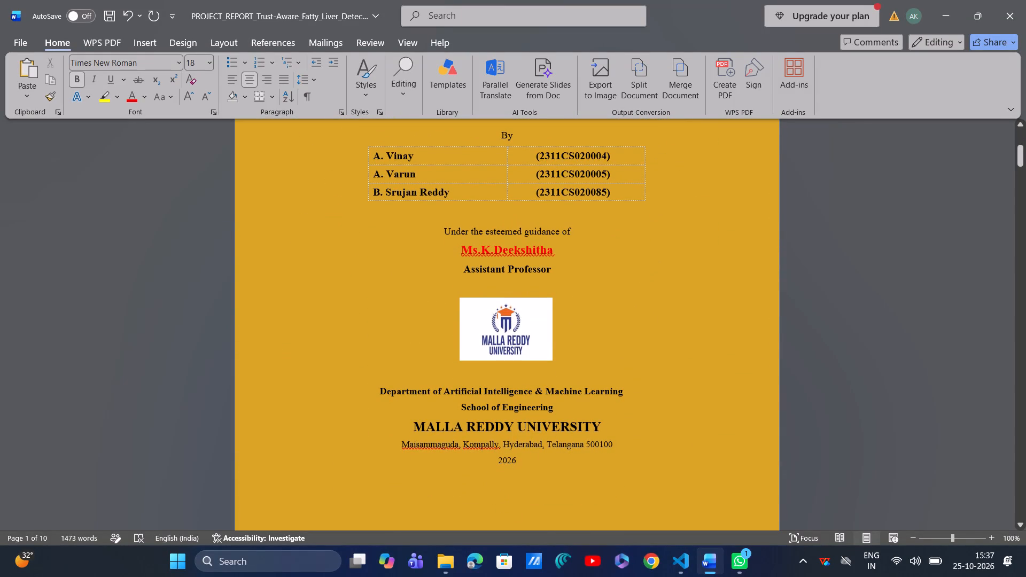
pyautogui.click(705, 291)
pyautogui.scroll(4, 440, 270)
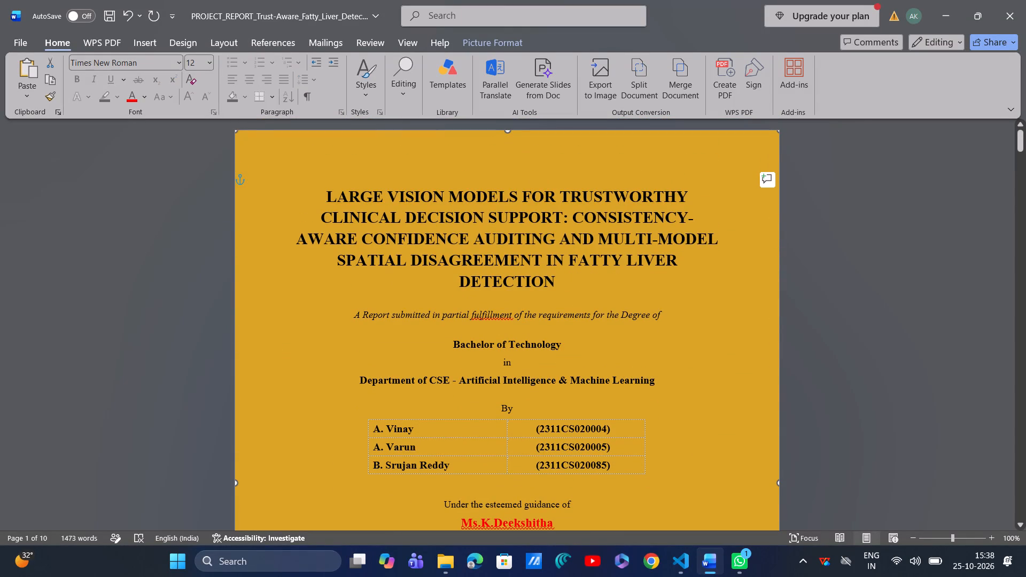
pyautogui.moveTo(243, 131); pyautogui.dragTo(286, 228)
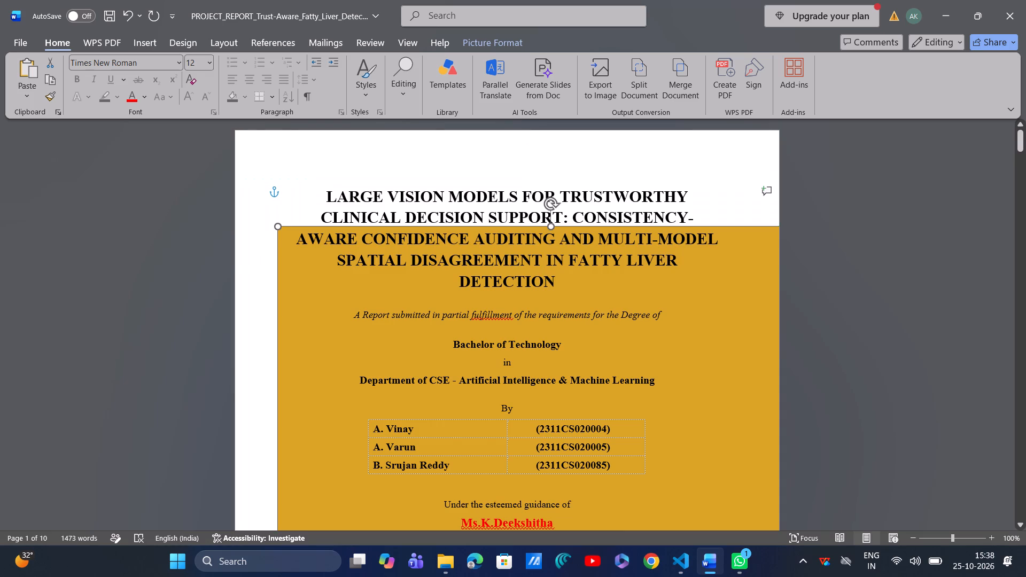
pyautogui.moveTo(286, 228); pyautogui.dragTo(900, 413)
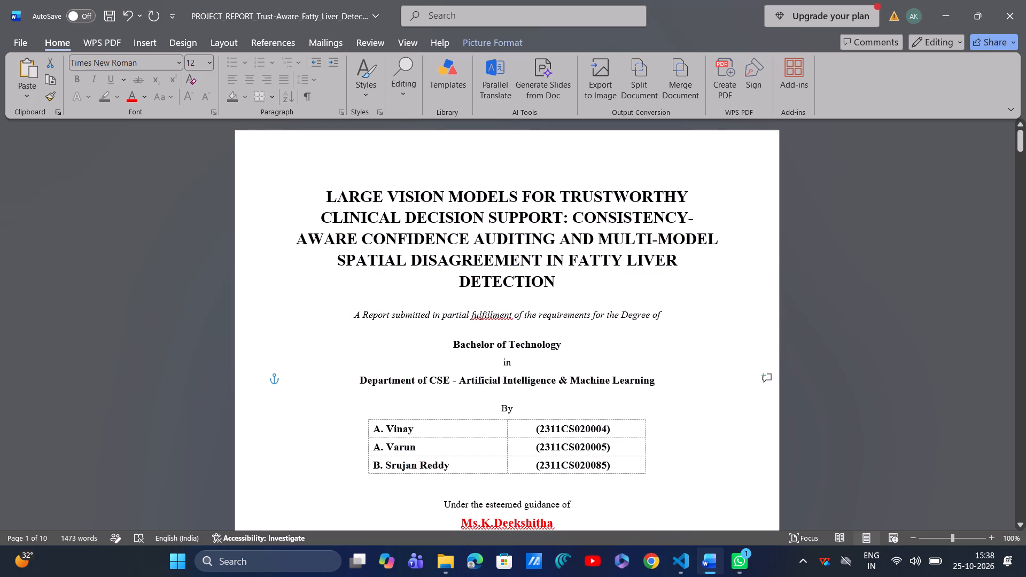
pyautogui.moveTo(900, 413); pyautogui.dragTo(918, 420)
# Look over the whole cover page and the bordered title page that follows, and return to the cover page's student table.
pyautogui.scroll(1, 589, 348)
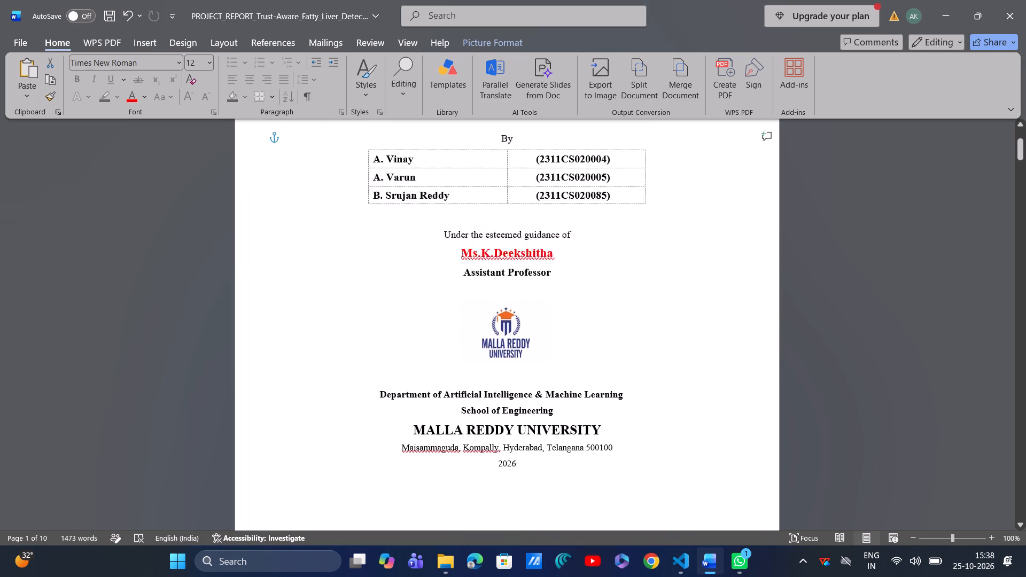
pyautogui.scroll(2, 589, 348)
pyautogui.scroll(-4, 589, 348)
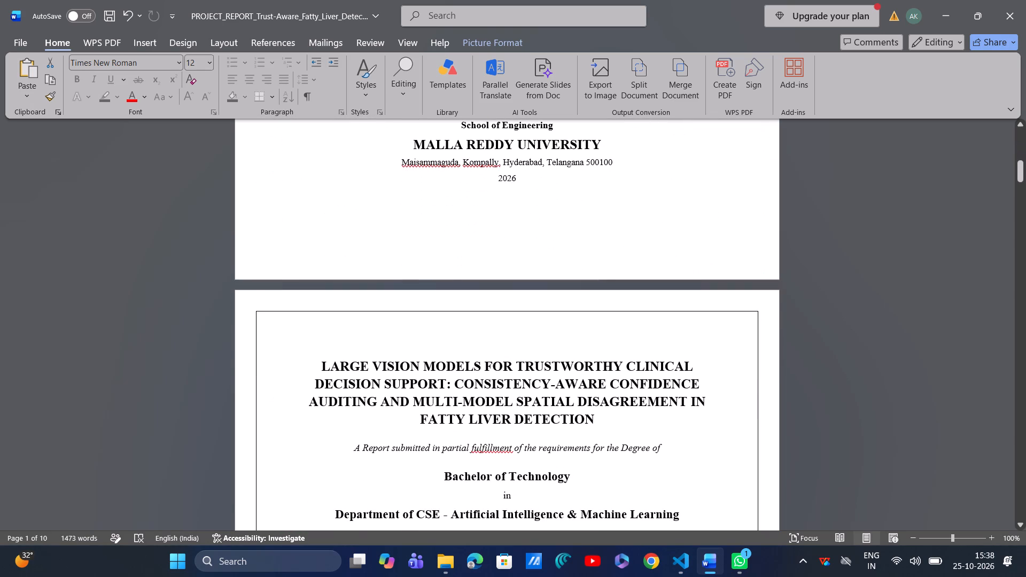
pyautogui.scroll(2, 542, 215)
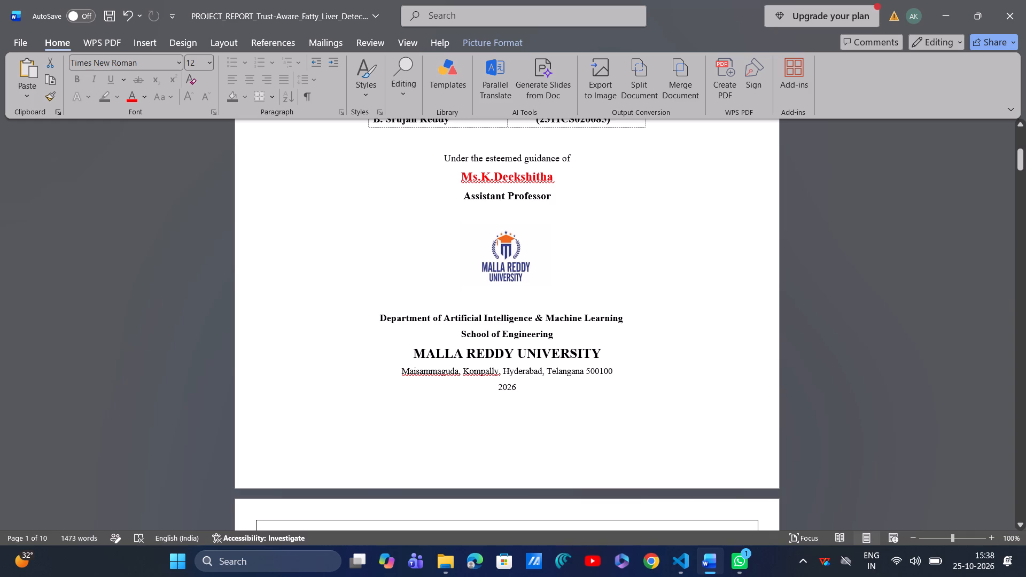
pyautogui.scroll(2, 542, 215)
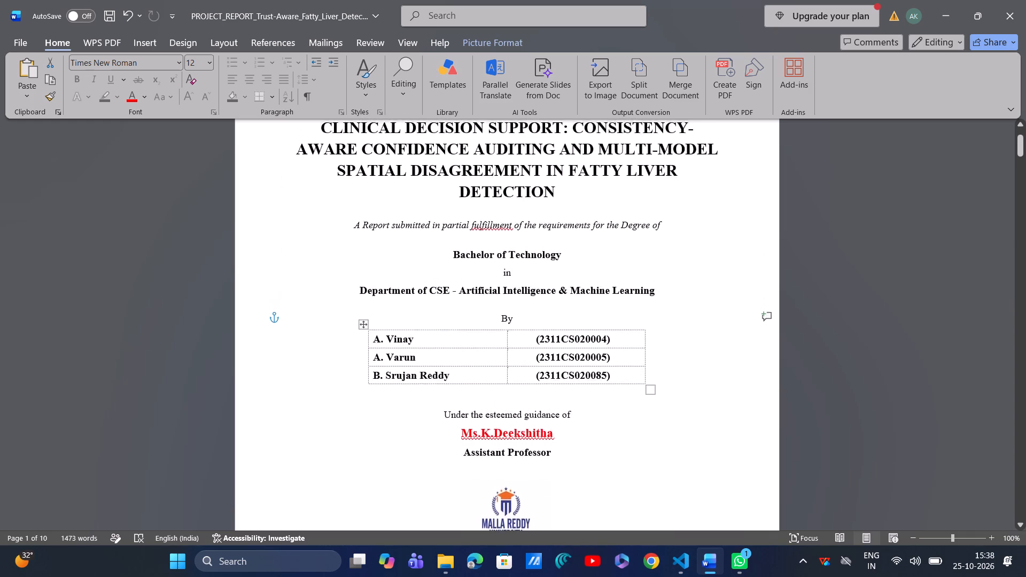
pyautogui.scroll(3, 542, 215)
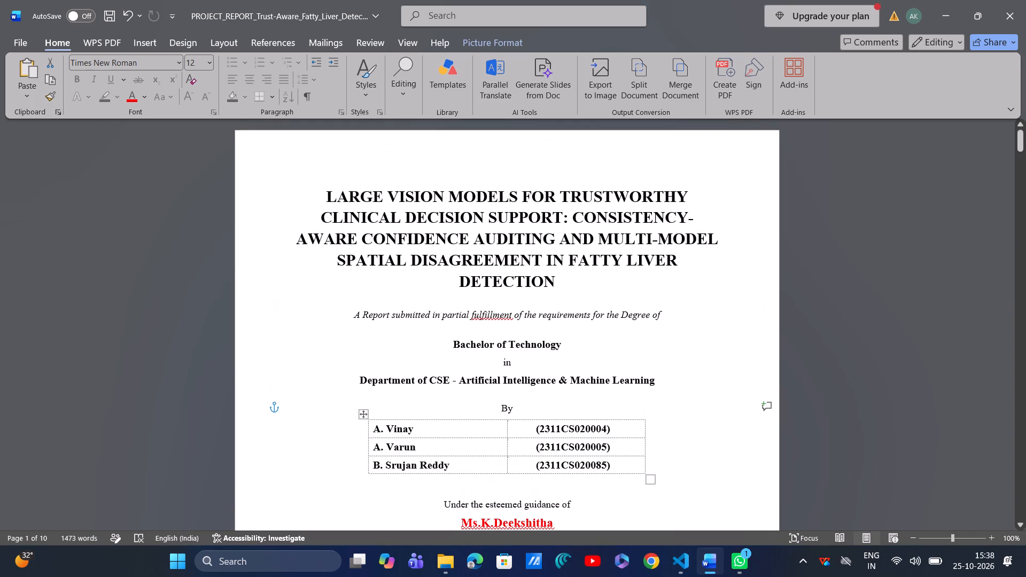
pyautogui.scroll(1, 542, 215)
pyautogui.scroll(-1, 705, 420)
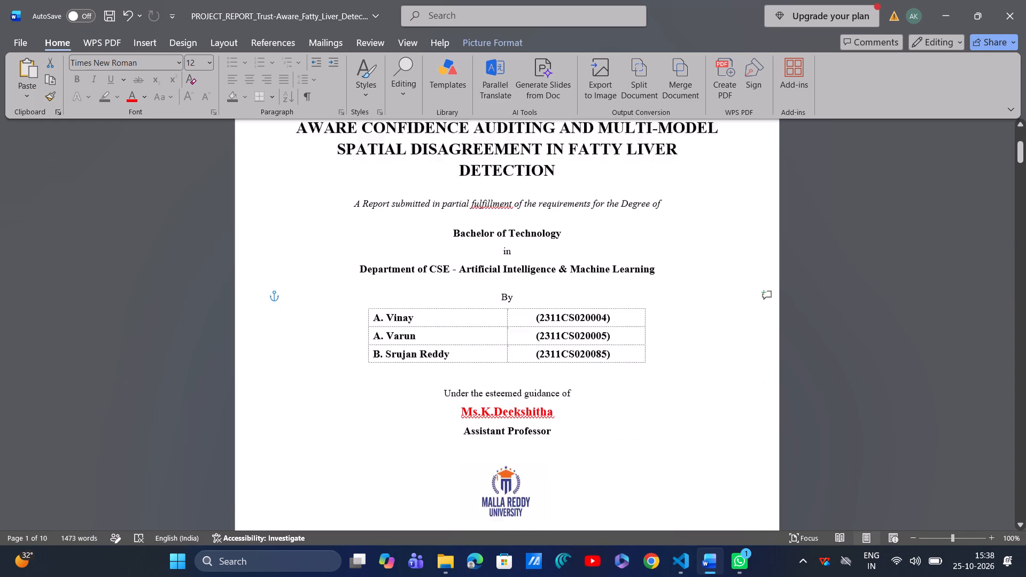
pyautogui.scroll(-1, 705, 420)
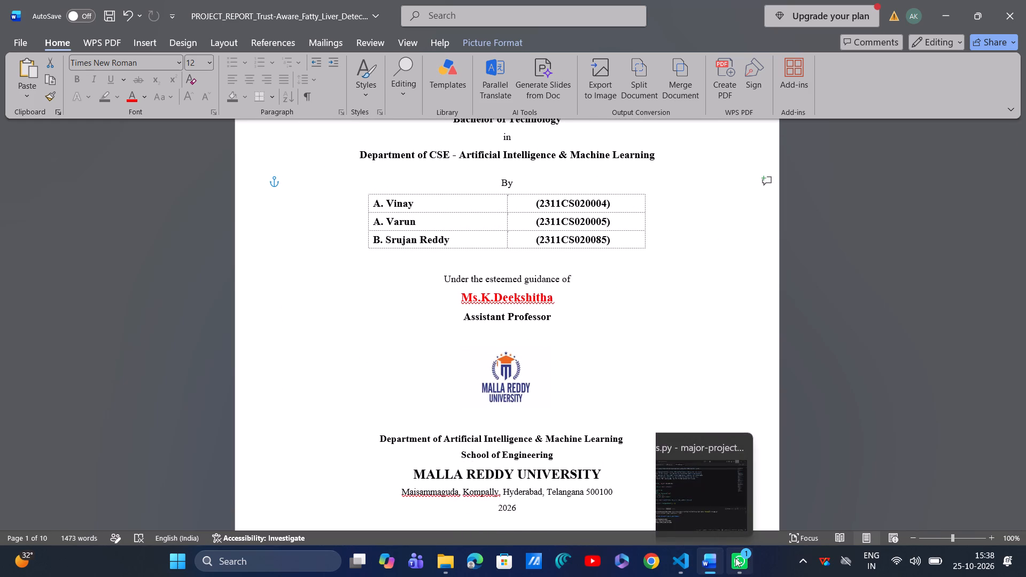
pyautogui.scroll(-6, 467, 333)
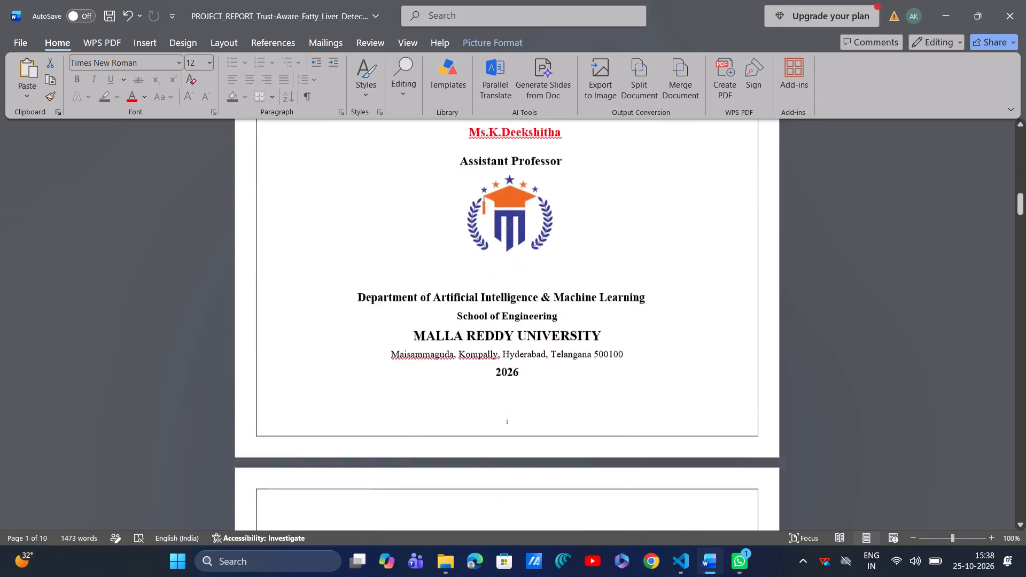
pyautogui.scroll(-1, 467, 333)
pyautogui.scroll(13, 467, 333)
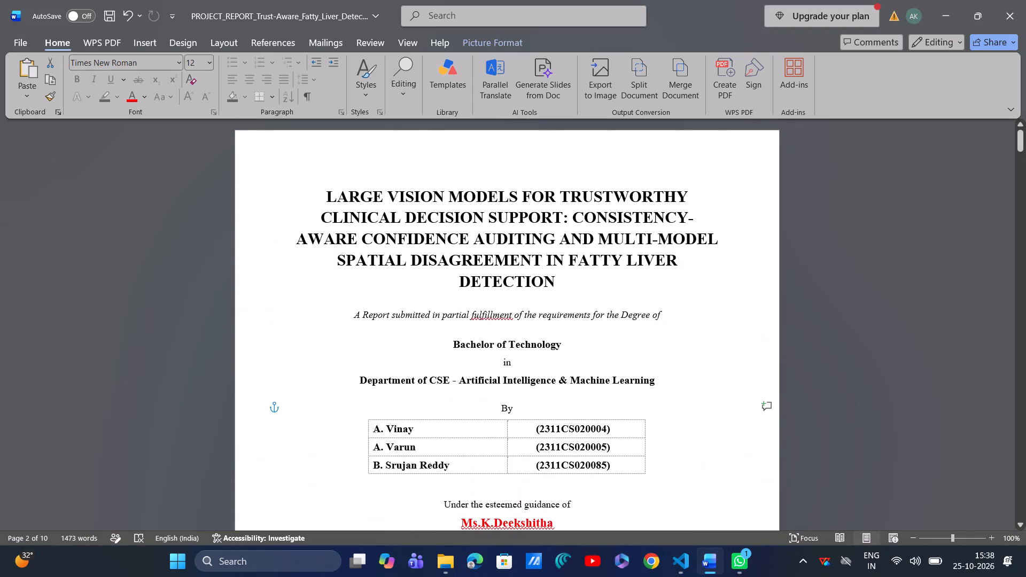
pyautogui.scroll(1, 349, 255)
pyautogui.scroll(-4, 349, 255)
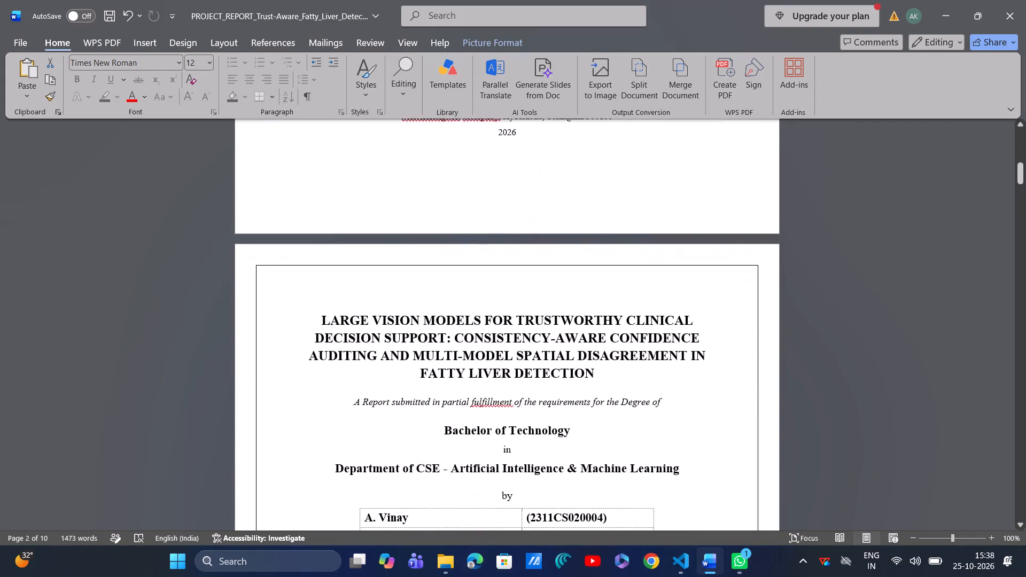
pyautogui.scroll(5, 349, 255)
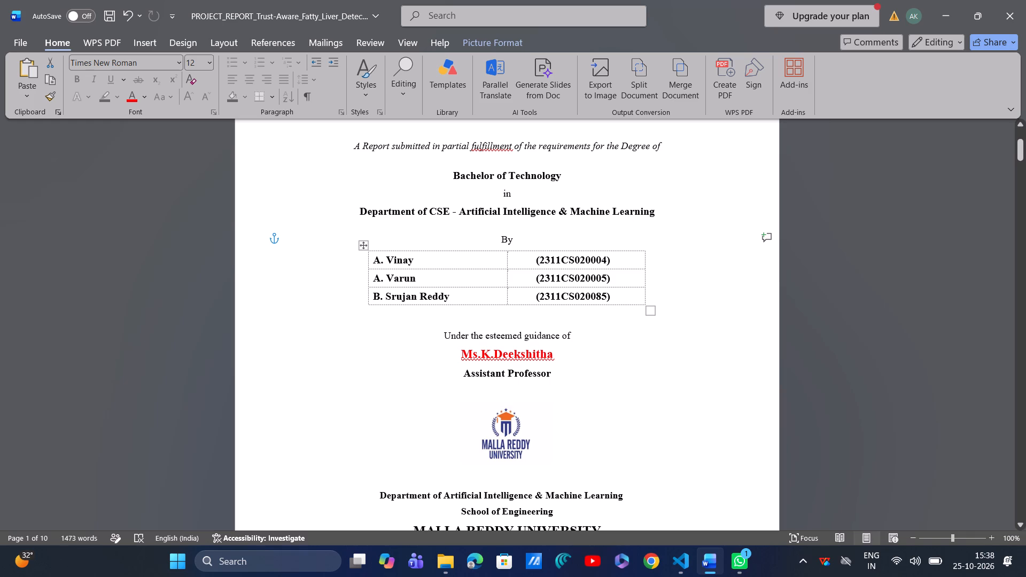
# Remove the opening and closing parentheses around all three student roll numbers in the cover page table.
pyautogui.click(611, 297)
pyautogui.press('BackSpace')
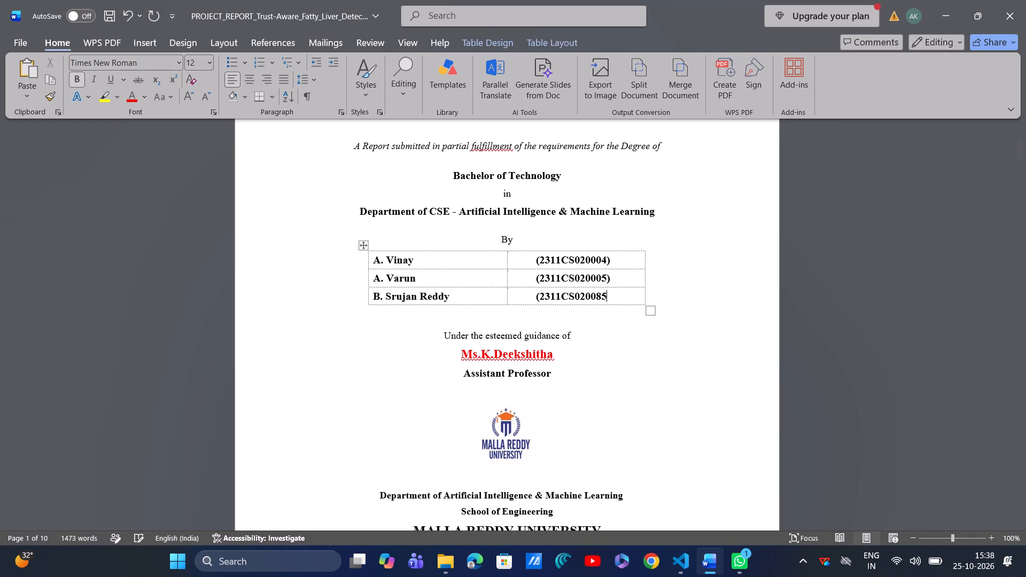
pyautogui.click(541, 295)
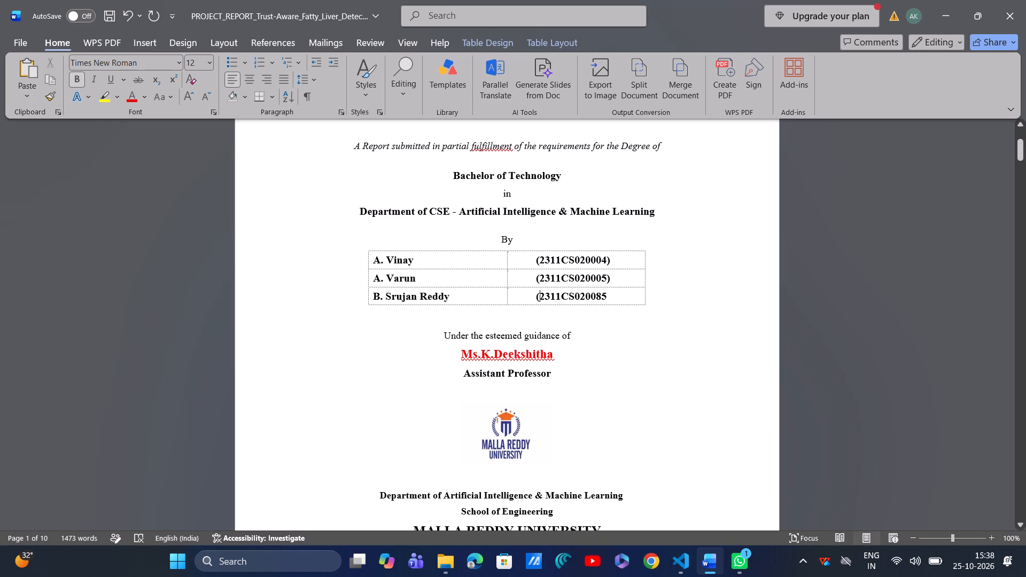
pyautogui.press('BackSpace')
pyautogui.click(619, 279)
pyautogui.press('BackSpace')
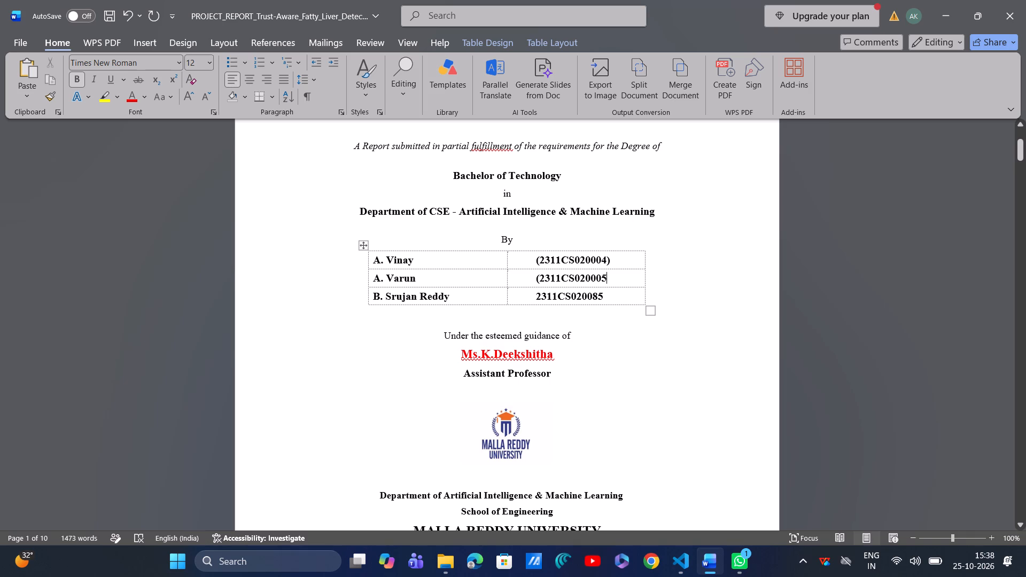
pyautogui.click(542, 277)
pyautogui.press('BackSpace')
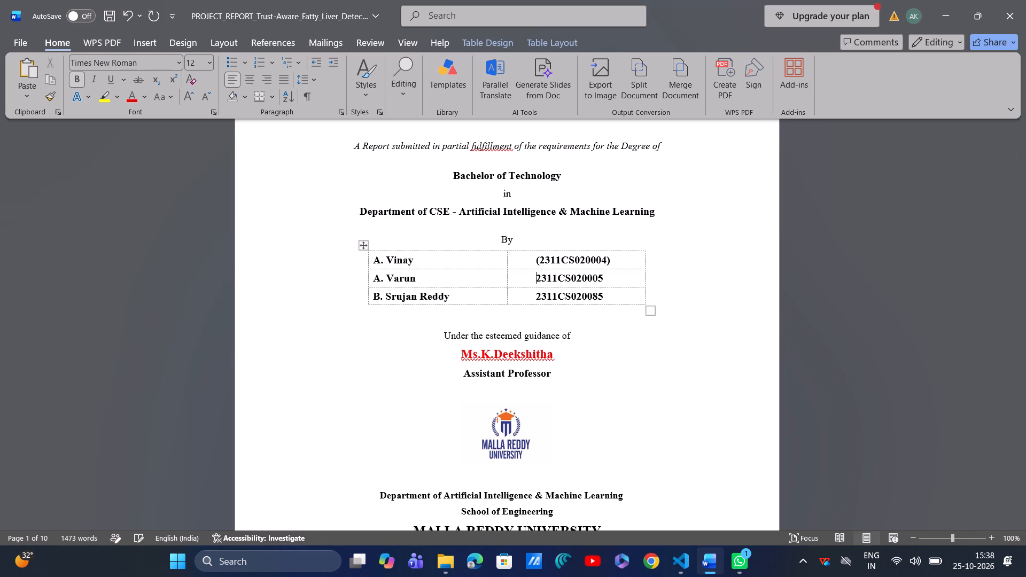
pyautogui.click(541, 260)
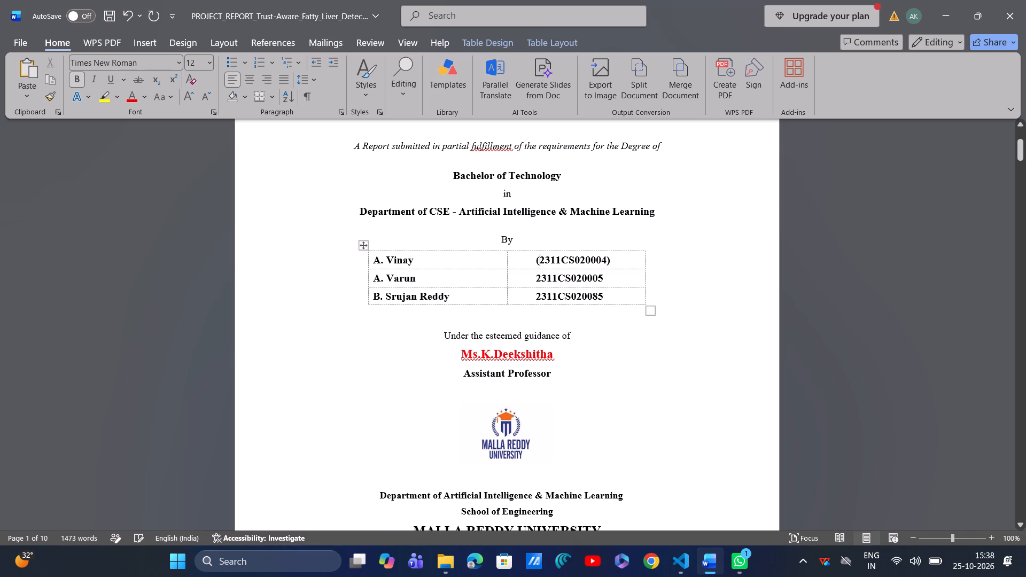
pyautogui.press('BackSpace')
pyautogui.click(612, 259)
pyautogui.press('BackSpace')
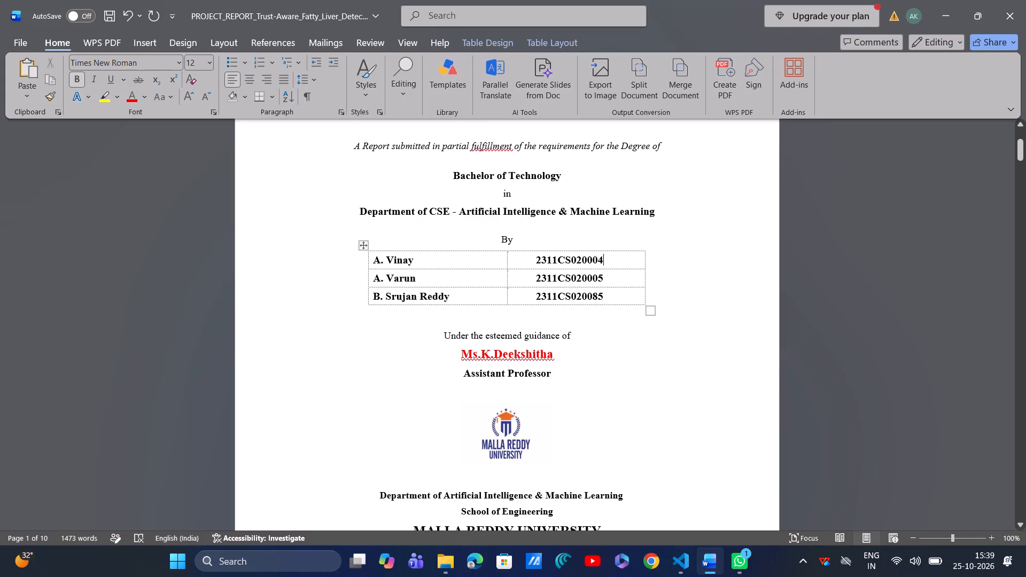
# Look through the whole report twice, from the cover page to the abbreviations table on the last page, and return to the cover.
pyautogui.scroll(2, 584, 454)
pyautogui.scroll(-7, 584, 454)
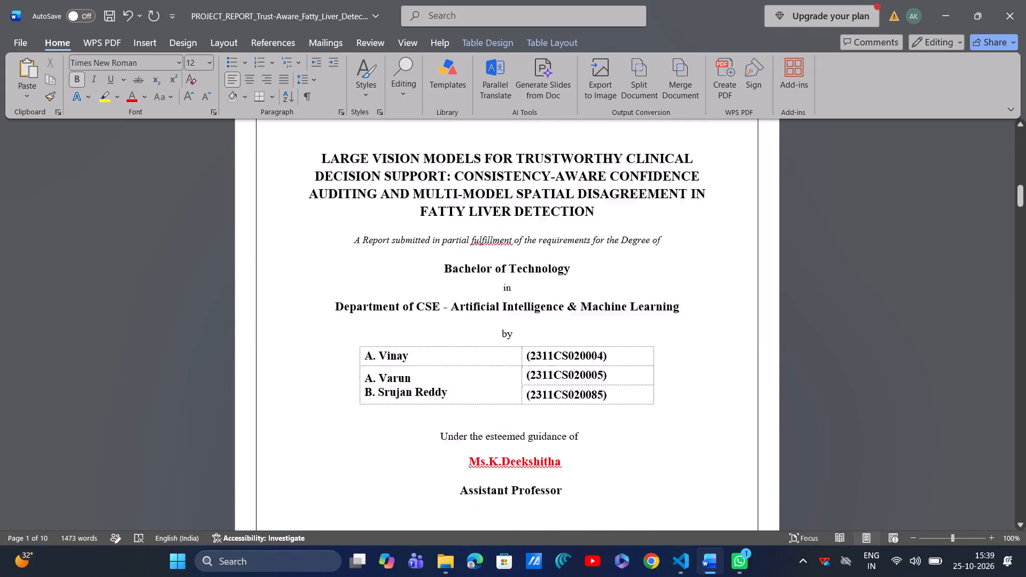
pyautogui.scroll(-4, 584, 454)
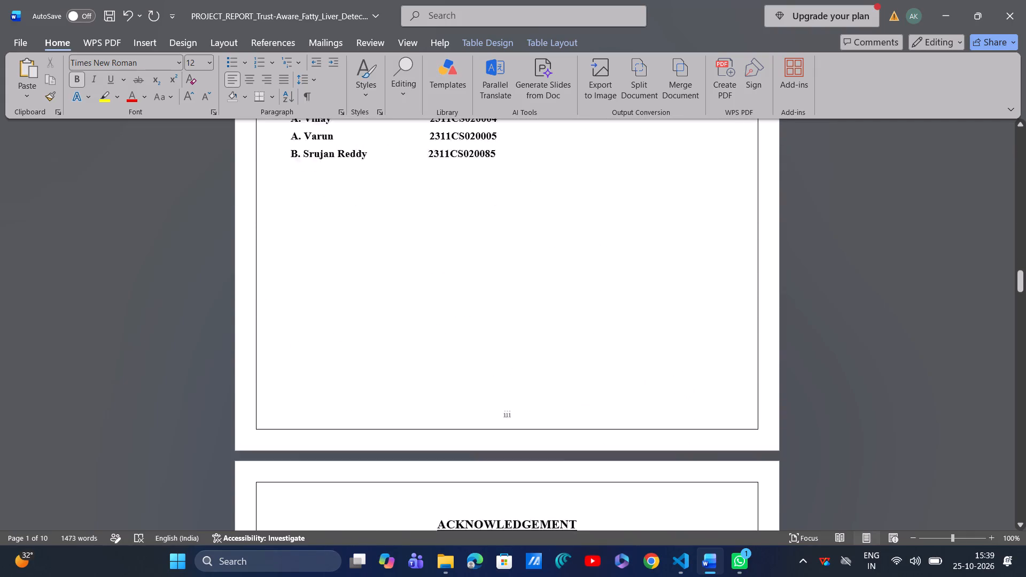
pyautogui.scroll(-14, 584, 454)
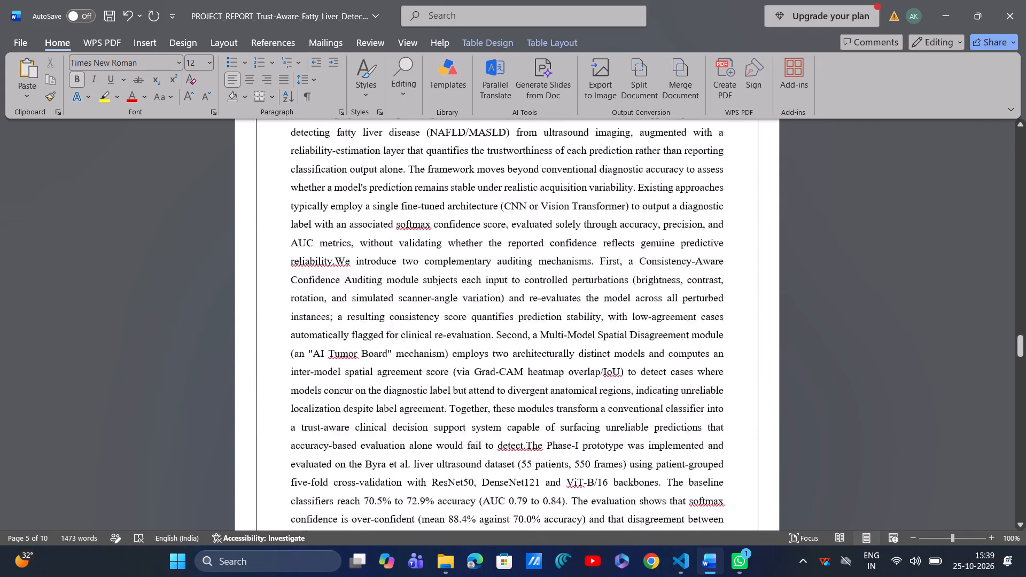
pyautogui.scroll(-12, 584, 454)
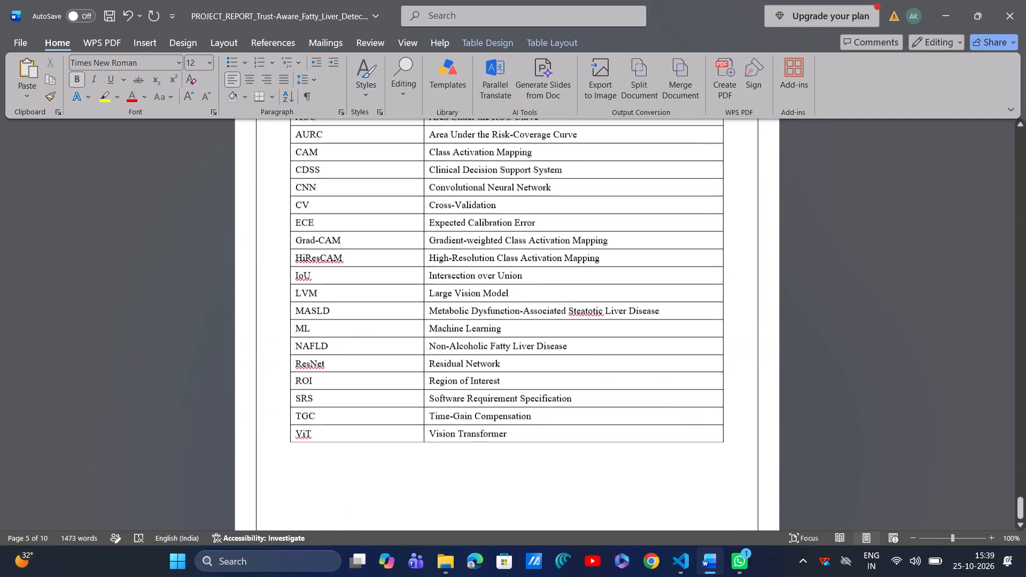
pyautogui.scroll(-19, 584, 454)
pyautogui.scroll(16, 584, 454)
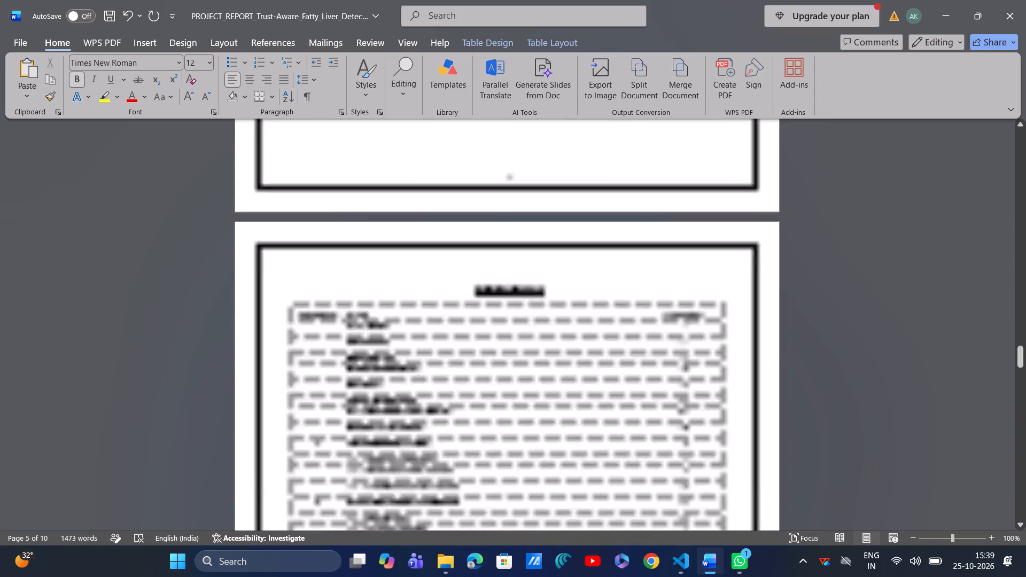
pyautogui.scroll(9, 584, 454)
pyautogui.scroll(20, 584, 454)
pyautogui.scroll(15, 584, 454)
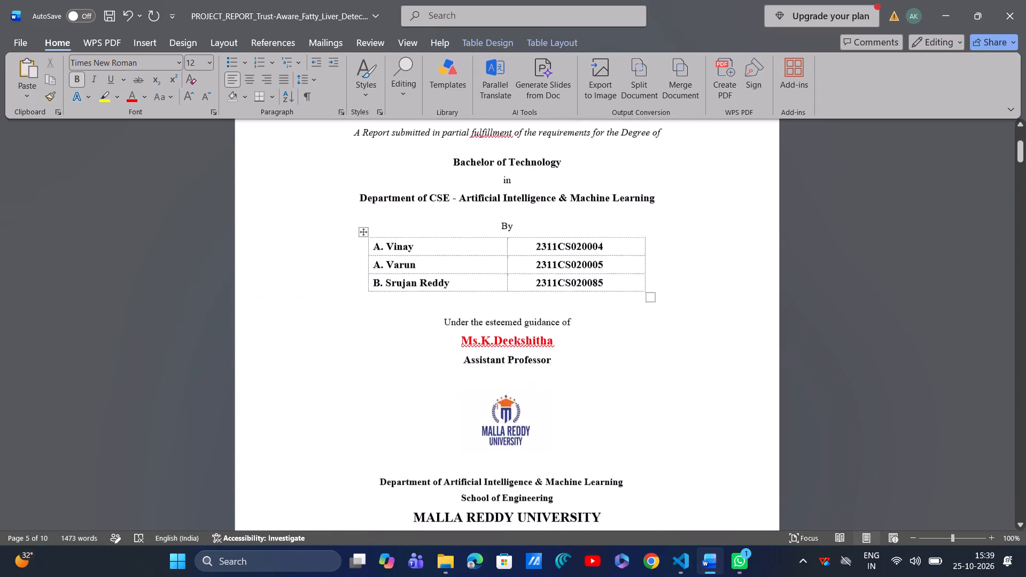
pyautogui.scroll(5, 584, 454)
pyautogui.scroll(-4, 584, 454)
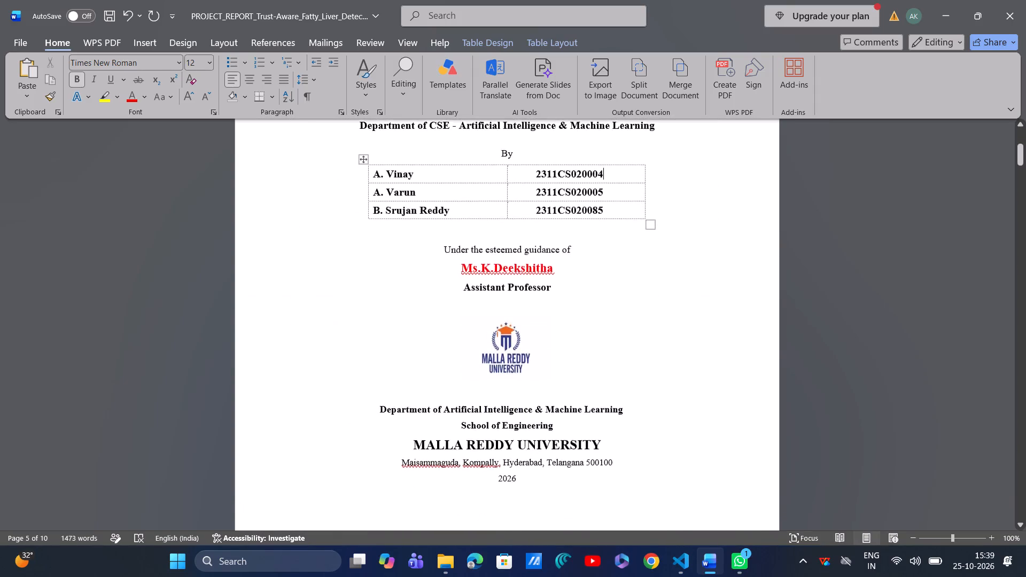
pyautogui.scroll(-14, 584, 454)
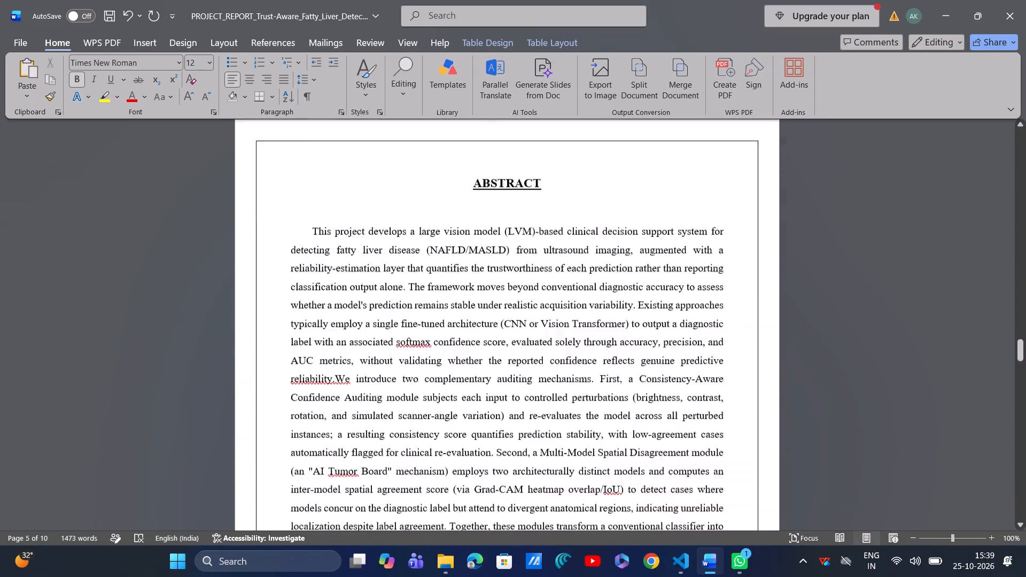
pyautogui.scroll(-16, 584, 454)
pyautogui.scroll(-14, 584, 454)
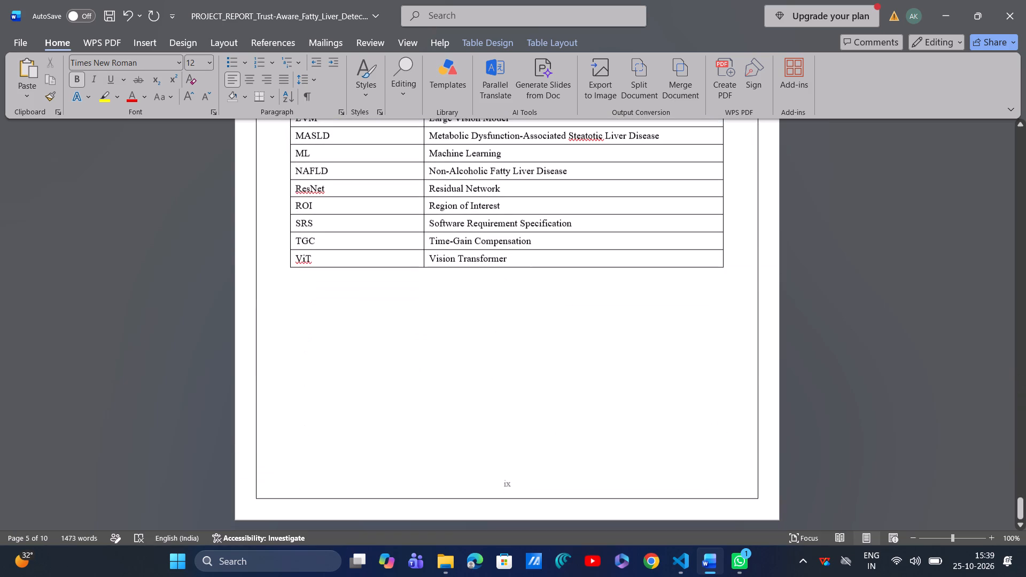
pyautogui.scroll(20, 584, 454)
pyautogui.scroll(6, 584, 454)
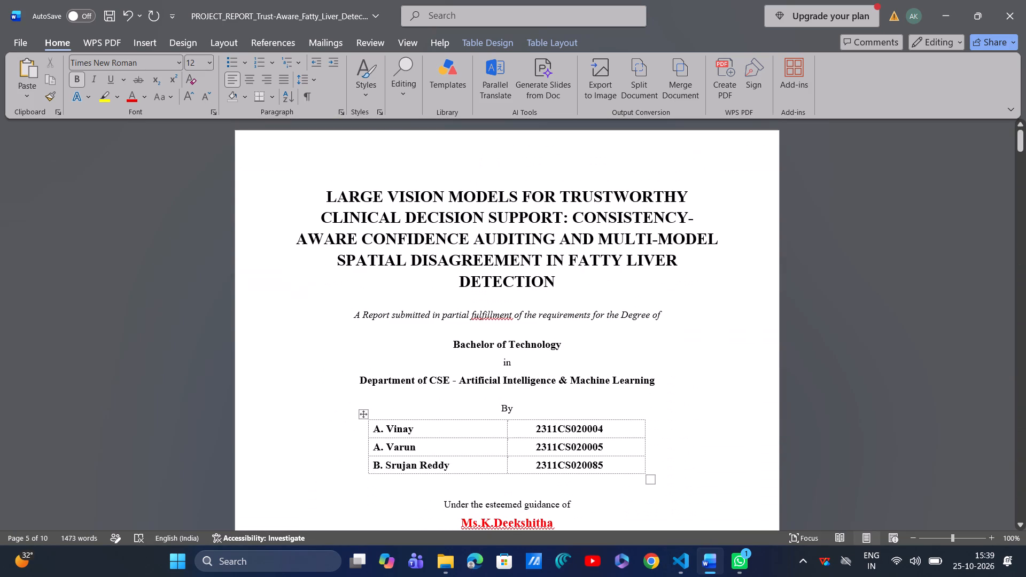
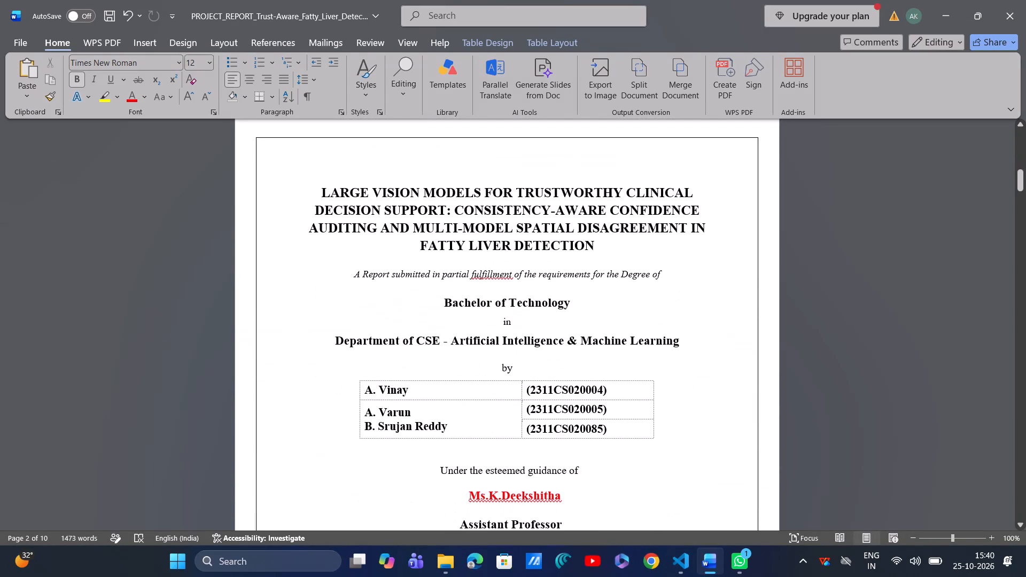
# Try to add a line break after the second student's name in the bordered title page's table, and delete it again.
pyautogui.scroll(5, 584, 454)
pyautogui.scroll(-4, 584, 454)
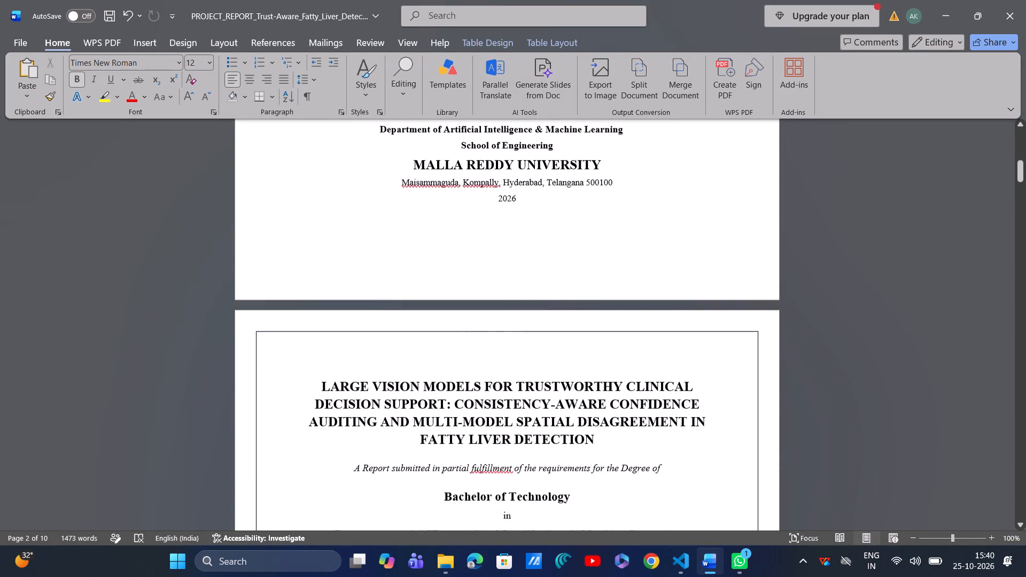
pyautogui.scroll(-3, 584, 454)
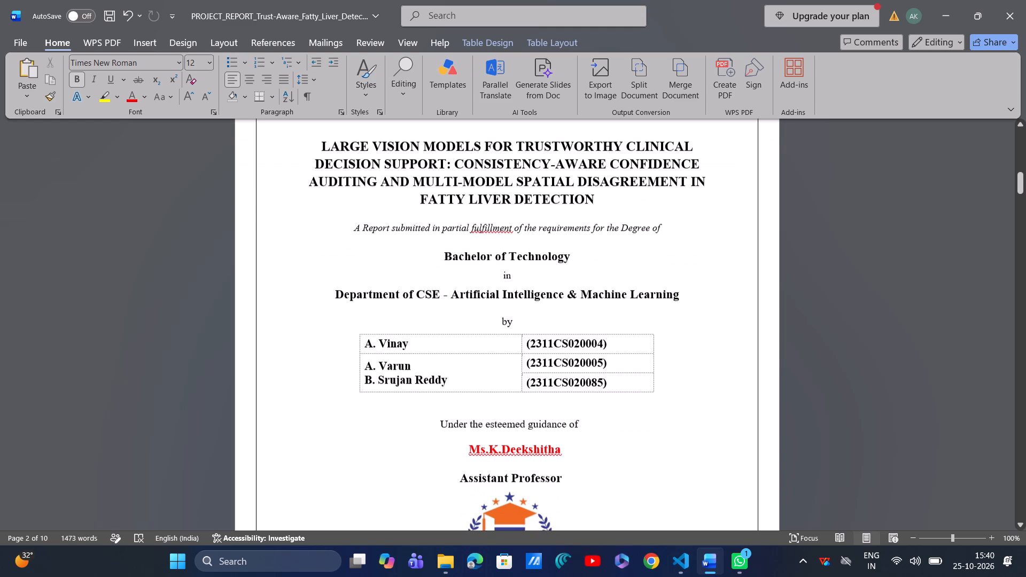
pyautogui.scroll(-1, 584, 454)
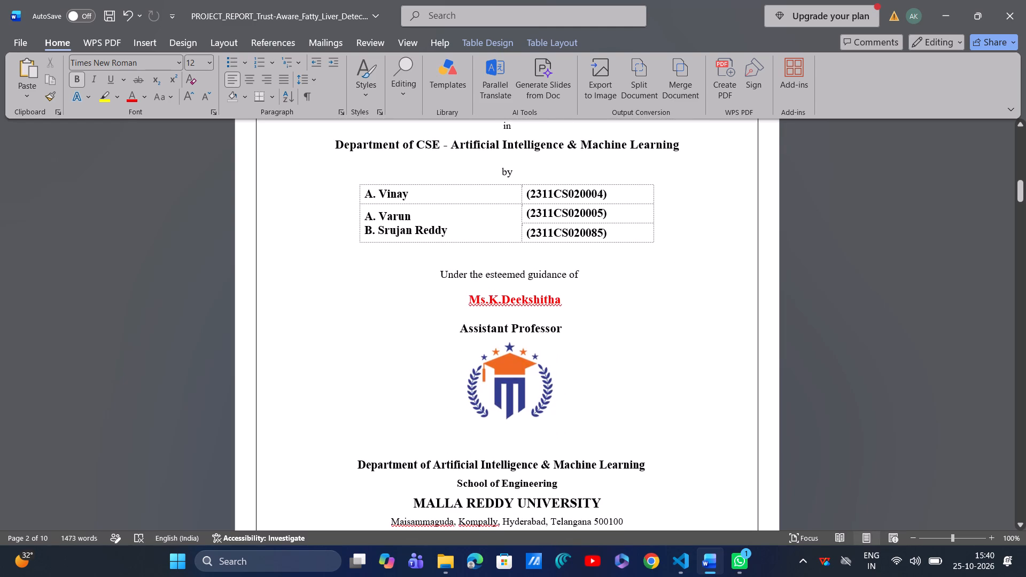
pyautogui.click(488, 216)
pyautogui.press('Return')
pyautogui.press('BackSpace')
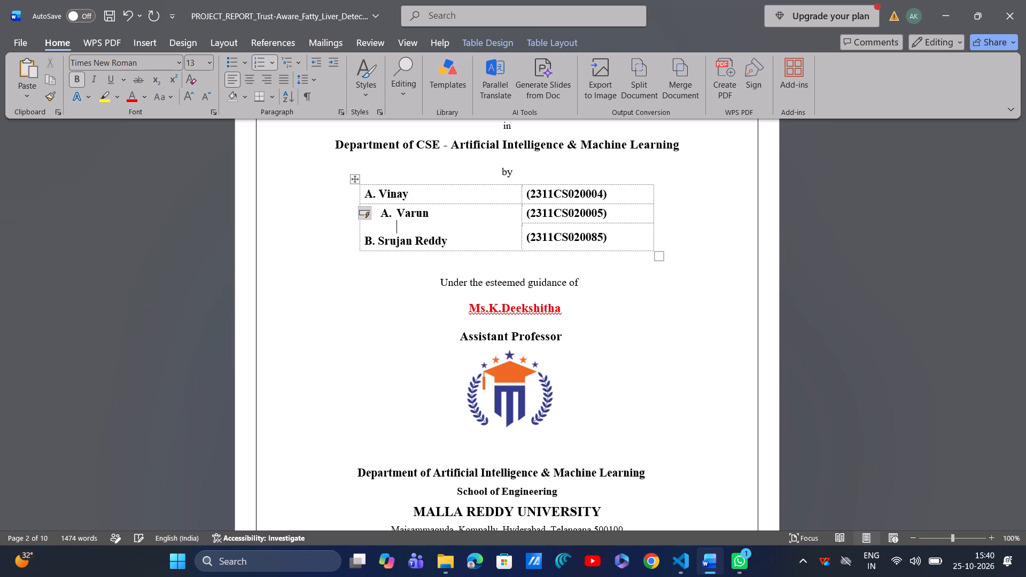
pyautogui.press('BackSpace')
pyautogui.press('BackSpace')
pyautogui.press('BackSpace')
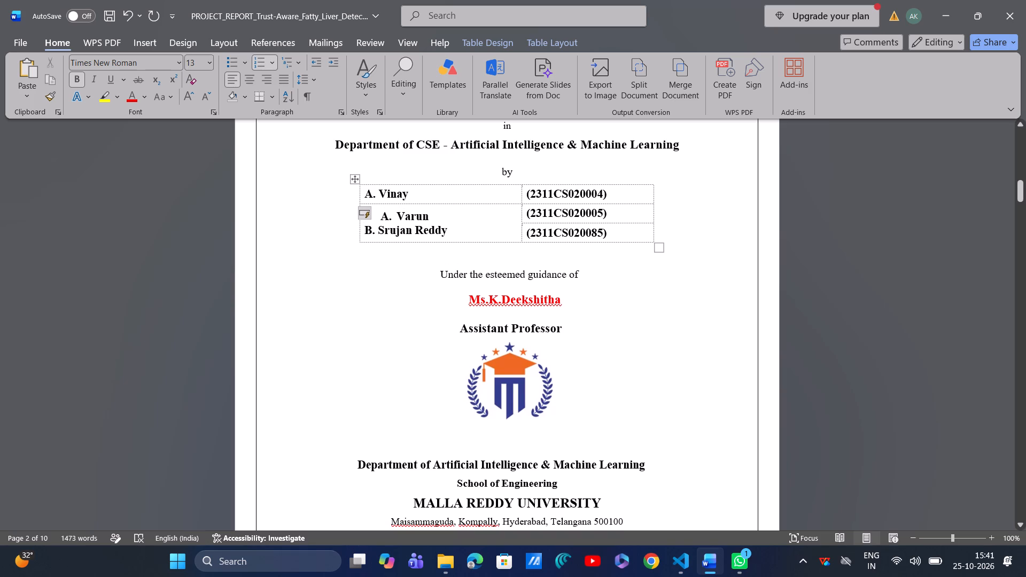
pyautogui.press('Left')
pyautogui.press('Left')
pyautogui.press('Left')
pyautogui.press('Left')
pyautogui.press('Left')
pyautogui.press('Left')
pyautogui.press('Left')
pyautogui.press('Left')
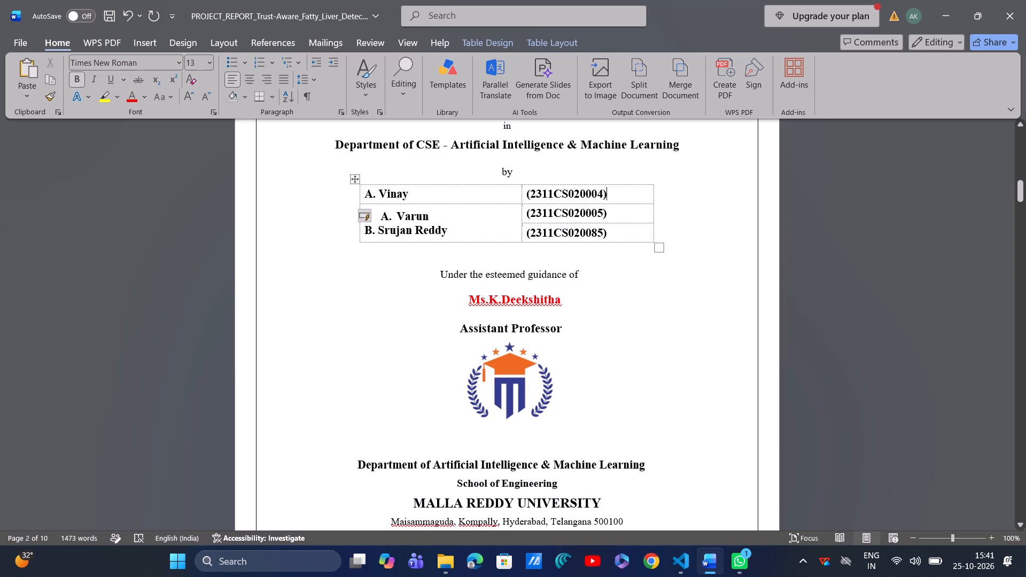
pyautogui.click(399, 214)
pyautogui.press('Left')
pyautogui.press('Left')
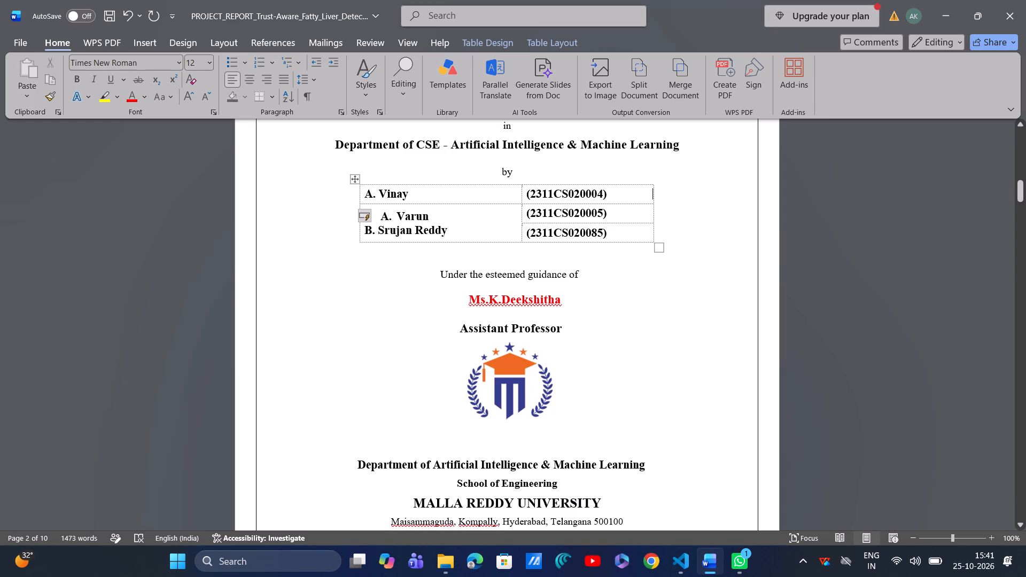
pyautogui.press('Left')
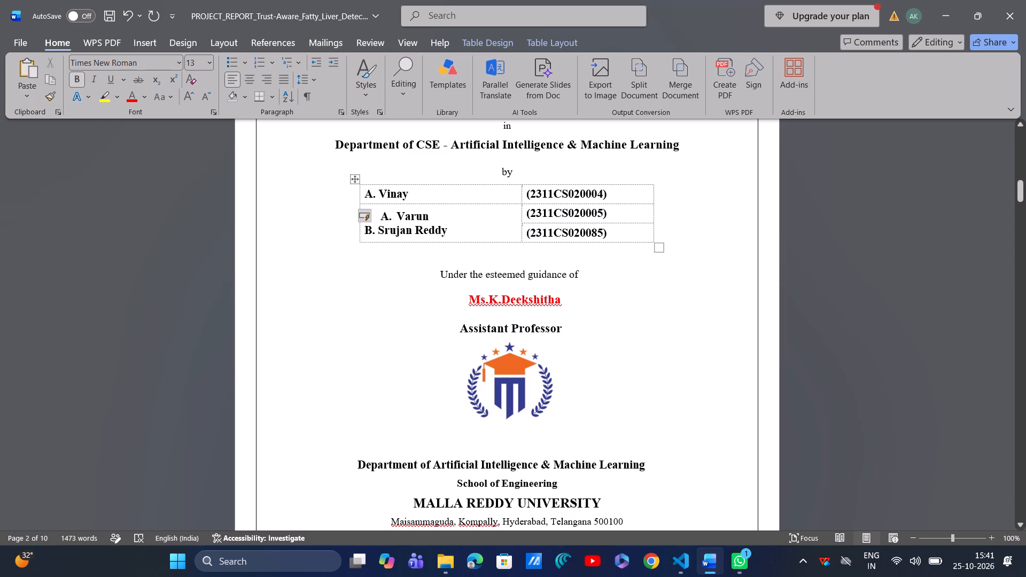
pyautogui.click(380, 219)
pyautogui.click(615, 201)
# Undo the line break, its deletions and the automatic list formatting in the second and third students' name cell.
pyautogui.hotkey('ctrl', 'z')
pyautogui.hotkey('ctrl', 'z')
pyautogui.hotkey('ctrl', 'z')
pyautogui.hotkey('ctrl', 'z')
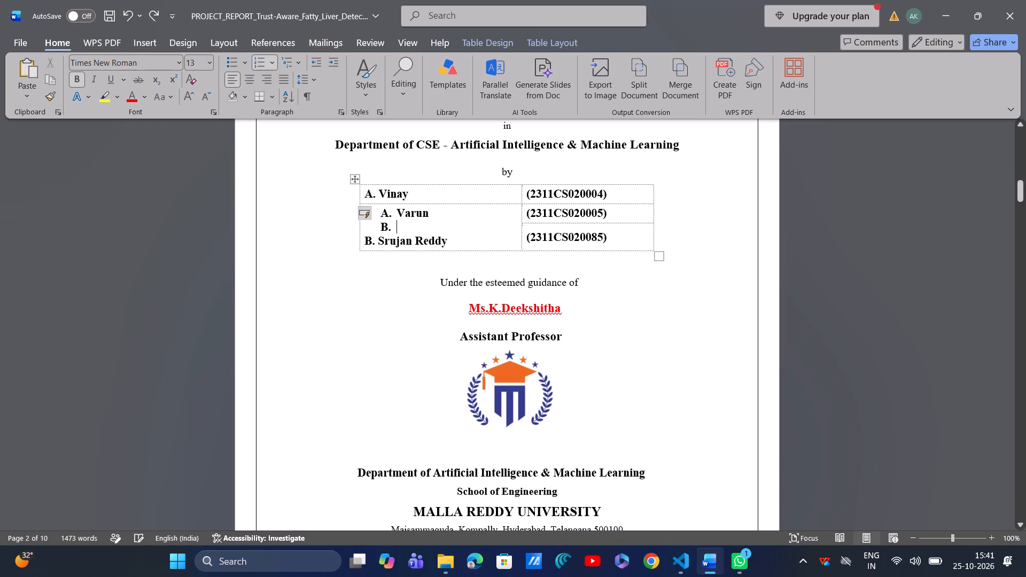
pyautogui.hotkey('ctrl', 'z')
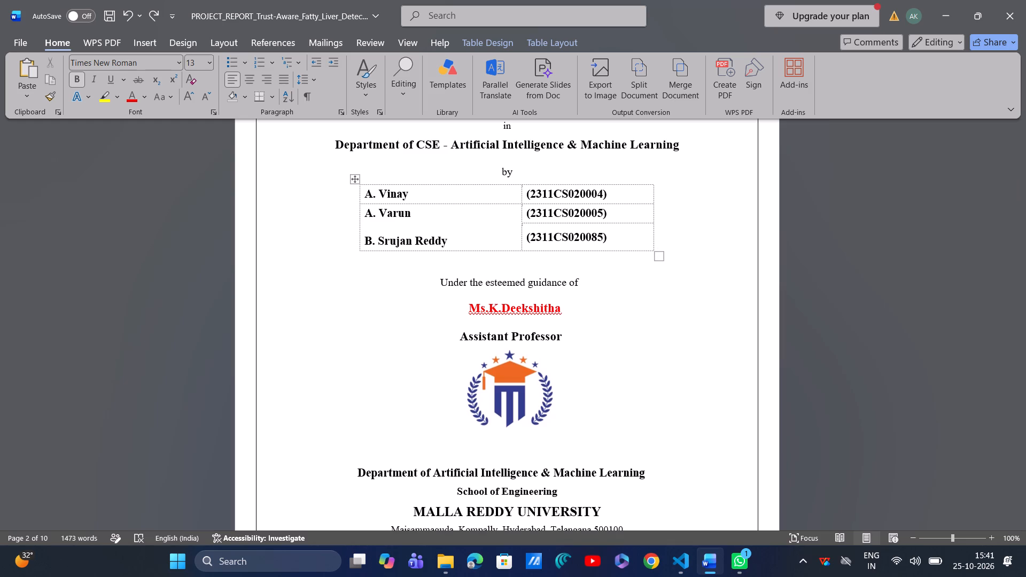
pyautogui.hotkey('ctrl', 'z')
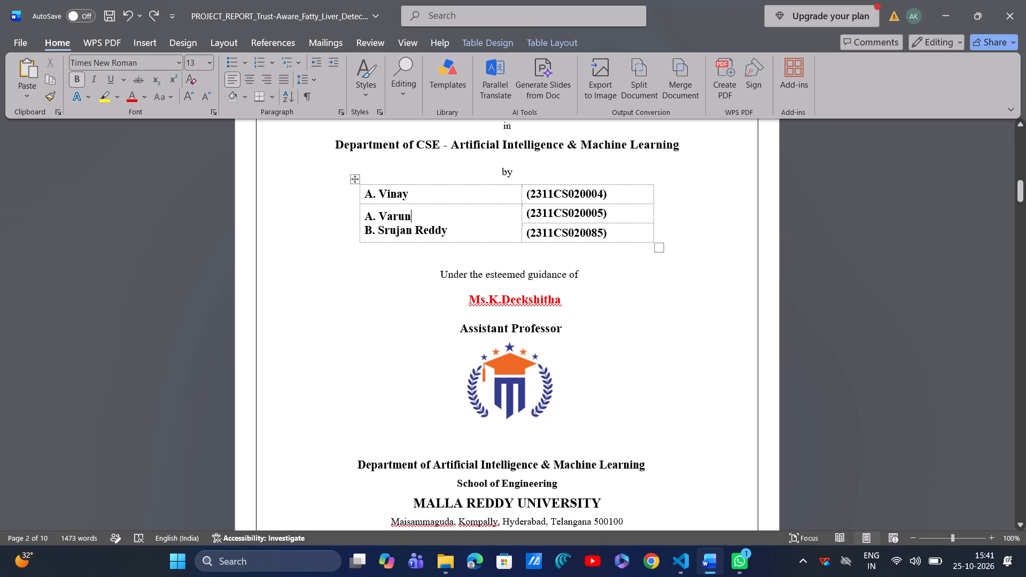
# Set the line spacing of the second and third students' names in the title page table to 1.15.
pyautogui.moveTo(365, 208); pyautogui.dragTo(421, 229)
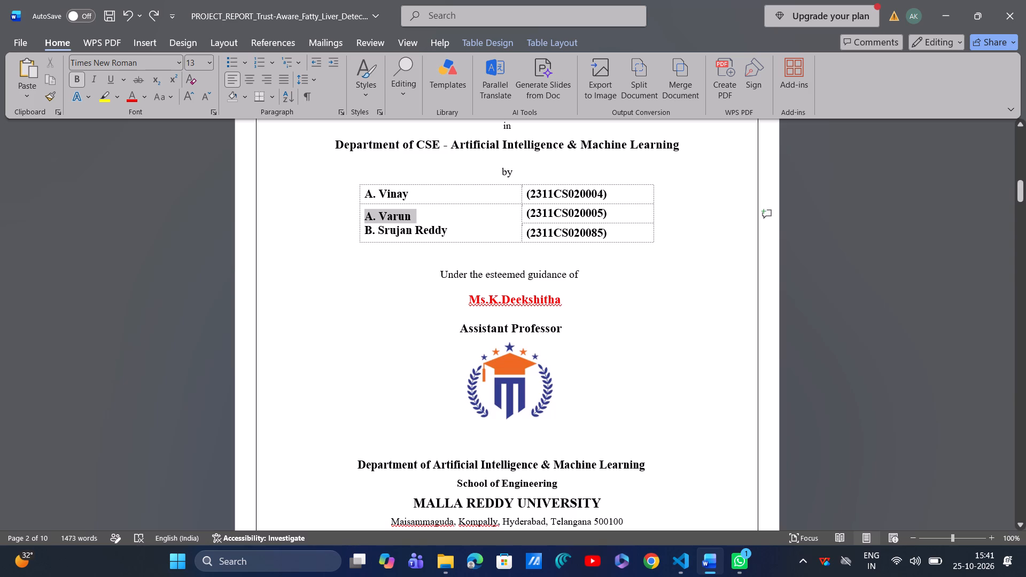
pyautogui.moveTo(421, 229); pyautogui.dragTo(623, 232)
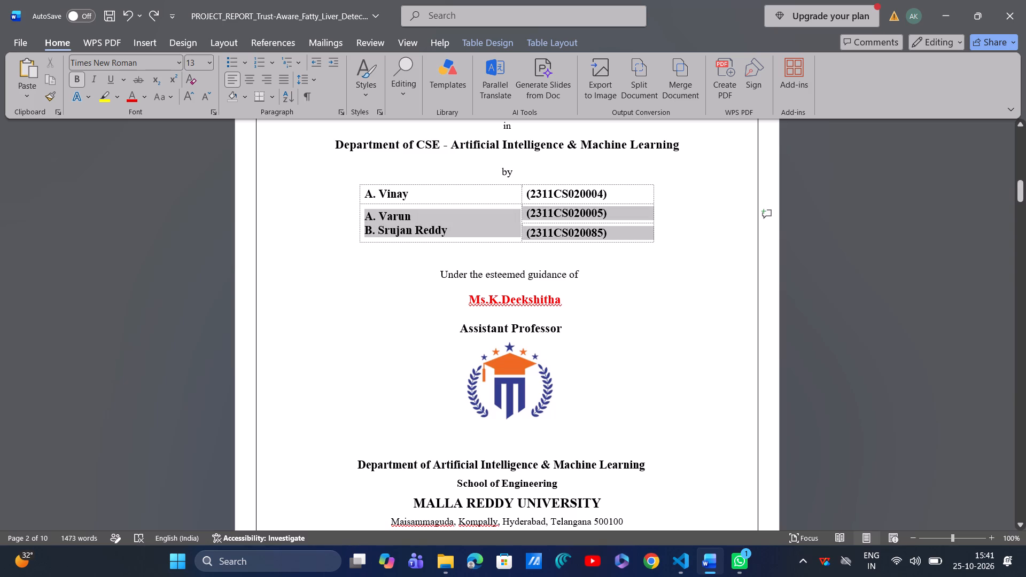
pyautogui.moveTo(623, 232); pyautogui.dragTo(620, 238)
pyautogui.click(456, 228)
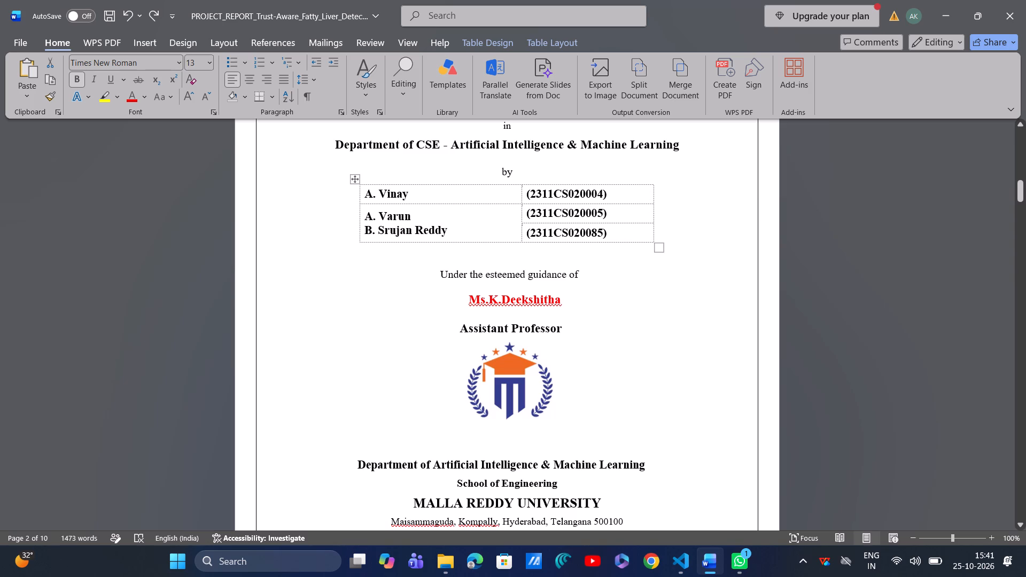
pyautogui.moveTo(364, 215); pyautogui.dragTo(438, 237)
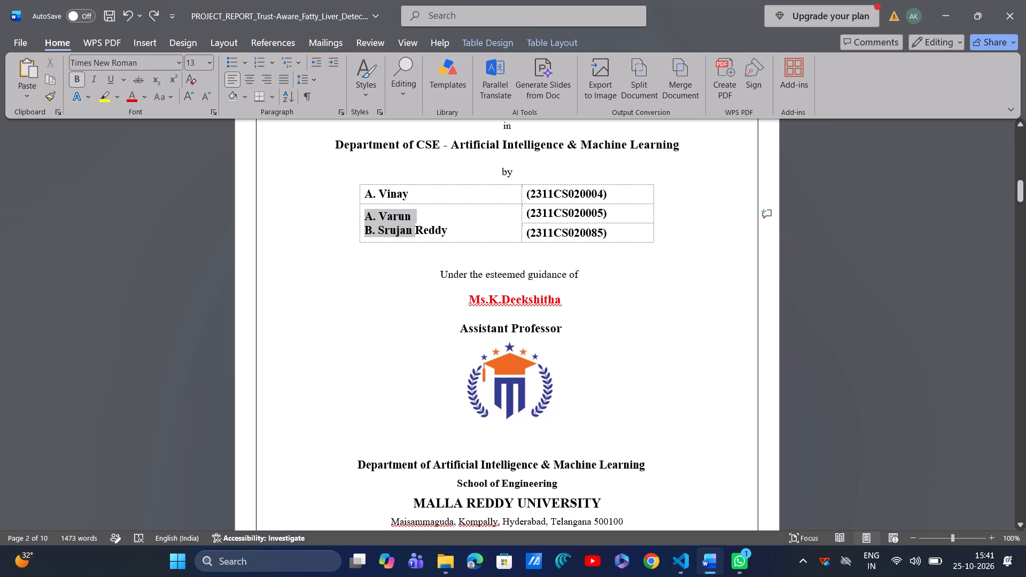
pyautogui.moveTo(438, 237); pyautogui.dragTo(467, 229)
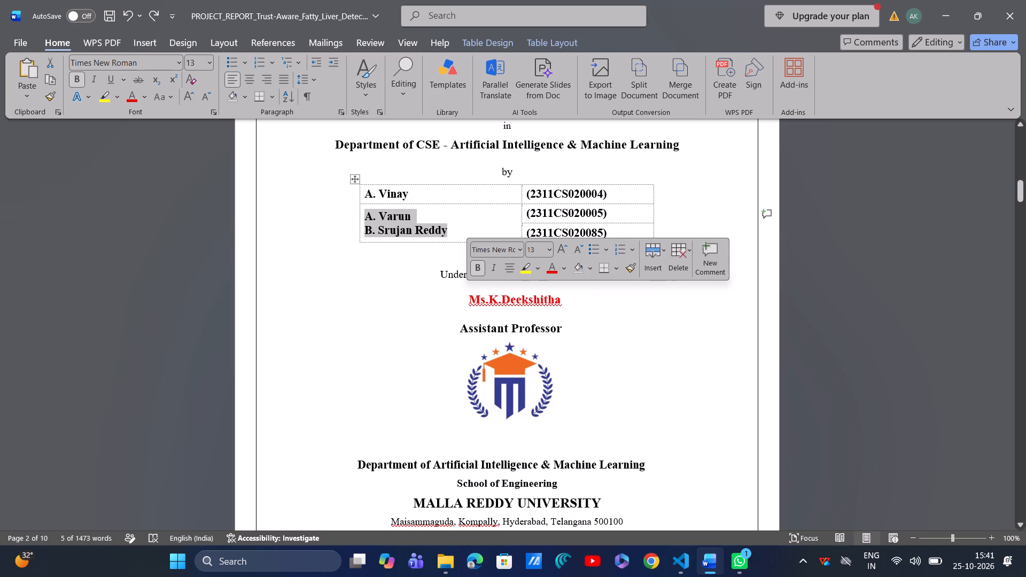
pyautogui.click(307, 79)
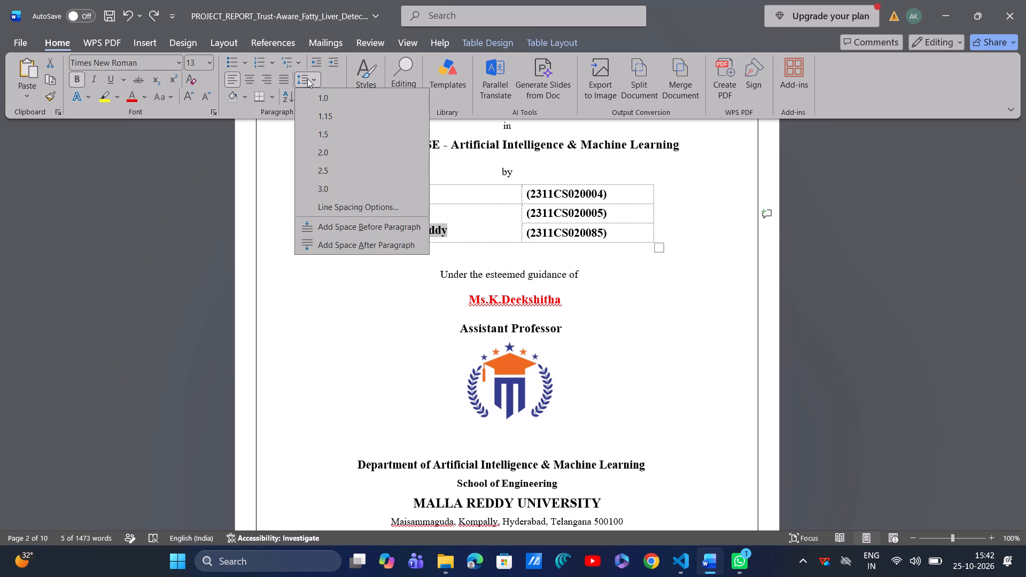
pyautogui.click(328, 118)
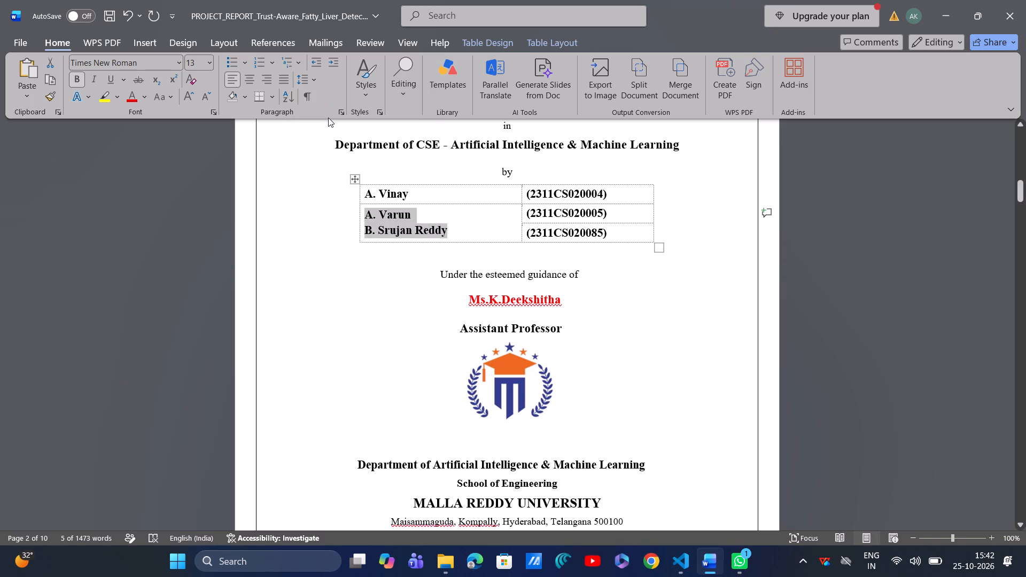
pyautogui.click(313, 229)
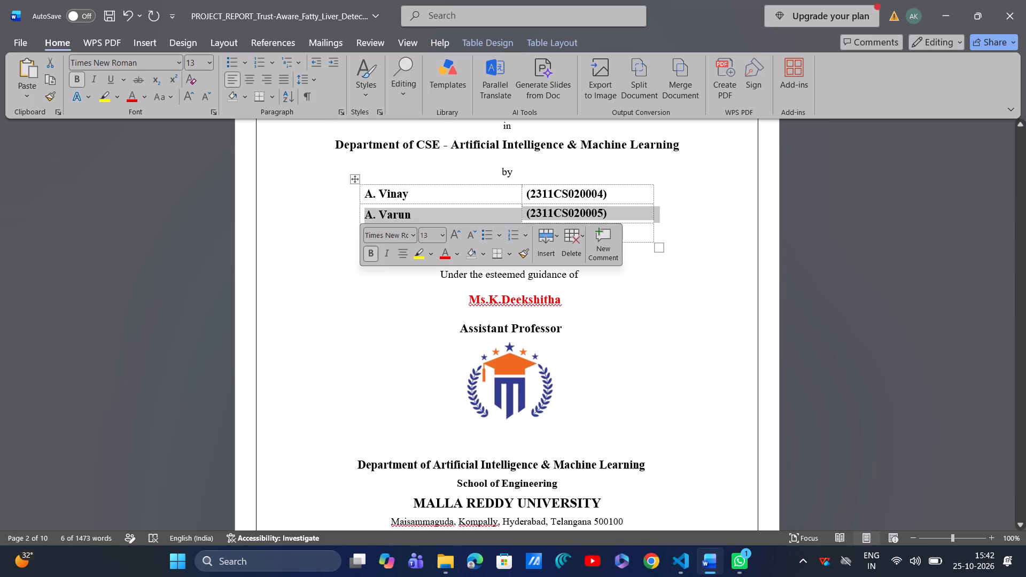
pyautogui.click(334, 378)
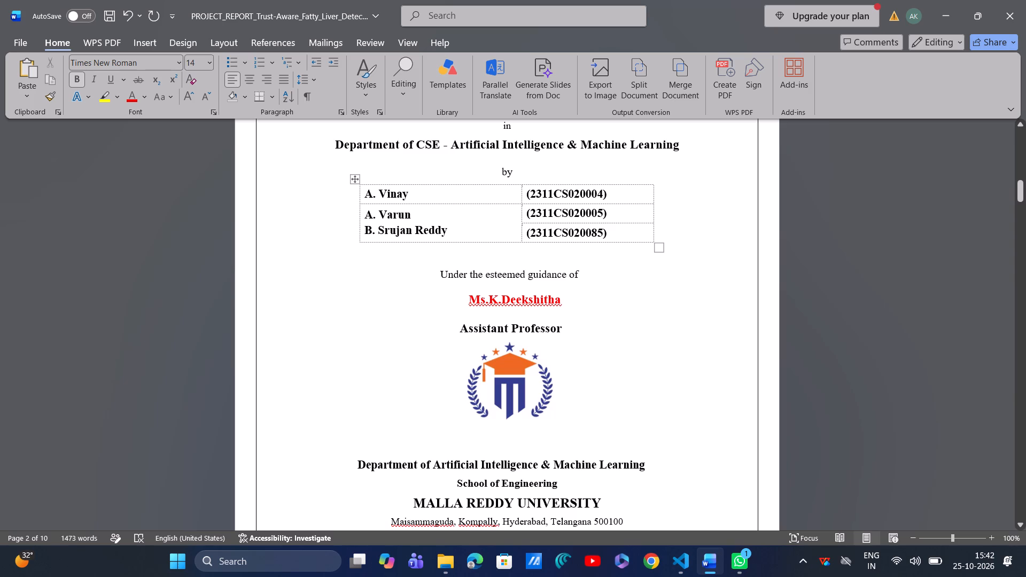
# Set the line spacing of the second and third students' names to 1.5.
pyautogui.moveTo(365, 215); pyautogui.dragTo(427, 232)
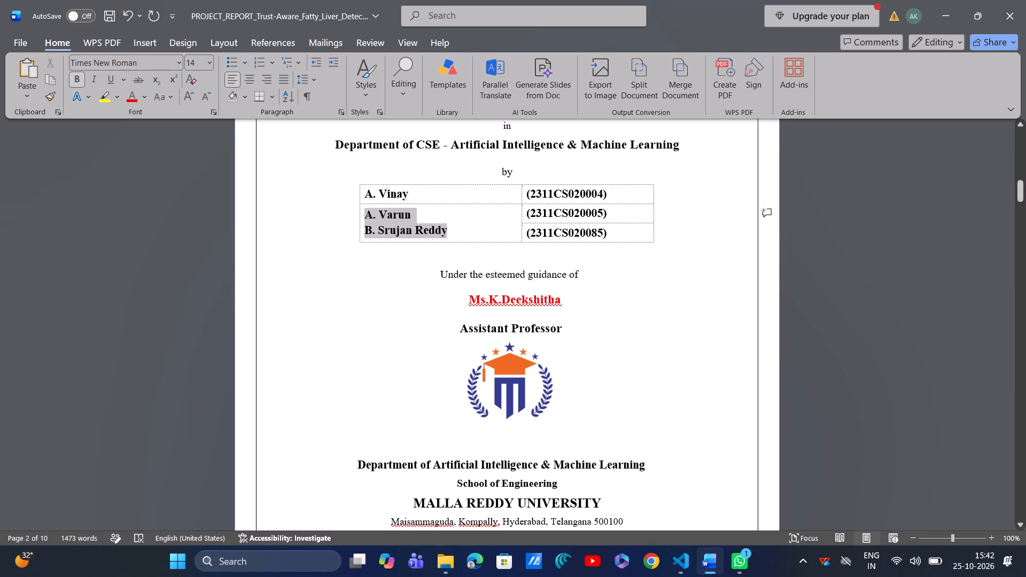
pyautogui.moveTo(427, 232); pyautogui.dragTo(440, 231)
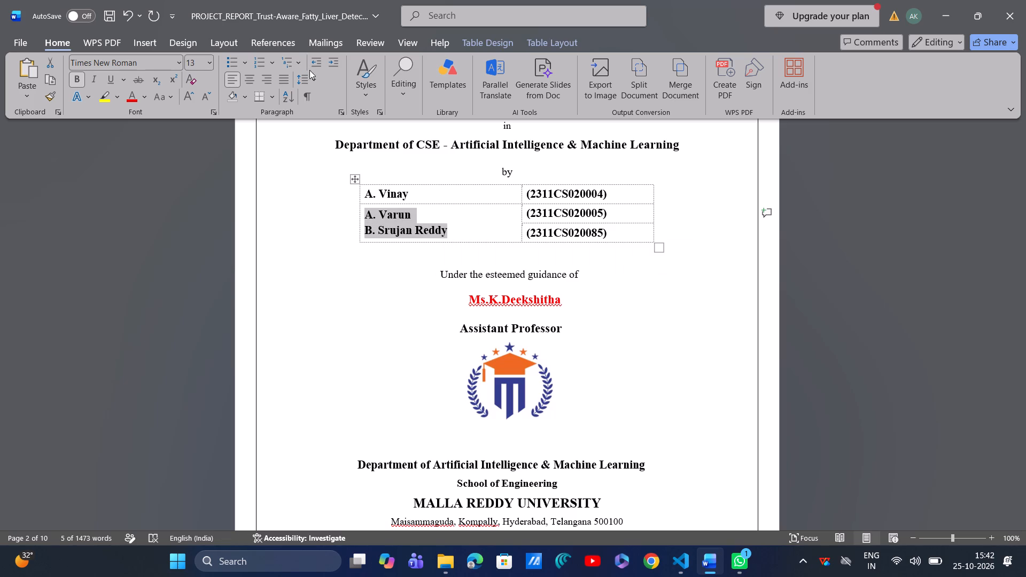
pyautogui.click(312, 77)
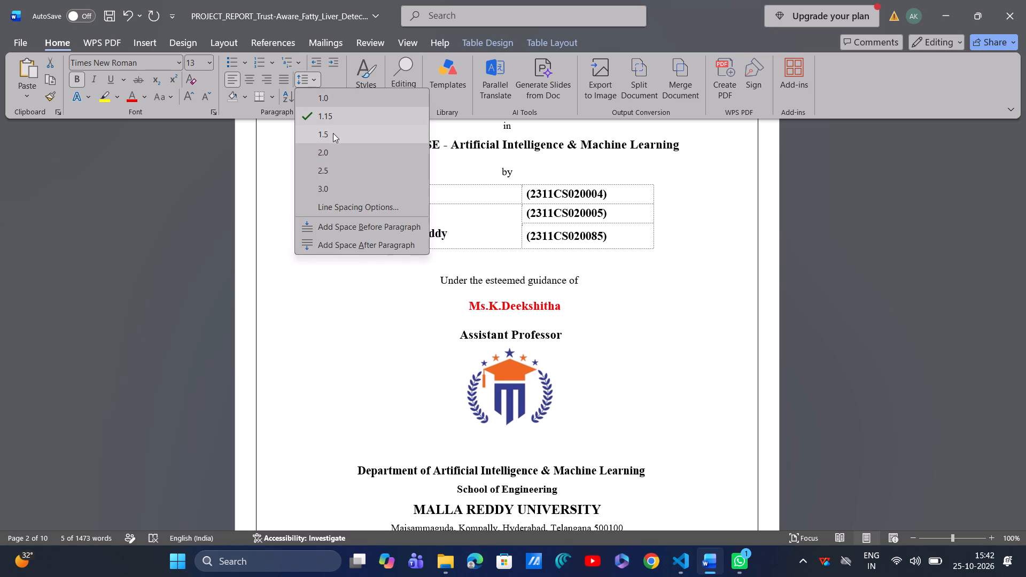
pyautogui.click(333, 133)
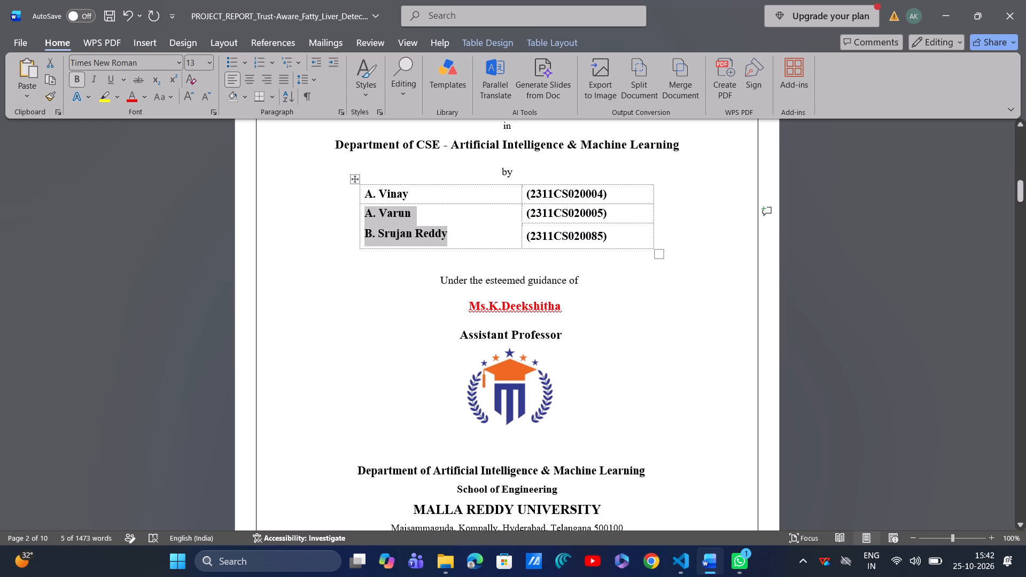
pyautogui.click(301, 300)
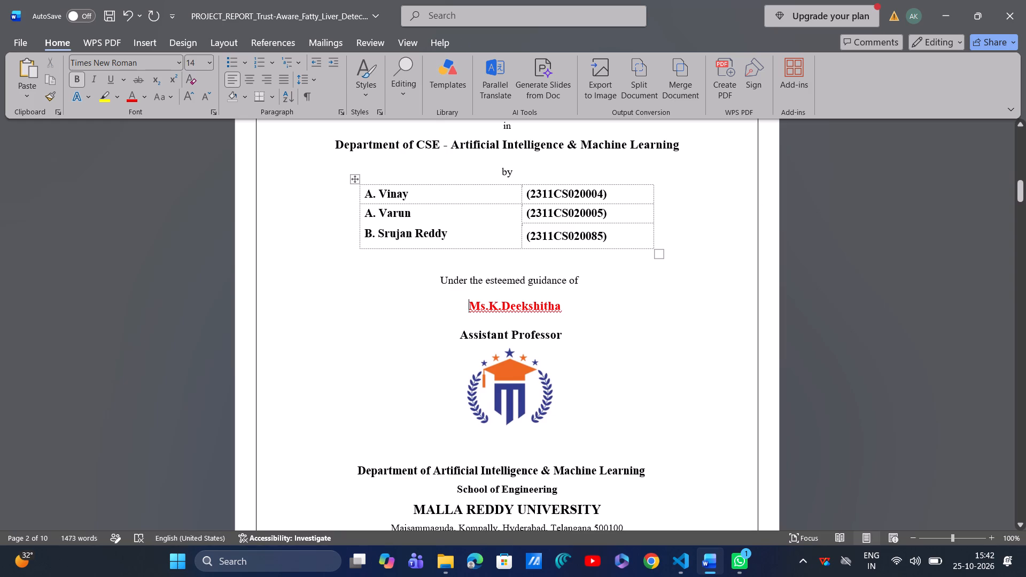
# Apply 1.5 line spacing to all three student names in the title page table's name column.
pyautogui.moveTo(365, 195); pyautogui.dragTo(368, 198)
pyautogui.moveTo(368, 198); pyautogui.dragTo(449, 243)
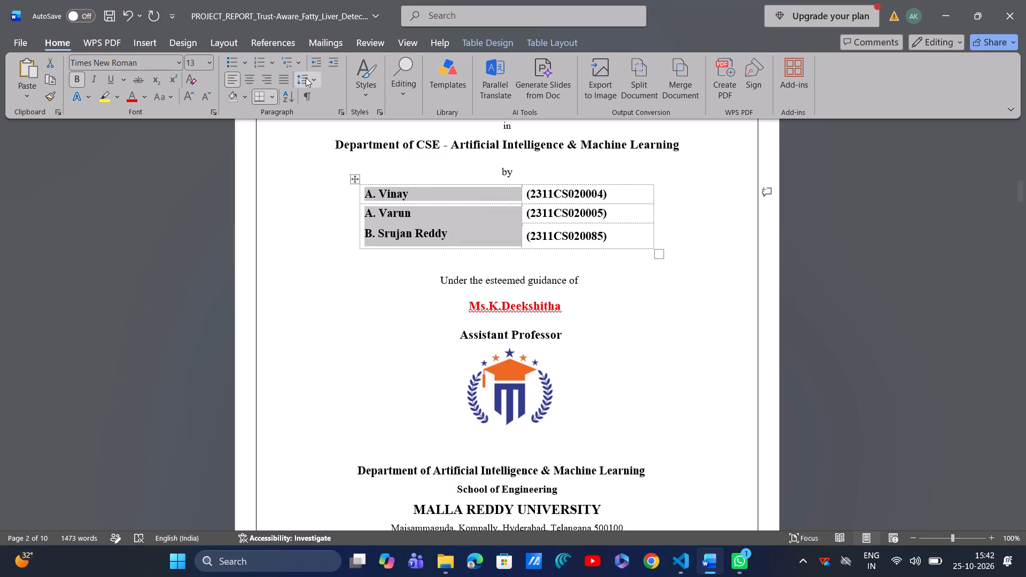
pyautogui.click(306, 77)
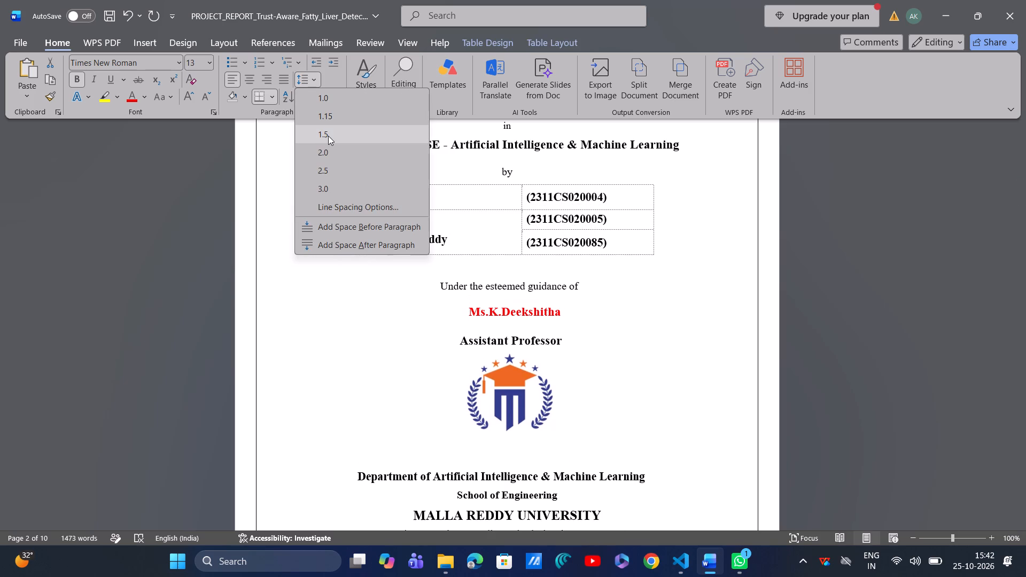
pyautogui.click(328, 136)
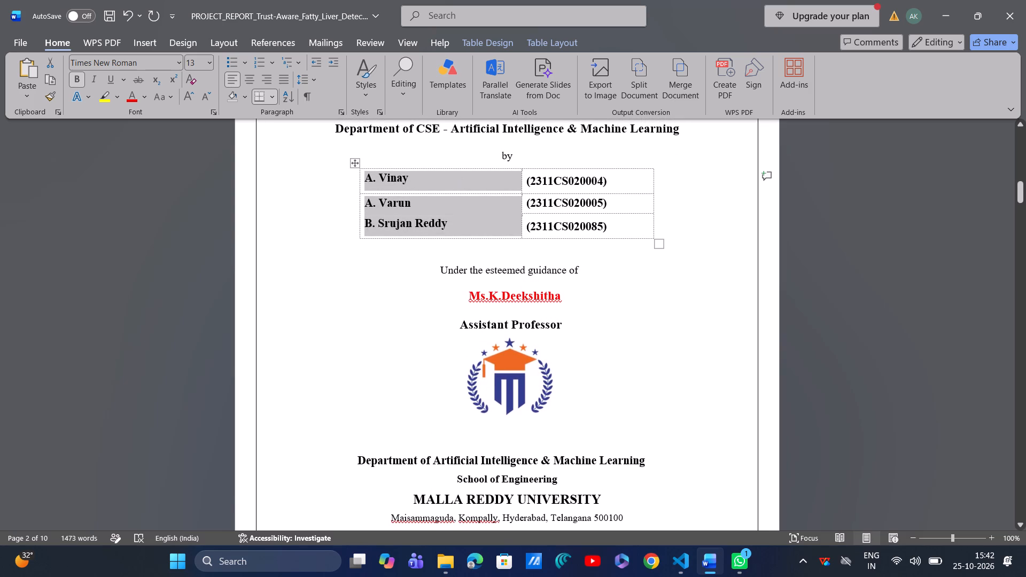
pyautogui.click(627, 274)
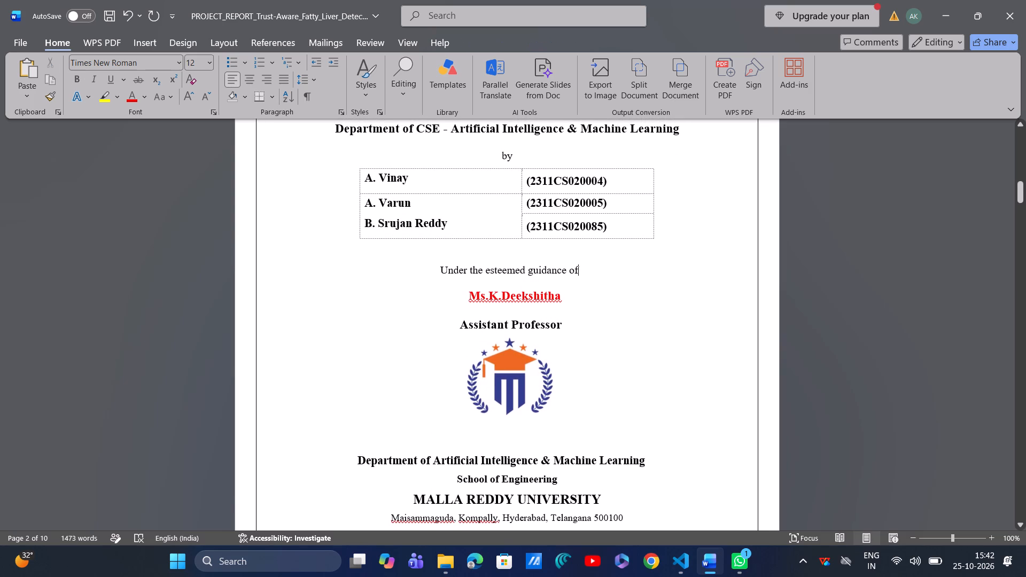
# Save the project report under its existing name.
pyautogui.scroll(3, 411, 350)
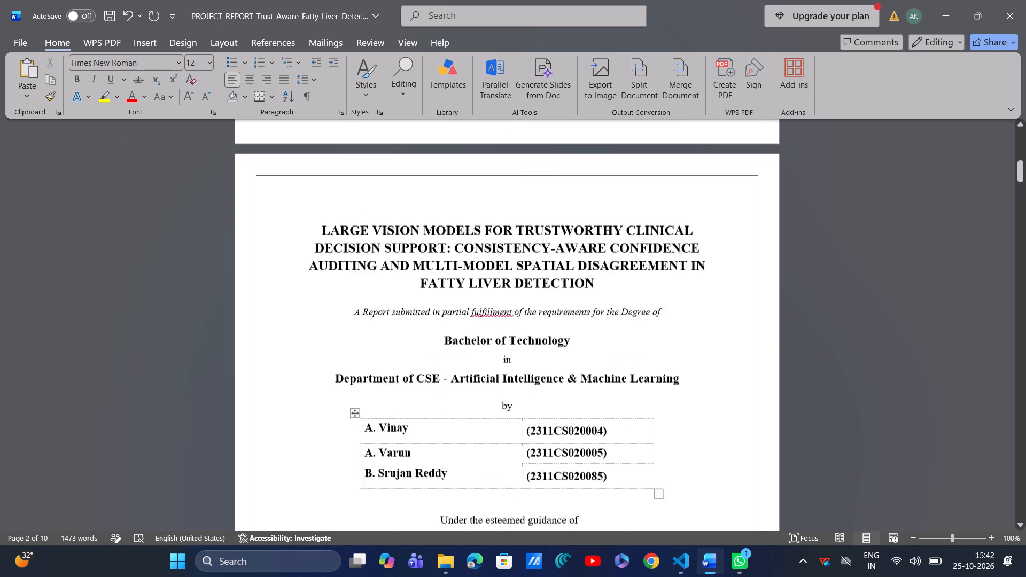
pyautogui.scroll(8, 411, 350)
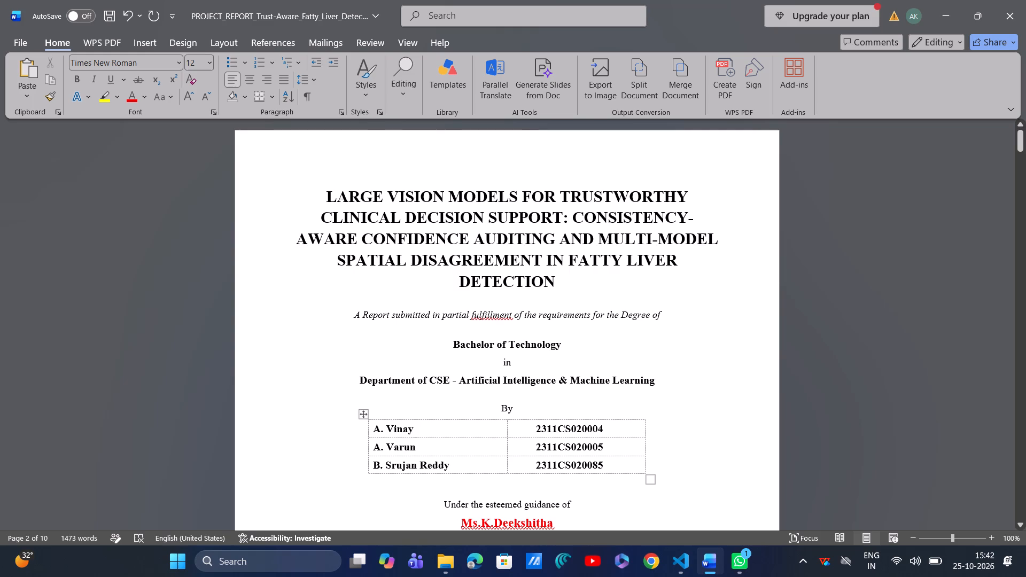
pyautogui.click(24, 46)
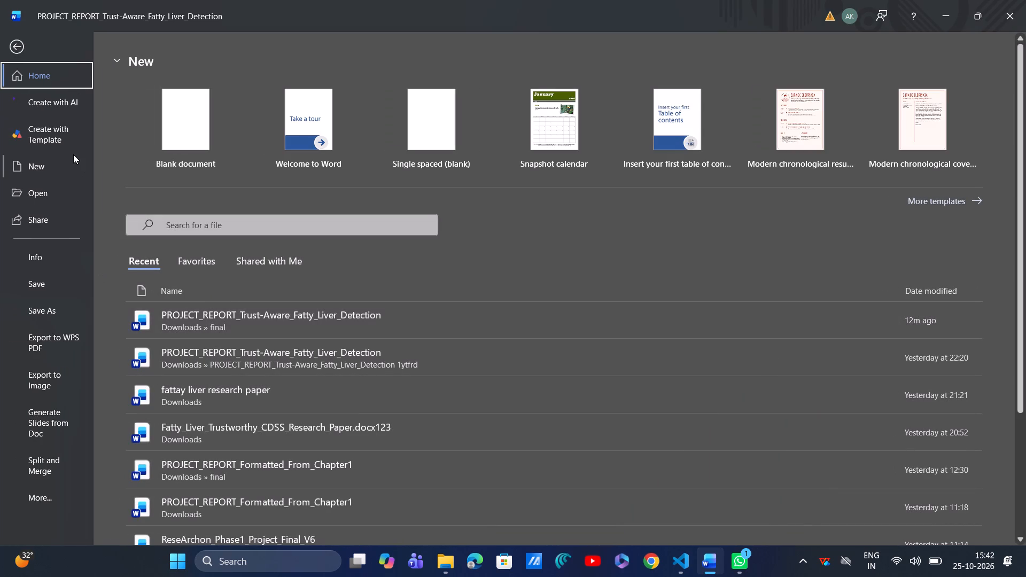
pyautogui.click(58, 281)
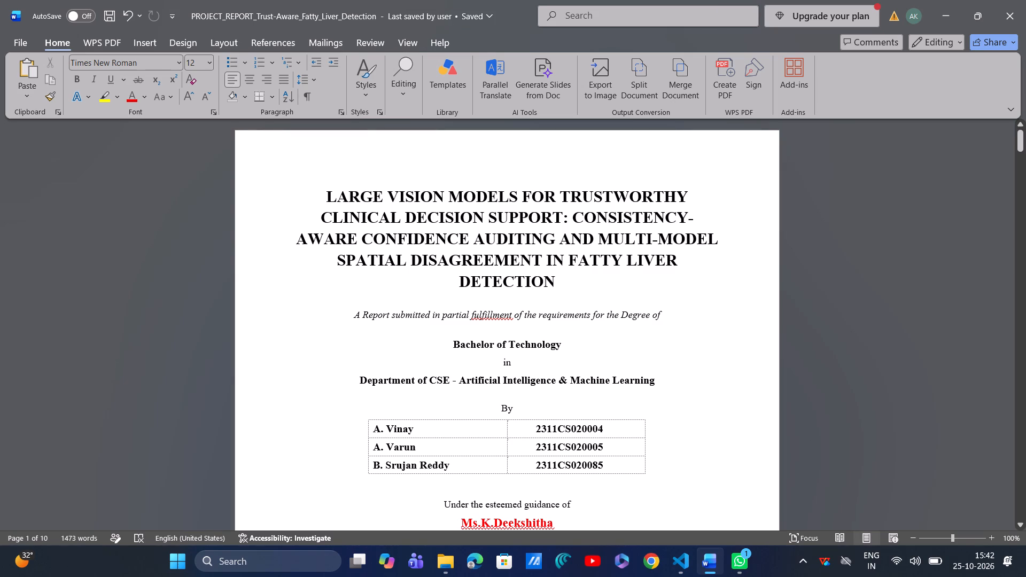
# Delete the second and third students' name and roll-number cells from the cover page table, shifting cells left.
pyautogui.scroll(-2, 621, 393)
pyautogui.scroll(2, 621, 393)
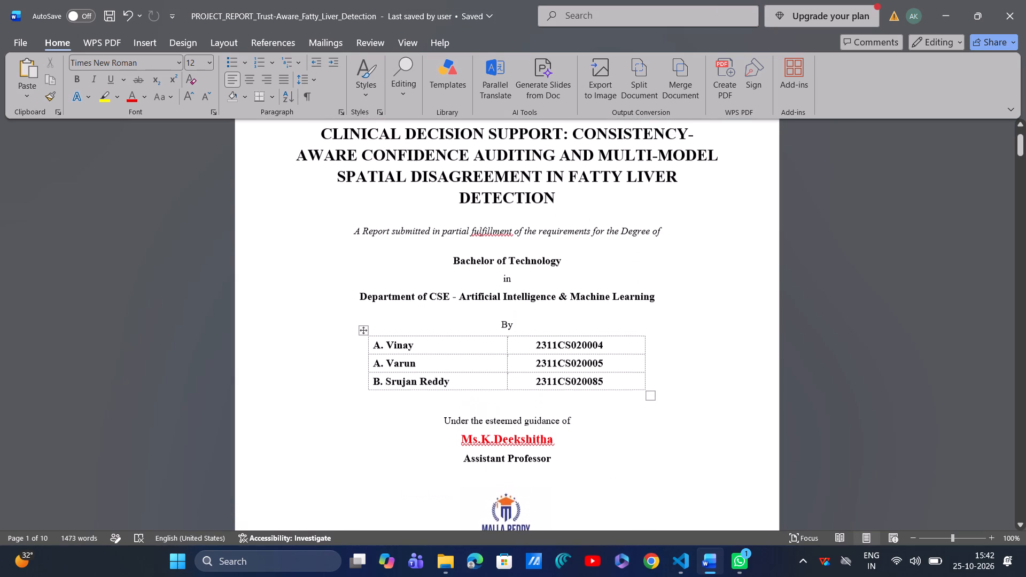
pyautogui.click(617, 382)
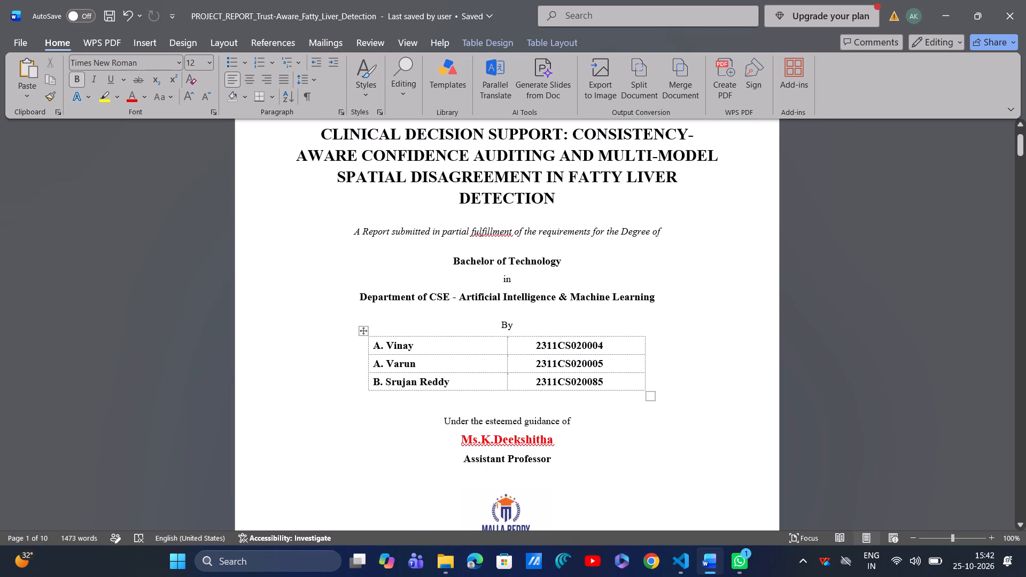
pyautogui.moveTo(617, 382); pyautogui.dragTo(445, 372)
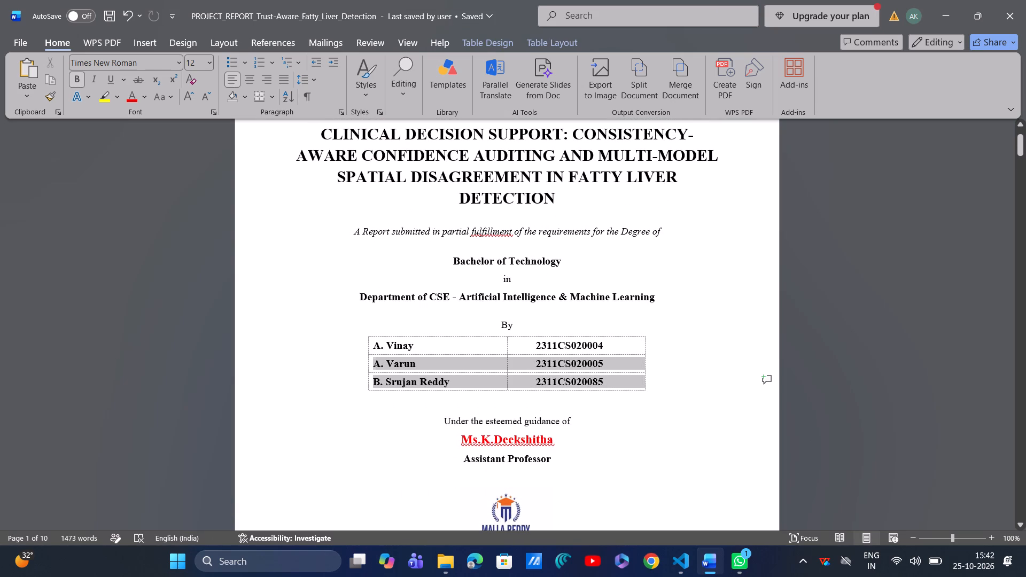
pyautogui.moveTo(445, 372); pyautogui.dragTo(313, 361)
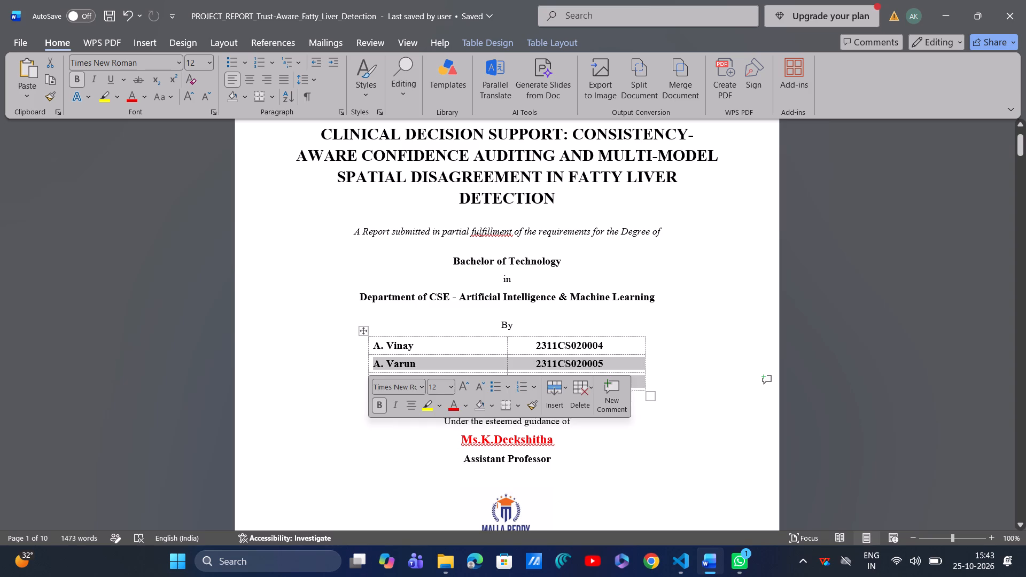
pyautogui.press('BackSpace')
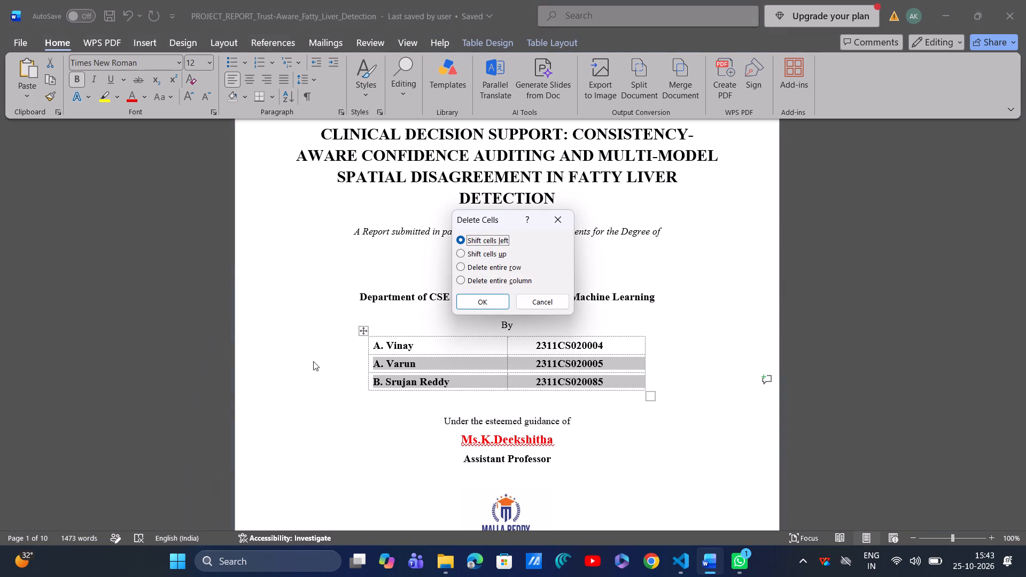
pyautogui.click(475, 298)
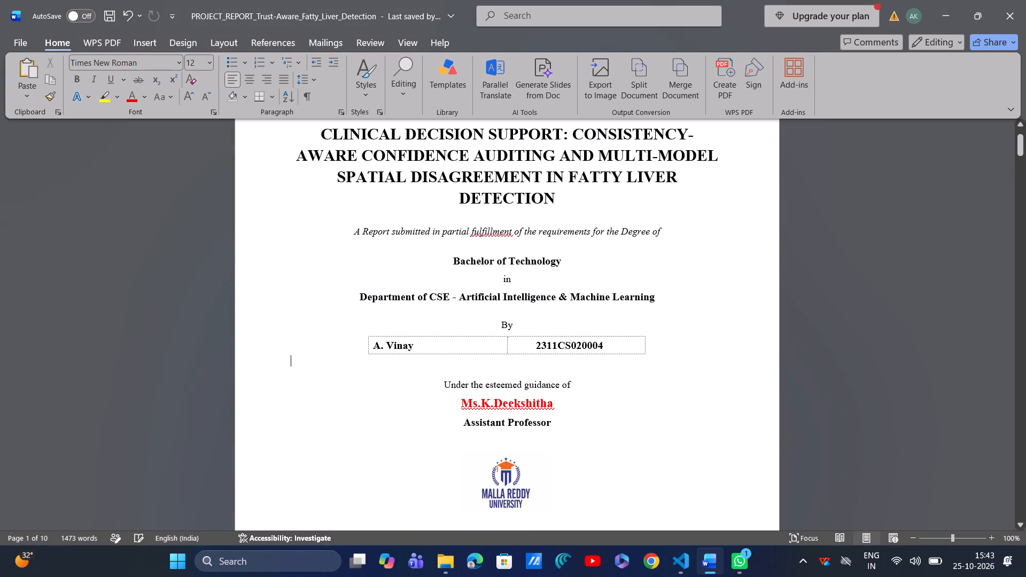
# Delete the second and third students' name and roll-number cells from the title page table, shifting cells left.
pyautogui.scroll(-2, 369, 419)
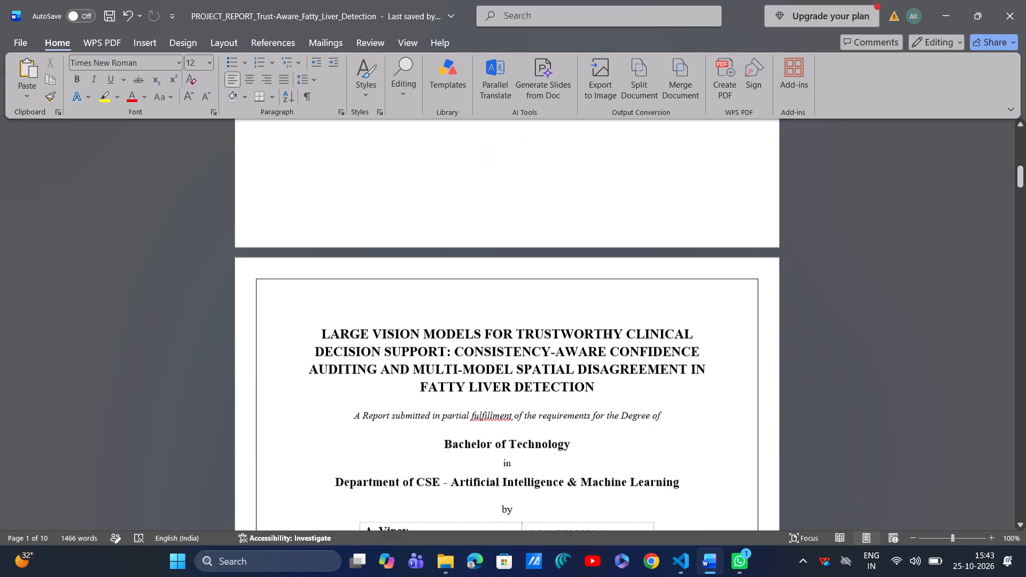
pyautogui.scroll(-3, 369, 419)
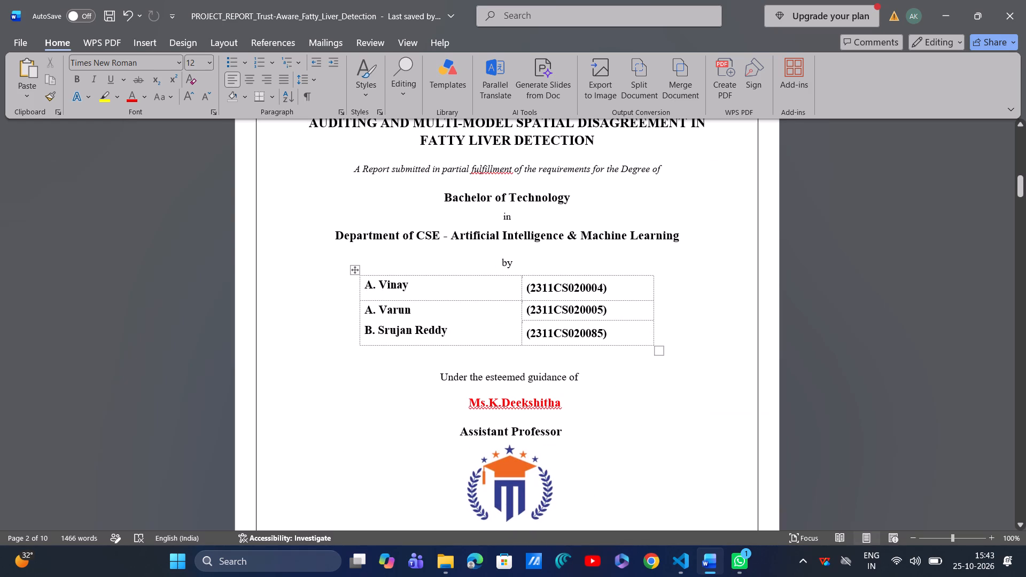
pyautogui.moveTo(629, 333); pyautogui.dragTo(628, 330)
pyautogui.moveTo(628, 330); pyautogui.dragTo(360, 311)
pyautogui.press('BackSpace')
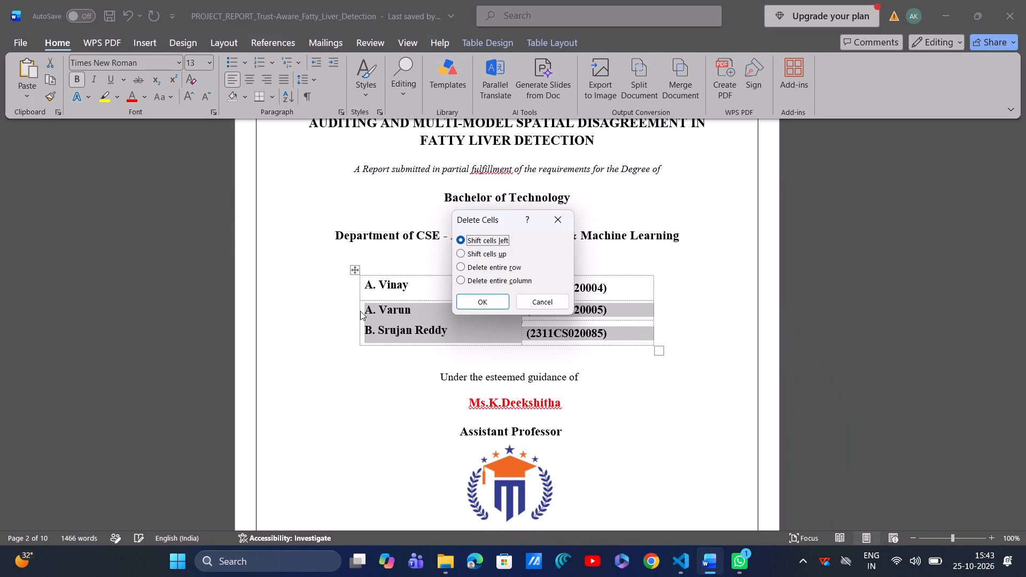
pyautogui.click(499, 303)
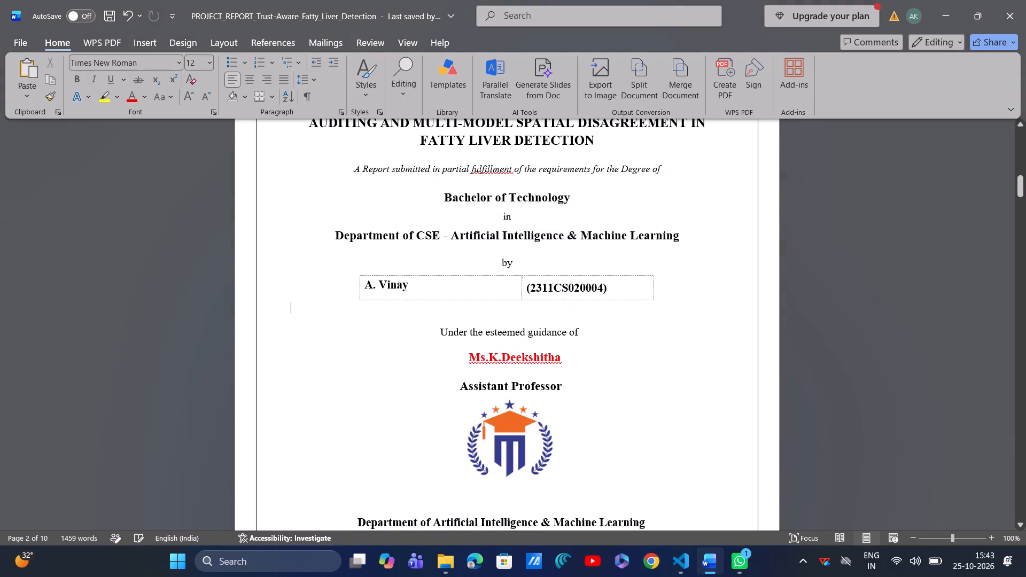
# Compare the cover page and the title page, checking their student tables and layout.
pyautogui.scroll(3, 405, 335)
pyautogui.hscroll(1, 405, 335)
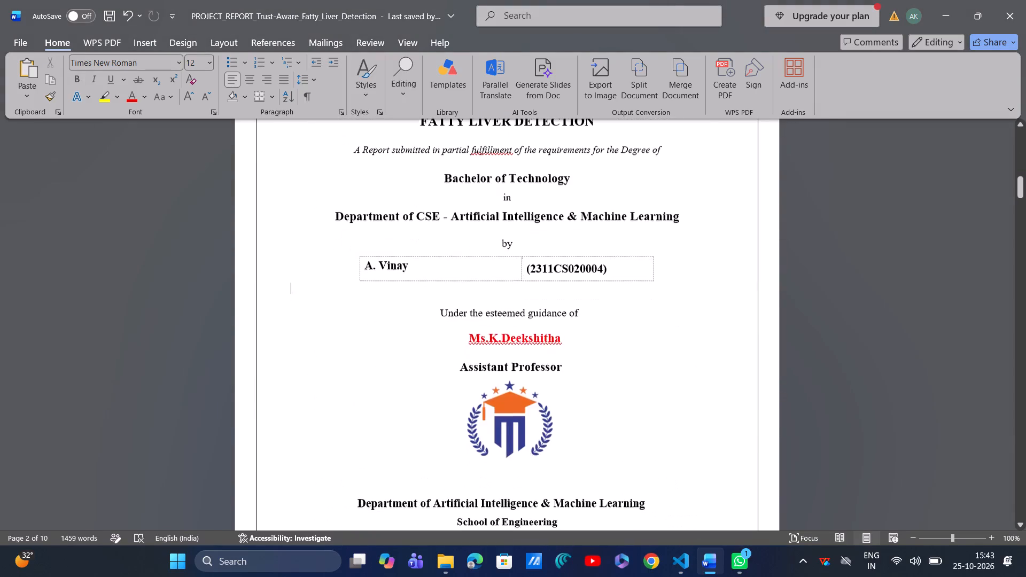
pyautogui.hscroll(1, 405, 335)
pyautogui.scroll(4, 405, 335)
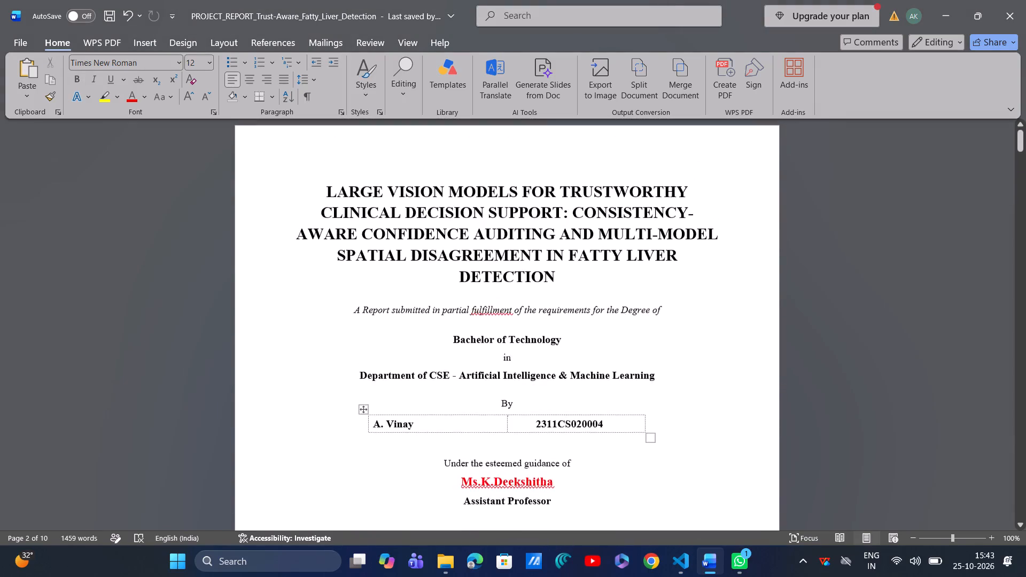
pyautogui.scroll(-7, 405, 335)
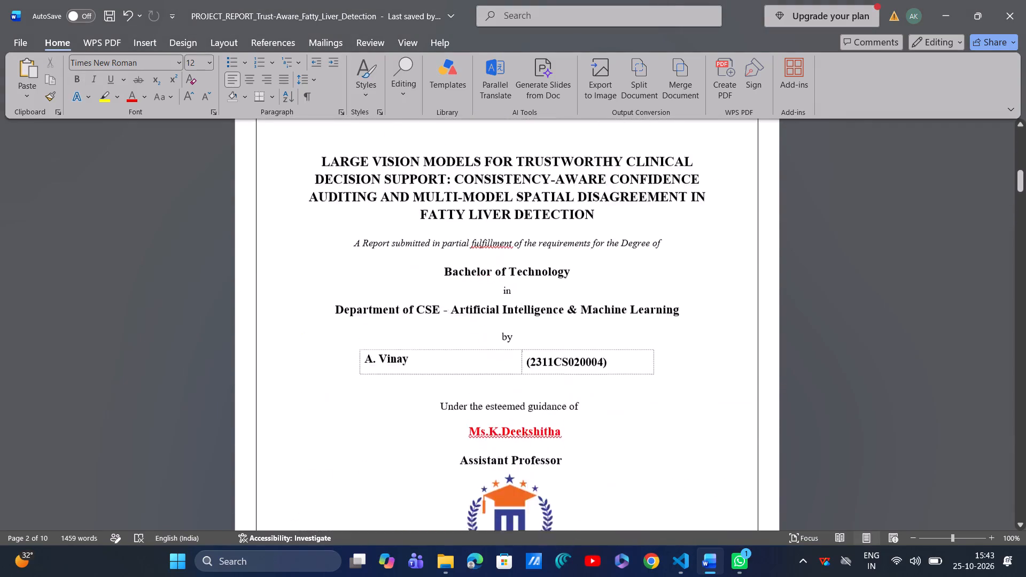
pyautogui.scroll(3, 405, 335)
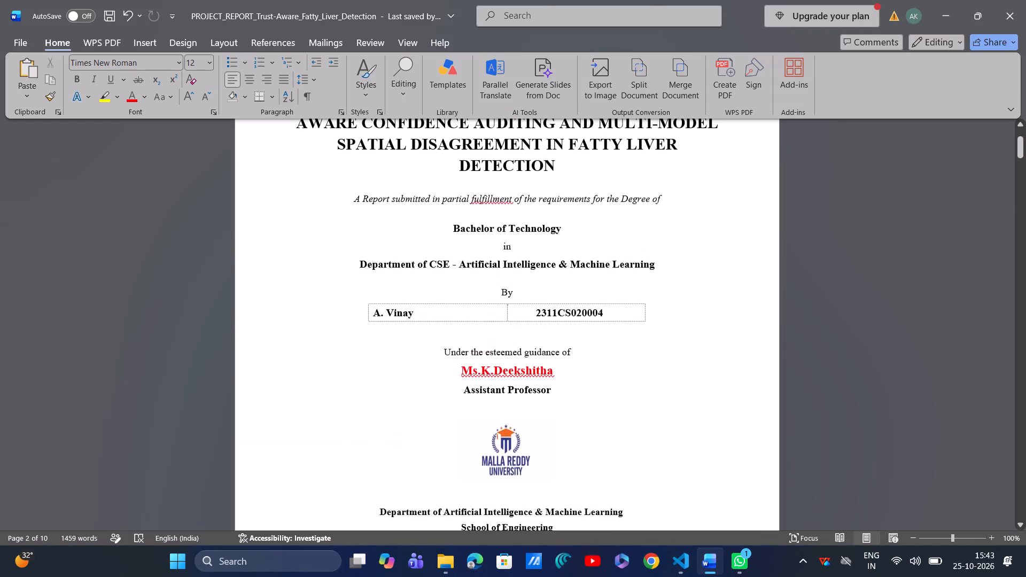
pyautogui.scroll(1, 405, 335)
pyautogui.scroll(-10, 405, 335)
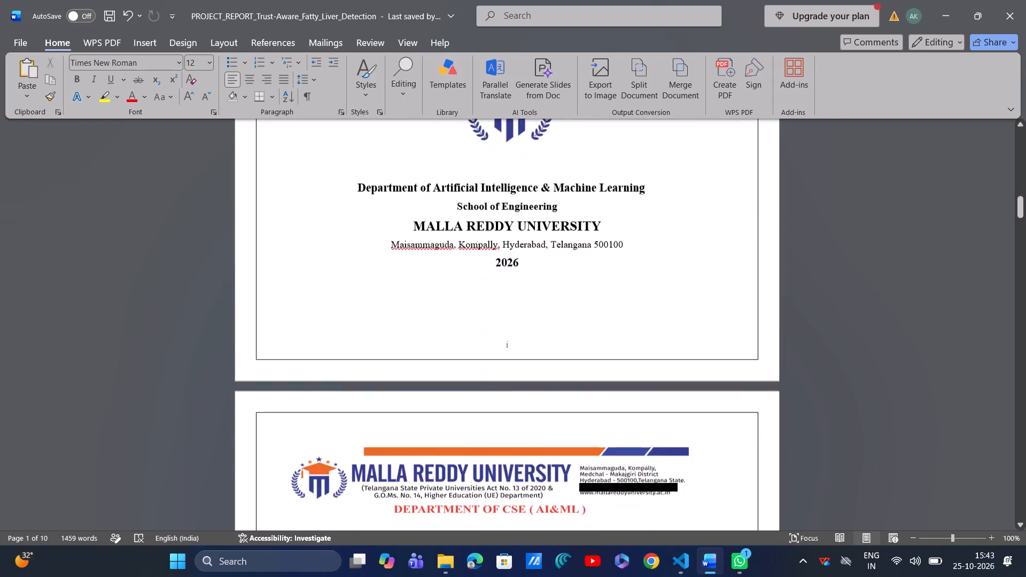
pyautogui.scroll(1, 405, 335)
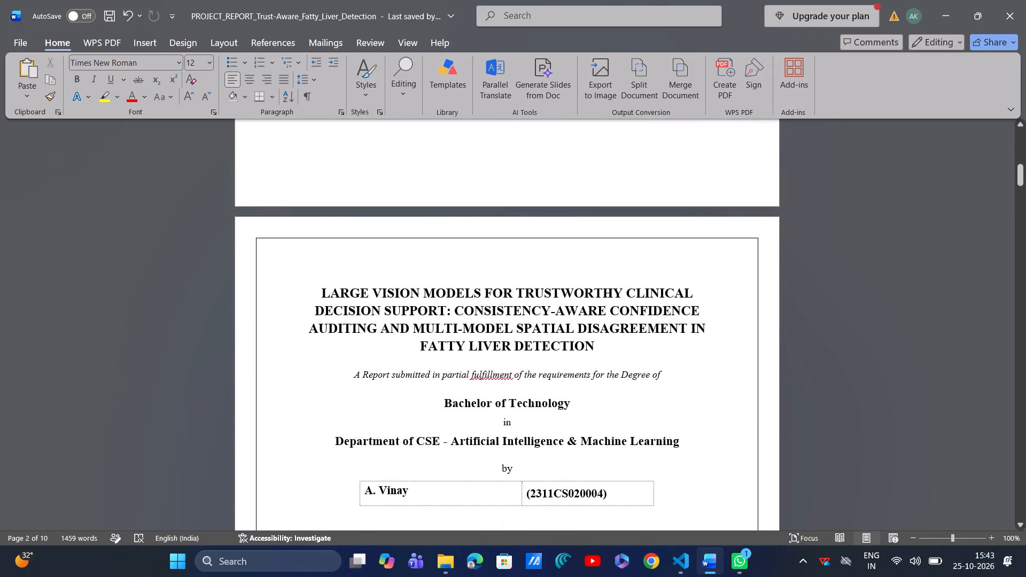
pyautogui.scroll(-4, 405, 335)
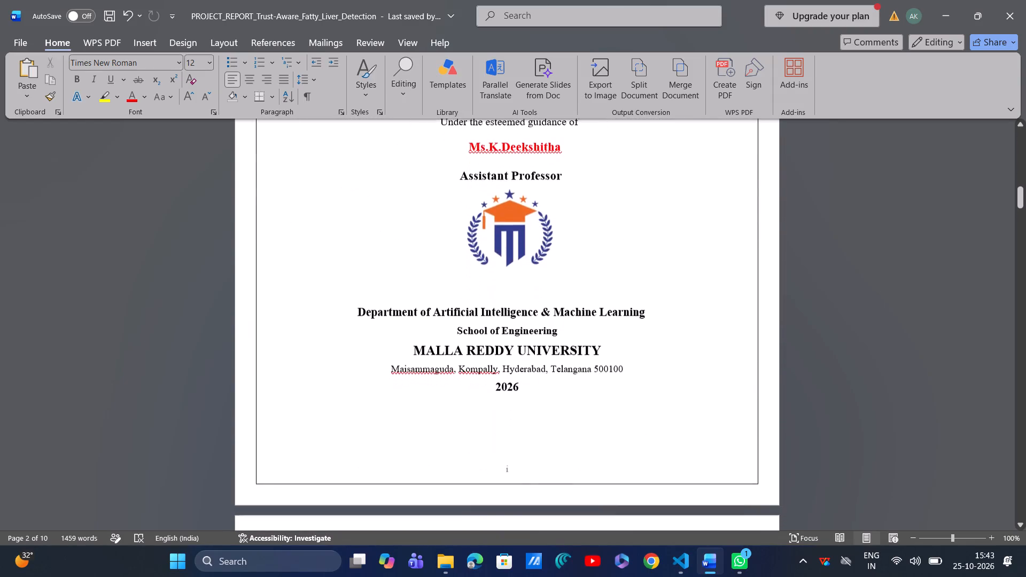
# Look through the certificate and declaration pages for the places where the students' names and roll numbers are listed.
pyautogui.scroll(-4, 405, 335)
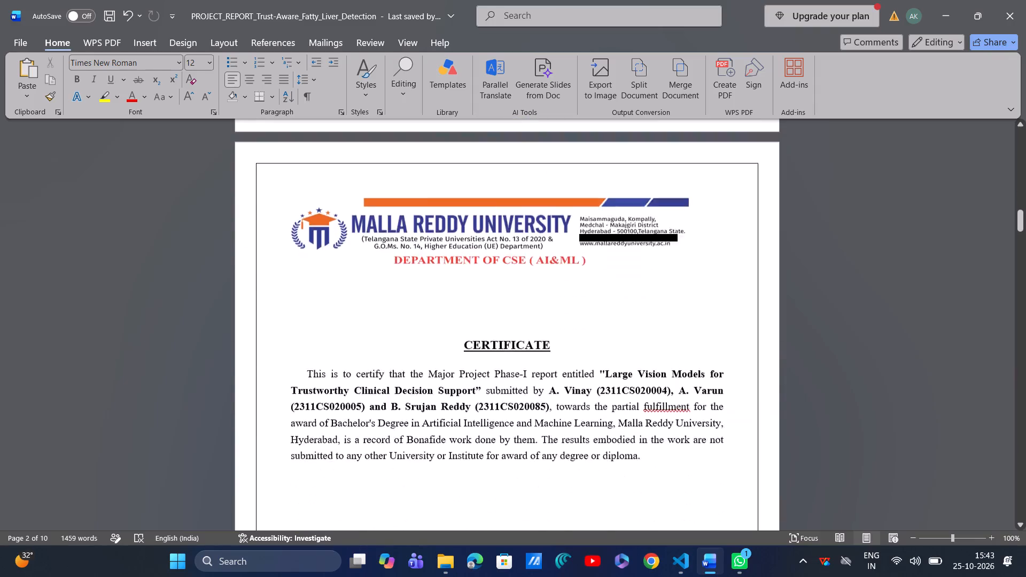
pyautogui.scroll(-2, 405, 335)
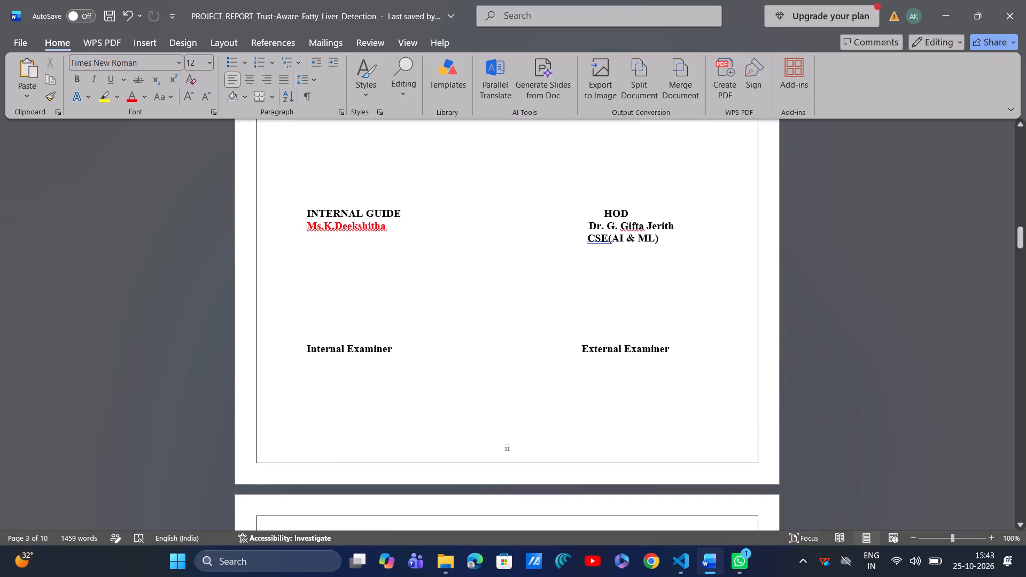
pyautogui.scroll(-2, 405, 335)
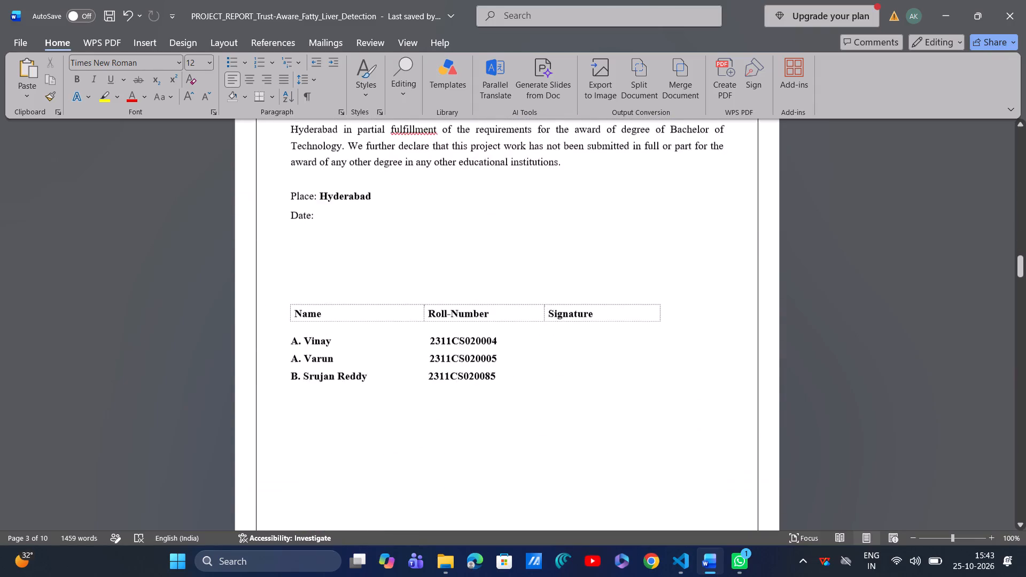
pyautogui.scroll(-1, 405, 335)
pyautogui.scroll(2, 405, 335)
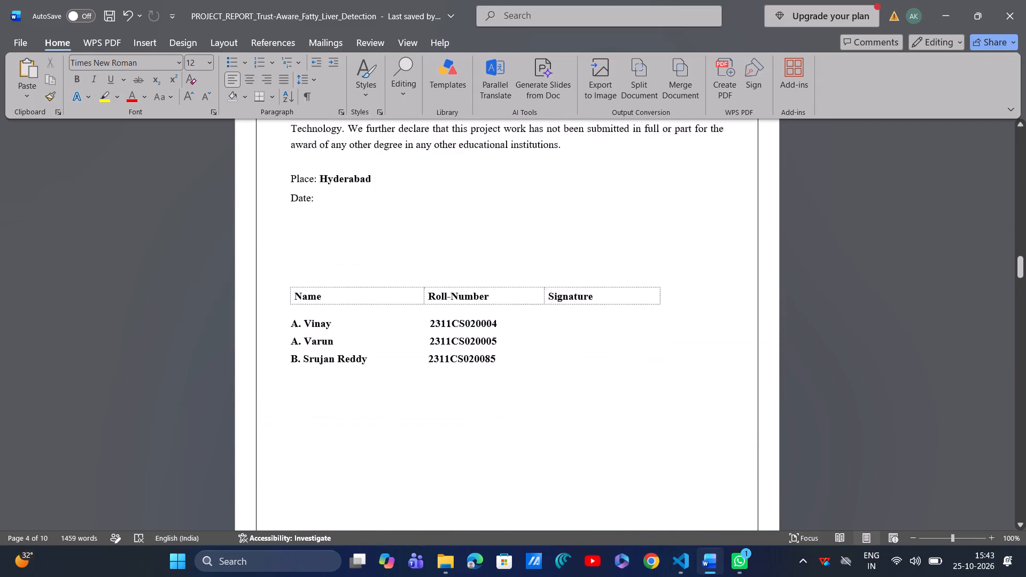
pyautogui.scroll(1, 405, 335)
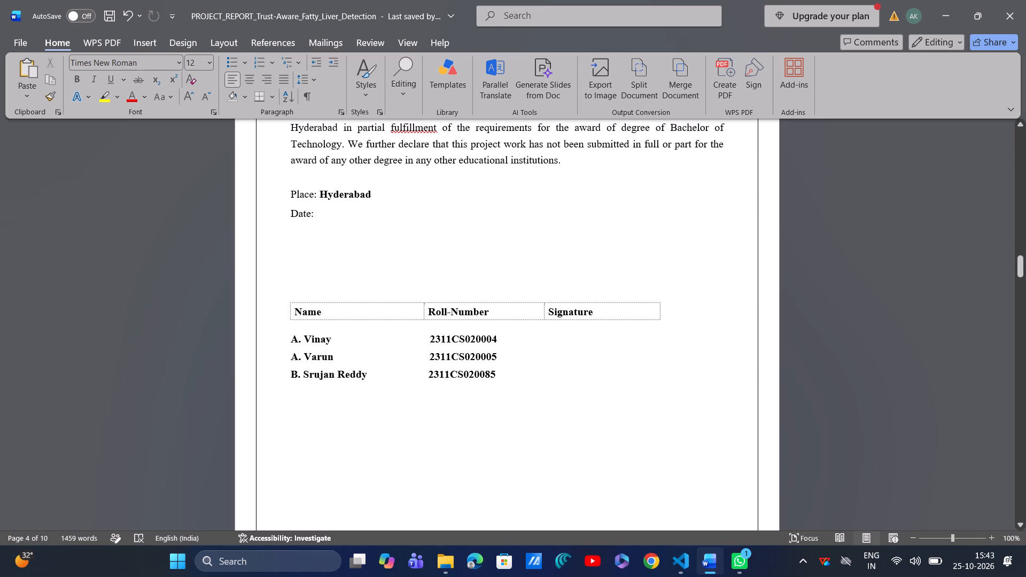
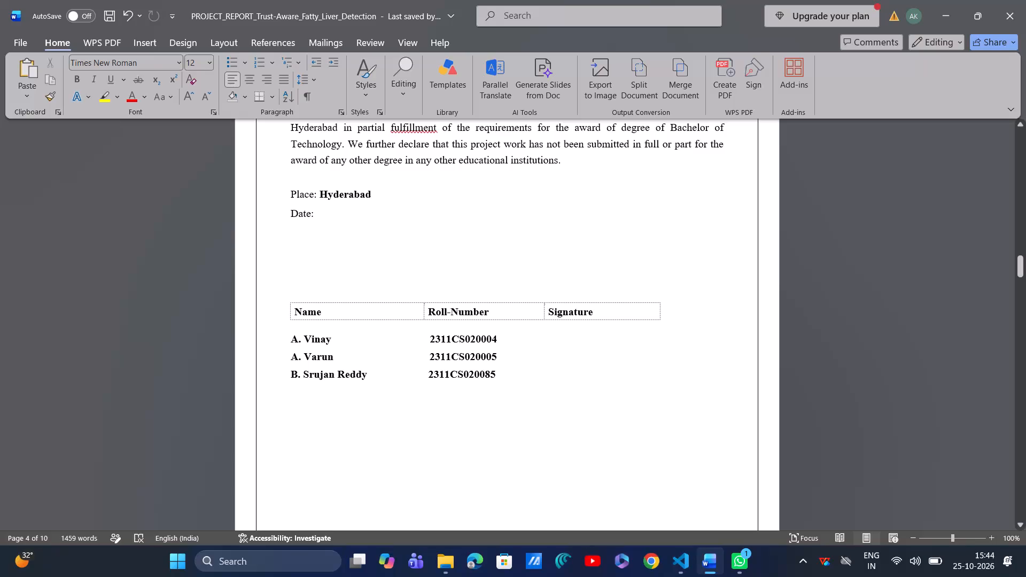
# Delete the second and third students' names and roll numbers below the signature table on the declaration page.
pyautogui.moveTo(289, 360); pyautogui.dragTo(496, 384)
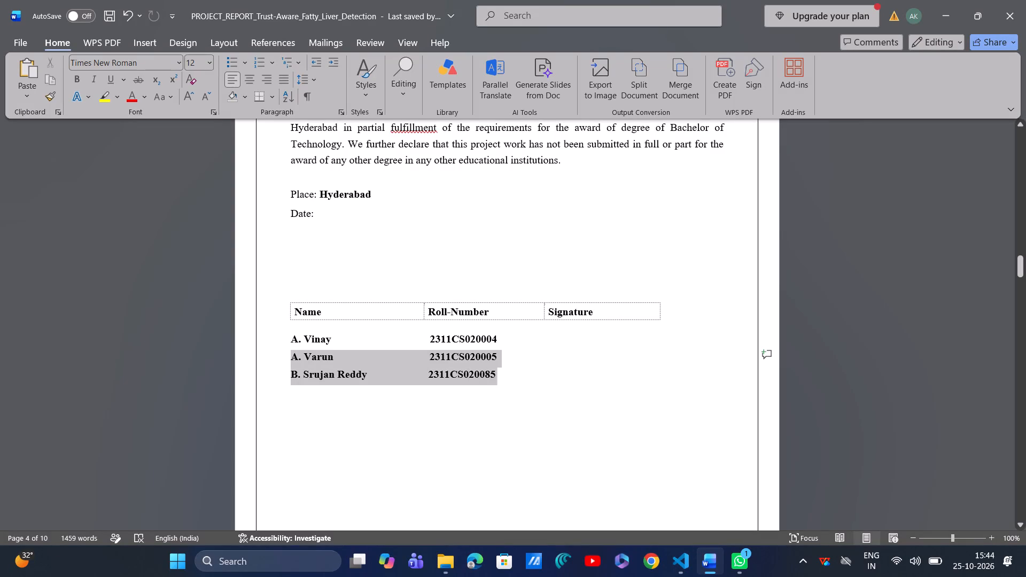
pyautogui.moveTo(496, 384); pyautogui.dragTo(500, 384)
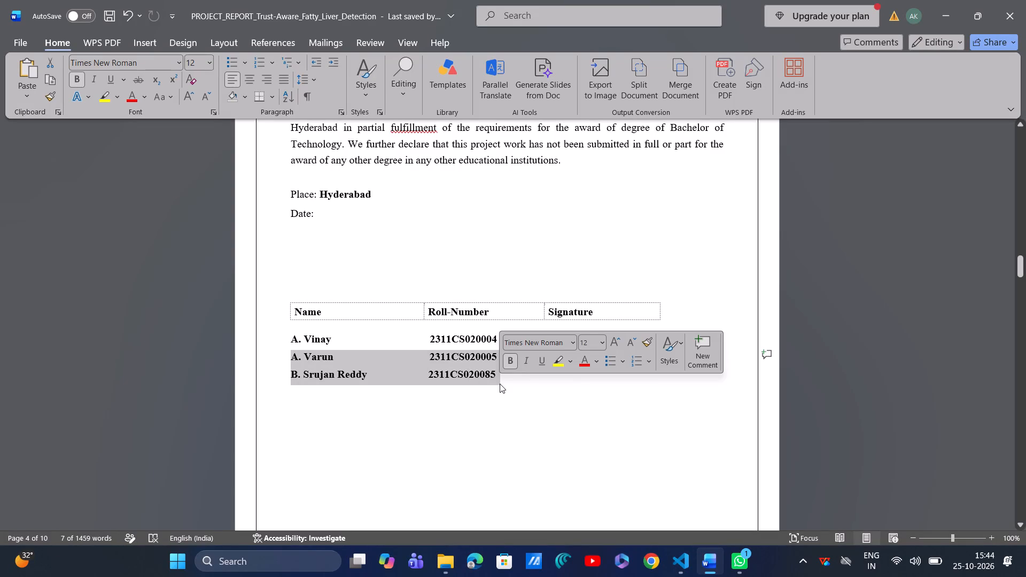
pyautogui.press('BackSpace')
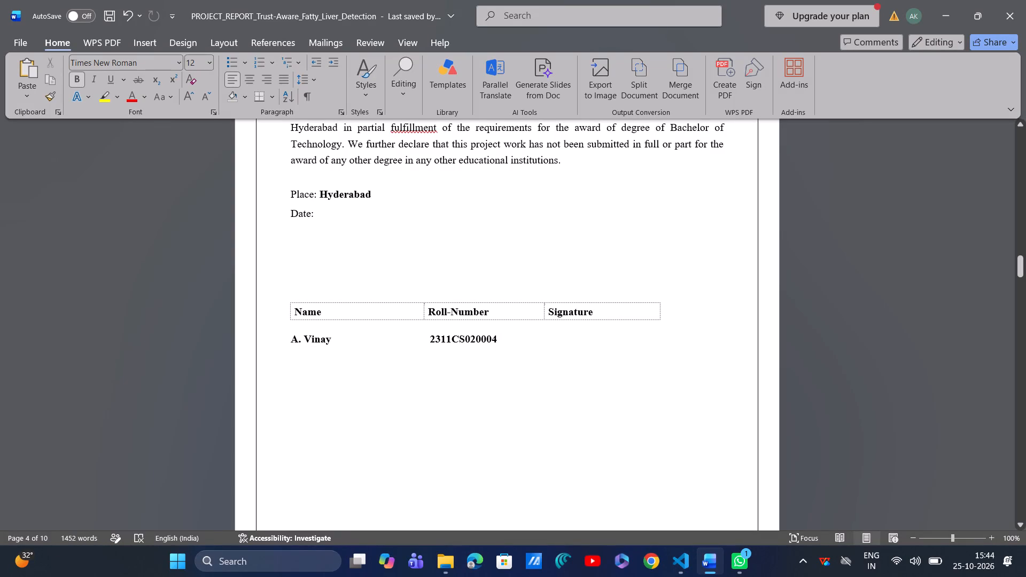
# Copy the cover title's part from "CONSISTENCY-AWARE" through "DETECTION" and paste it into the certificate after "Clinical Decision Support", preceded by a colon.
pyautogui.scroll(3, 500, 384)
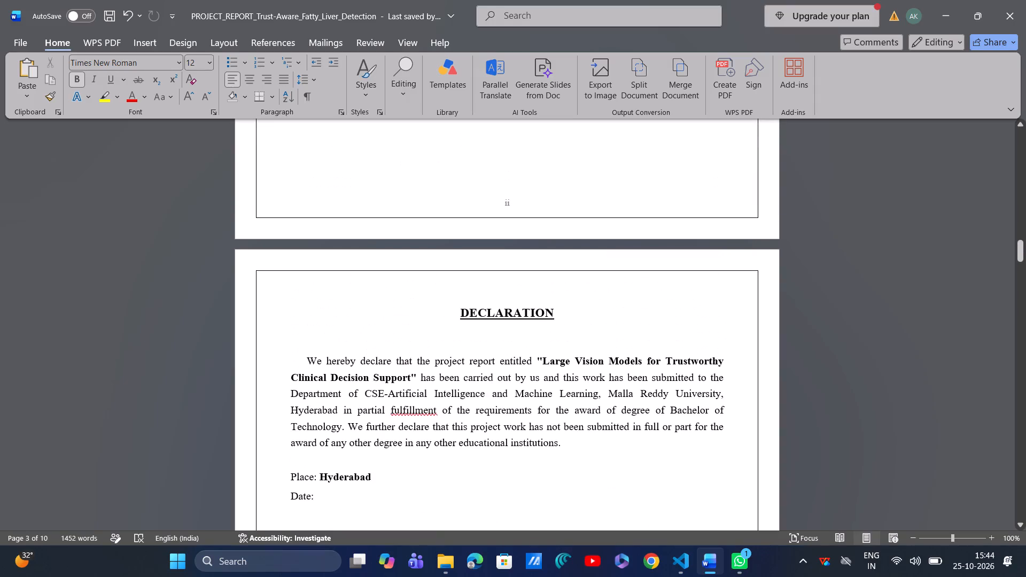
pyautogui.scroll(-1, 500, 384)
pyautogui.scroll(1, 500, 384)
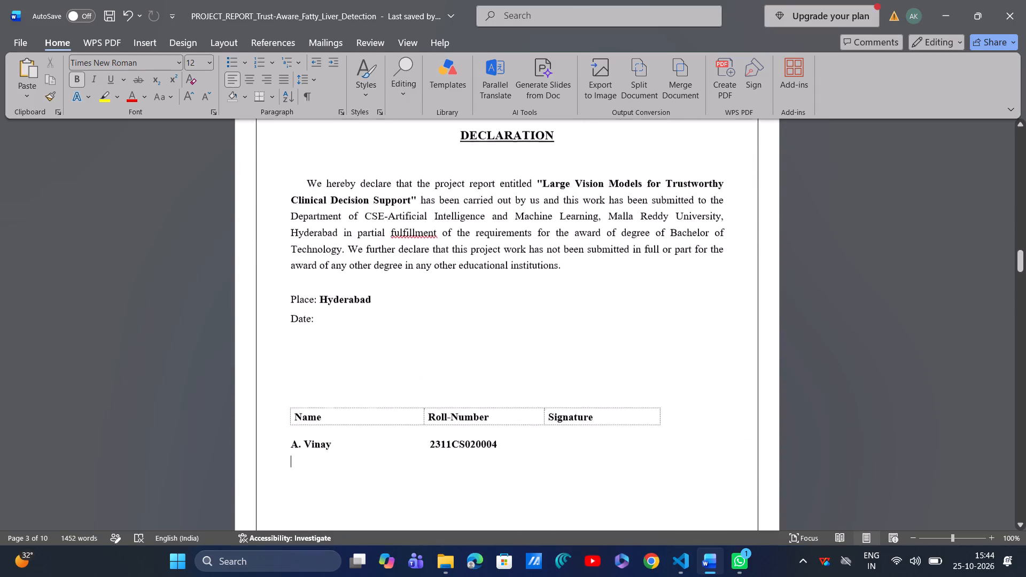
pyautogui.scroll(9, 500, 384)
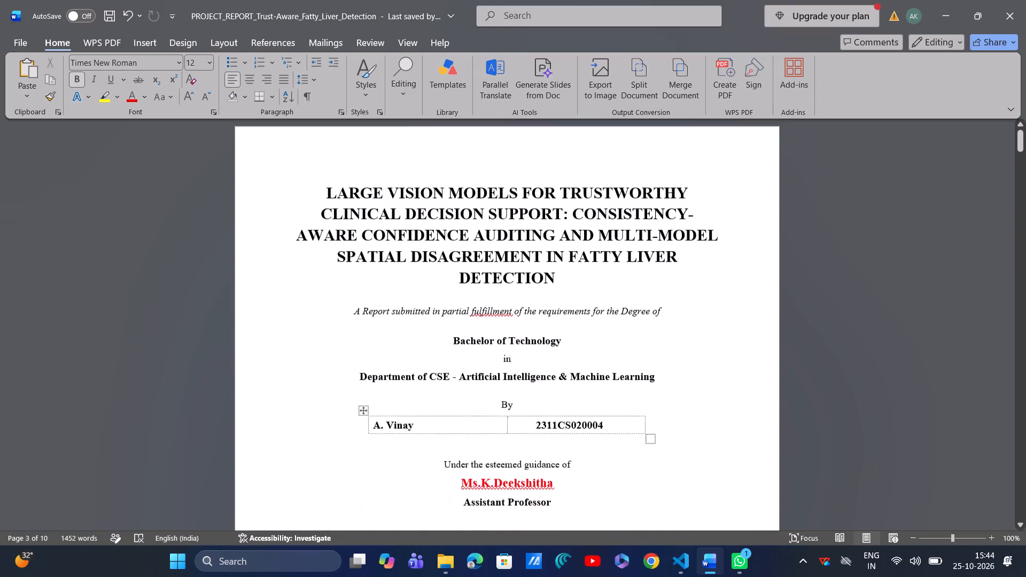
pyautogui.scroll(1, 500, 384)
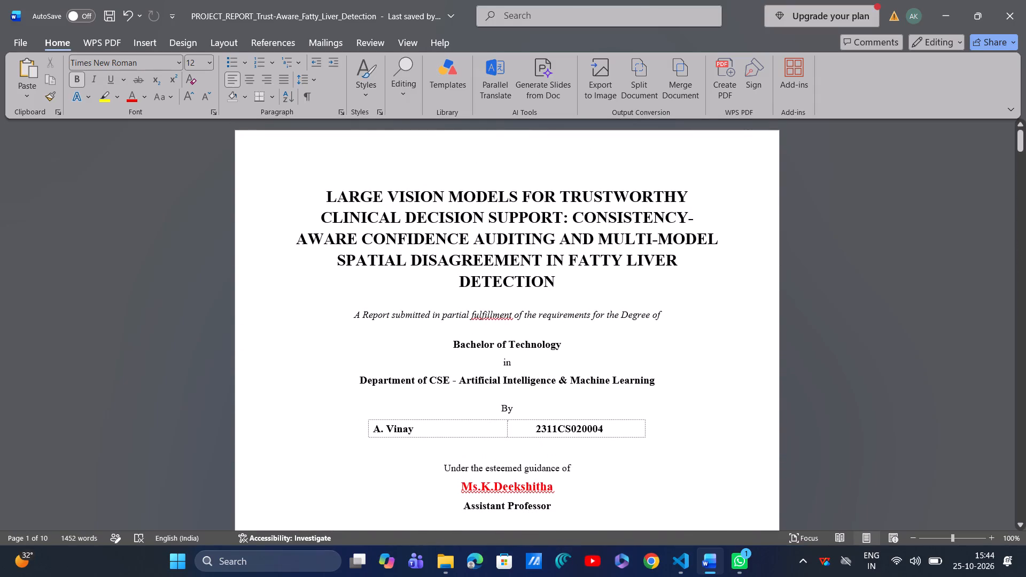
pyautogui.moveTo(573, 217); pyautogui.dragTo(576, 228)
pyautogui.moveTo(576, 228); pyautogui.dragTo(582, 277)
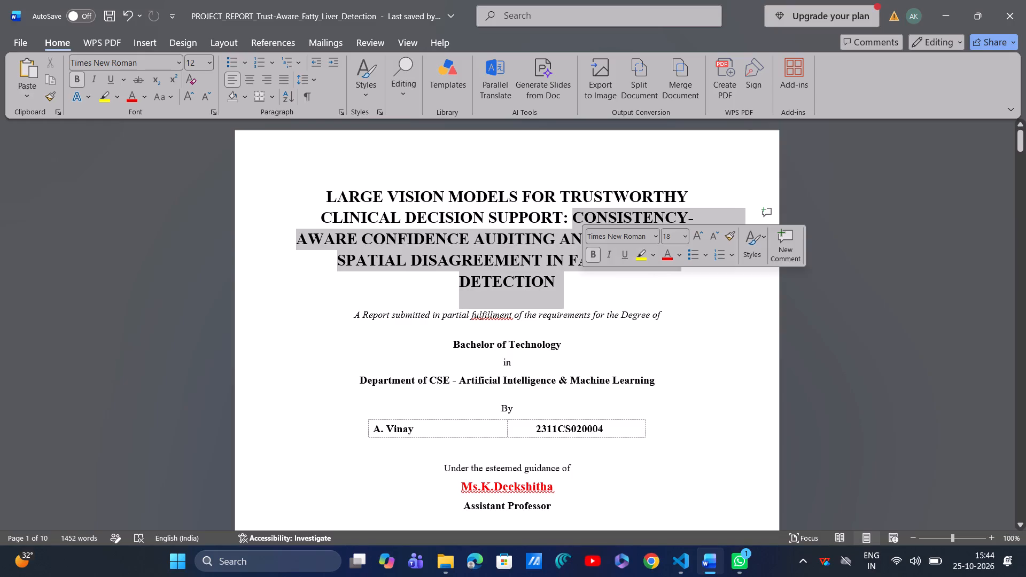
pyautogui.hotkey('ctrl', 'c')
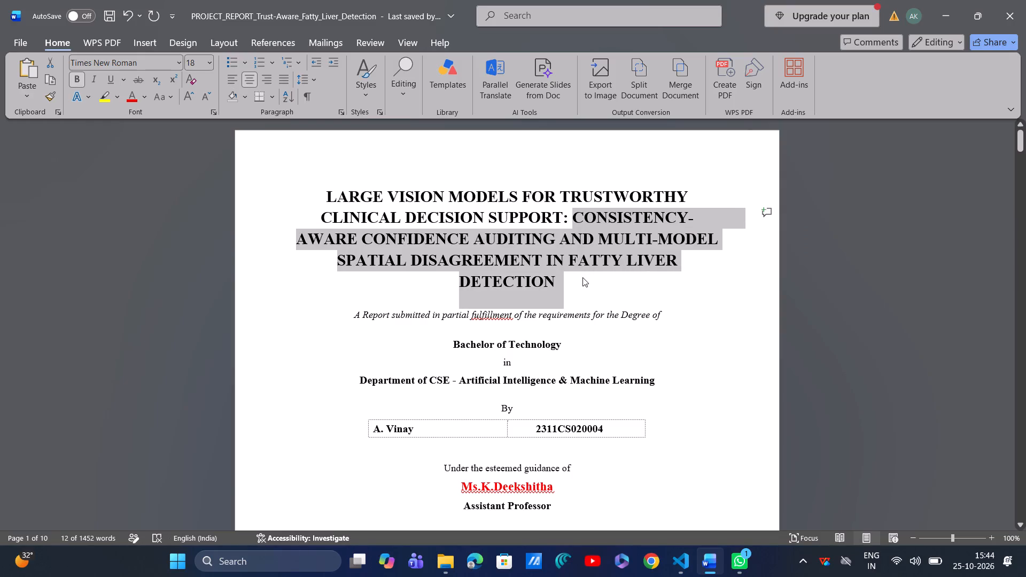
pyautogui.scroll(-9, 582, 277)
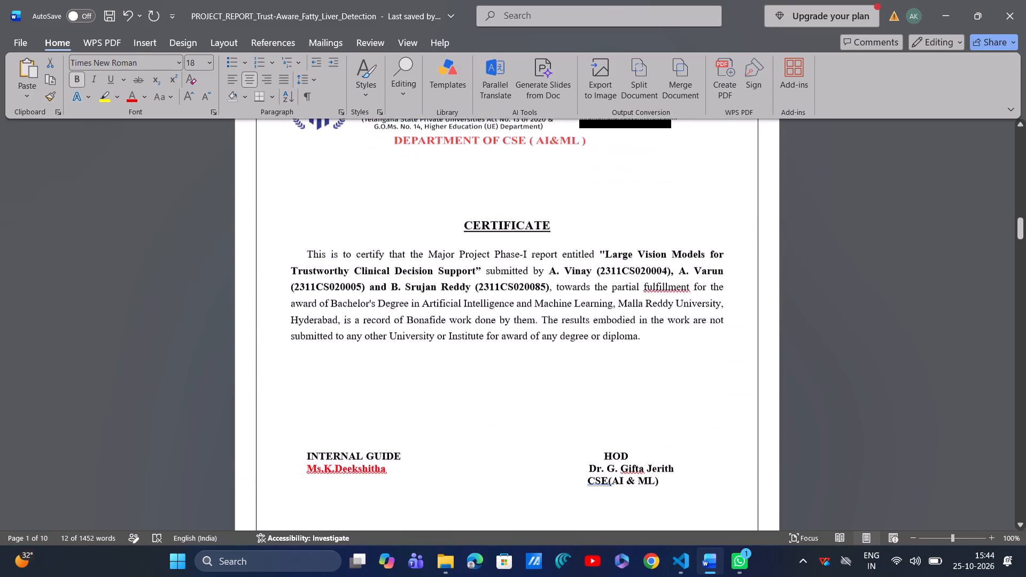
pyautogui.scroll(-1, 582, 277)
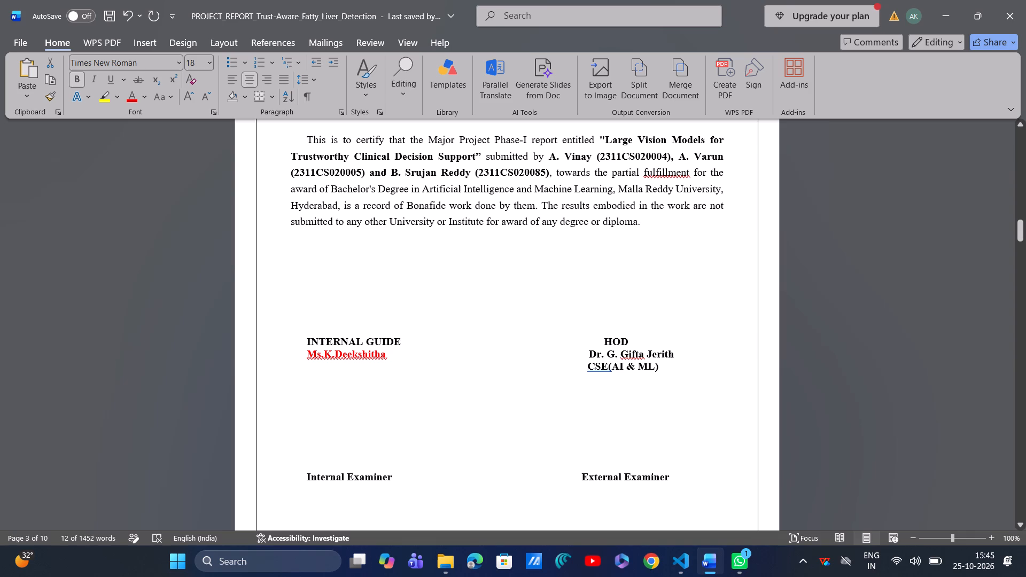
pyautogui.click(477, 155)
pyautogui.hotkey('shift', ':')
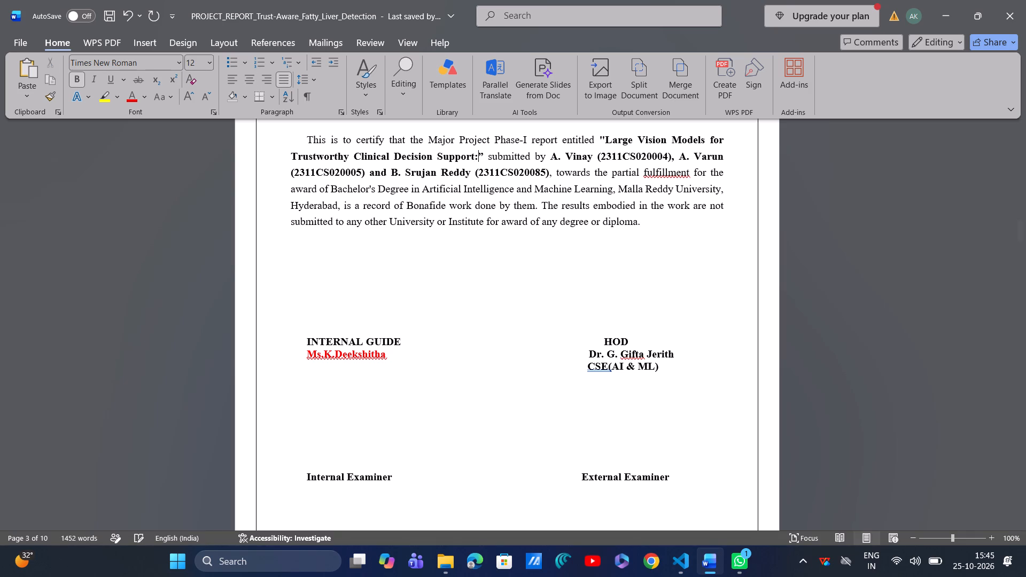
pyautogui.hotkey('ctrl', 'v')
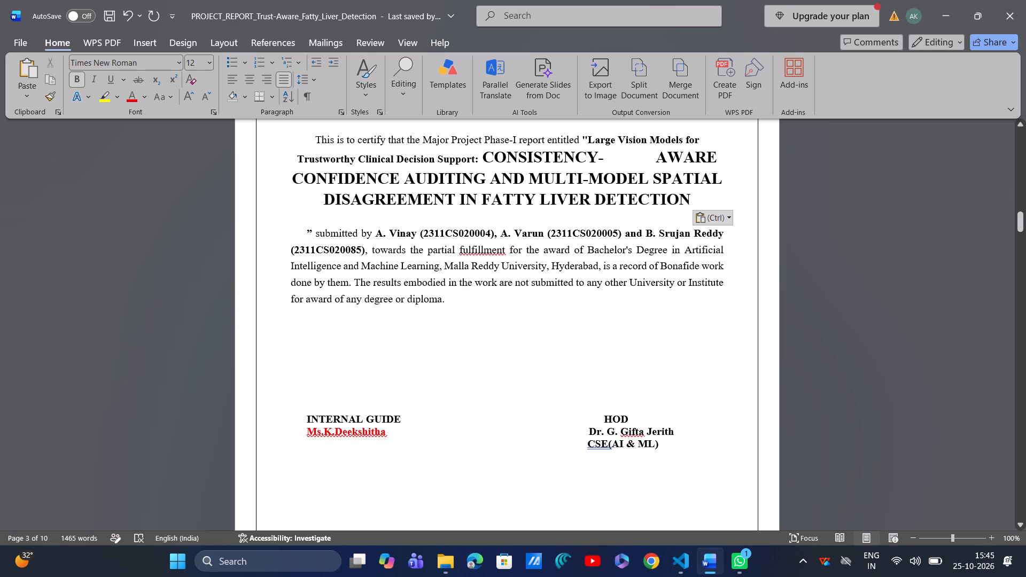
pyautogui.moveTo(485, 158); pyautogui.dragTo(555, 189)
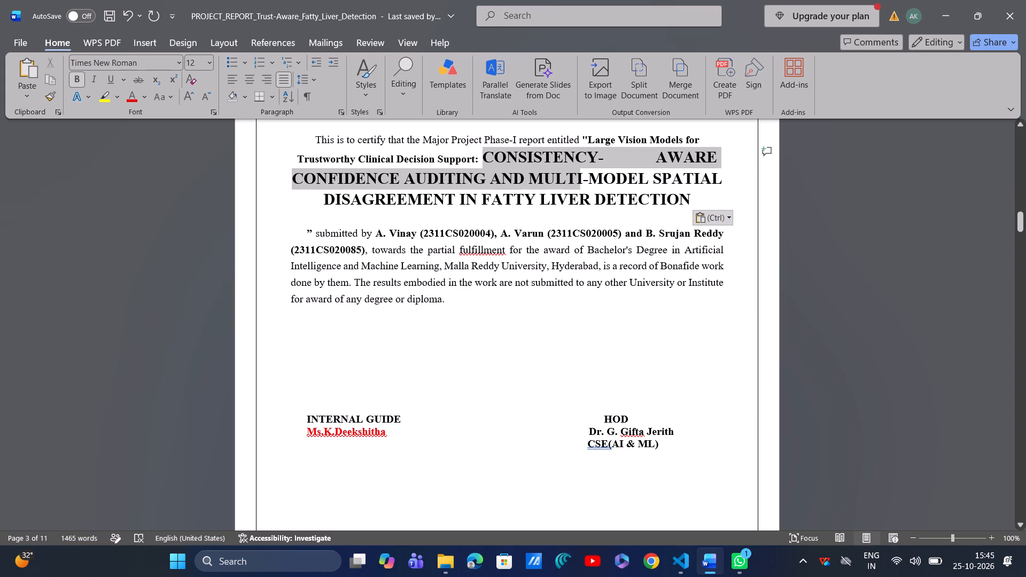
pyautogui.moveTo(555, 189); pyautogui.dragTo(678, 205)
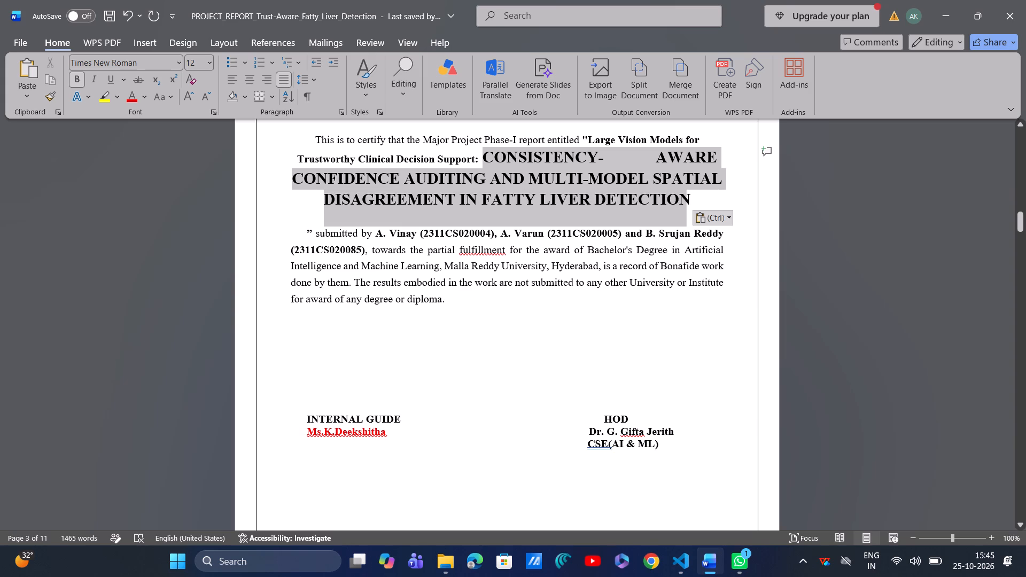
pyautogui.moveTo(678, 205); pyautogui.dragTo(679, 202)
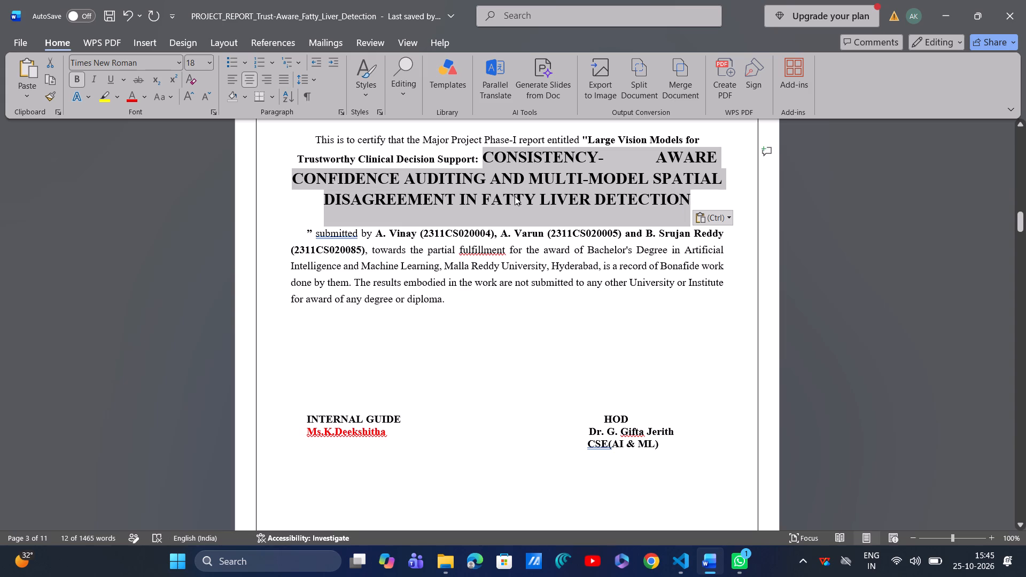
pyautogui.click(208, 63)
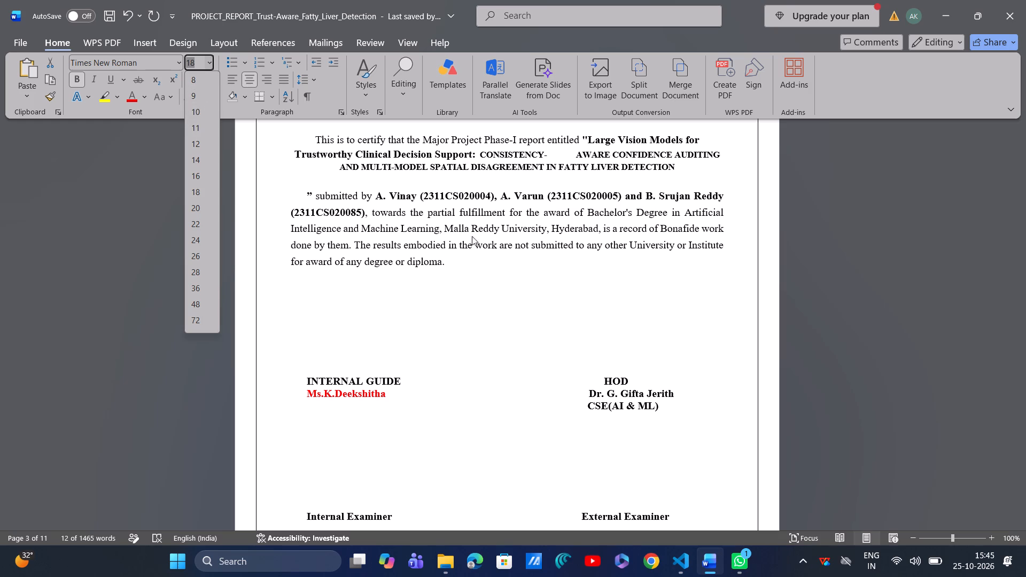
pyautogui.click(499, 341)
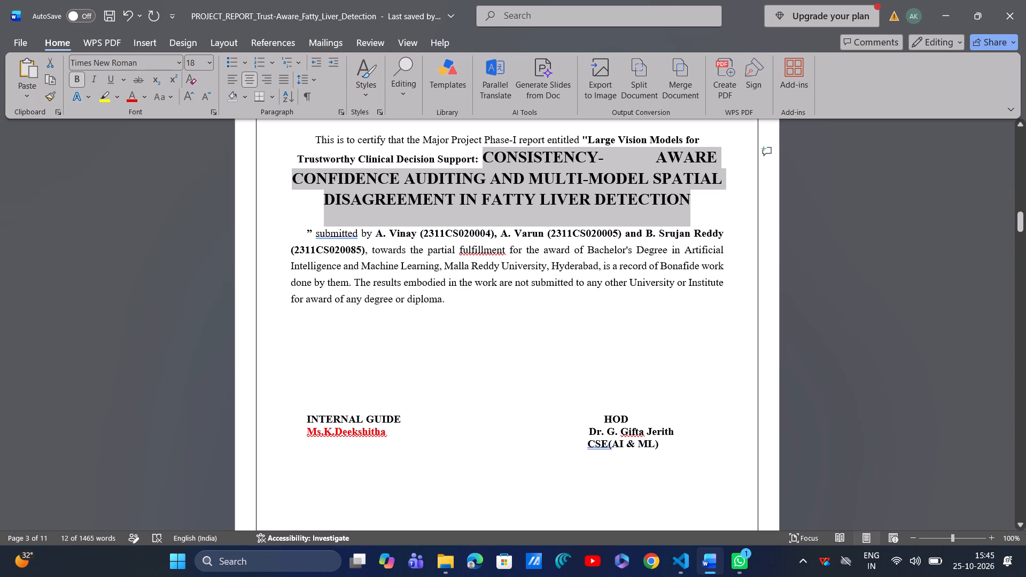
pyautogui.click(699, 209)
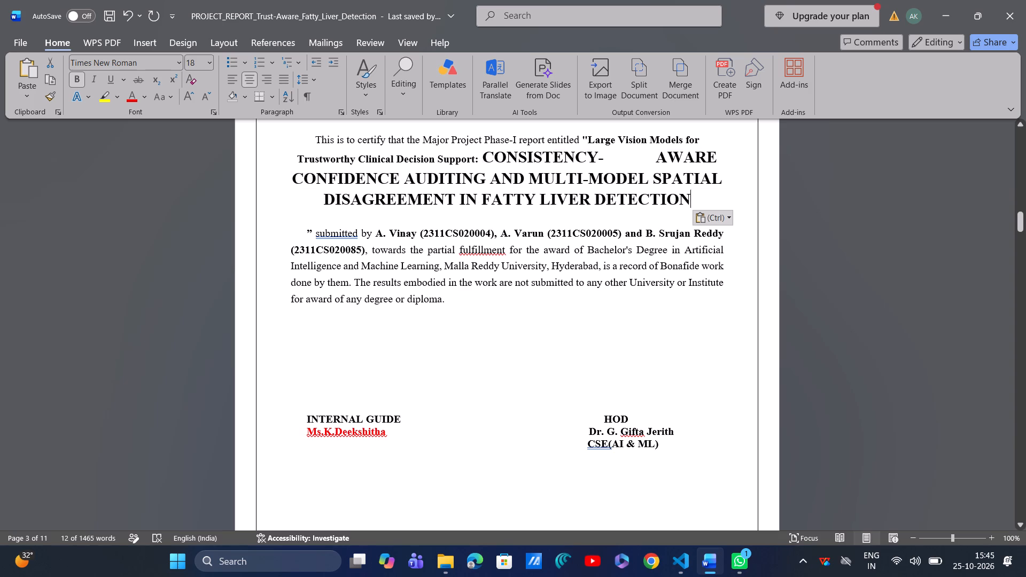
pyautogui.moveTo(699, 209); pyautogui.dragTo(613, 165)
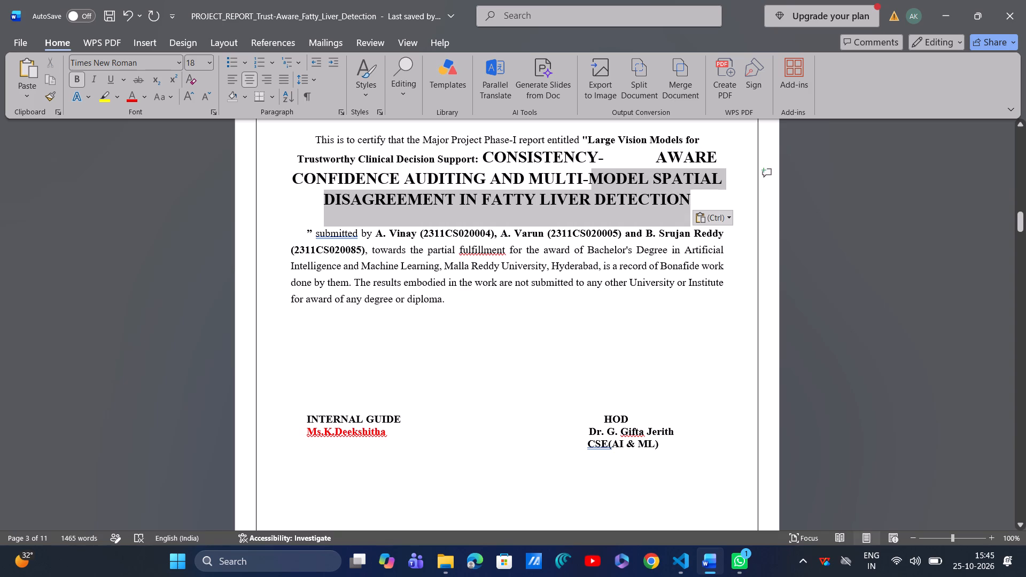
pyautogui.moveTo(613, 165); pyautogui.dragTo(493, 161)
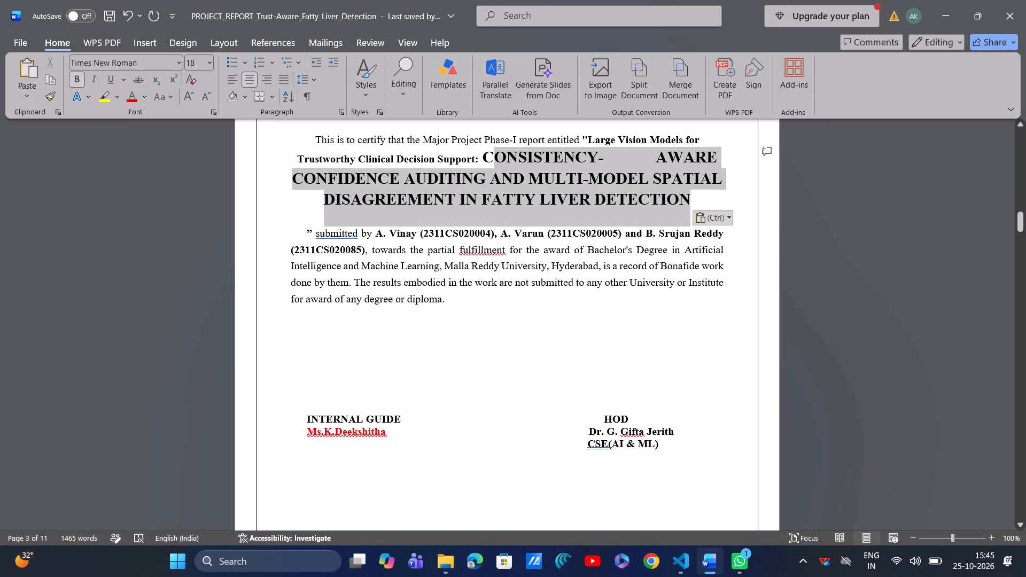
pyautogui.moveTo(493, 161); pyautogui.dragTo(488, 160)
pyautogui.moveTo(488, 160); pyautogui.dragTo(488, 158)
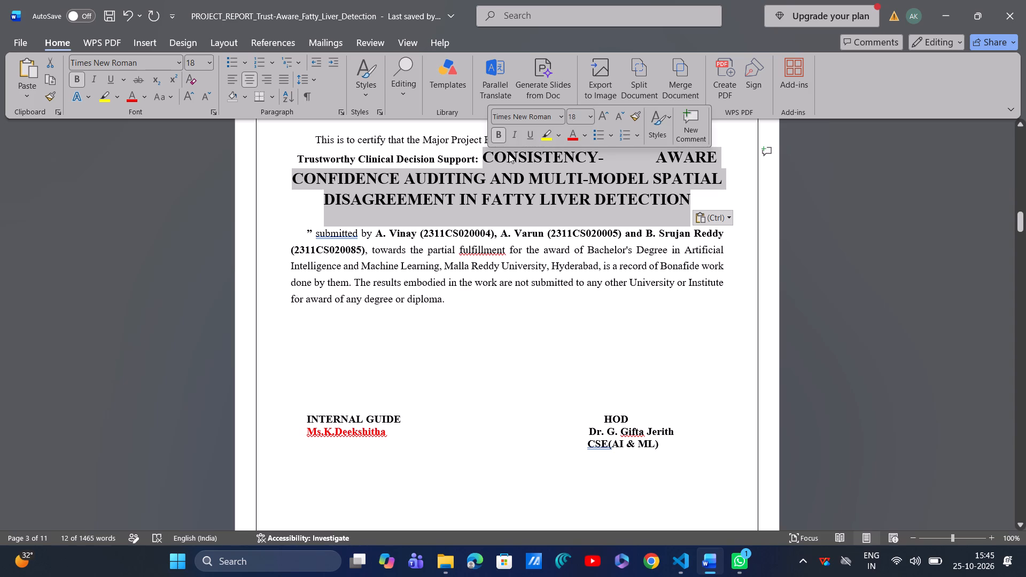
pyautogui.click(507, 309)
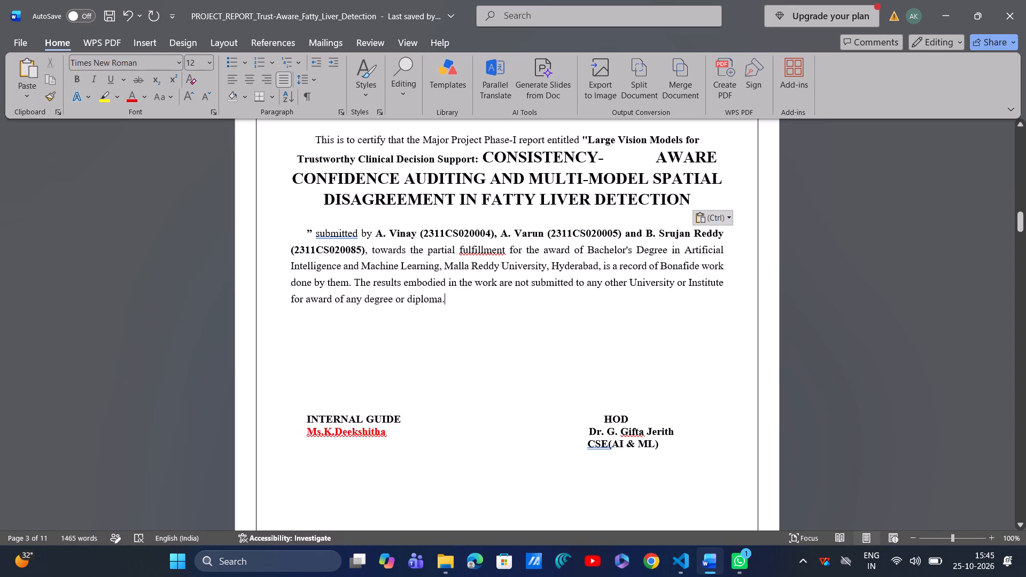
# Set the font size of the pasted uppercase subtitle in the certificate paragraph to 12.
pyautogui.moveTo(296, 159); pyautogui.dragTo(464, 162)
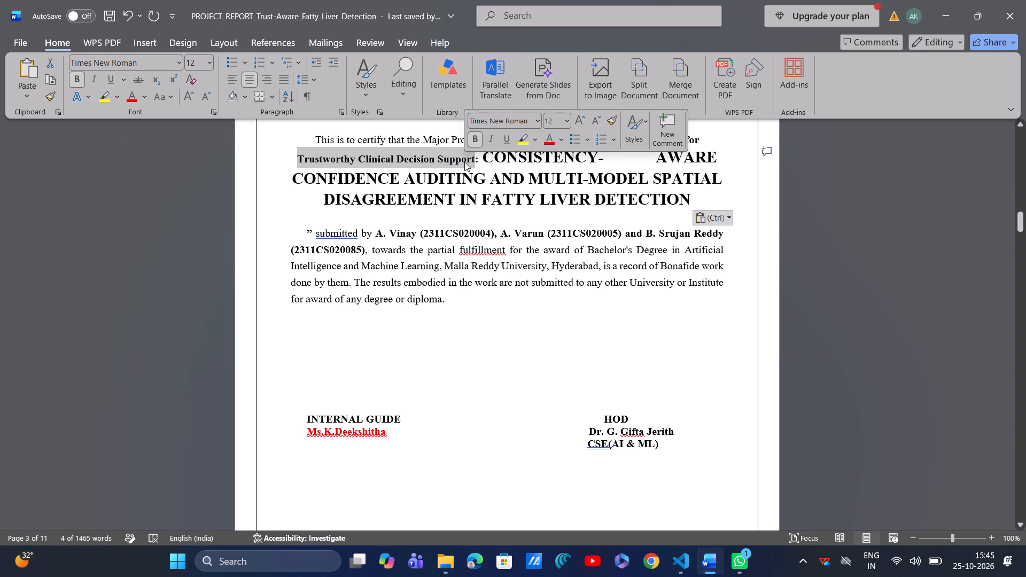
pyautogui.click(695, 199)
pyautogui.moveTo(695, 199); pyautogui.dragTo(587, 155)
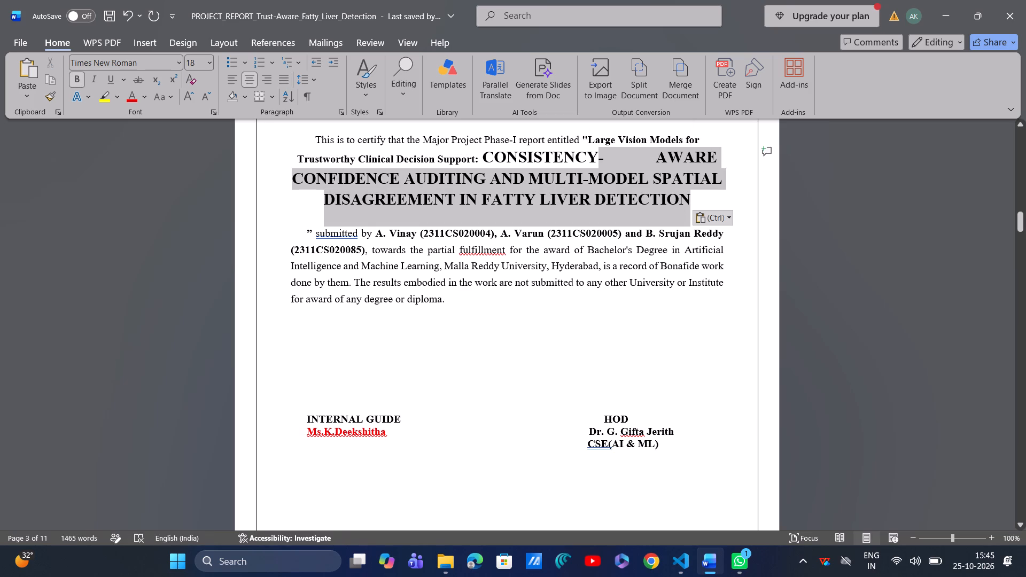
pyautogui.moveTo(587, 155); pyautogui.dragTo(481, 160)
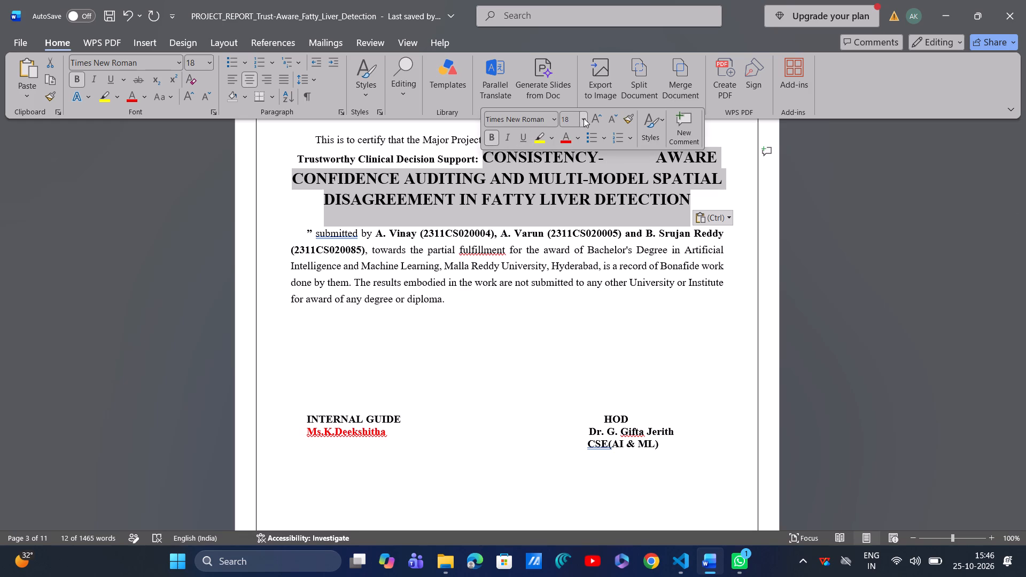
pyautogui.click(583, 118)
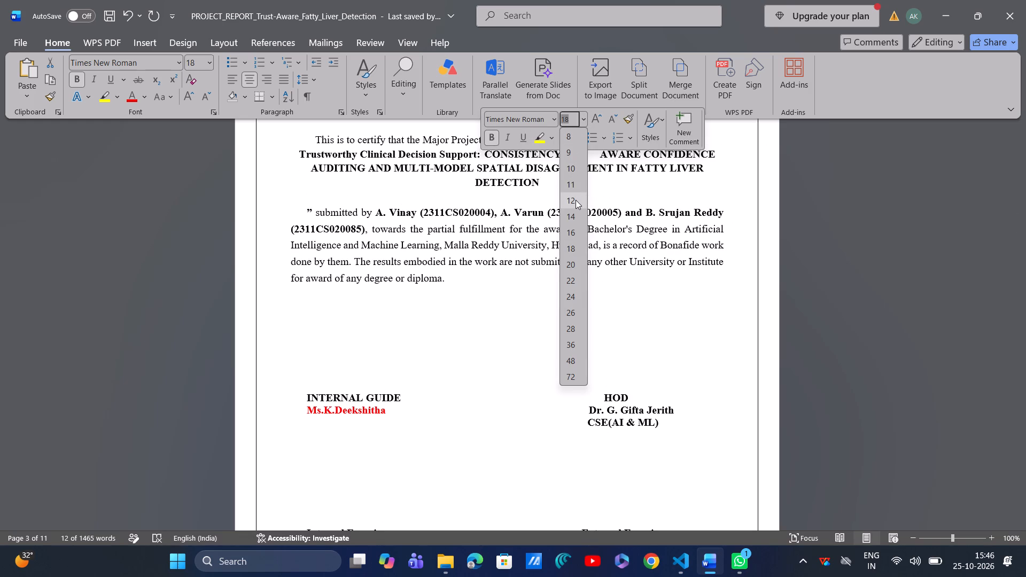
pyautogui.click(576, 200)
pyautogui.click(433, 190)
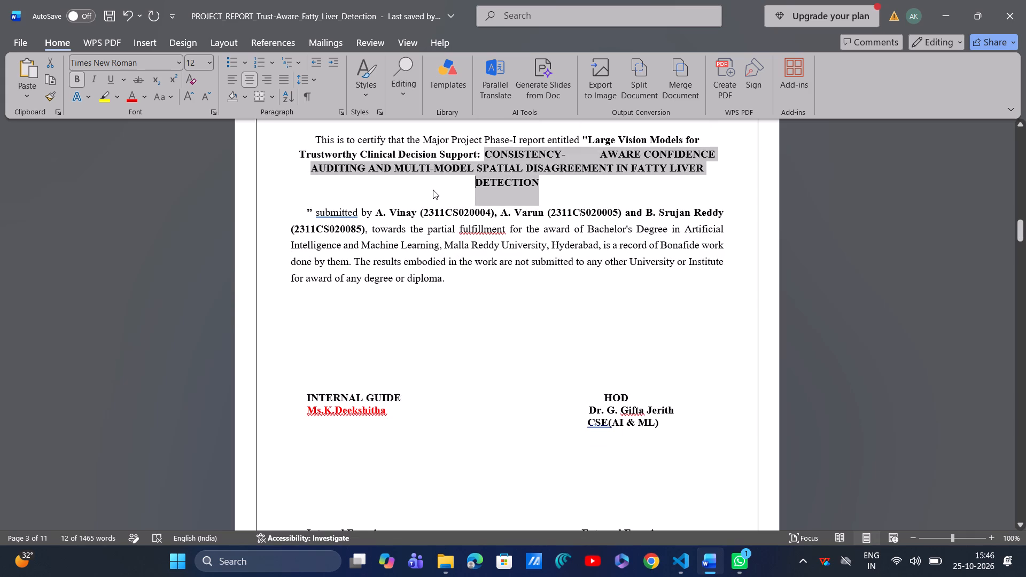
# Remove the wide gap between "CONSISTENCY-" and "AWARE" in the certificate's project title.
pyautogui.click(603, 151)
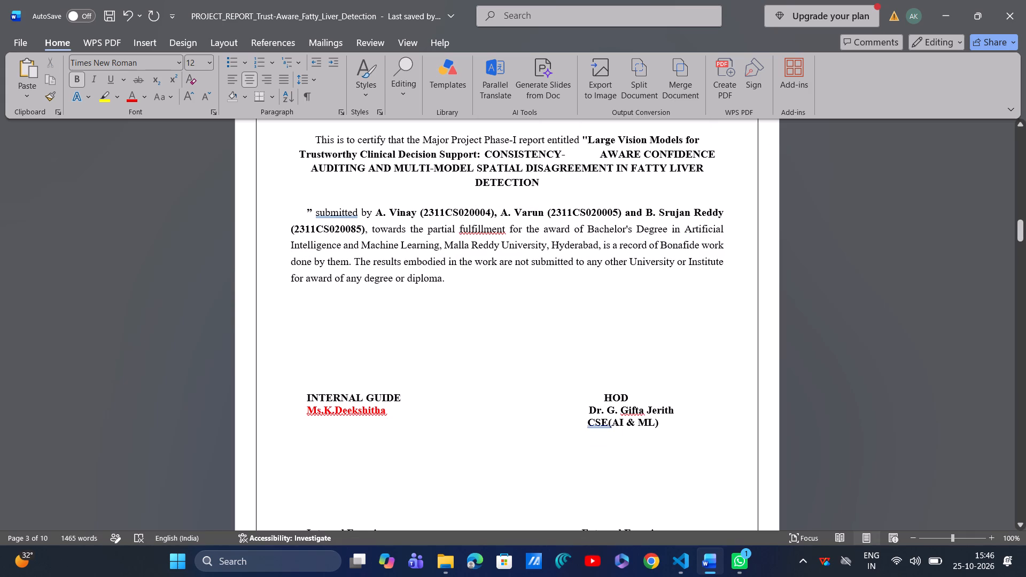
pyautogui.press('BackSpace')
pyautogui.press('BackSpace')
pyautogui.press('BackSpace')
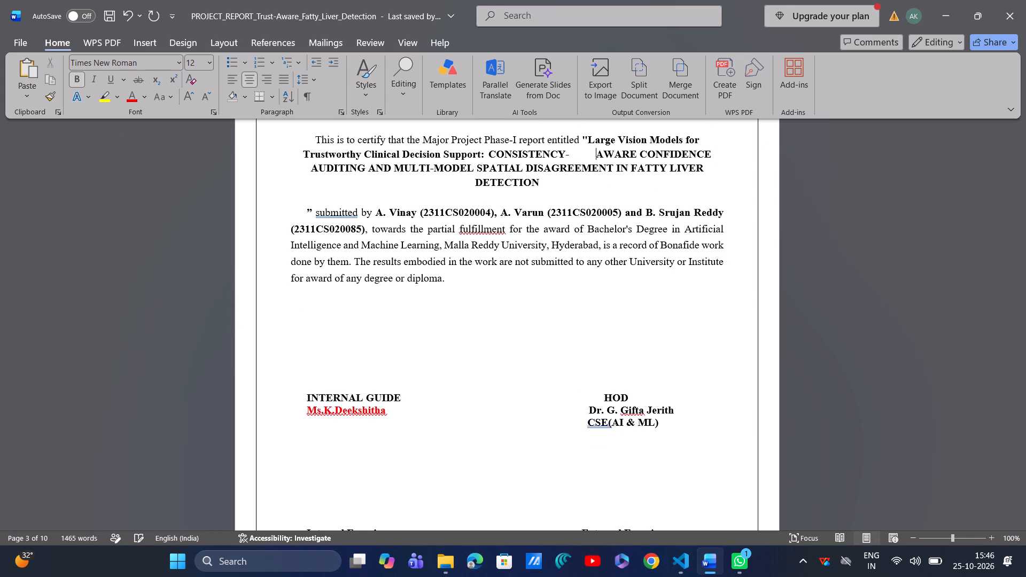
pyautogui.press('BackSpace')
pyautogui.press('BackSpace')
pyautogui.press('BackSpace')
pyautogui.press('BackSpace')
pyautogui.press('BackSpace')
pyautogui.press('BackSpace')
pyautogui.press('BackSpace')
pyautogui.press('BackSpace')
pyautogui.press('BackSpace')
pyautogui.press('BackSpace')
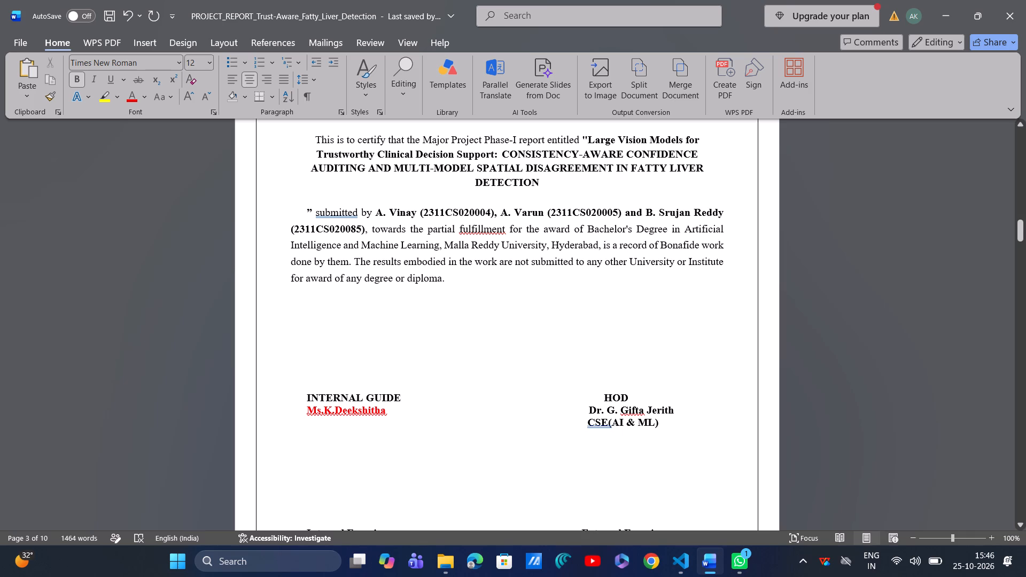
# Join the closing quotation mark and "submitted by" text directly onto "DETECTION" in the certificate paragraph.
pyautogui.click(307, 209)
pyautogui.press('BackSpace')
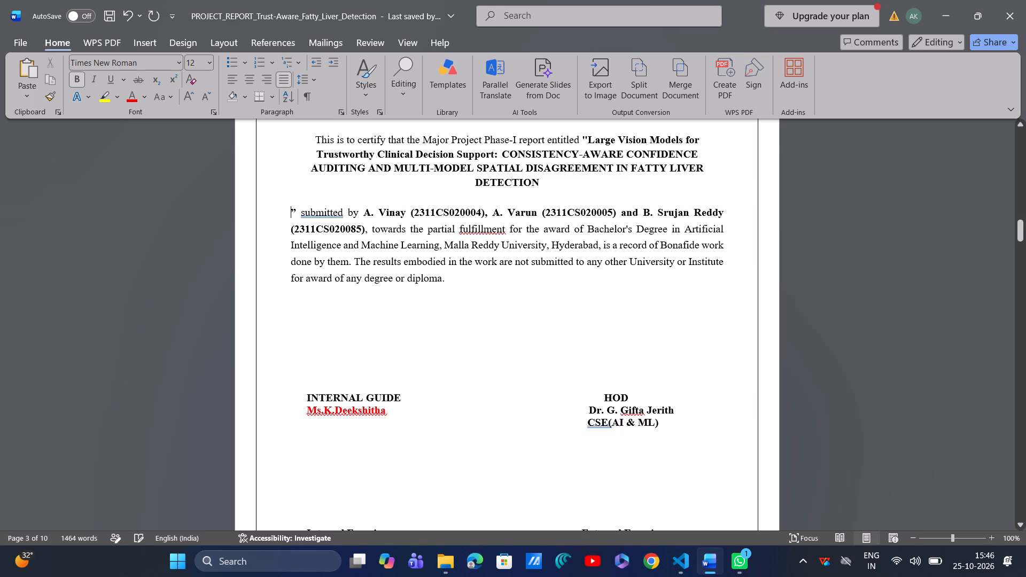
pyautogui.press('BackSpace')
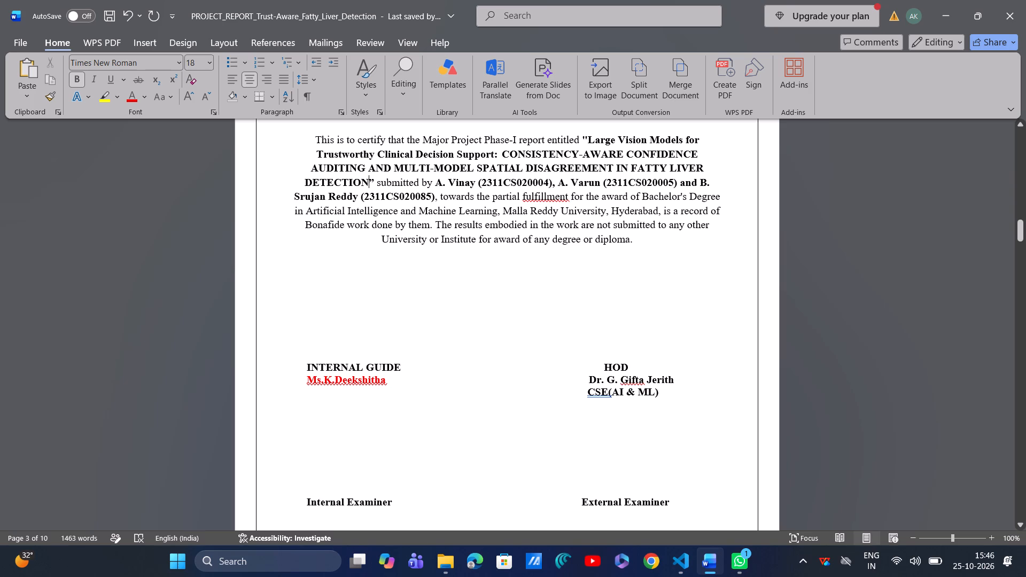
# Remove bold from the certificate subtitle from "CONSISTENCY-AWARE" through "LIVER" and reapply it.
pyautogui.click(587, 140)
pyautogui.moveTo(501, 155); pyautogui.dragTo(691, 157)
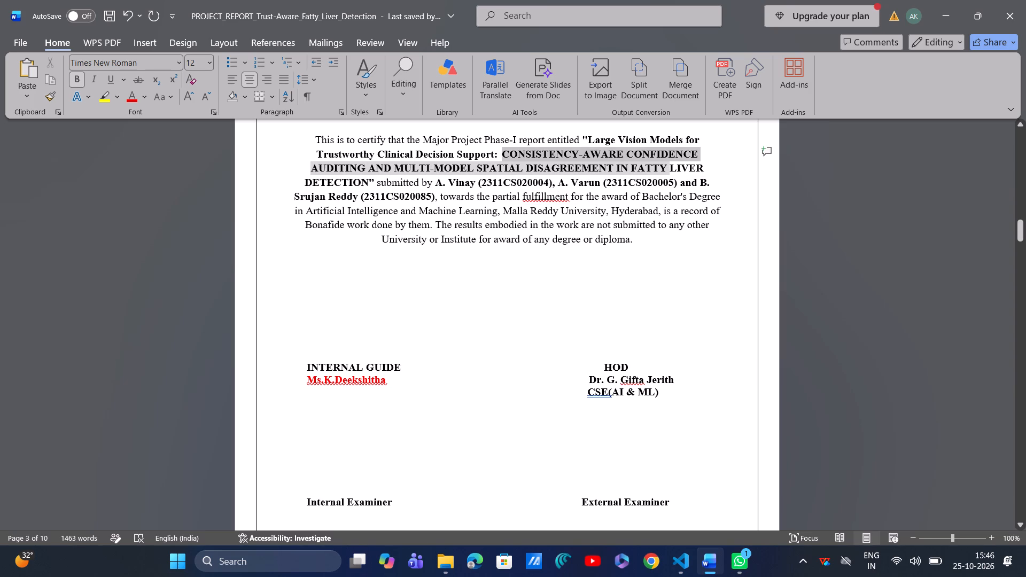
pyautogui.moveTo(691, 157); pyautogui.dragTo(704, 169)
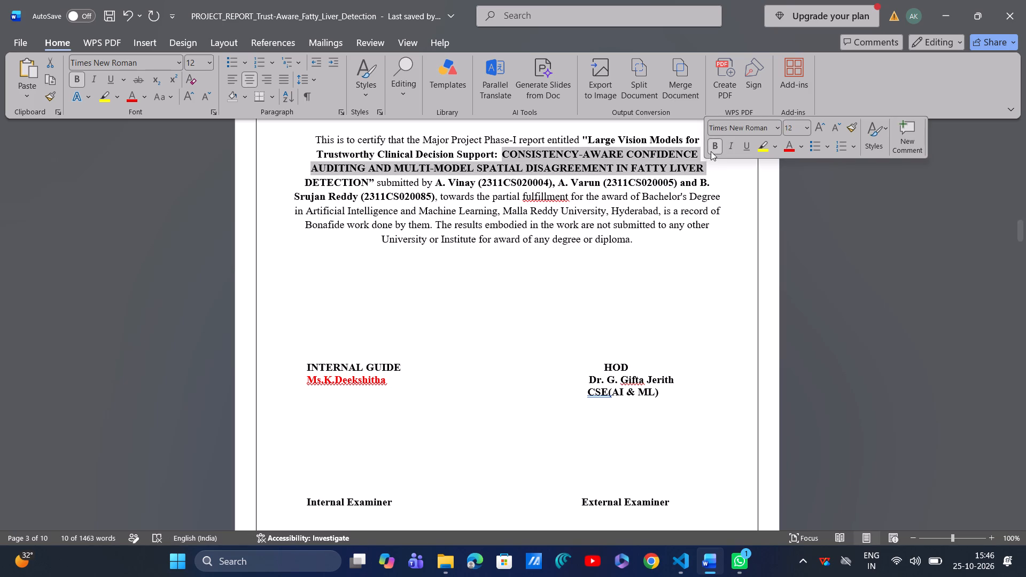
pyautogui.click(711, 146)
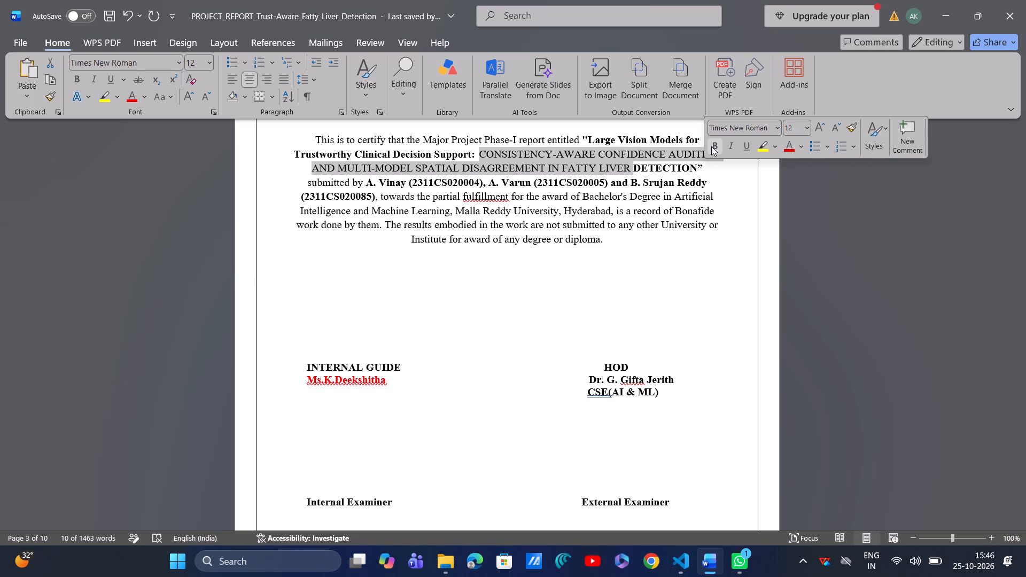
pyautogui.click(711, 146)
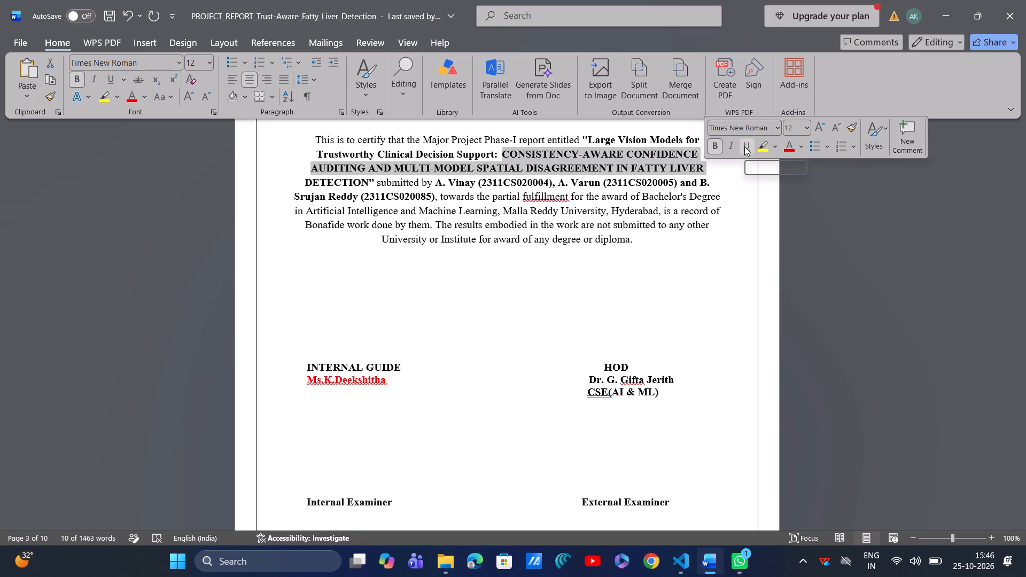
# Delete the colon and uppercase subtitle from "CONSISTENCY-AWARE" through "DETECTION" in the certificate's project title, keeping the closing quotation mark.
pyautogui.click(708, 169)
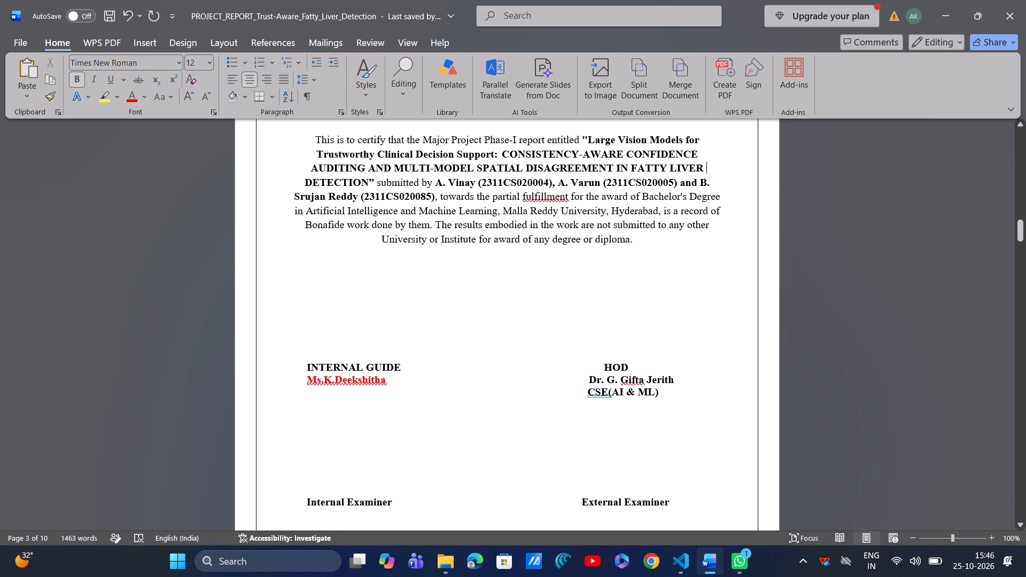
pyautogui.click(703, 169)
pyautogui.moveTo(702, 168); pyautogui.dragTo(561, 147)
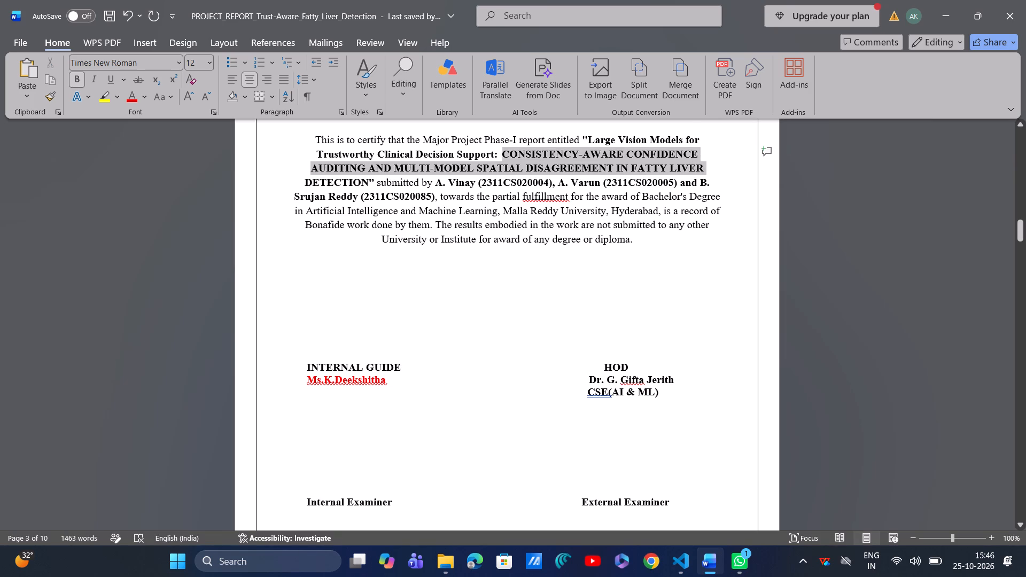
pyautogui.moveTo(561, 147); pyautogui.dragTo(495, 154)
pyautogui.press('BackSpace')
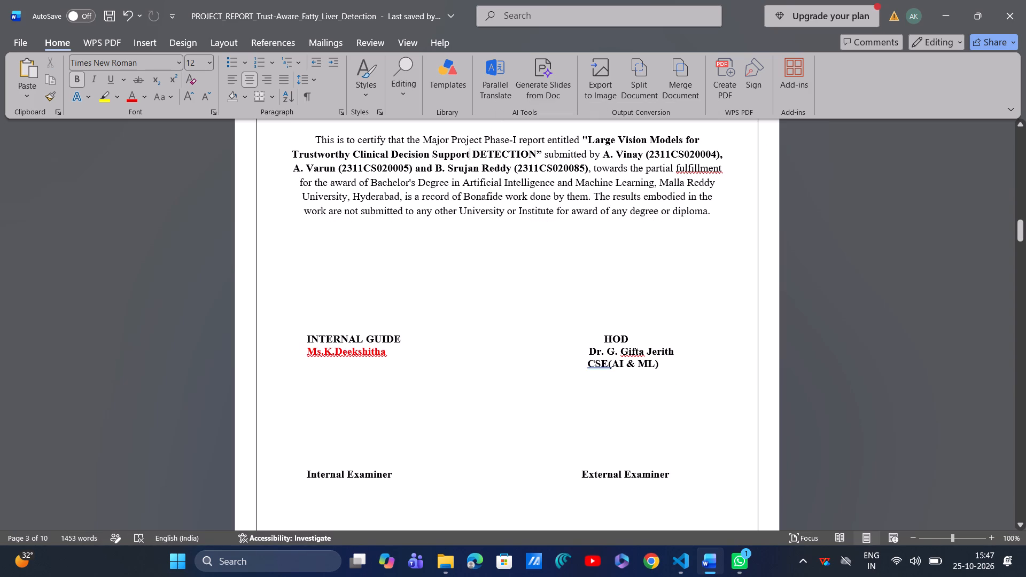
pyautogui.click(534, 151)
pyautogui.press('BackSpace')
pyautogui.press('BackSpace')
pyautogui.press('BackSpace')
pyautogui.press('BackSpace')
pyautogui.press('BackSpace')
pyautogui.press('BackSpace')
pyautogui.press('BackSpace')
pyautogui.press('BackSpace')
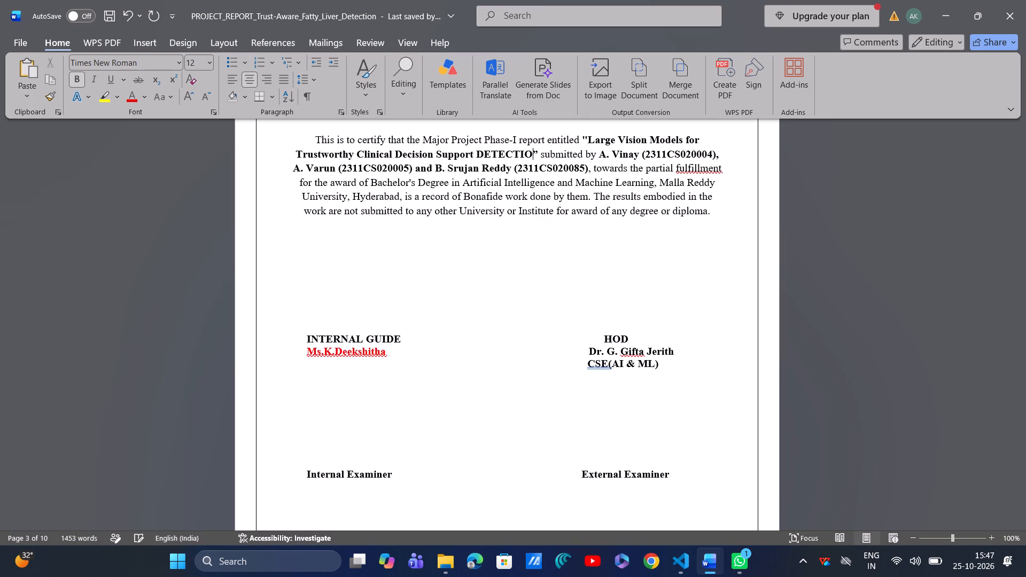
pyautogui.press('BackSpace')
# Compare the project title's wording on the cover, inner title, certificate and declaration pages.
pyautogui.scroll(2, 534, 151)
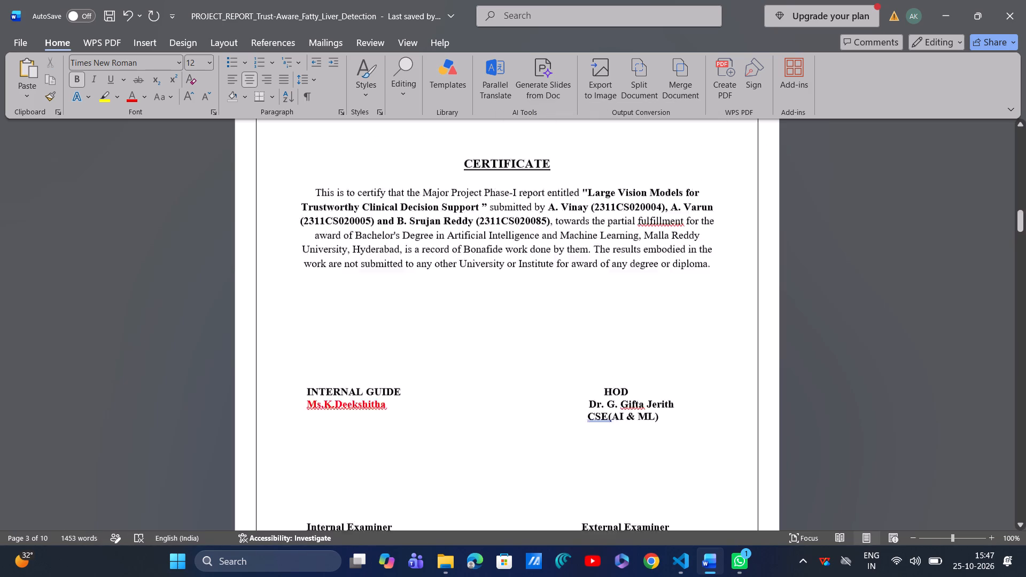
pyautogui.scroll(8, 534, 151)
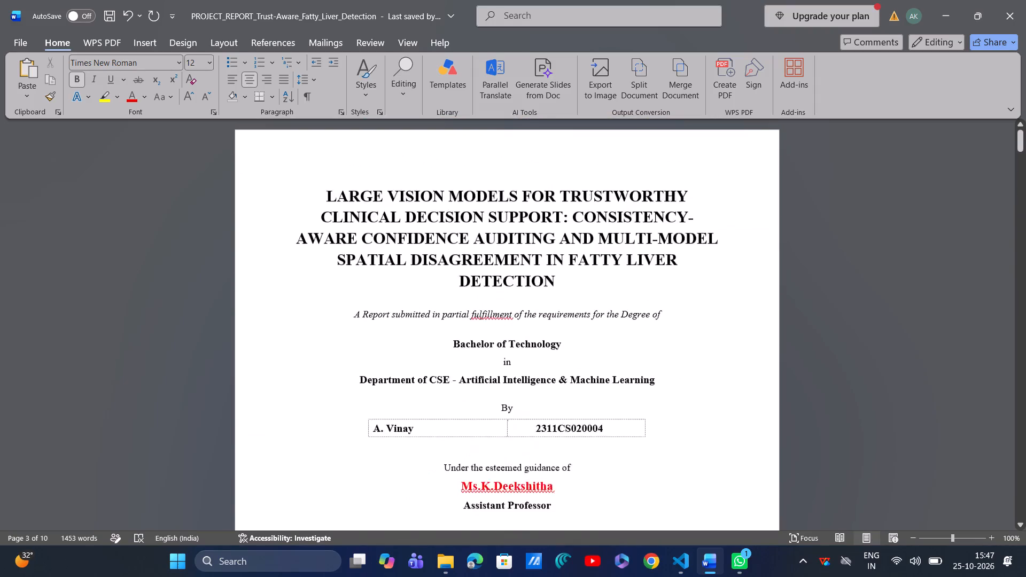
pyautogui.scroll(-17, 534, 151)
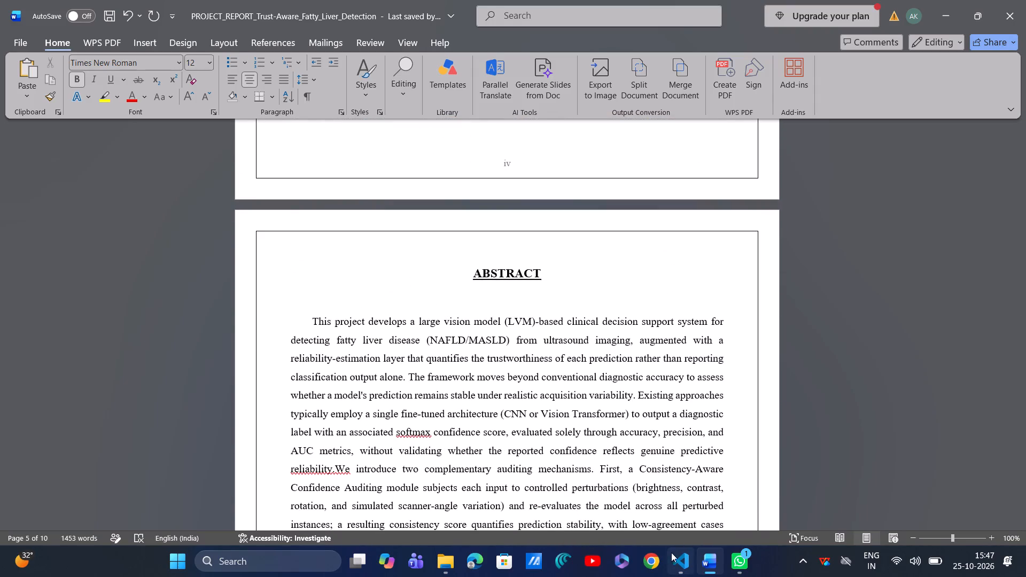
pyautogui.scroll(8, 600, 292)
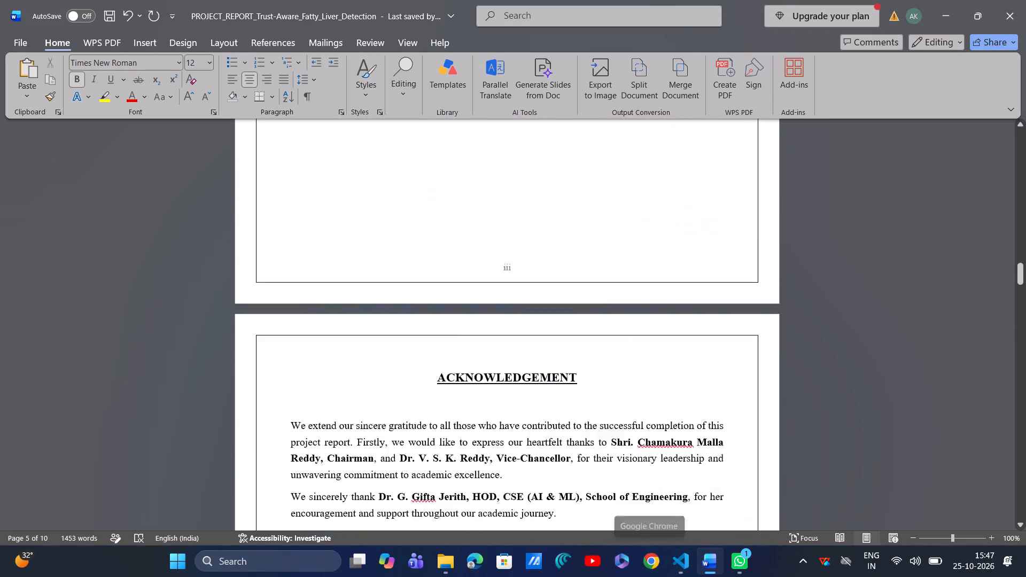
pyautogui.scroll(3, 600, 292)
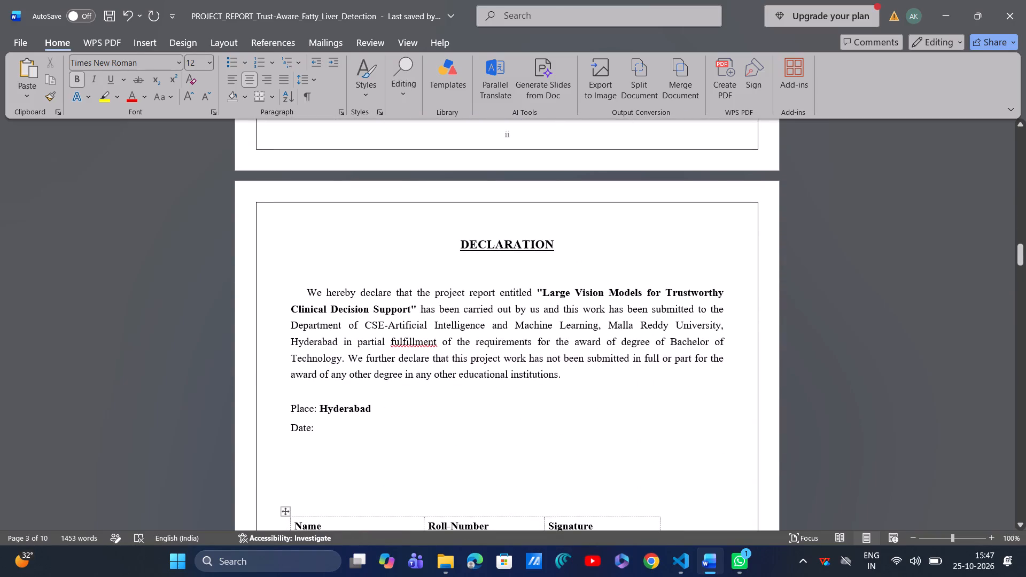
pyautogui.click(410, 310)
pyautogui.scroll(3, 410, 310)
pyautogui.scroll(-1, 410, 310)
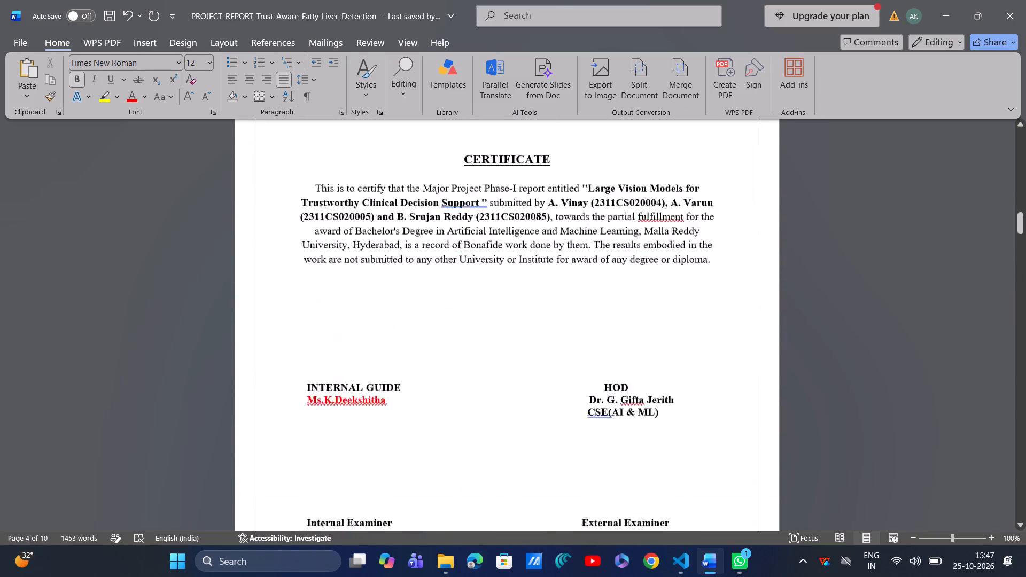
pyautogui.scroll(-3, 410, 310)
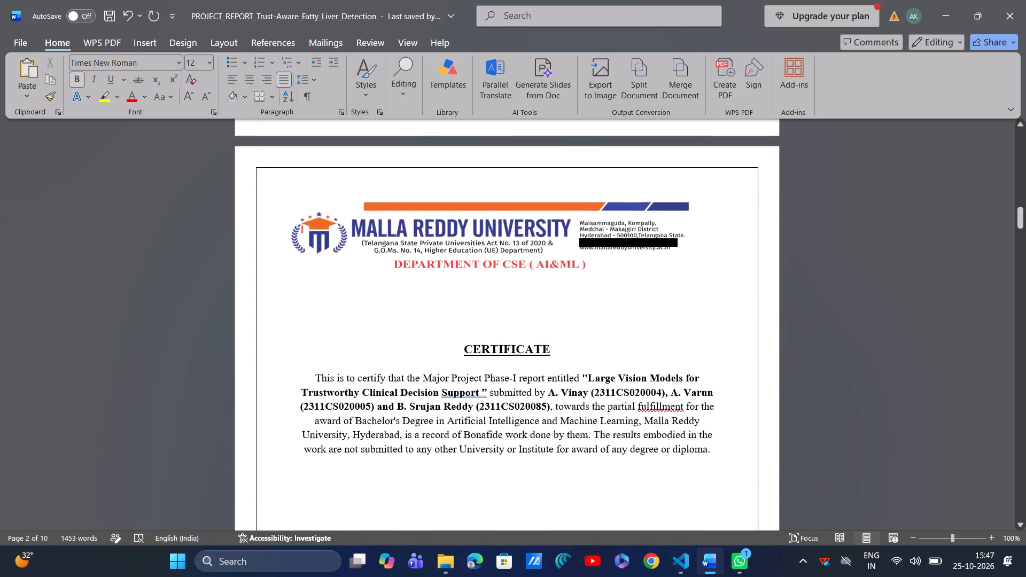
pyautogui.scroll(-1, 410, 310)
pyautogui.scroll(2, 410, 310)
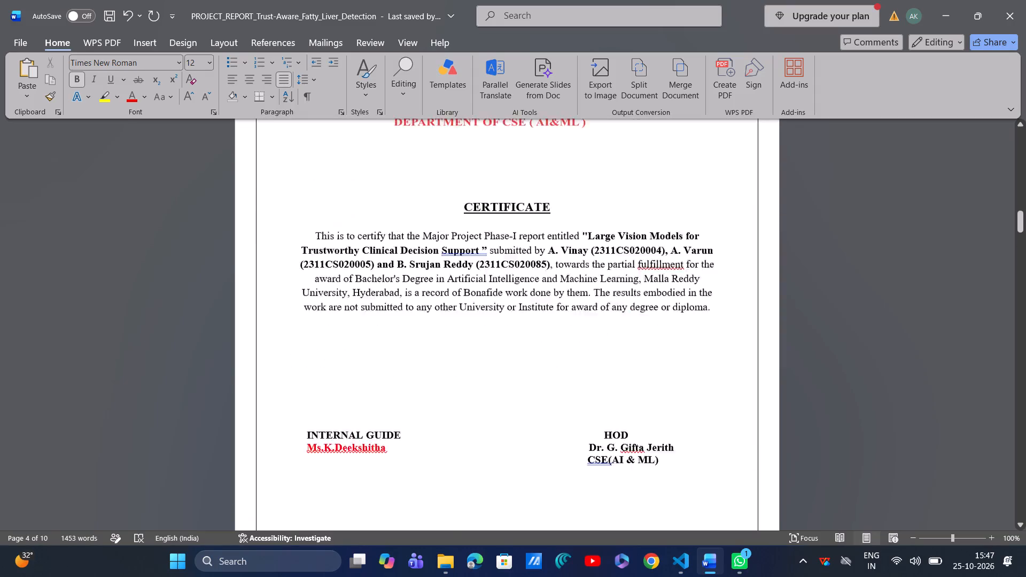
pyautogui.scroll(4, 410, 310)
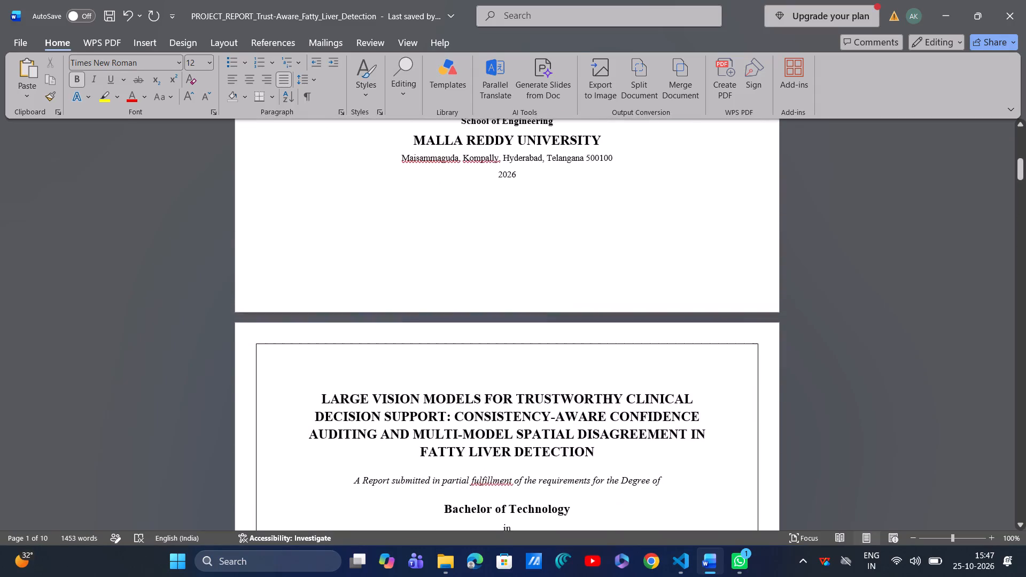
pyautogui.scroll(-4, 410, 310)
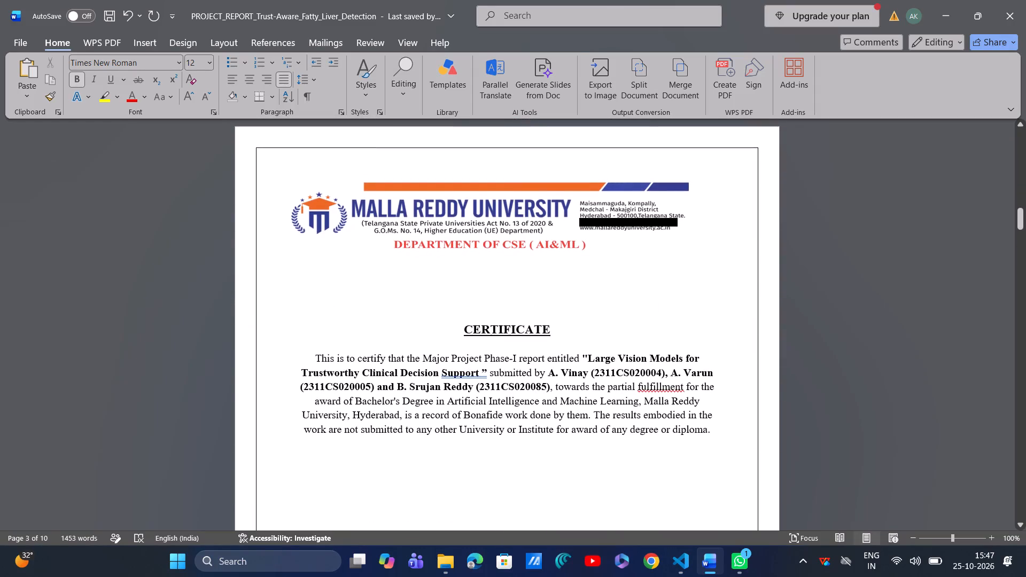
# Replace the space before the closing quotation mark with a colon after "Clinical Decision Support" in the certificate.
pyautogui.click(480, 371)
pyautogui.press('BackSpace')
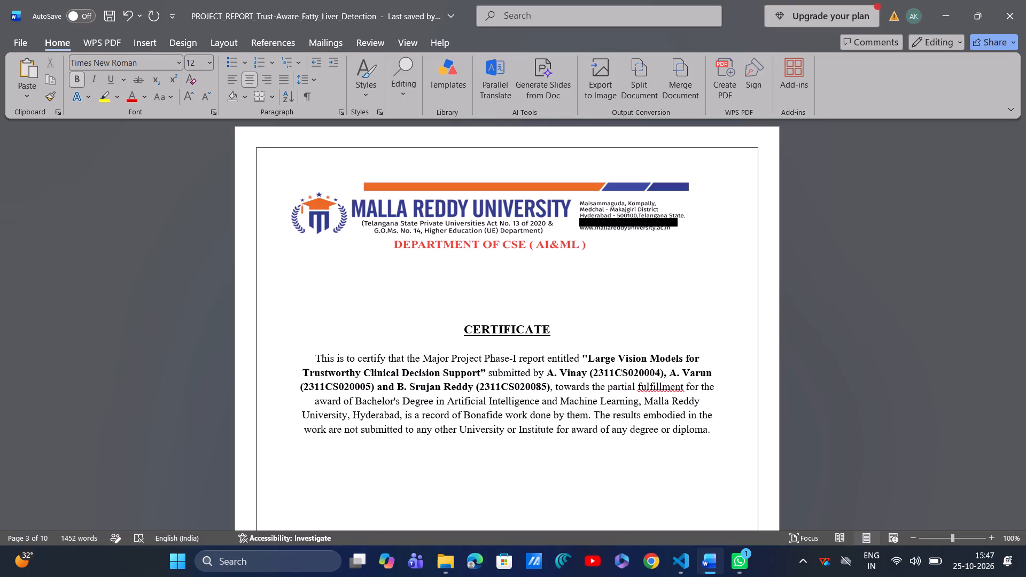
pyautogui.hotkey('shift', ':')
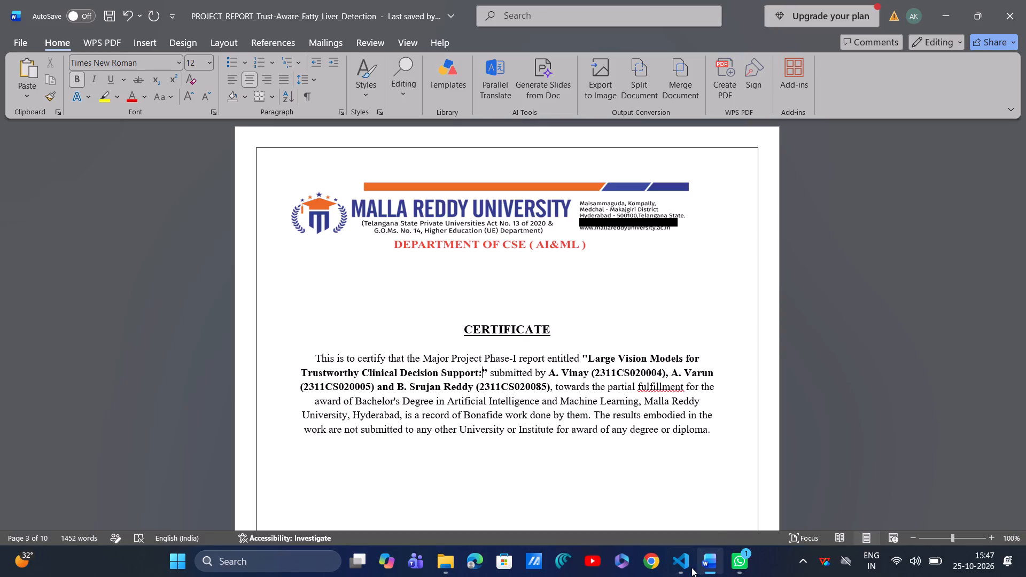
# Switch to Google Chrome.
pyautogui.click(653, 560)
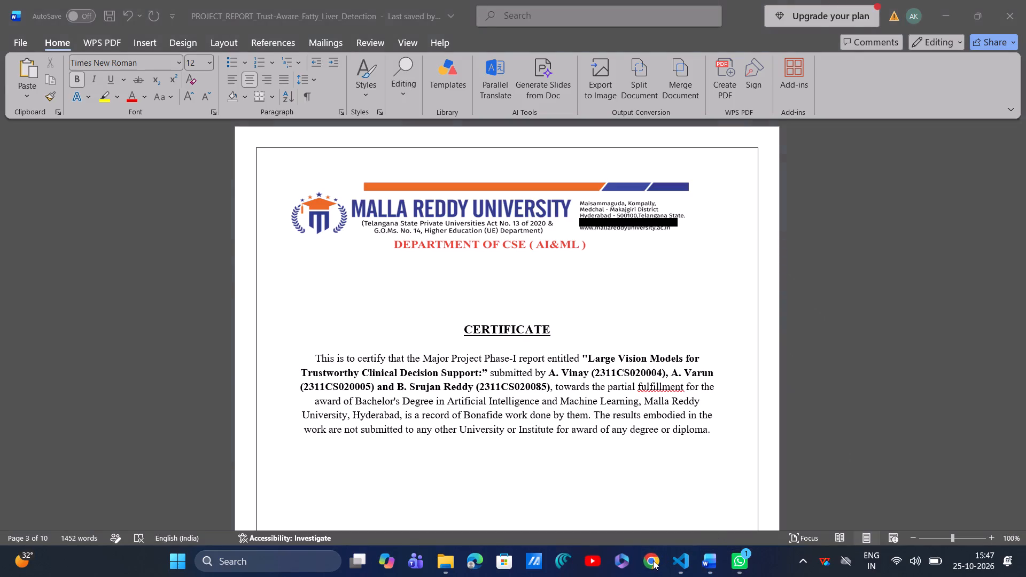
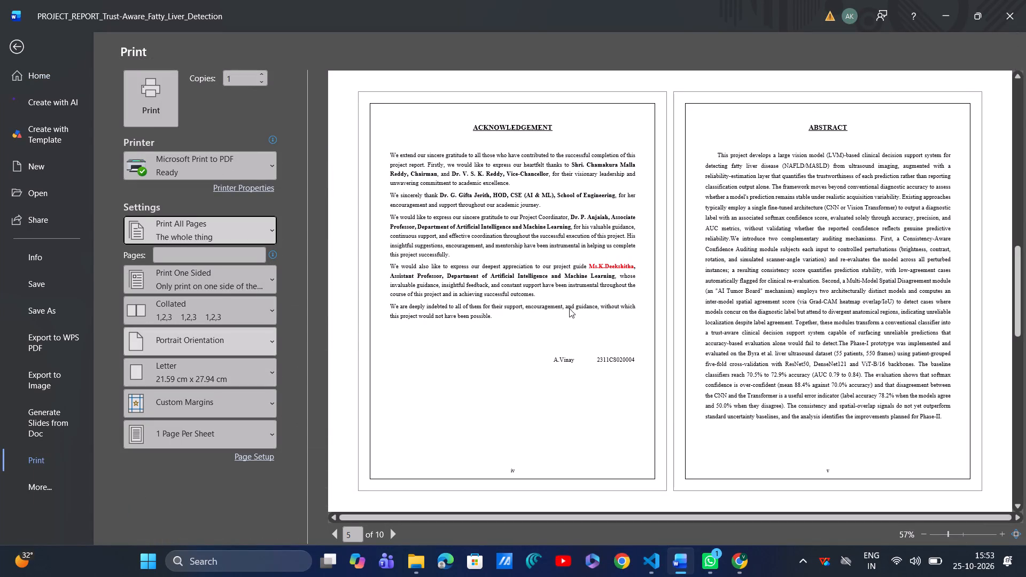
# Check the layout of the cover, inner title, certificate and declaration pages in the print preview.
pyautogui.scroll(14, 625, 219)
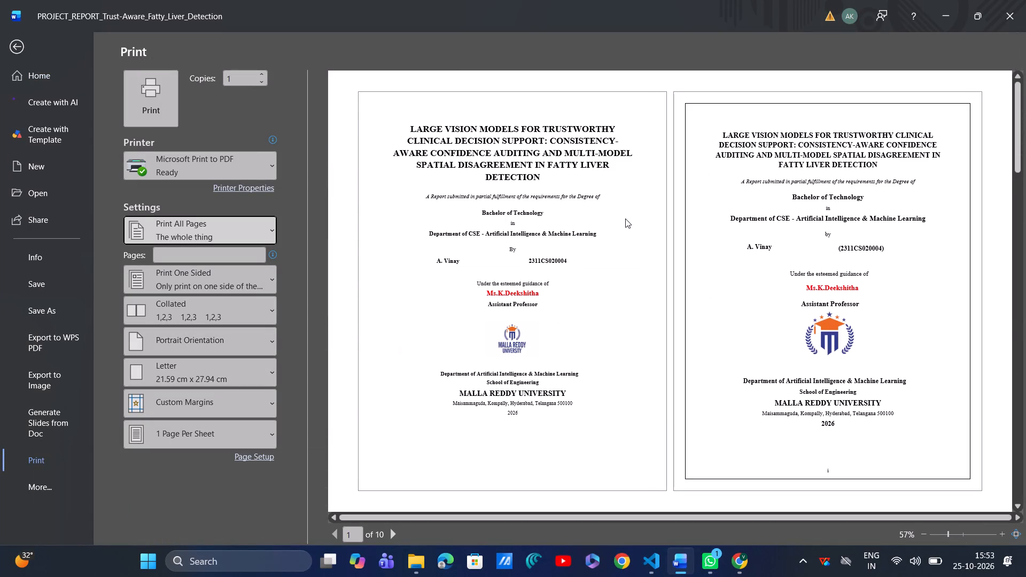
pyautogui.scroll(1, 625, 219)
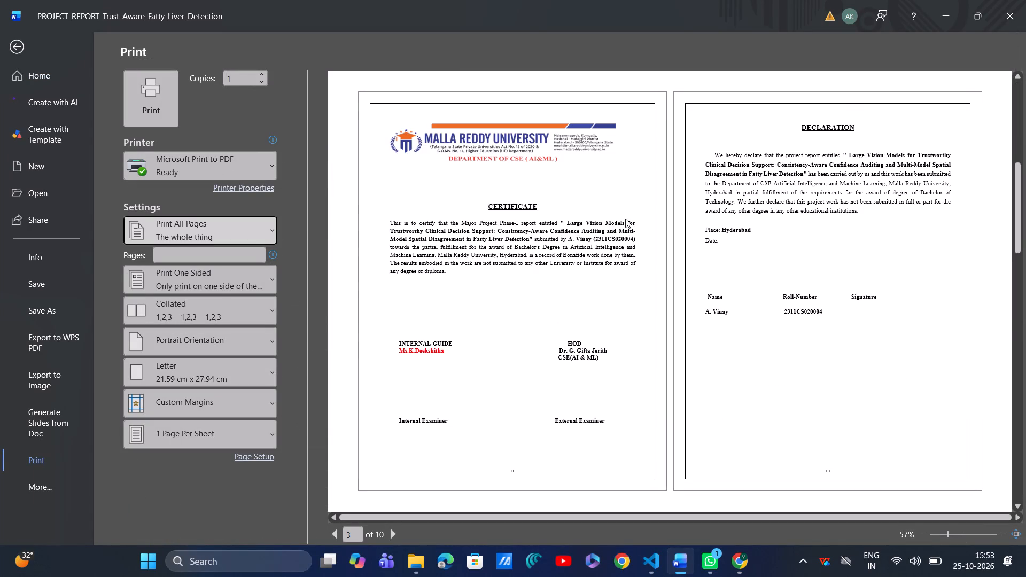
pyautogui.scroll(1, 625, 219)
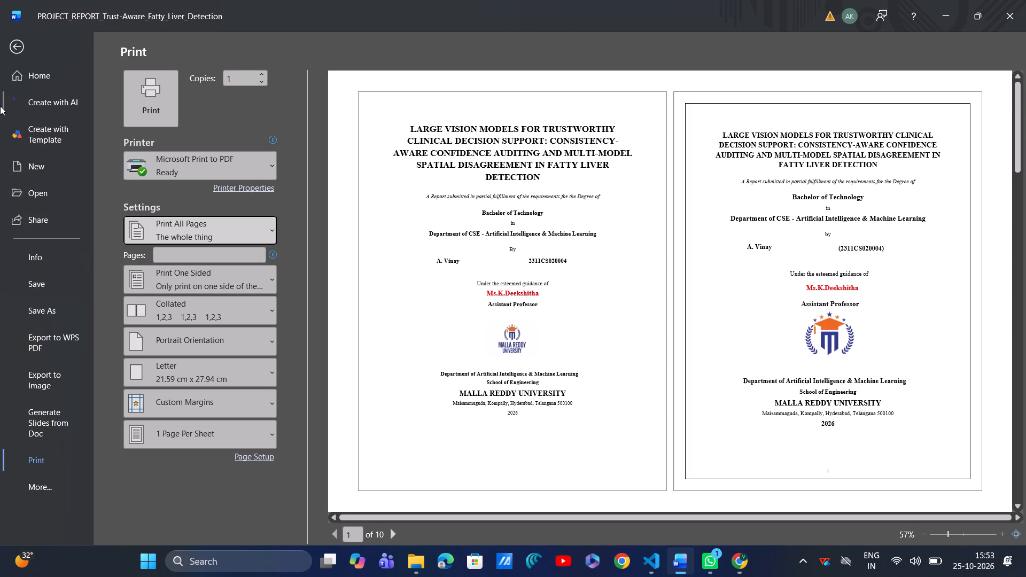
pyautogui.scroll(-1, 12, 73)
pyautogui.click(12, 46)
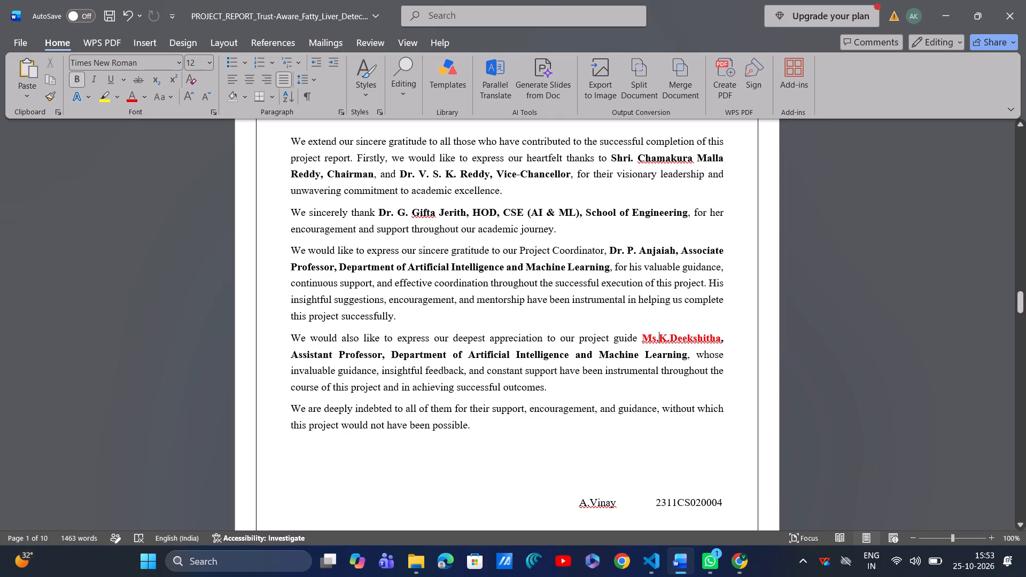
# Add five blank lines between the student table and "Under the esteemed guidance of" on the cover page.
pyautogui.scroll(20, 380, 320)
pyautogui.scroll(16, 380, 320)
pyautogui.scroll(-2, 380, 320)
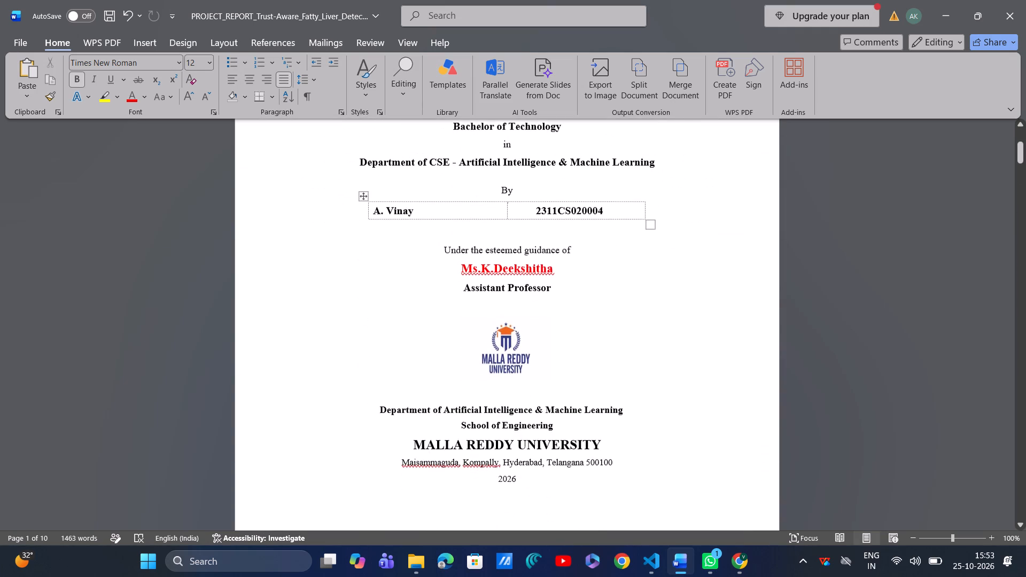
pyautogui.scroll(-2, 380, 320)
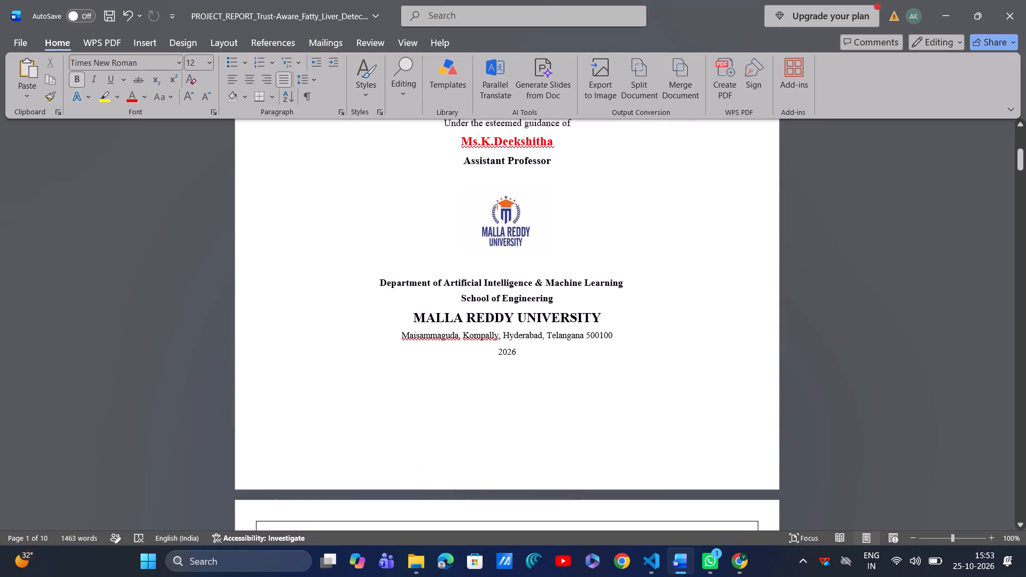
pyautogui.scroll(1, 594, 174)
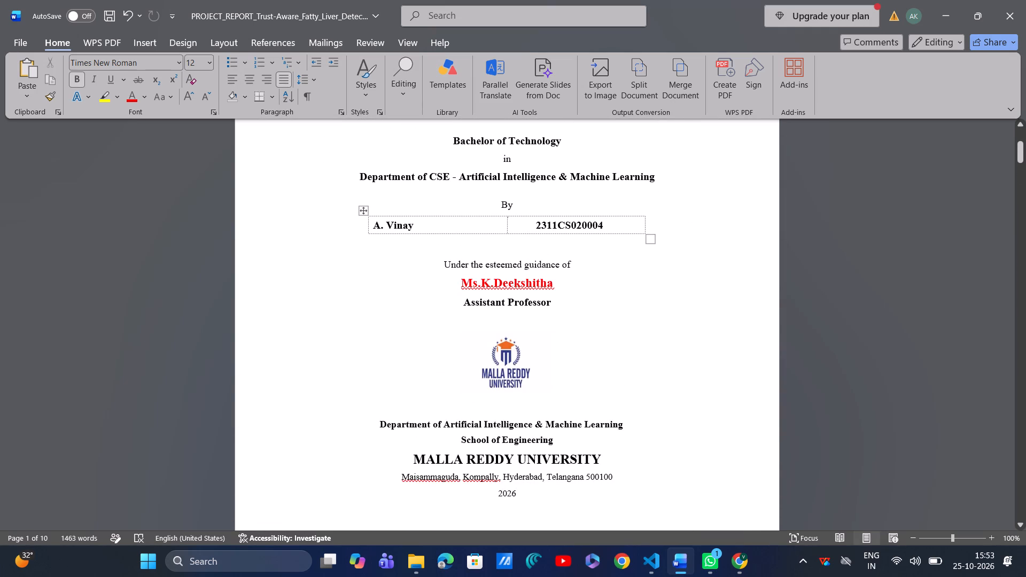
pyautogui.click(596, 253)
pyautogui.press('Return')
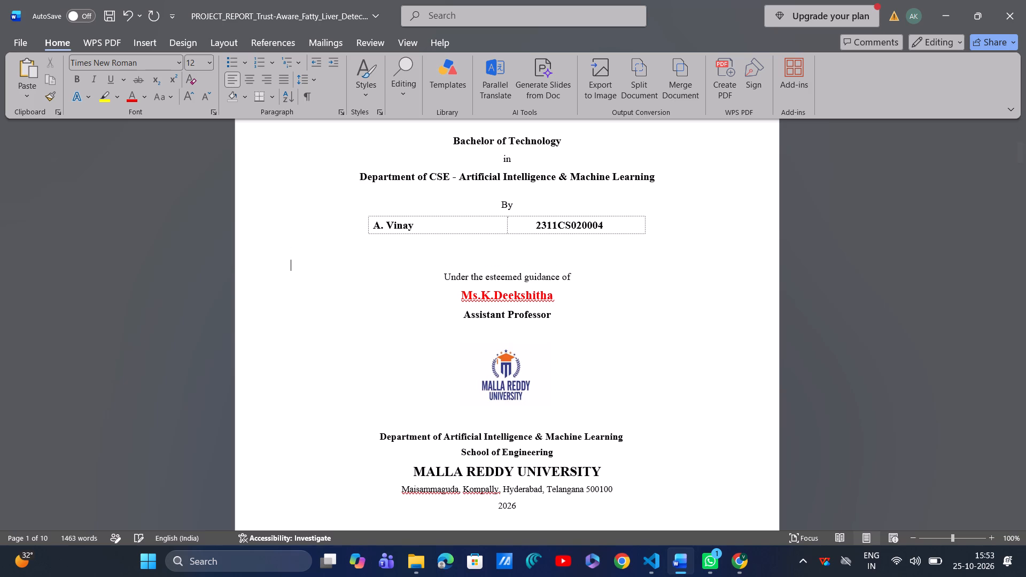
pyautogui.press('Return')
pyautogui.press('Return')
pyautogui.scroll(-1, 596, 253)
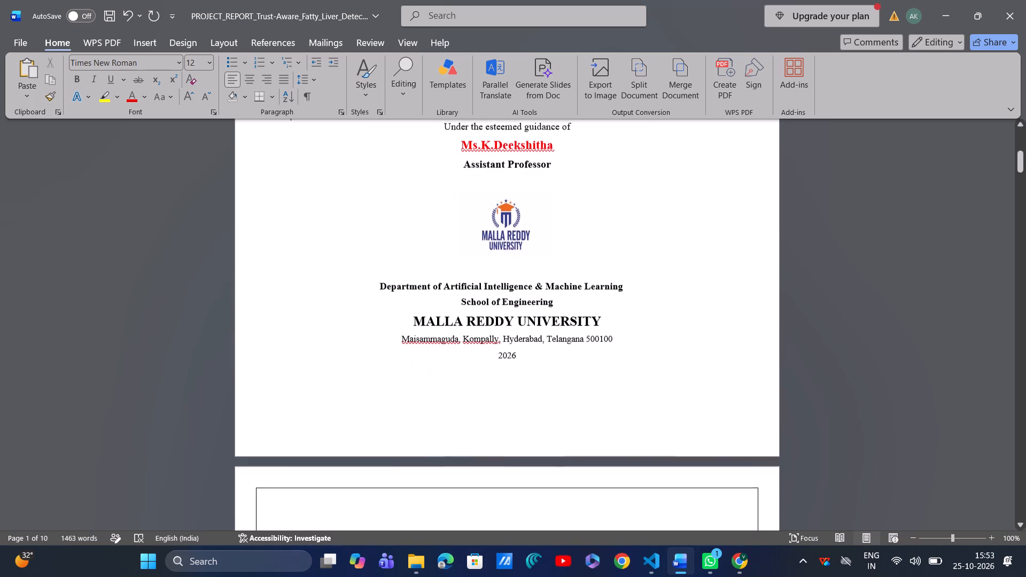
pyautogui.scroll(-1, 596, 253)
pyautogui.press('Return')
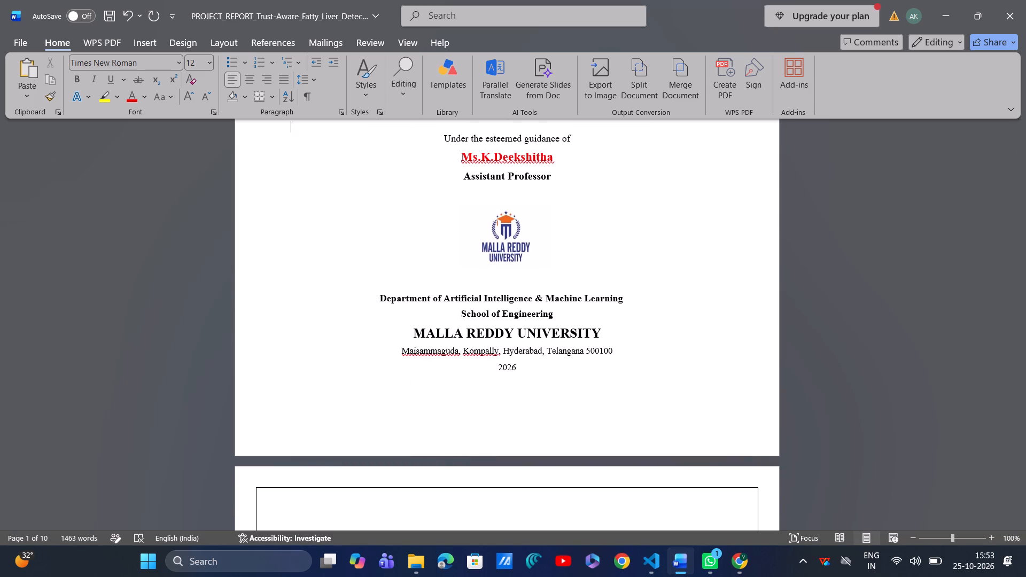
pyautogui.scroll(1, 596, 253)
pyautogui.press('Return')
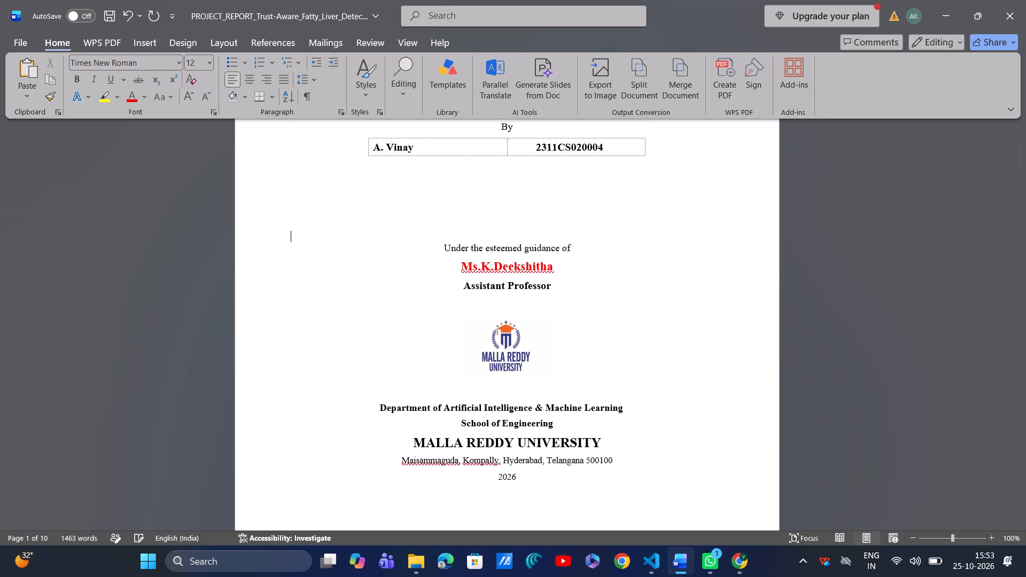
pyautogui.scroll(1, 483, 203)
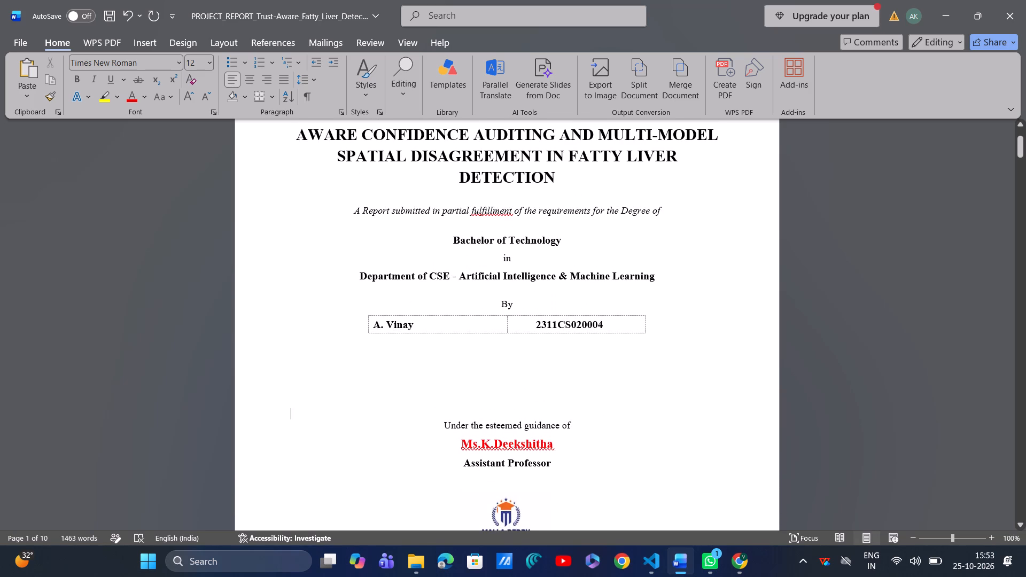
# Insert one blank line between "By" and the student table on the cover page.
pyautogui.click(519, 300)
pyautogui.press('Return')
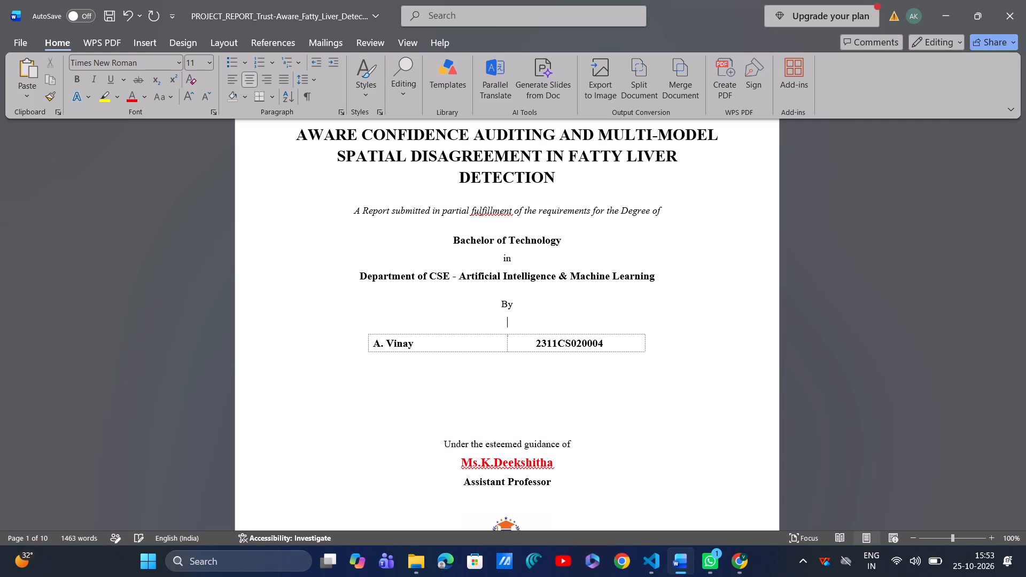
# Remove one blank line between the student table and the guidance text on the cover page.
pyautogui.click(433, 410)
pyautogui.press('BackSpace')
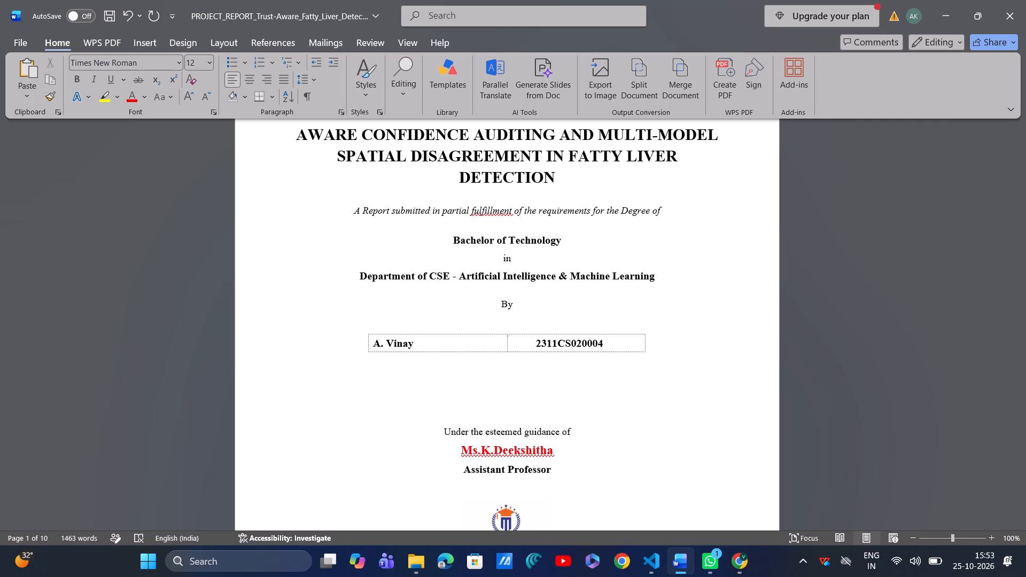
# Add three blank lines between the student table and "Under the esteemed guidance of" on the inner title page.
pyautogui.scroll(-2, 433, 410)
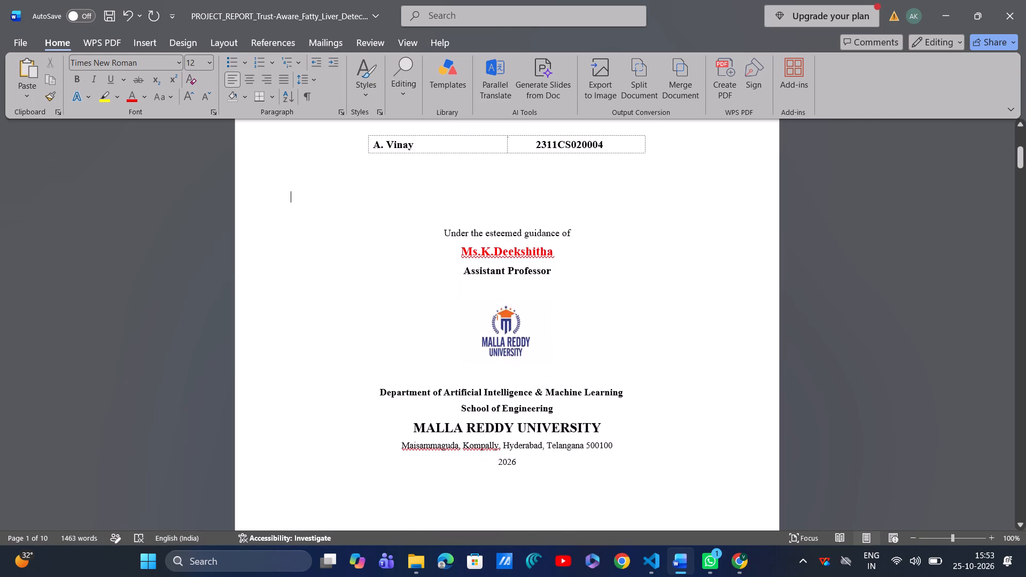
pyautogui.scroll(-5, 433, 410)
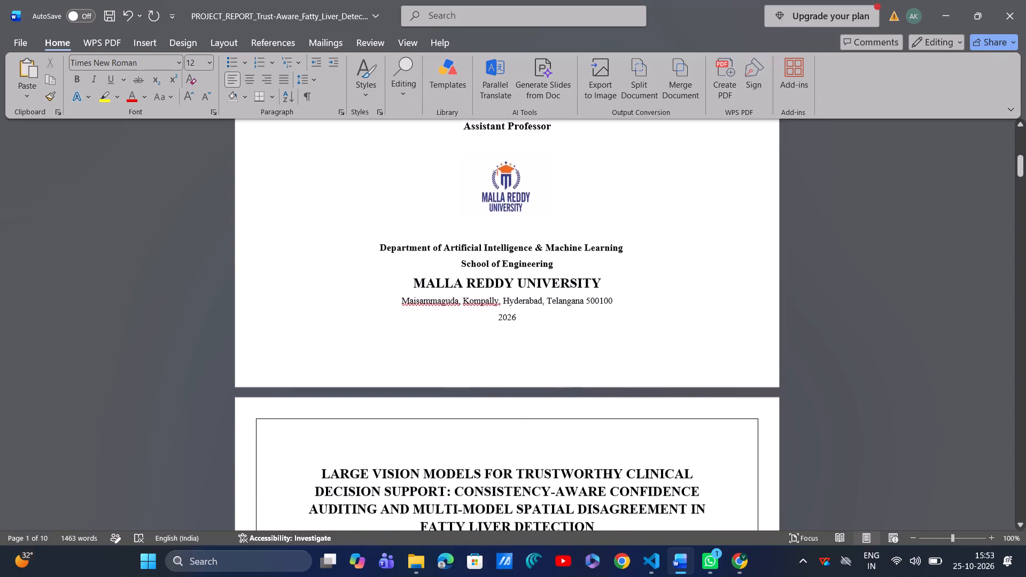
pyautogui.scroll(1, 433, 410)
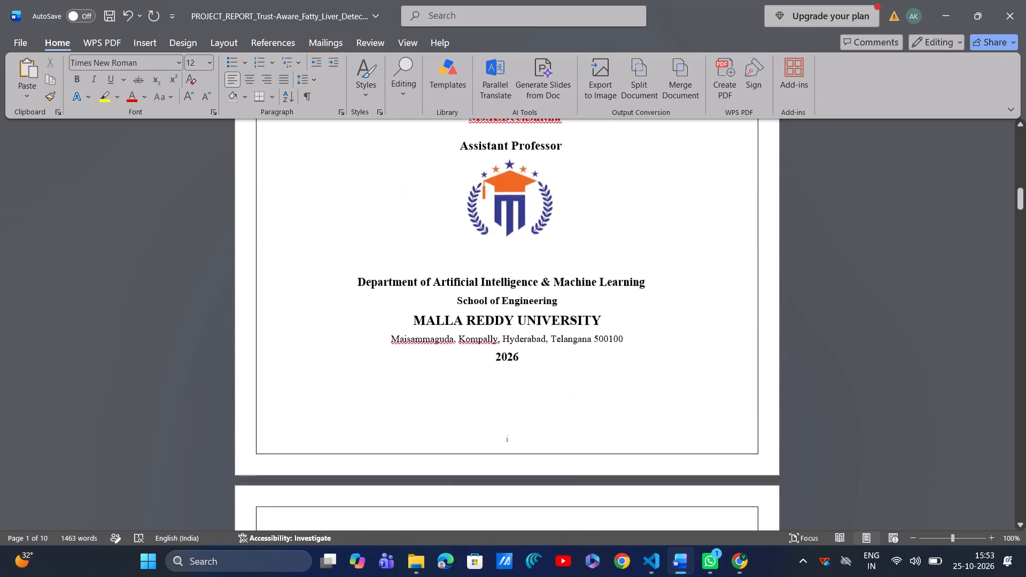
pyautogui.scroll(1, 433, 410)
pyautogui.scroll(-1, 433, 410)
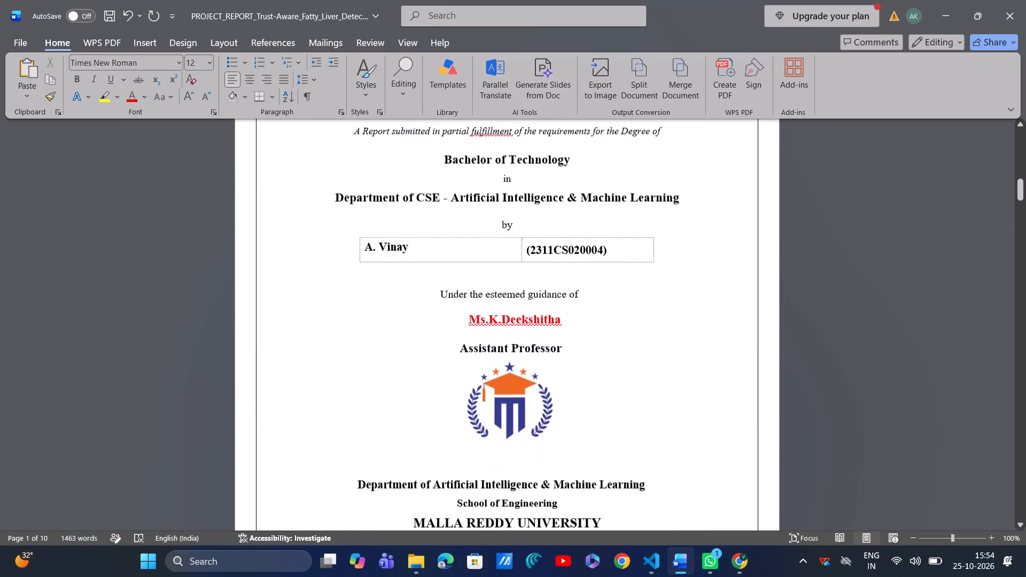
pyautogui.scroll(-1, 433, 410)
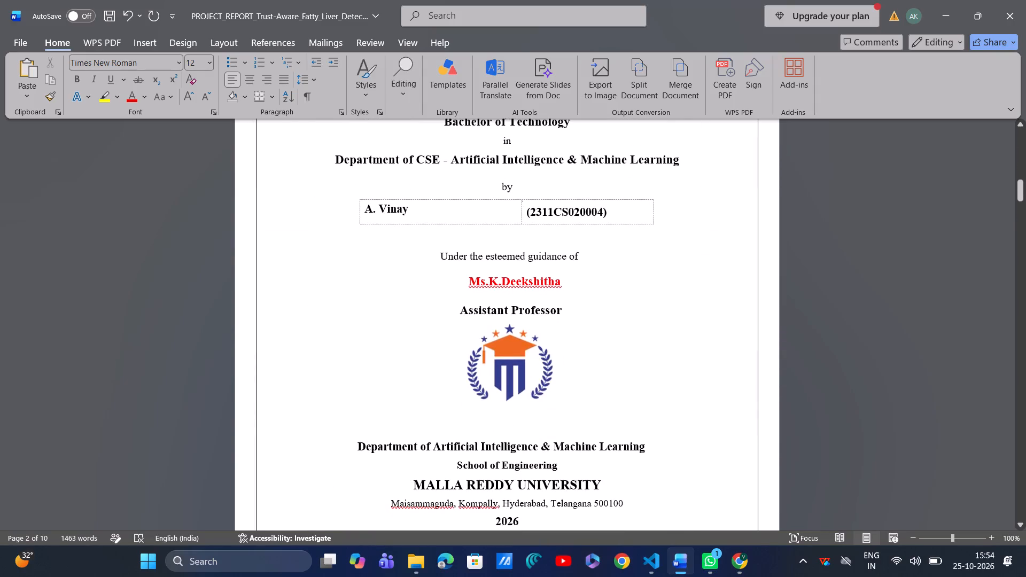
pyautogui.click(585, 242)
pyautogui.press('Return')
pyautogui.press('Return')
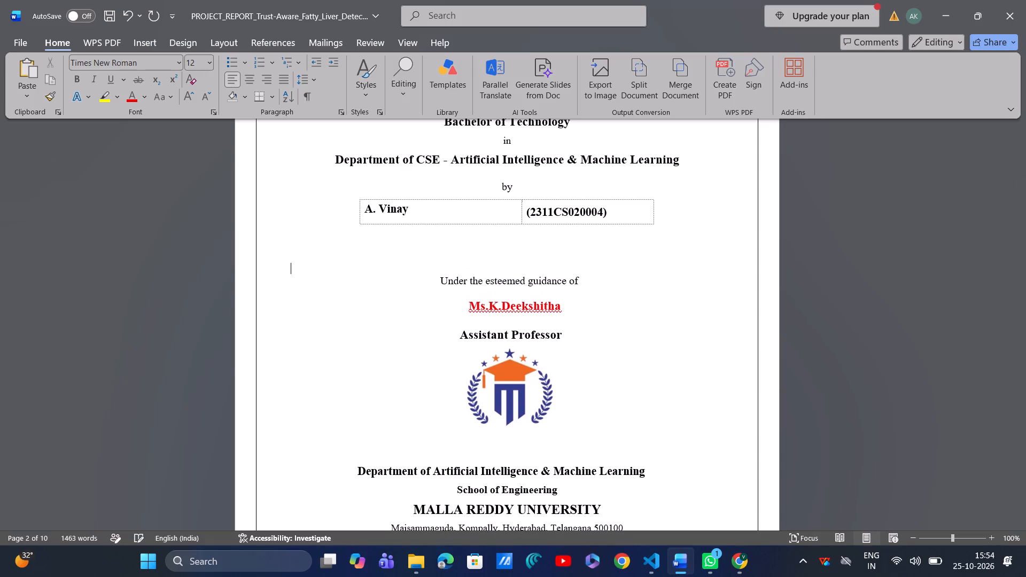
pyautogui.scroll(-2, 585, 242)
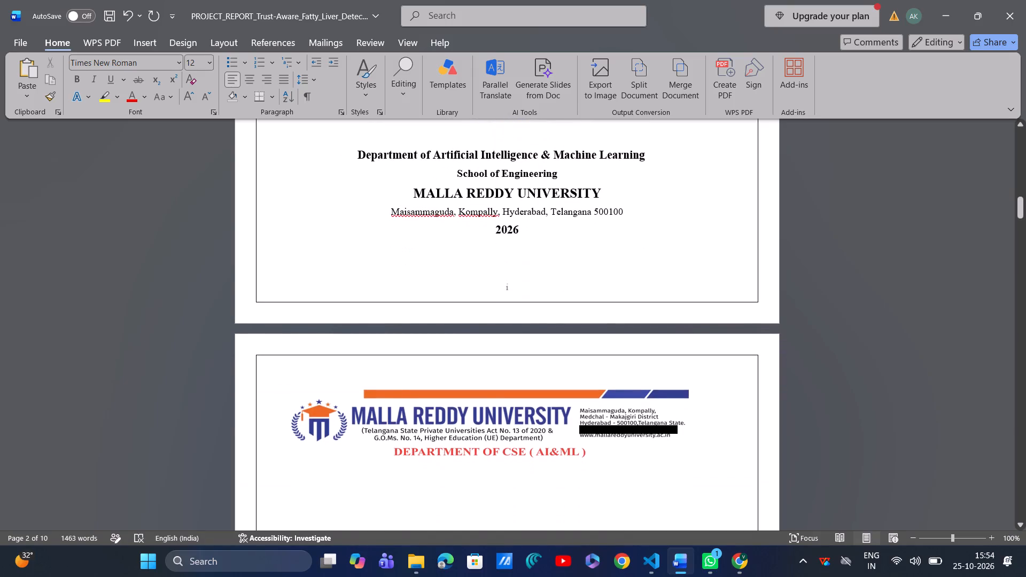
pyautogui.scroll(-4, 585, 242)
pyautogui.scroll(1, 585, 242)
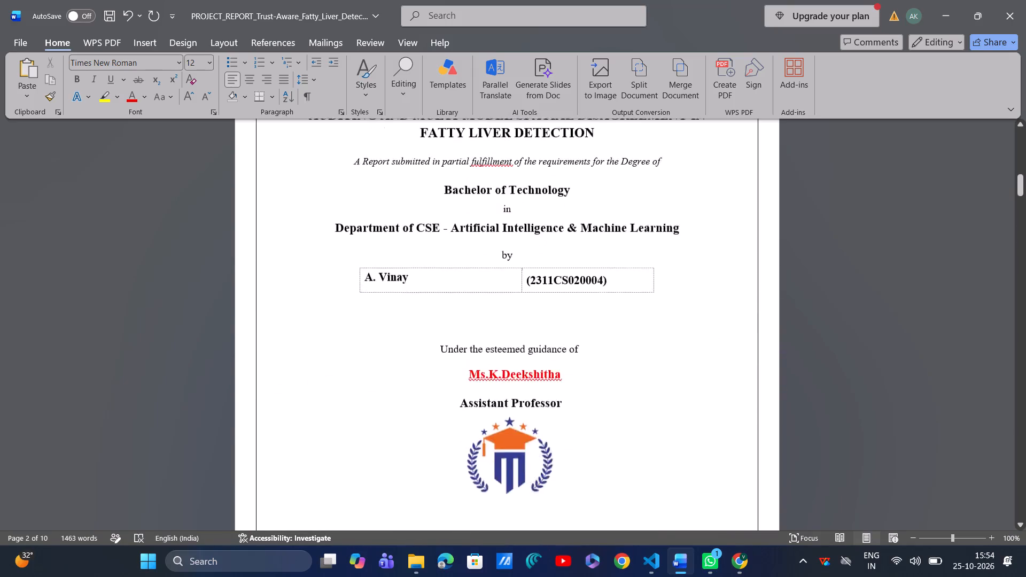
pyautogui.scroll(2, 585, 242)
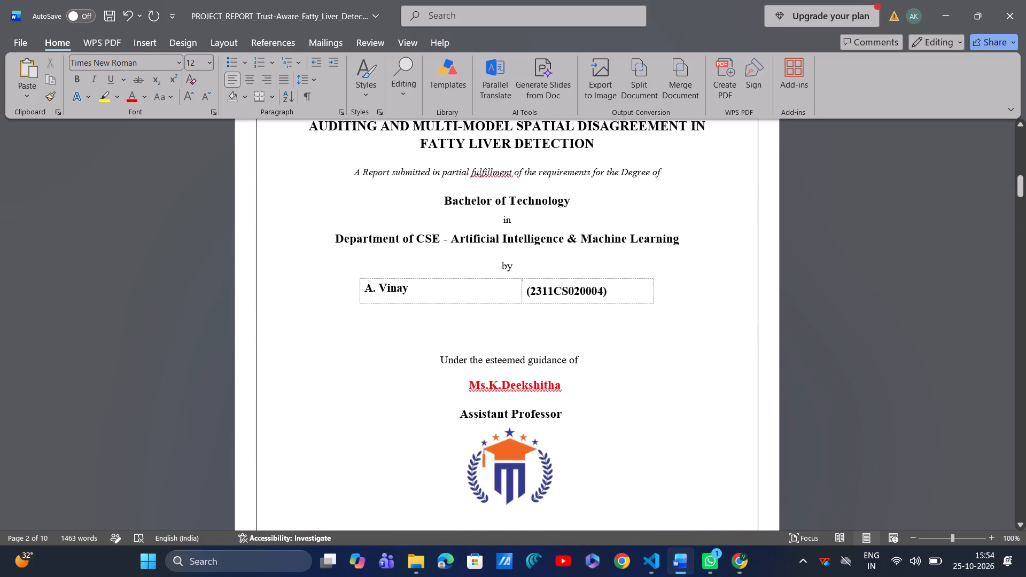
pyautogui.press('Return')
# Remove one more blank line between the cover page's student table and the guidance text.
pyautogui.scroll(3, 585, 242)
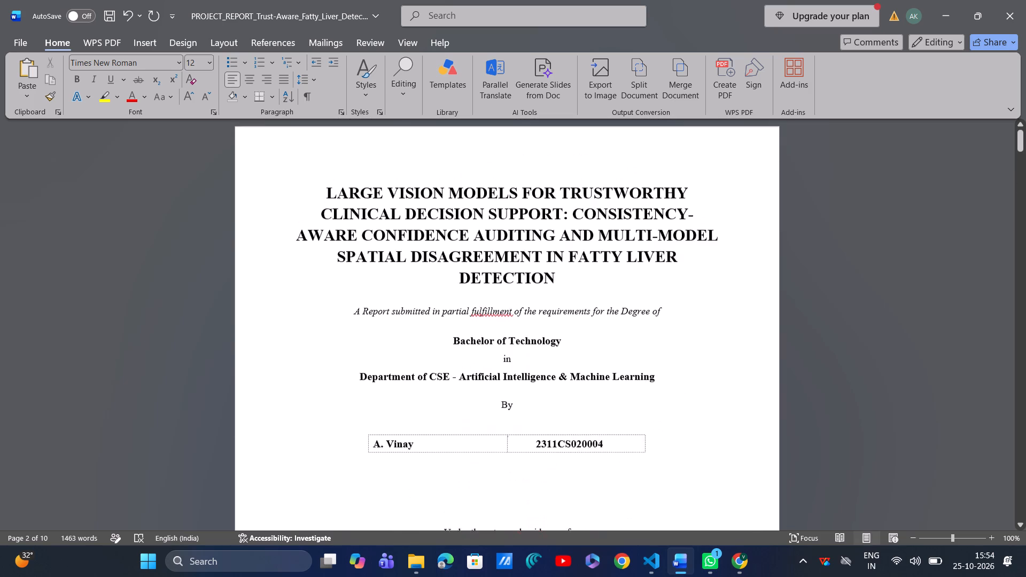
pyautogui.scroll(1, 585, 242)
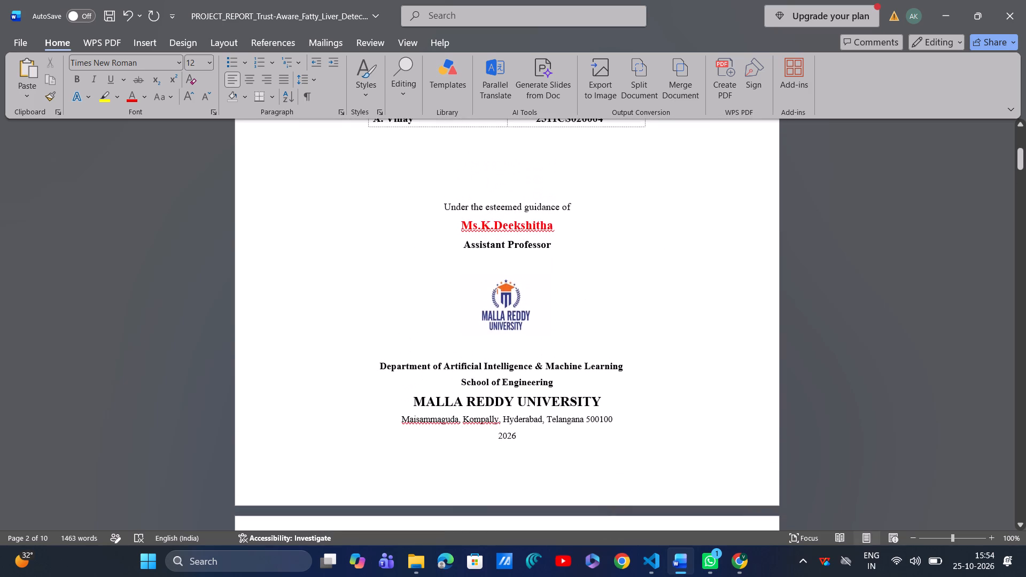
pyautogui.scroll(1, 585, 242)
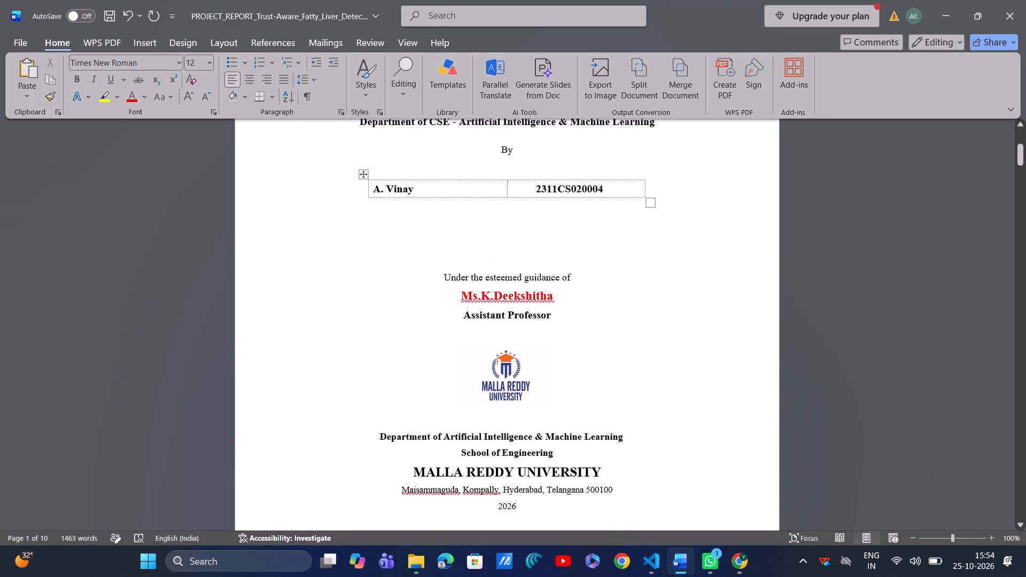
pyautogui.click(314, 253)
pyautogui.press('BackSpace')
# Review the vertical spacing and page fit of the cover page and the inner title page.
pyautogui.scroll(-1, 314, 253)
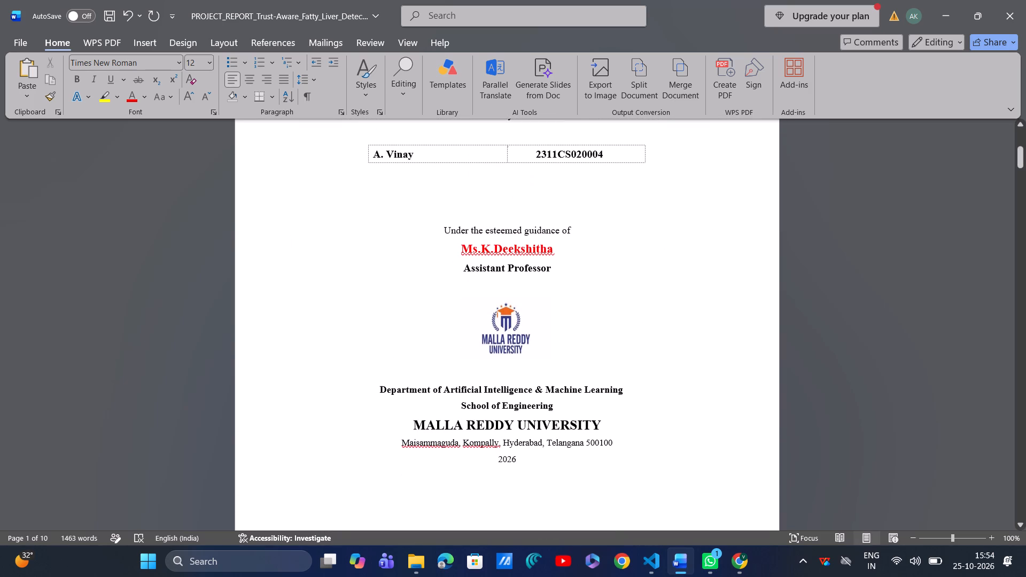
pyautogui.scroll(-2, 314, 253)
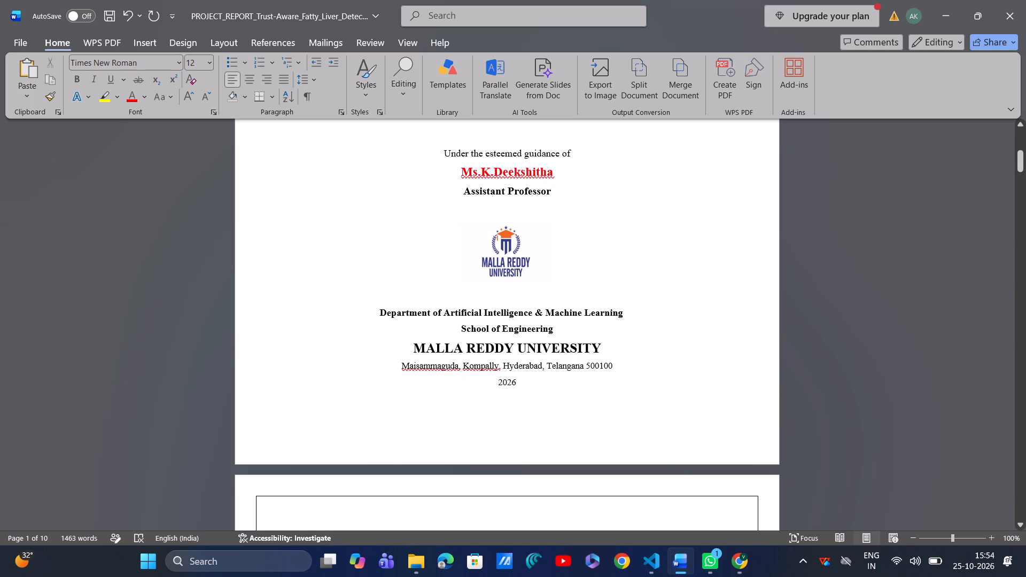
pyautogui.scroll(3, 314, 253)
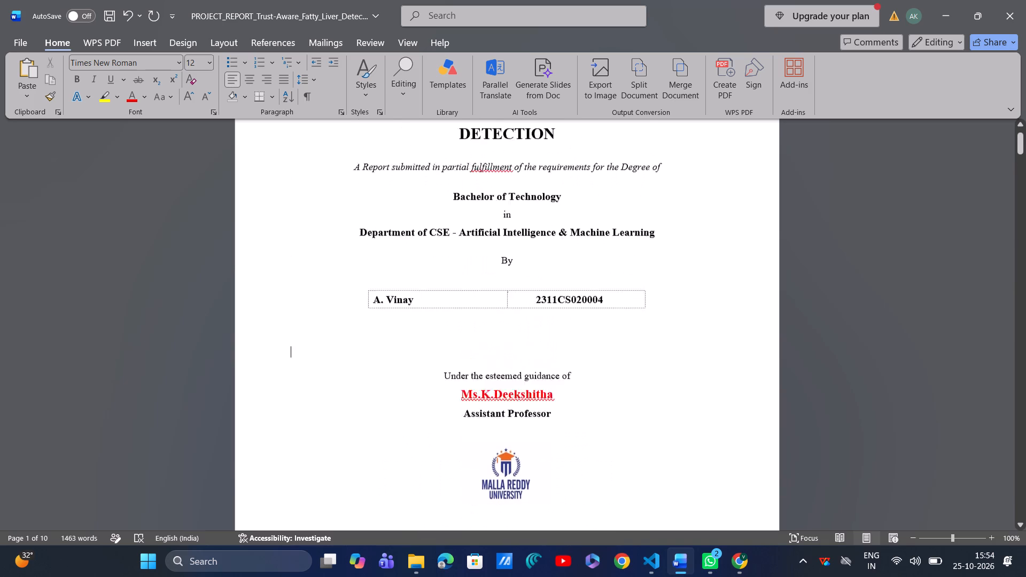
pyautogui.scroll(1, 314, 253)
pyautogui.scroll(1, 436, 306)
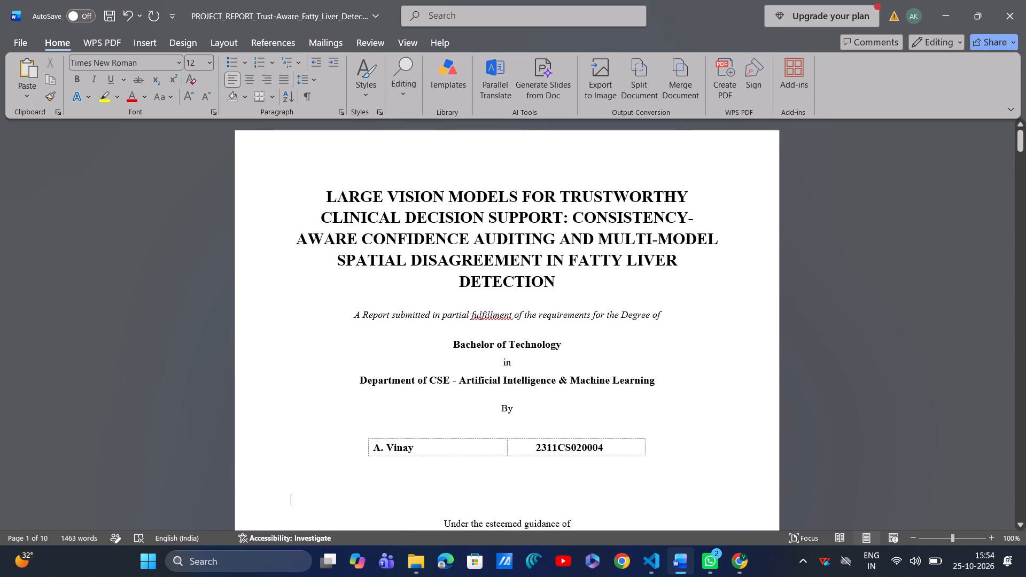
pyautogui.scroll(1, 436, 306)
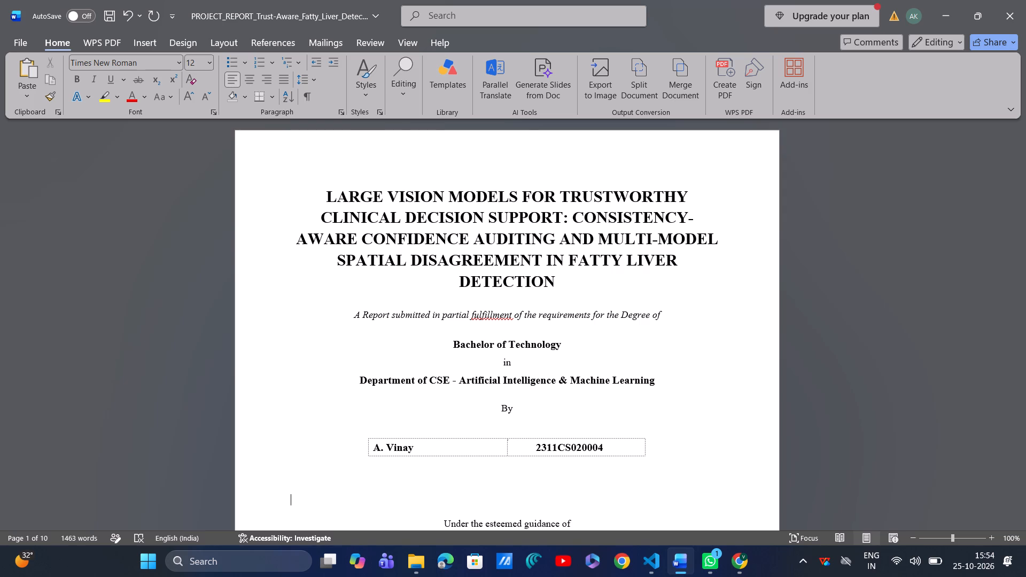
pyautogui.click(333, 179)
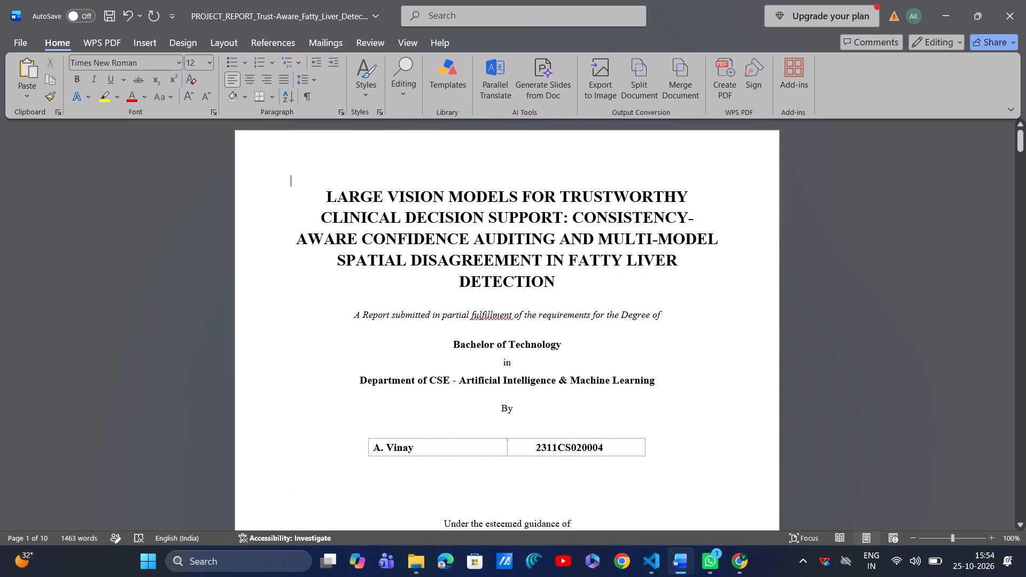
pyautogui.scroll(-1, 331, 323)
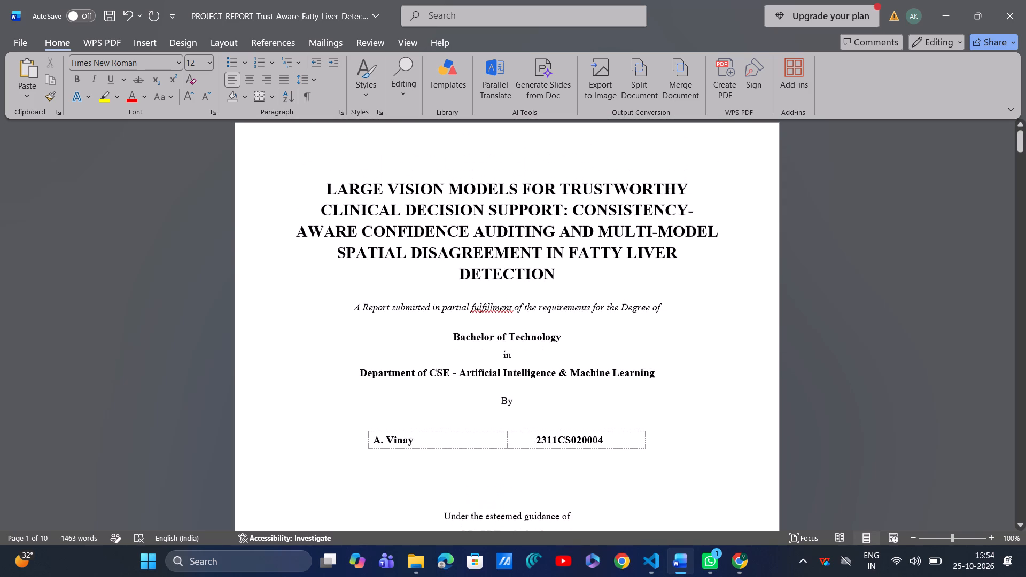
pyautogui.scroll(-3, 331, 323)
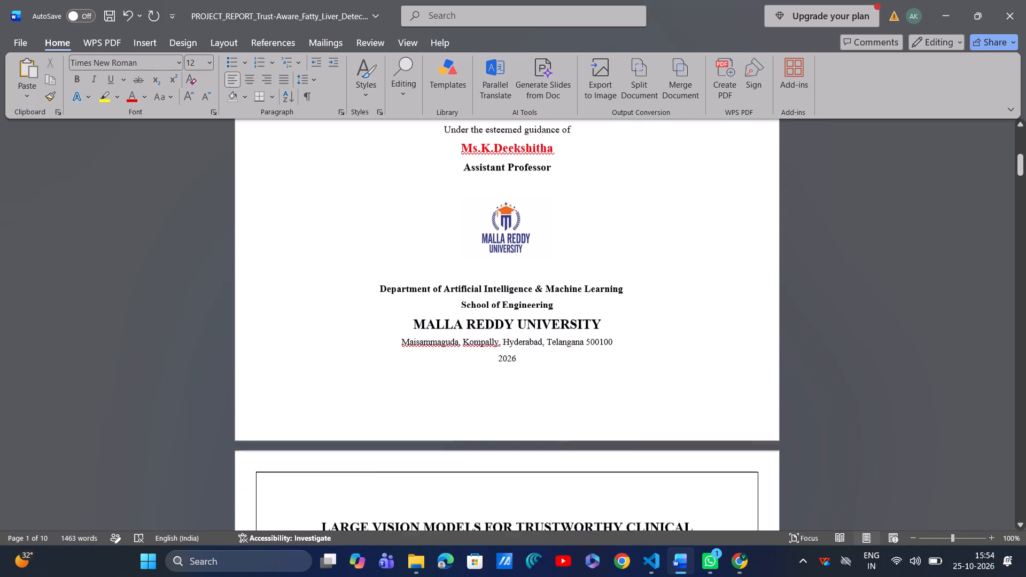
pyautogui.scroll(-4, 331, 323)
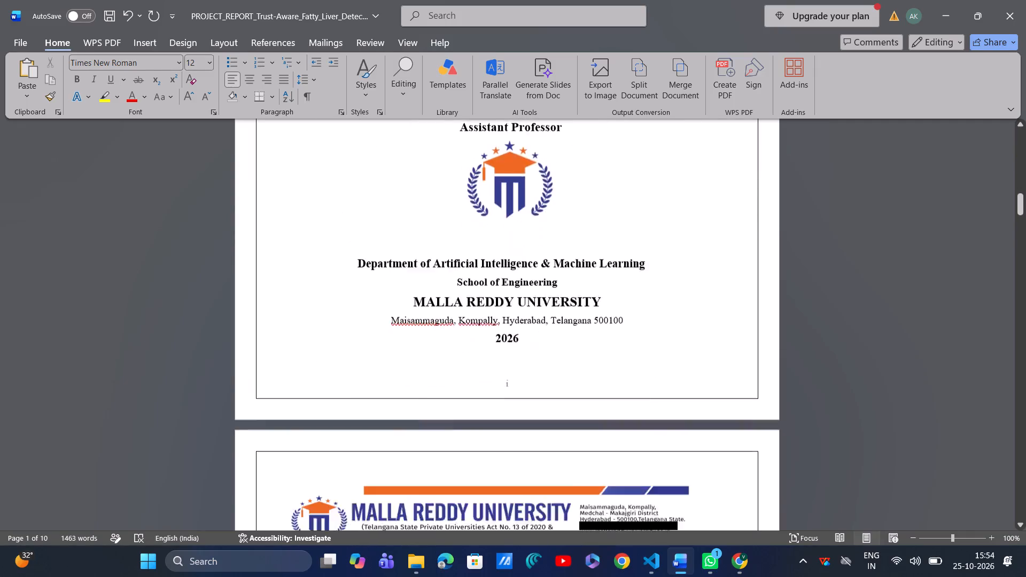
# Review the certificate, declaration, acknowledgement, contents and list of figures pages for correct student details and layout.
pyautogui.scroll(-4, 331, 323)
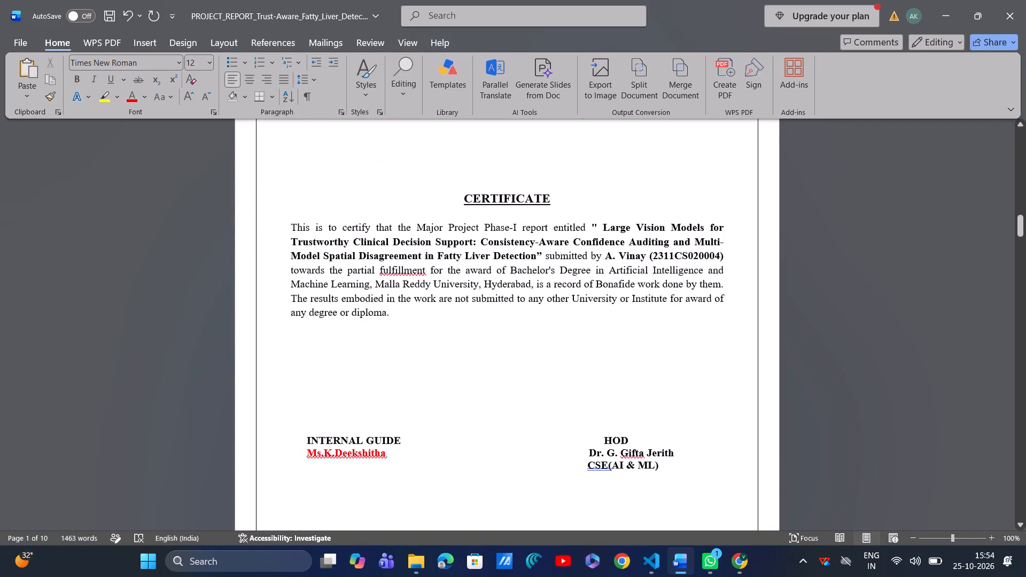
pyautogui.scroll(-3, 331, 323)
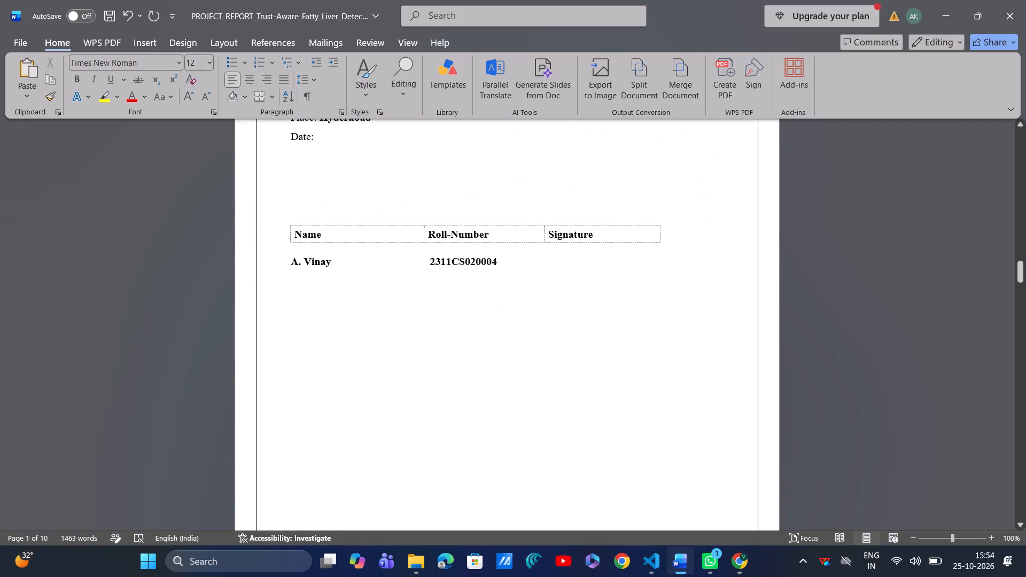
pyautogui.scroll(-6, 331, 323)
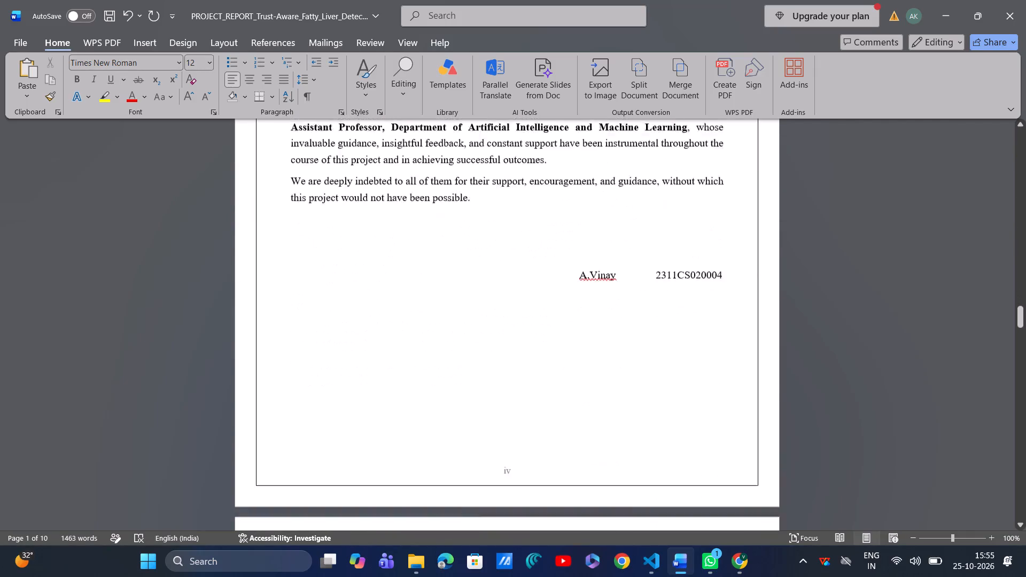
pyautogui.scroll(-4, 331, 323)
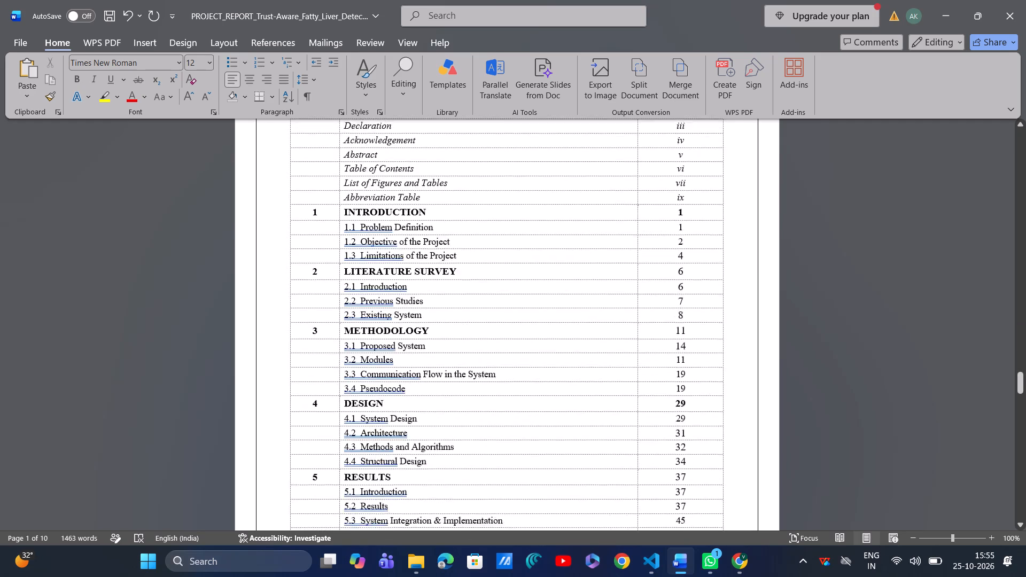
pyautogui.scroll(-3, 331, 323)
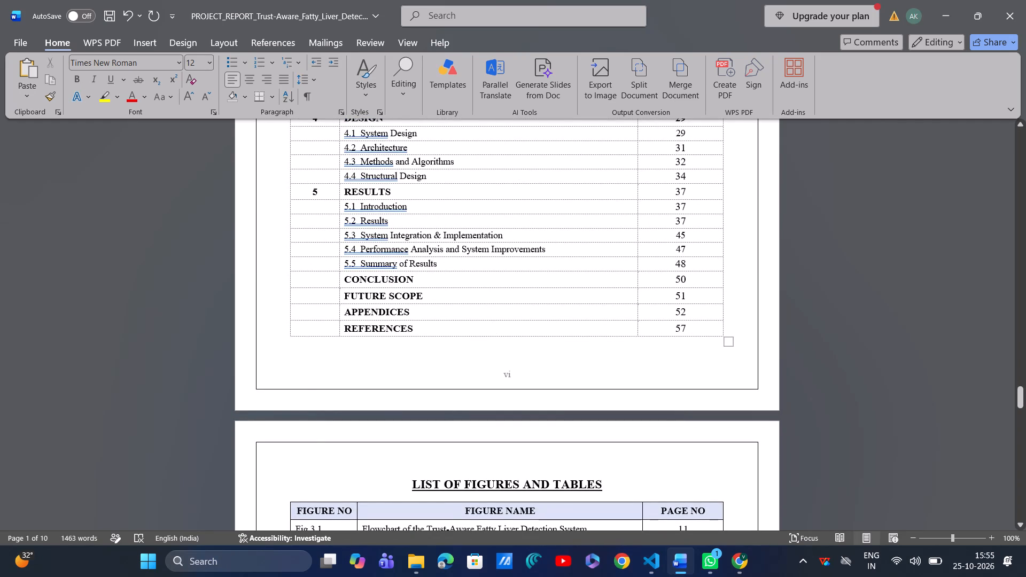
pyautogui.scroll(-2, 331, 323)
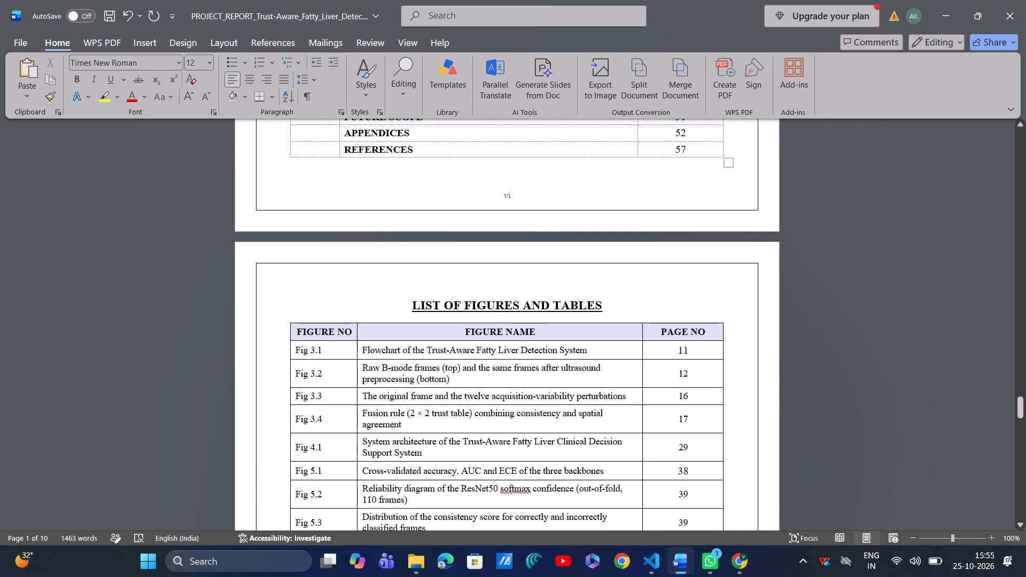
# Preview the document as printed and compare the layout of the cover page and inner title page, leaving it unprinted.
pyautogui.click(18, 46)
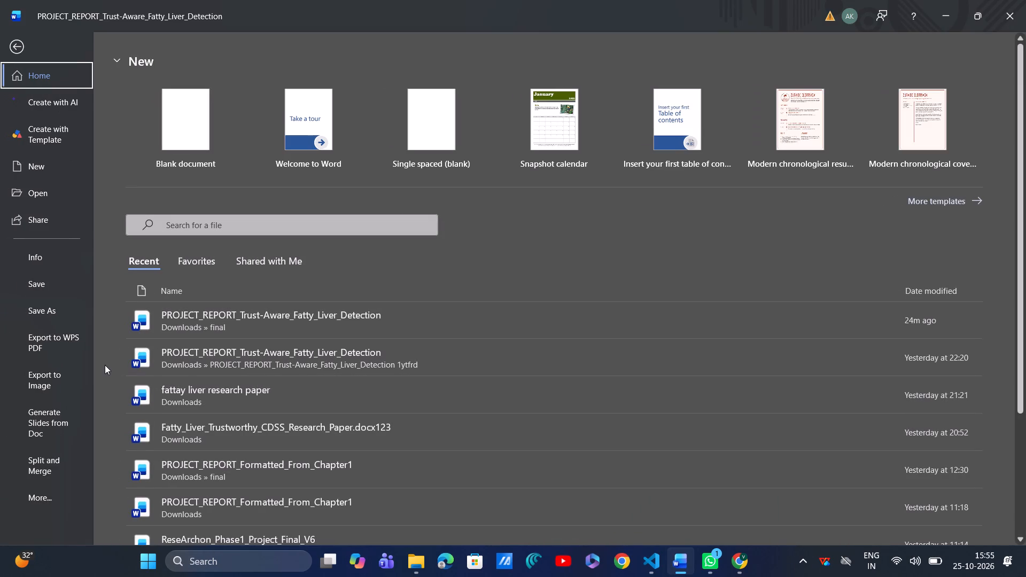
pyautogui.click(49, 492)
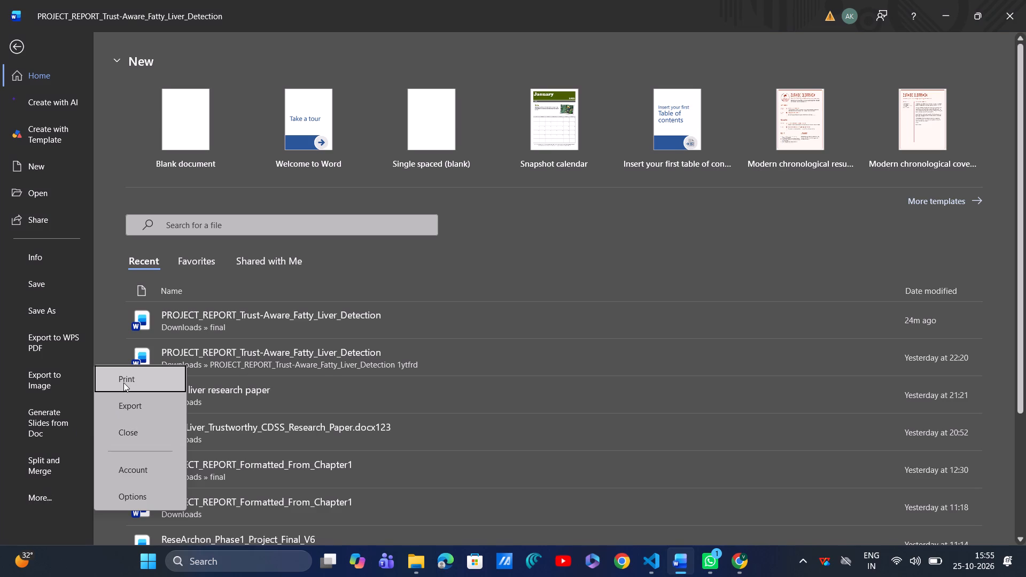
pyautogui.click(123, 381)
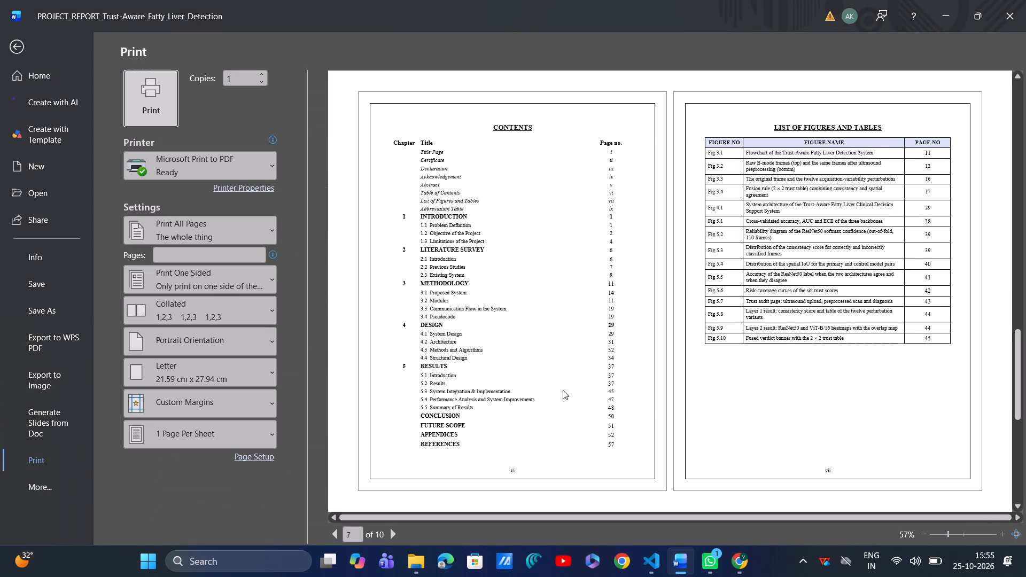
pyautogui.scroll(14, 563, 390)
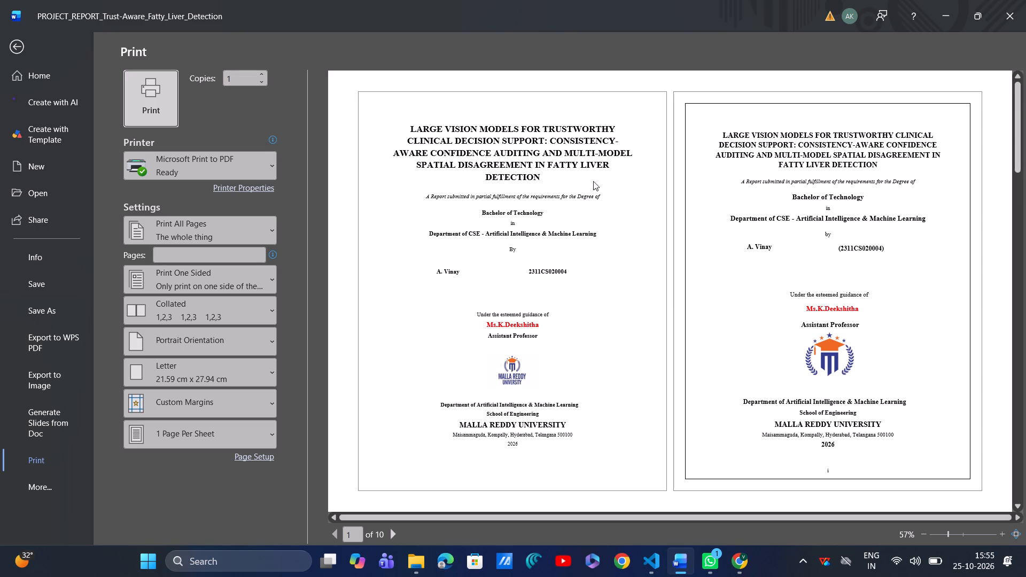
pyautogui.click(3, 46)
# Copy the full "LARGE VISION MODELS FOR TRUSTWORTHY CLINICAL DECISION SUPPORT..." title from the inner title page.
pyautogui.scroll(6, 286, 347)
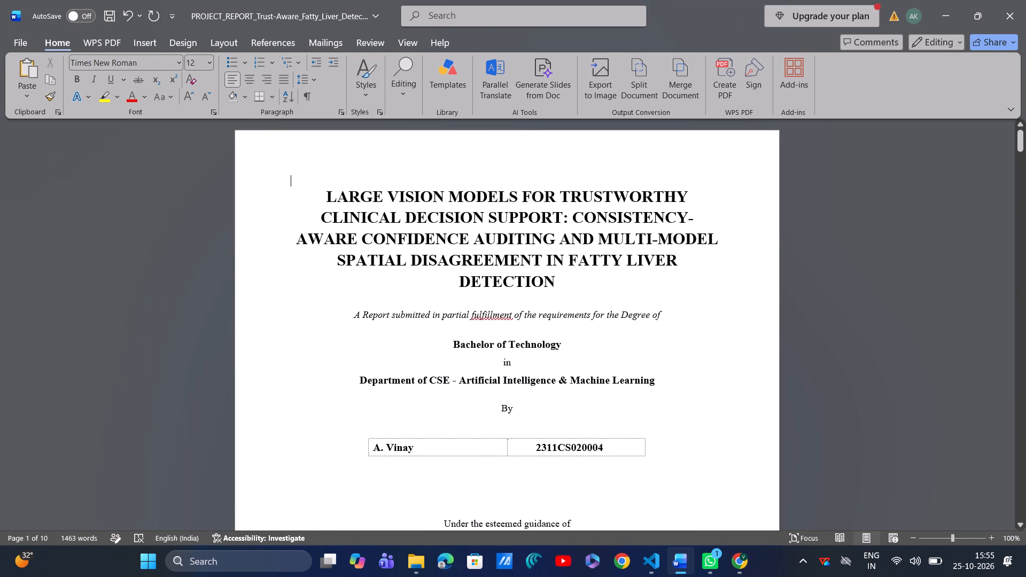
pyautogui.scroll(-6, 286, 347)
pyautogui.scroll(1, 286, 347)
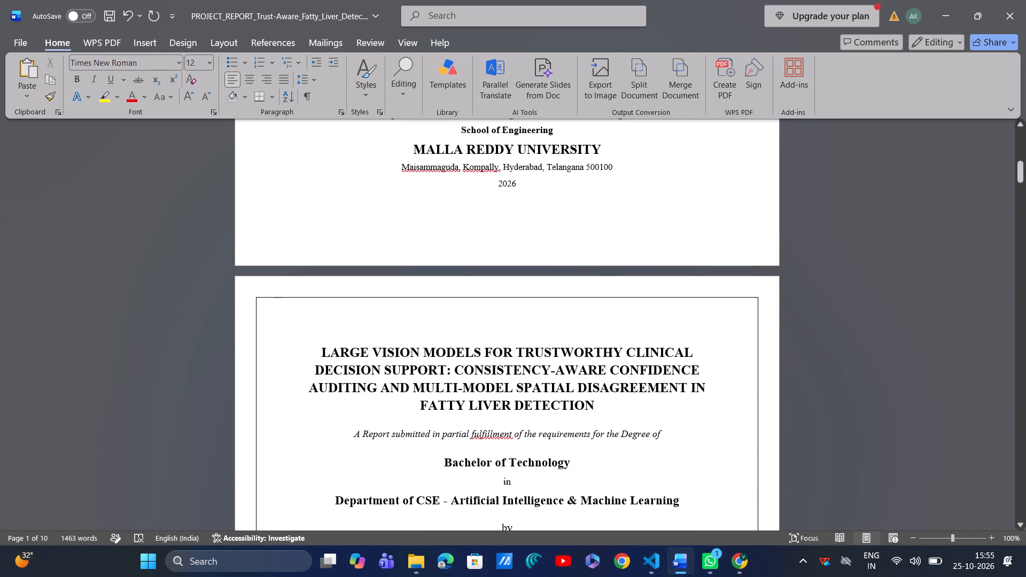
pyautogui.scroll(3, 286, 347)
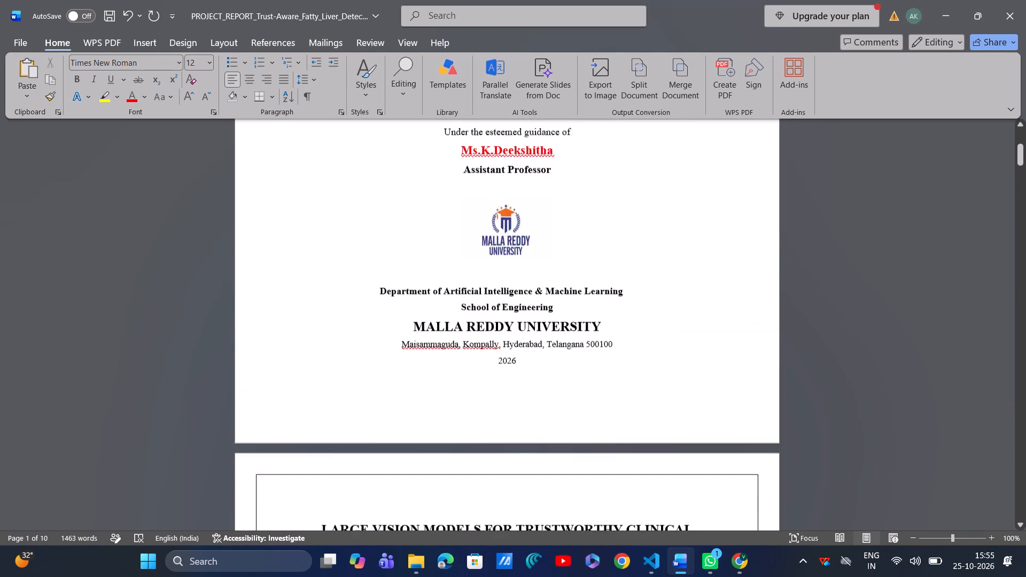
pyautogui.scroll(1, 286, 347)
pyautogui.scroll(-3, 286, 347)
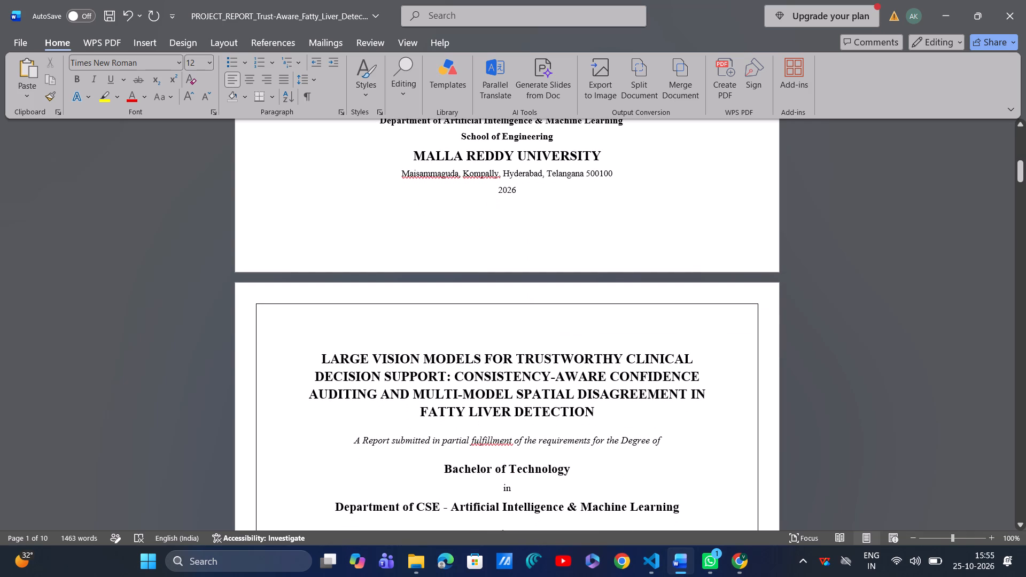
pyautogui.moveTo(322, 356); pyautogui.dragTo(495, 395)
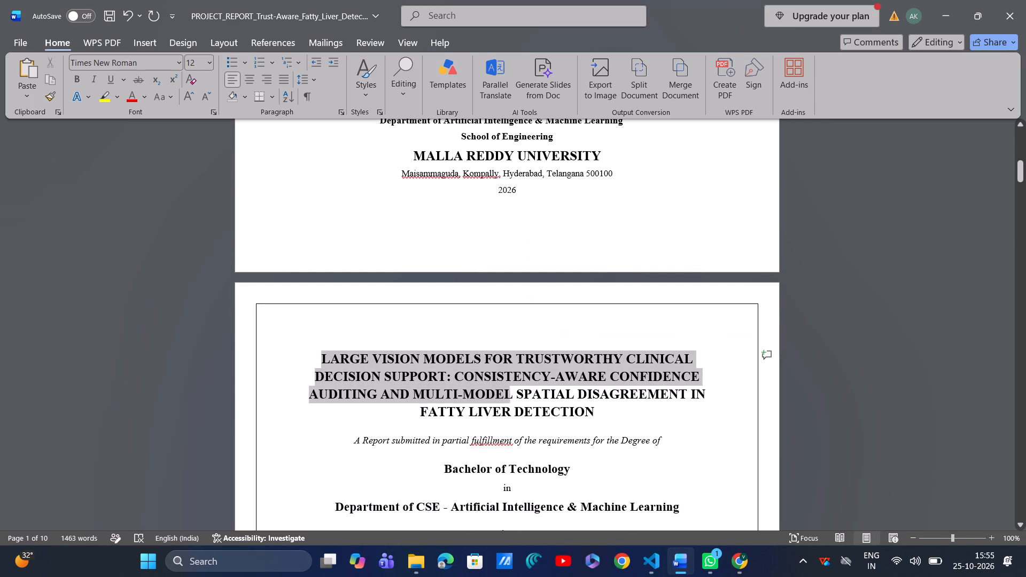
pyautogui.moveTo(495, 395); pyautogui.dragTo(604, 422)
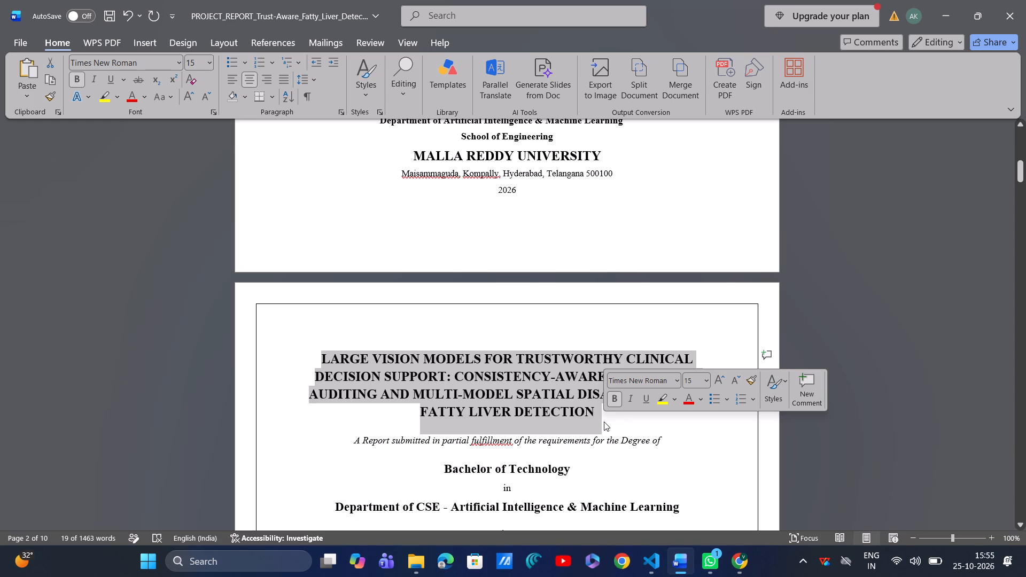
pyautogui.hotkey('ctrl', 'c')
# Replace the cover page's title and the empty paragraph above it with the title copied from the inner title page.
pyautogui.scroll(3, 604, 422)
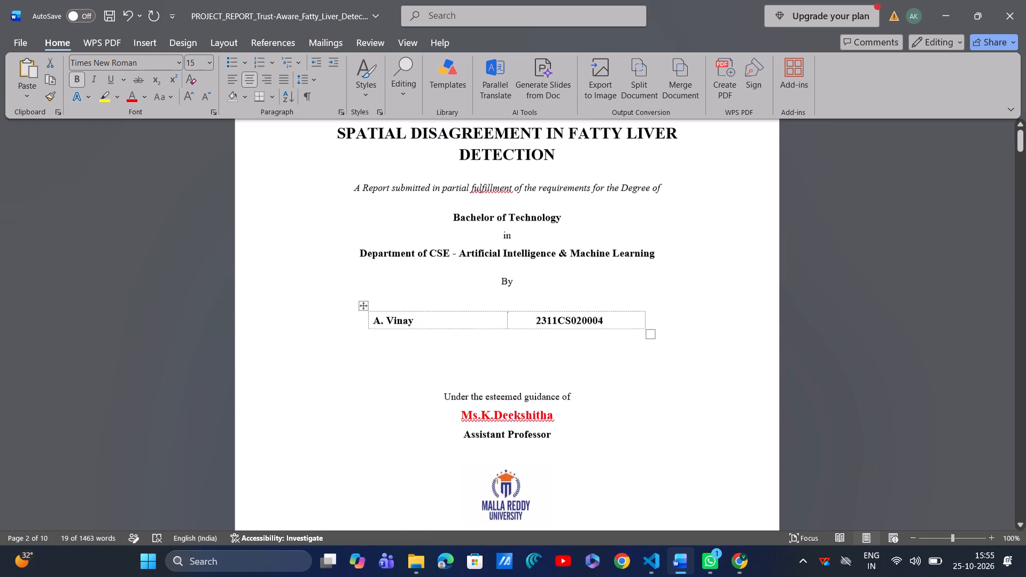
pyautogui.scroll(3, 604, 422)
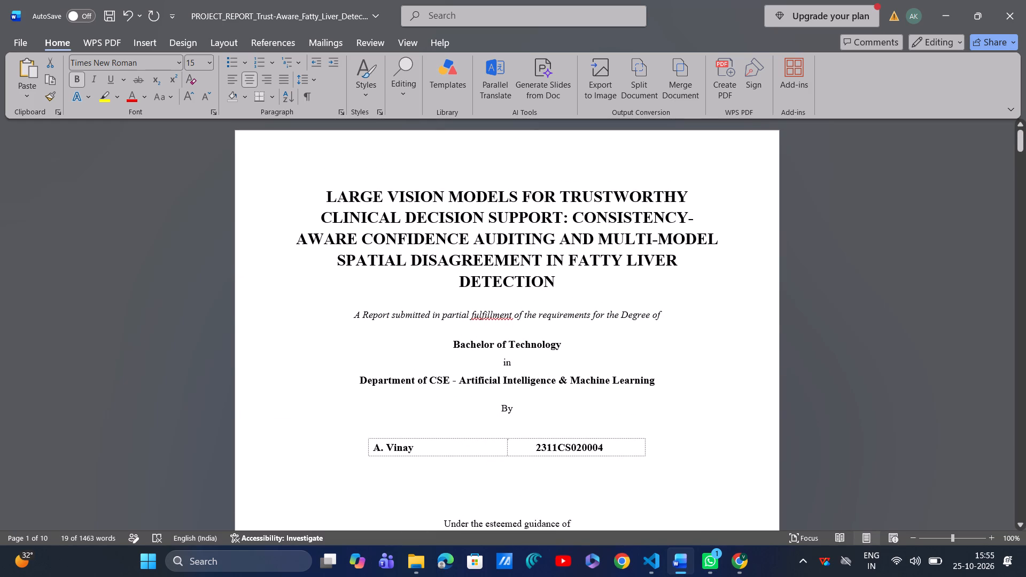
pyautogui.click(557, 283)
pyautogui.moveTo(557, 283); pyautogui.dragTo(358, 192)
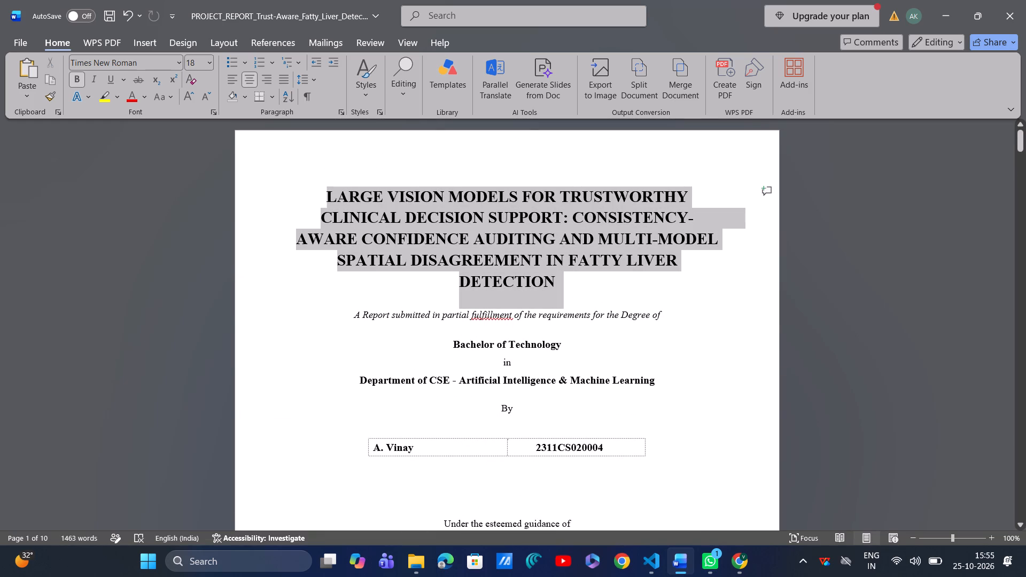
pyautogui.moveTo(358, 192); pyautogui.dragTo(301, 178)
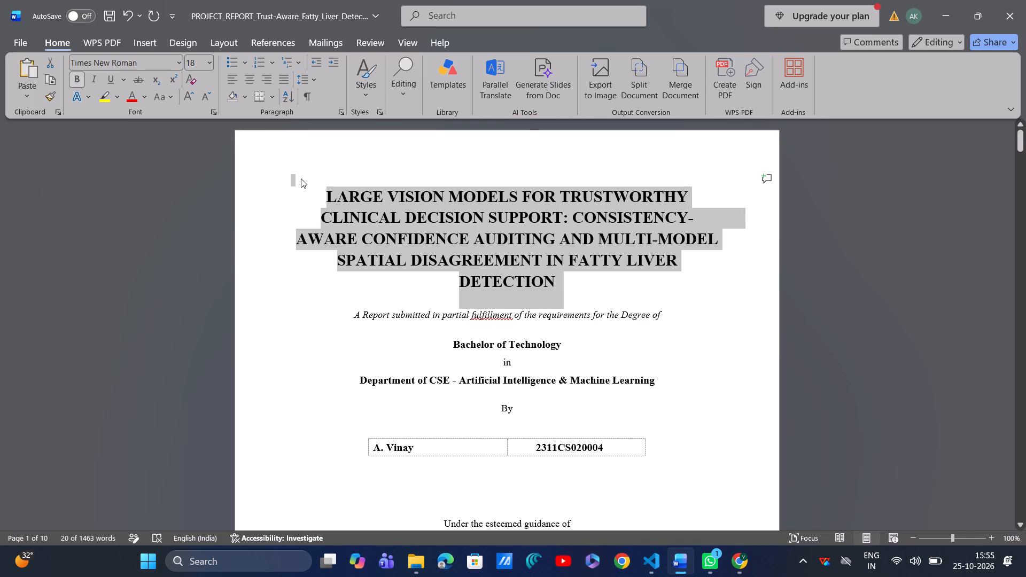
pyautogui.hotkey('ctrl', 'v')
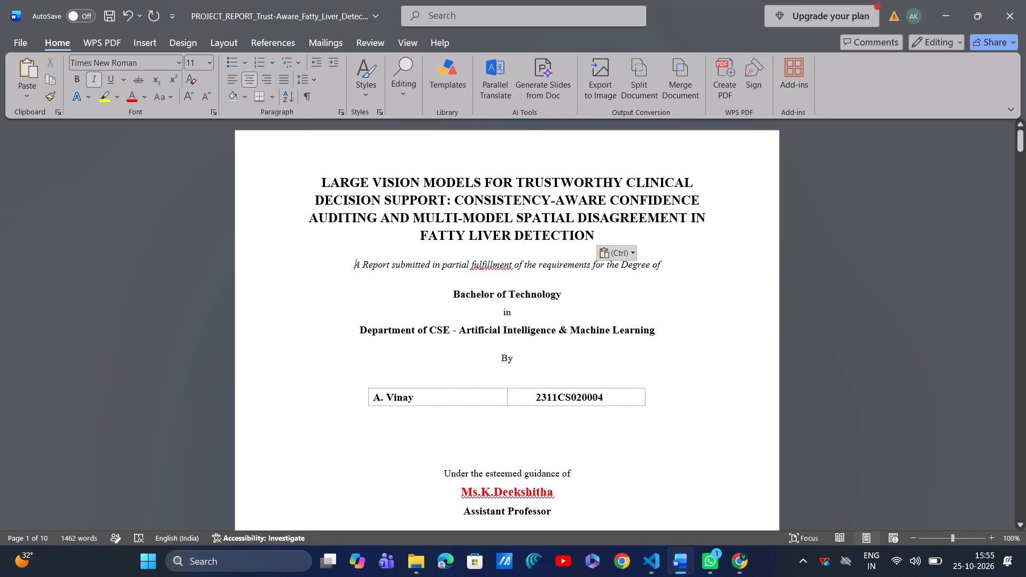
# Compare the cover page's title and page layout with the inner title page, checking the inner title's font size.
pyautogui.scroll(1, 263, 294)
pyautogui.scroll(-5, 454, 381)
pyautogui.scroll(2, 454, 381)
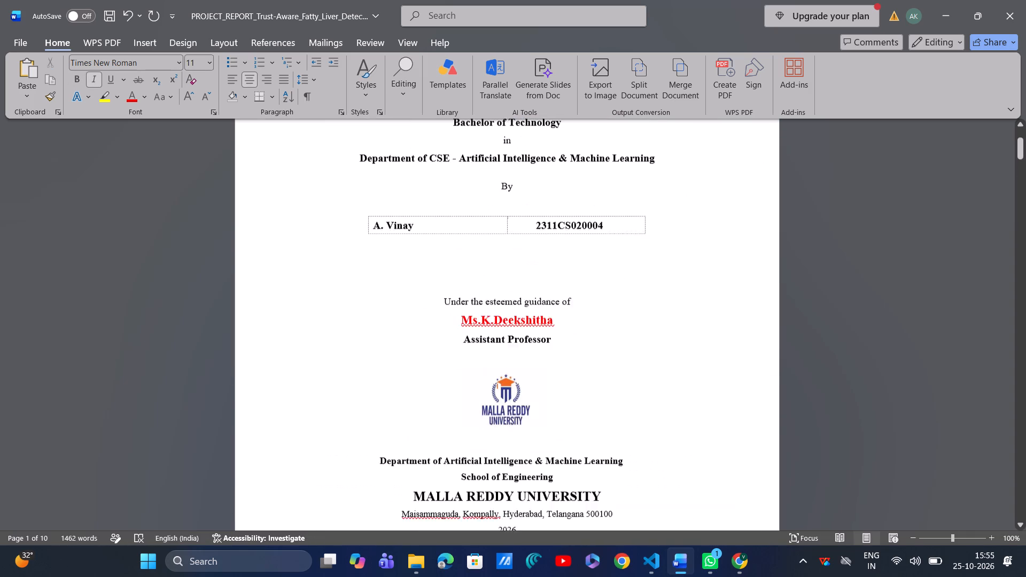
pyautogui.scroll(2, 454, 381)
pyautogui.scroll(-2, 454, 381)
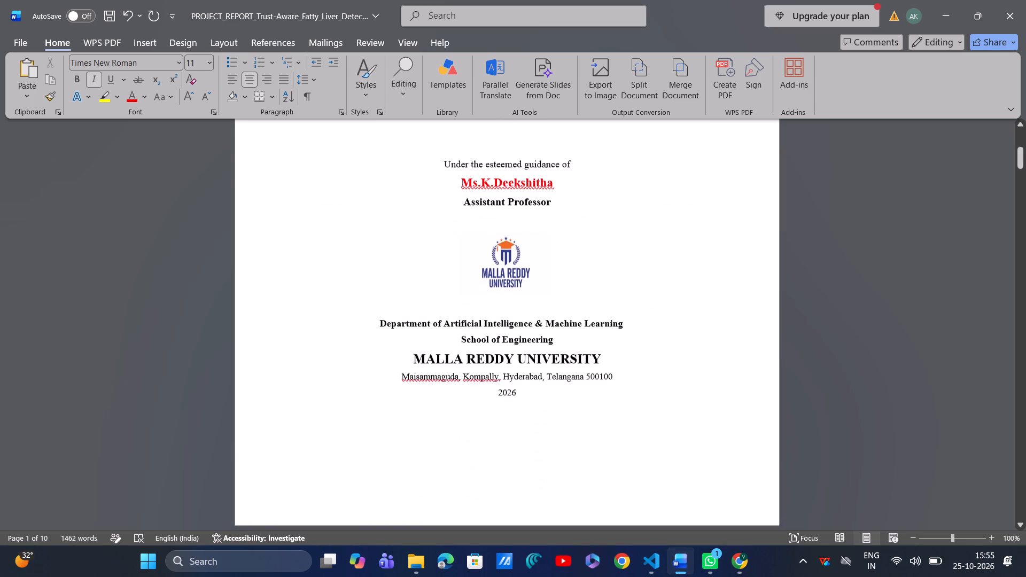
pyautogui.scroll(-3, 454, 381)
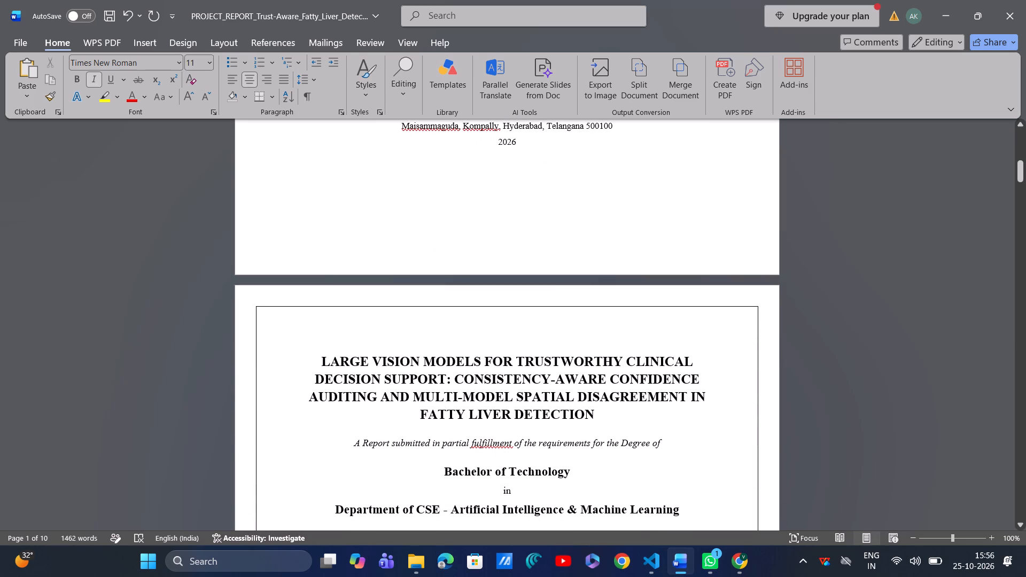
pyautogui.moveTo(321, 360); pyautogui.dragTo(564, 386)
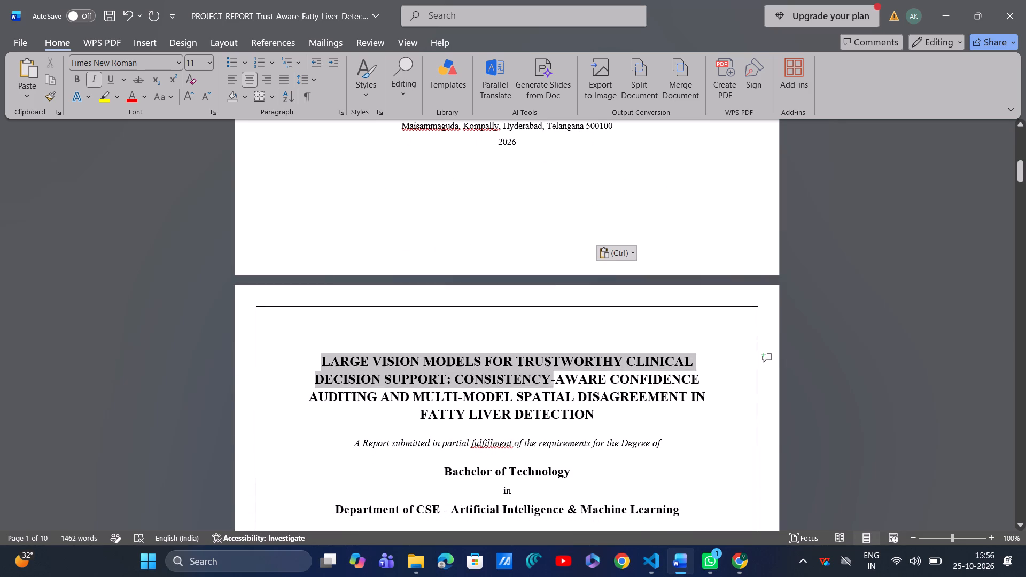
pyautogui.moveTo(564, 386); pyautogui.dragTo(610, 427)
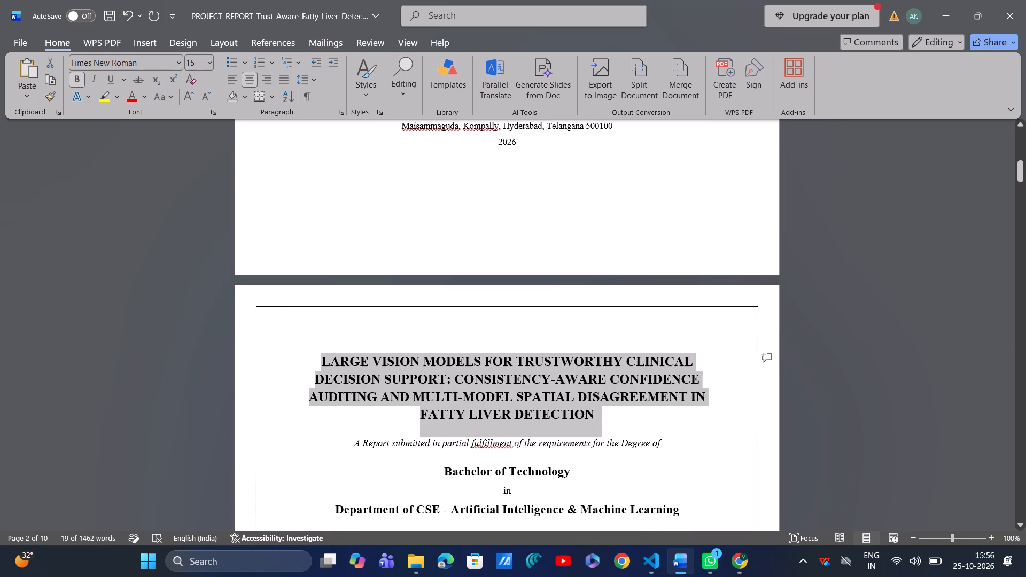
pyautogui.scroll(6, 489, 275)
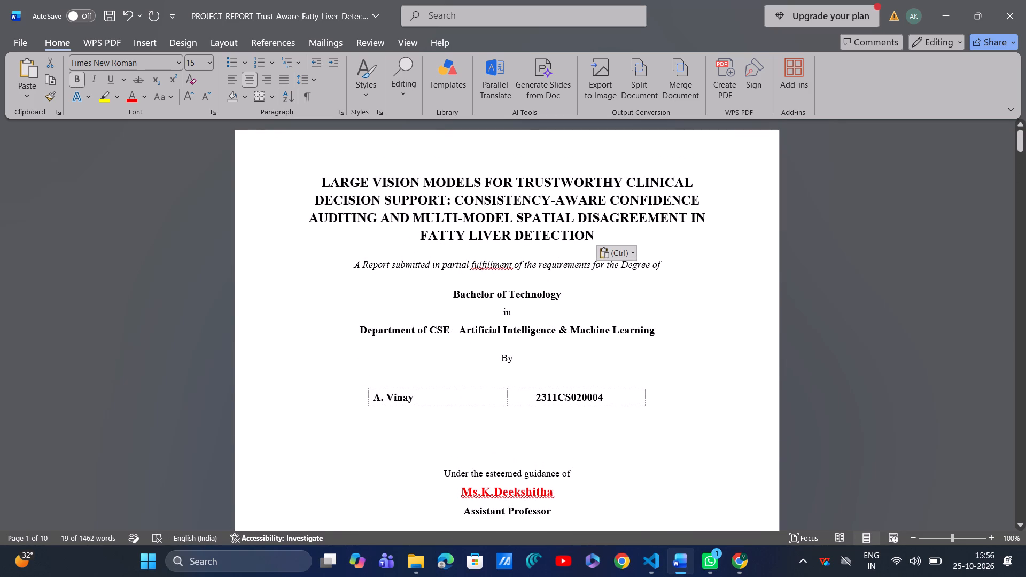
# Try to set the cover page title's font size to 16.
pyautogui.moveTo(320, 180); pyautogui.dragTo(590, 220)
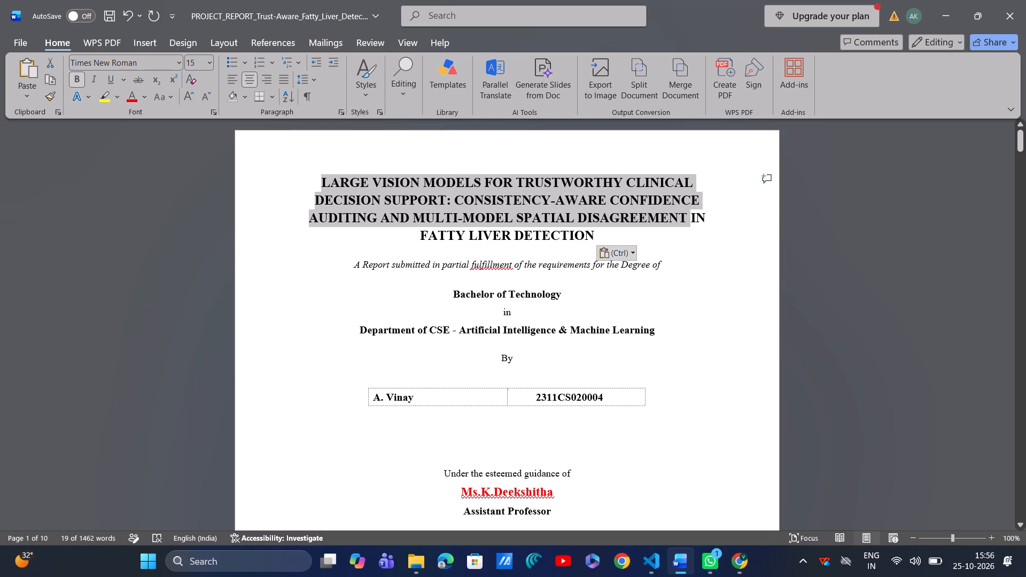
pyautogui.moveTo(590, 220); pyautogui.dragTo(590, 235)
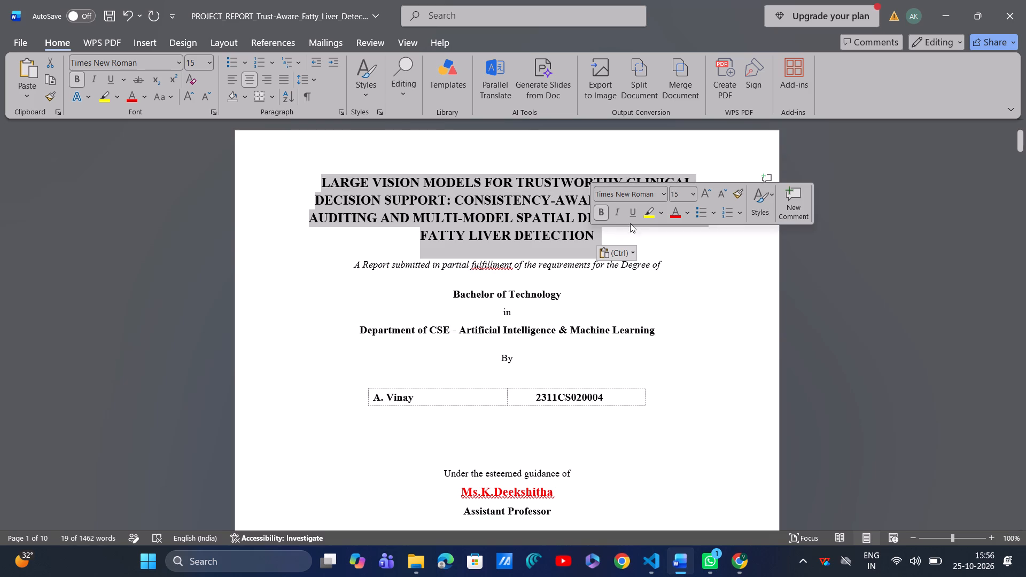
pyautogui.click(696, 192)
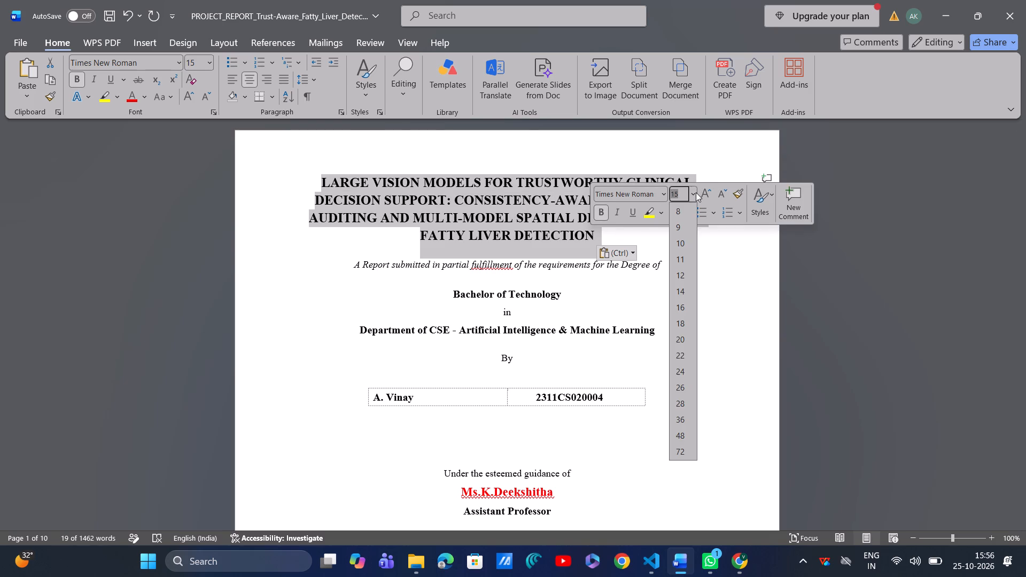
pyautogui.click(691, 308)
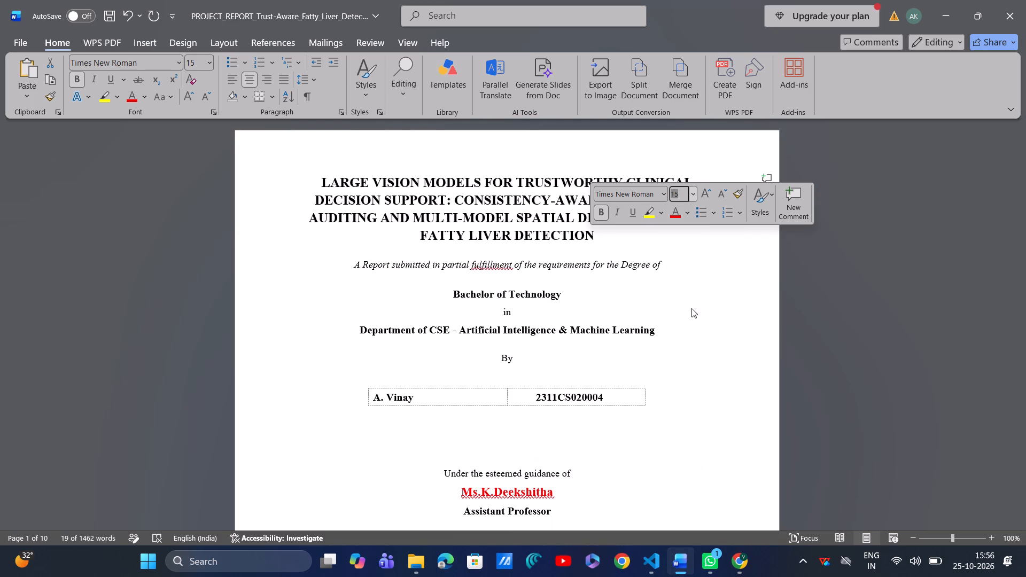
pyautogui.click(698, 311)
# Set the font size of the project title on the inner title page to 16.
pyautogui.scroll(-1, 698, 311)
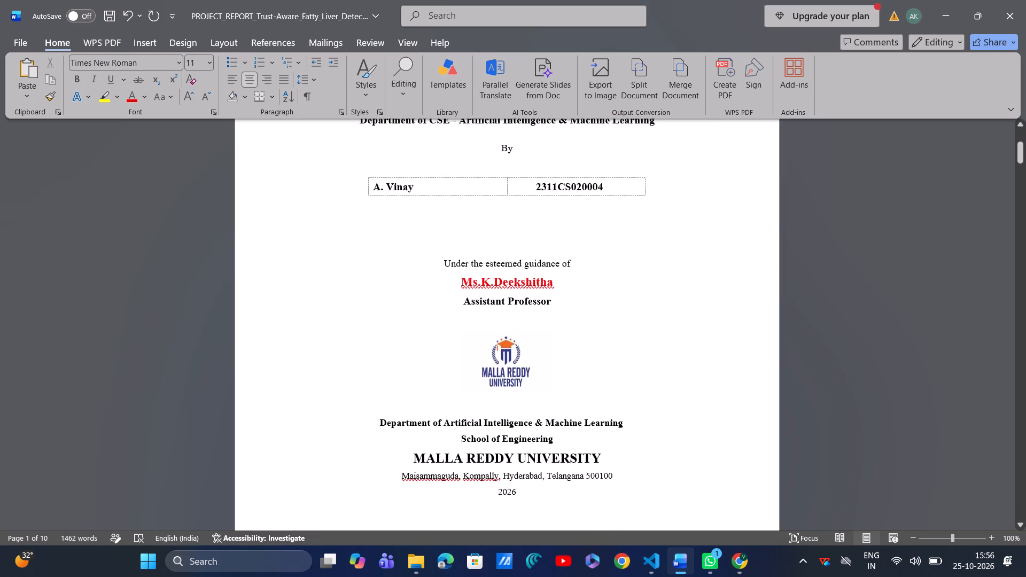
pyautogui.scroll(-3, 698, 311)
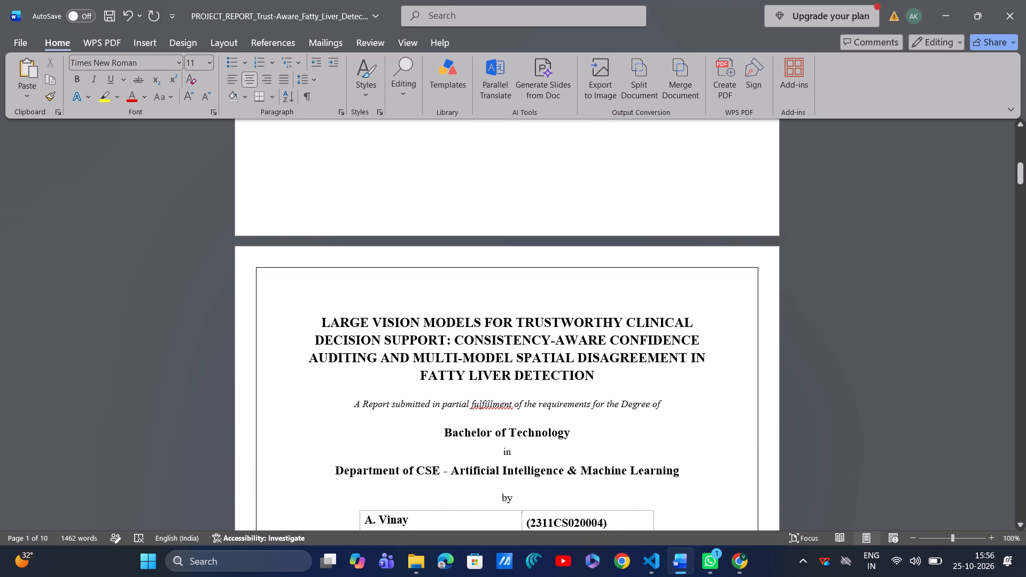
pyautogui.moveTo(321, 319); pyautogui.dragTo(604, 396)
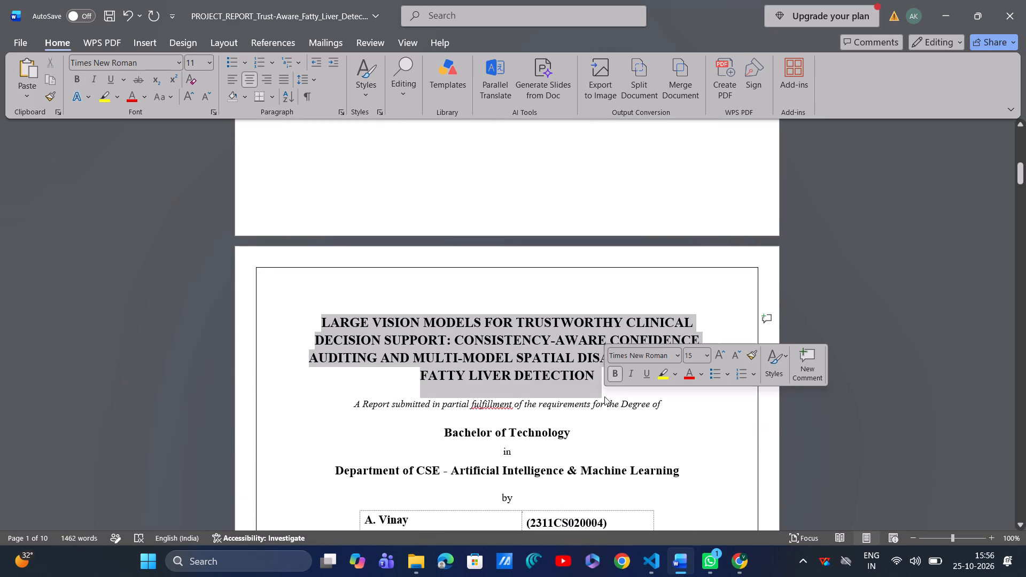
pyautogui.click(709, 358)
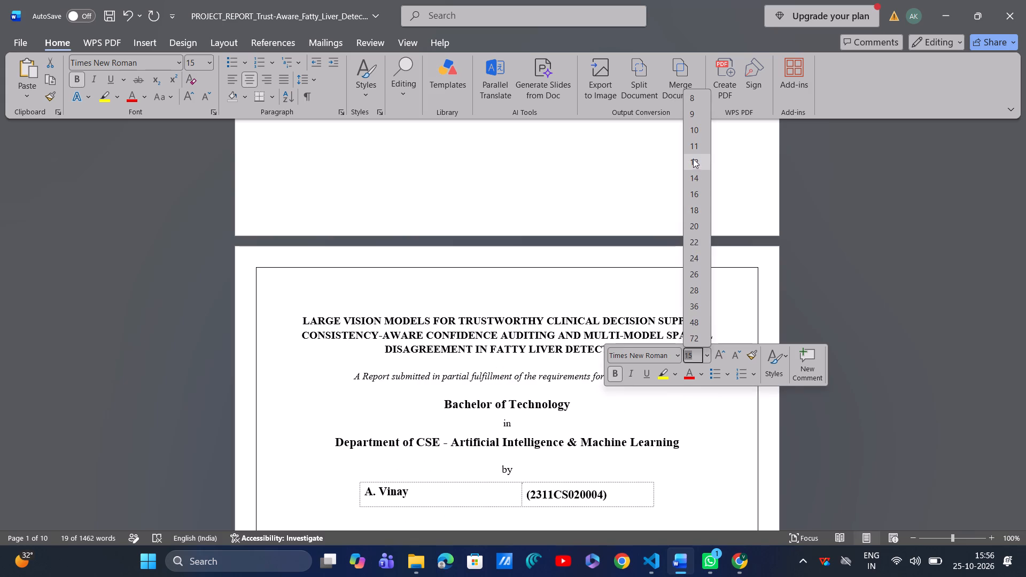
pyautogui.click(699, 190)
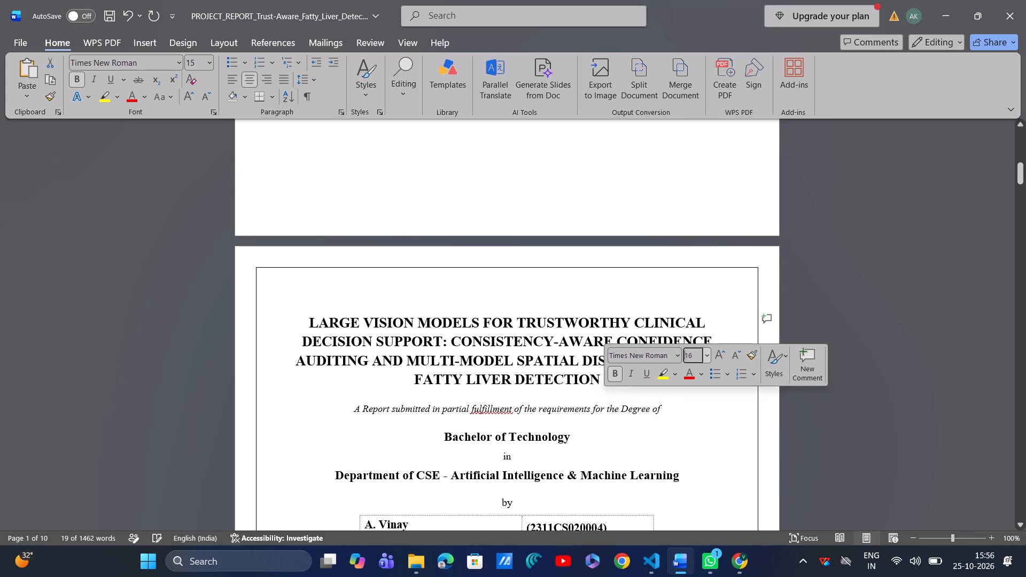
pyautogui.click(557, 288)
# Compare the title size and vertical spacing of the cover page with those of the inner title page.
pyautogui.scroll(2, 557, 288)
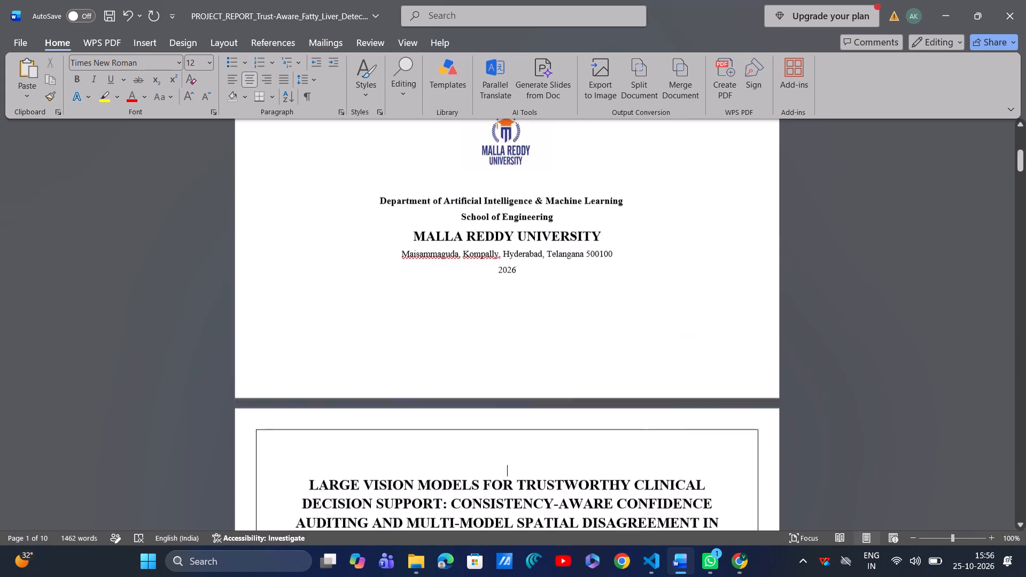
pyautogui.scroll(5, 557, 288)
pyautogui.scroll(-5, 557, 288)
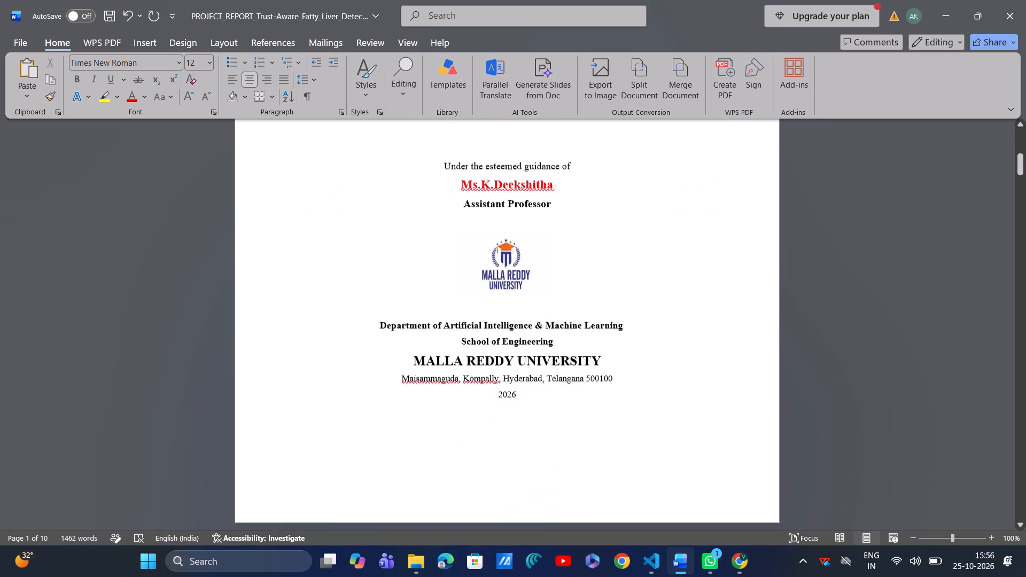
pyautogui.scroll(1, 557, 288)
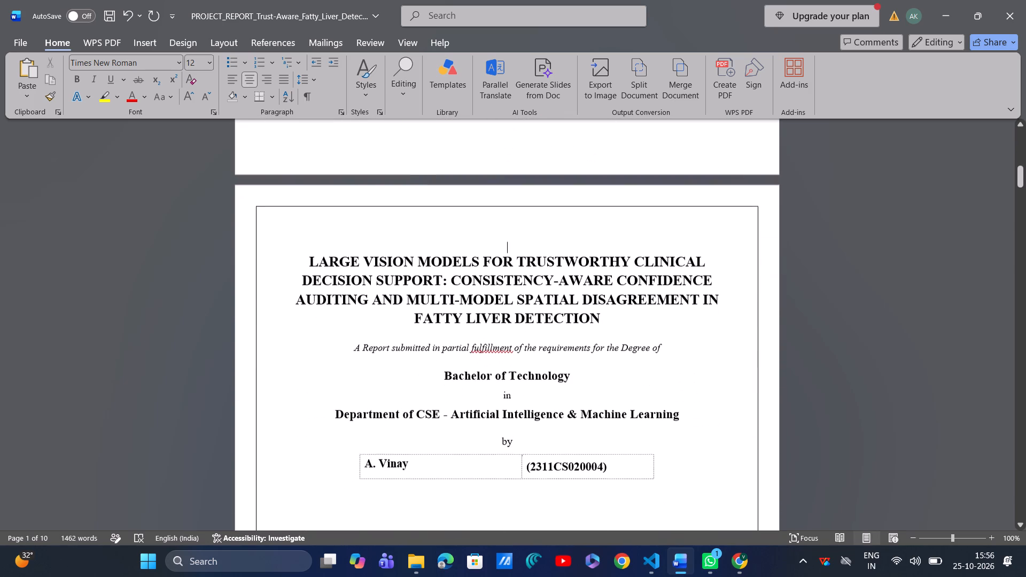
pyautogui.scroll(2, 557, 288)
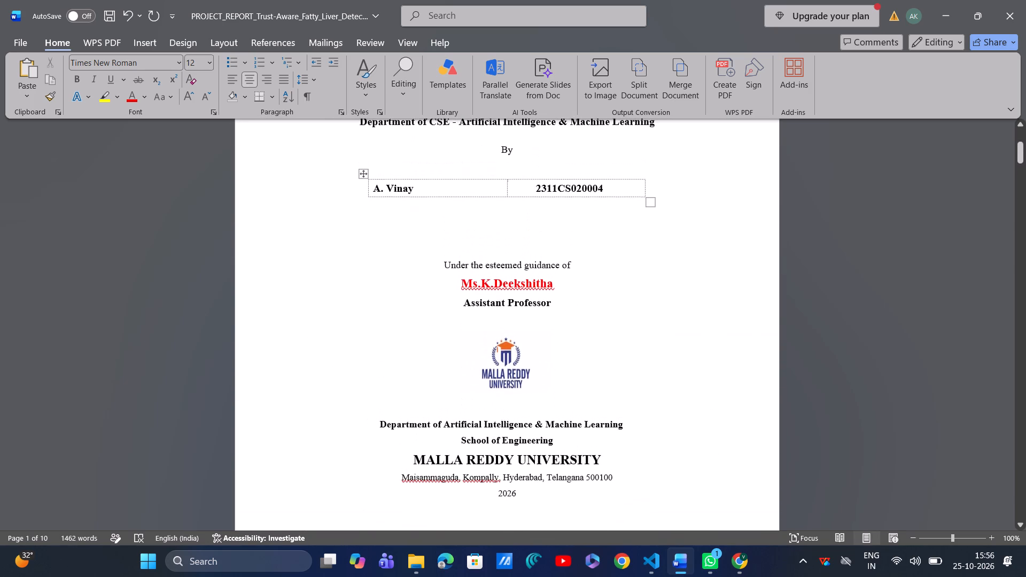
pyautogui.scroll(1, 557, 288)
pyautogui.scroll(-2, 557, 288)
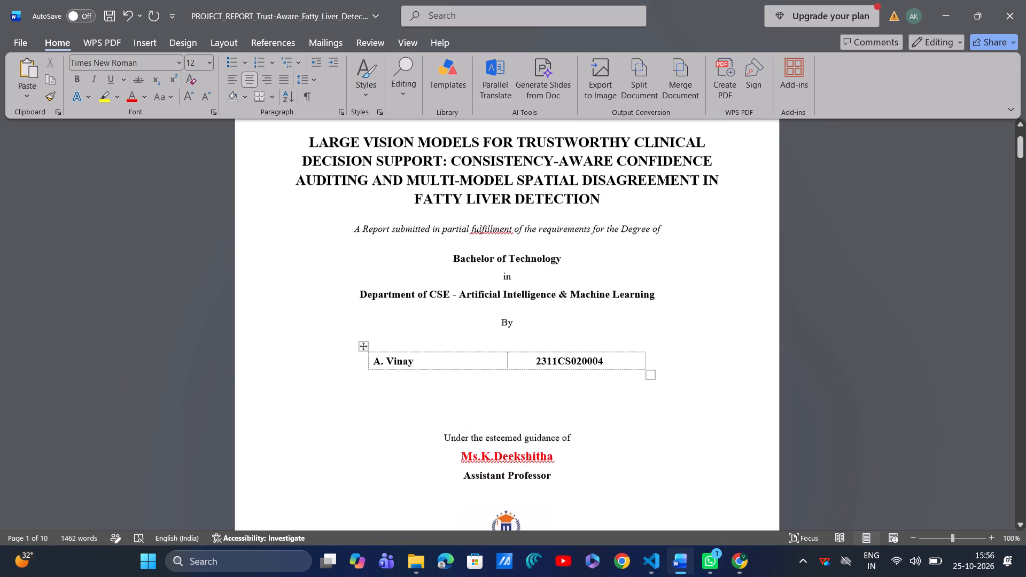
pyautogui.scroll(-3, 557, 288)
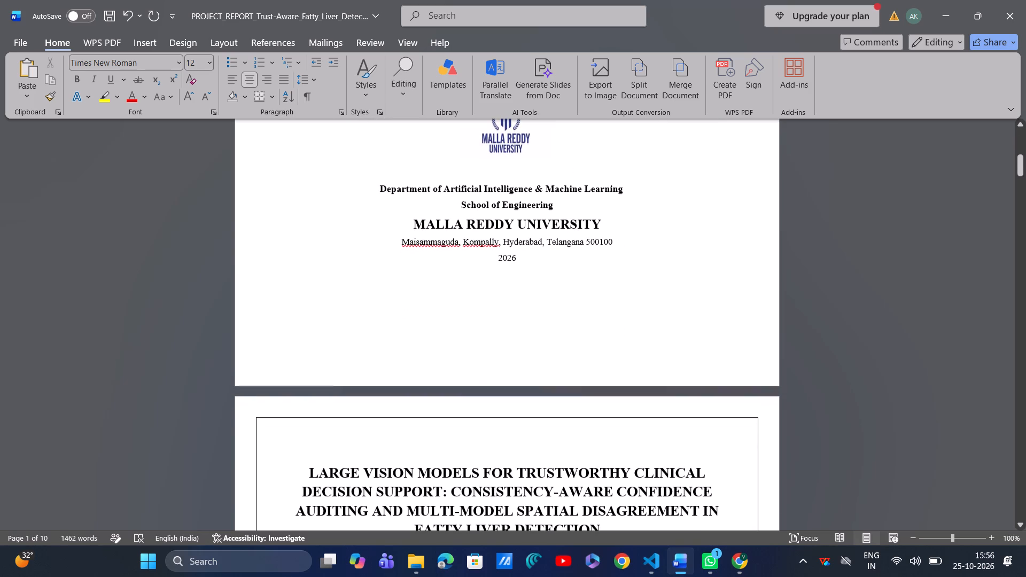
pyautogui.scroll(-1, 629, 149)
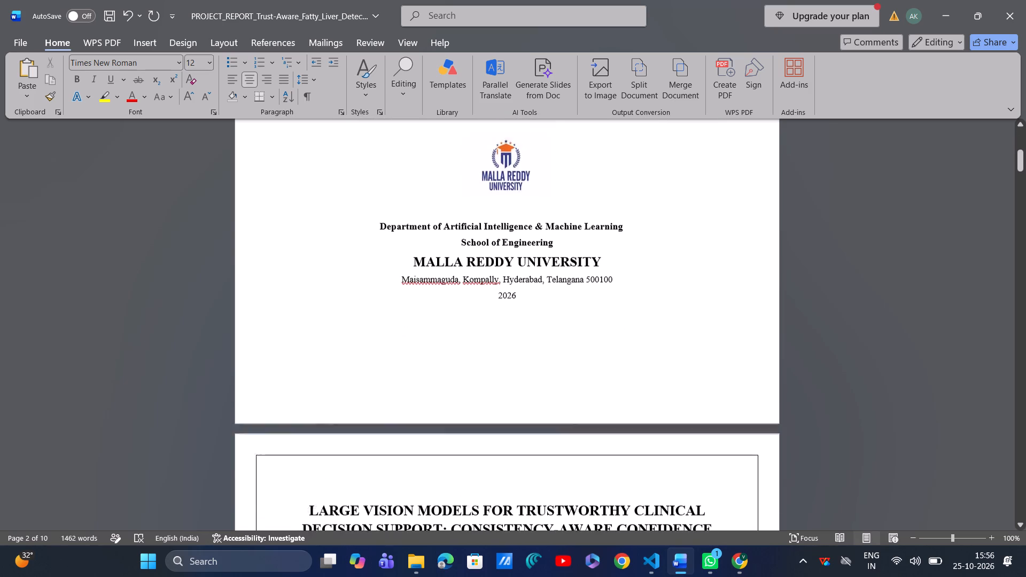
pyautogui.scroll(-1, 629, 149)
pyautogui.scroll(3, 629, 149)
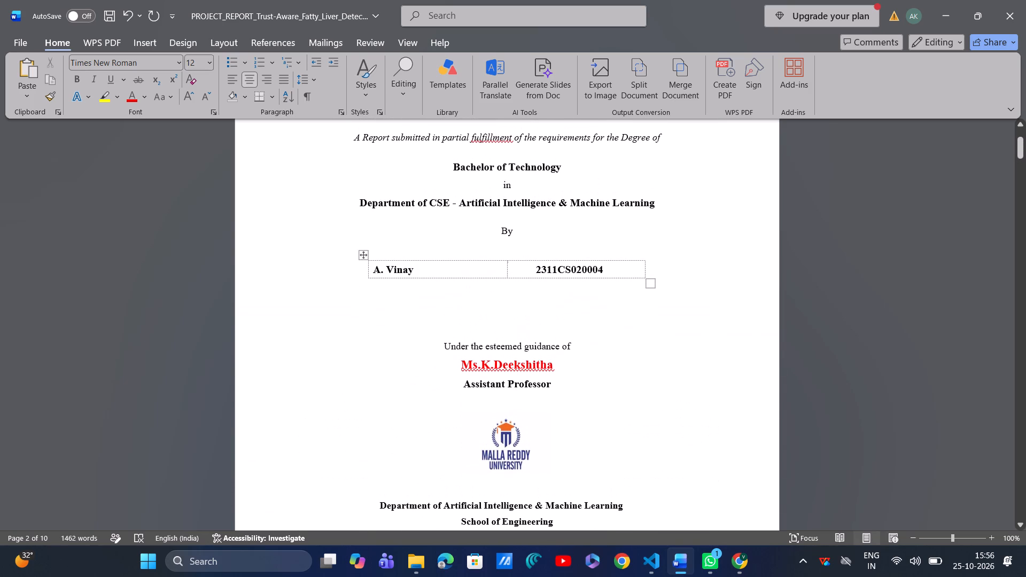
pyautogui.scroll(1, 416, 236)
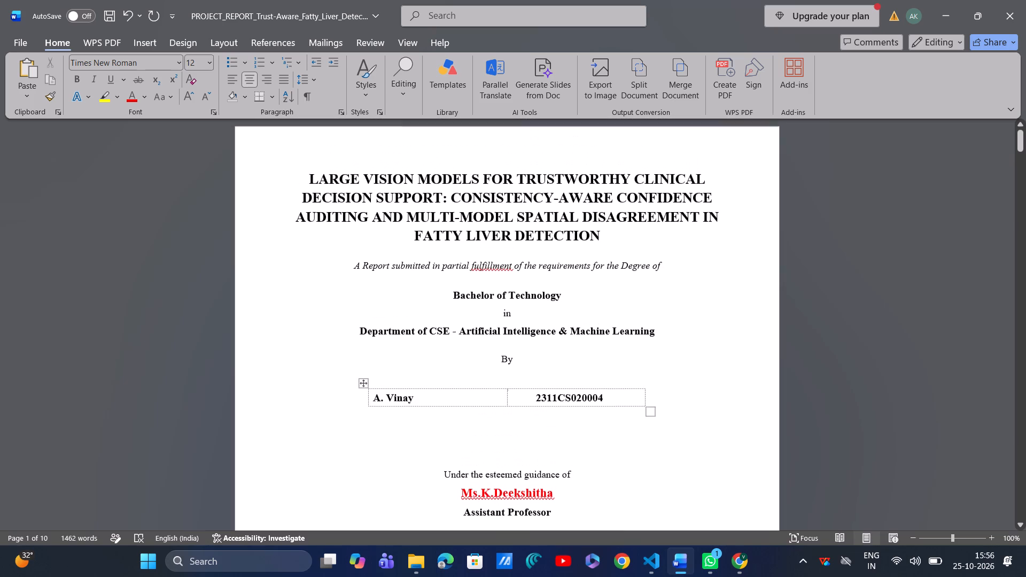
pyautogui.scroll(1, 416, 236)
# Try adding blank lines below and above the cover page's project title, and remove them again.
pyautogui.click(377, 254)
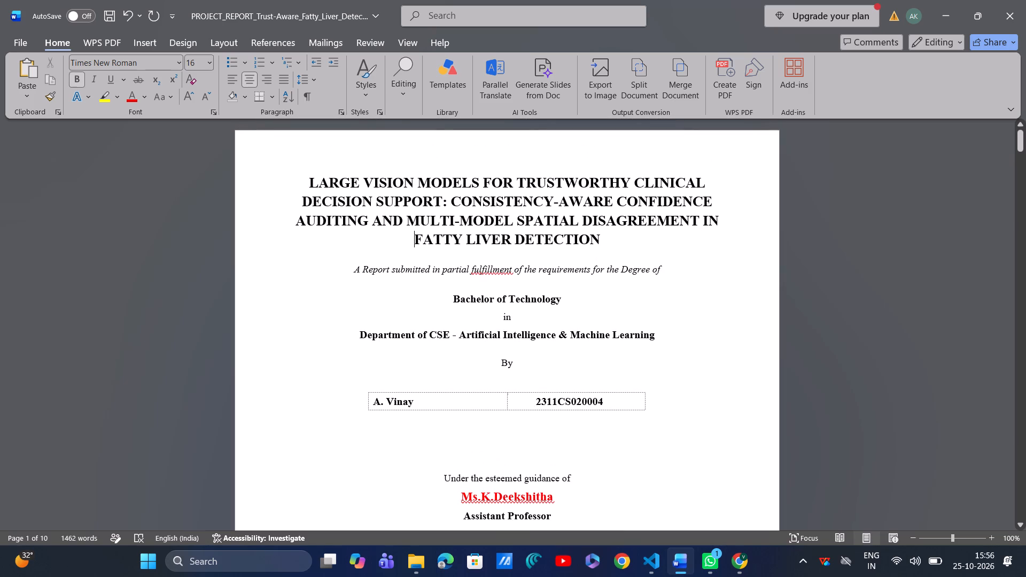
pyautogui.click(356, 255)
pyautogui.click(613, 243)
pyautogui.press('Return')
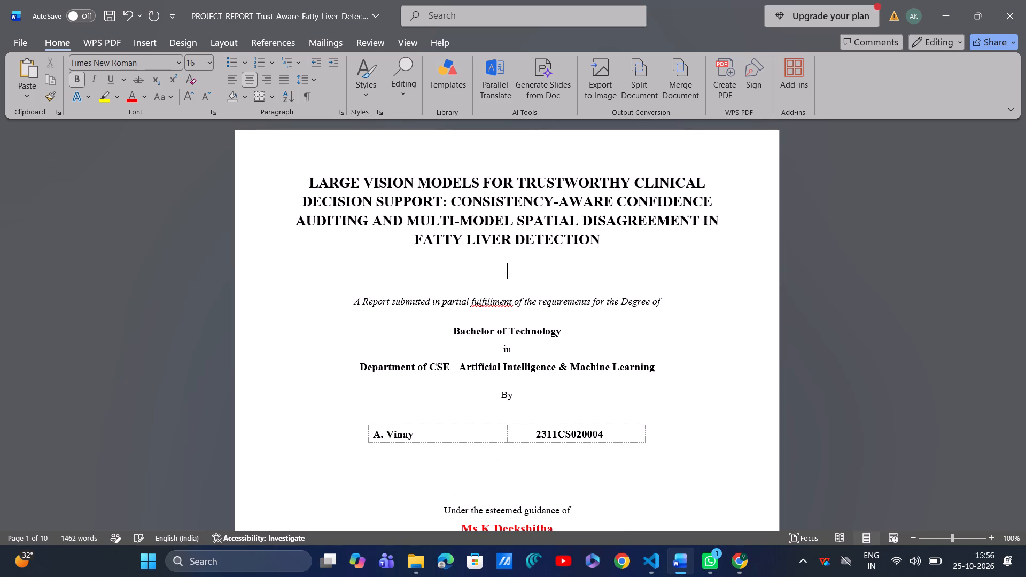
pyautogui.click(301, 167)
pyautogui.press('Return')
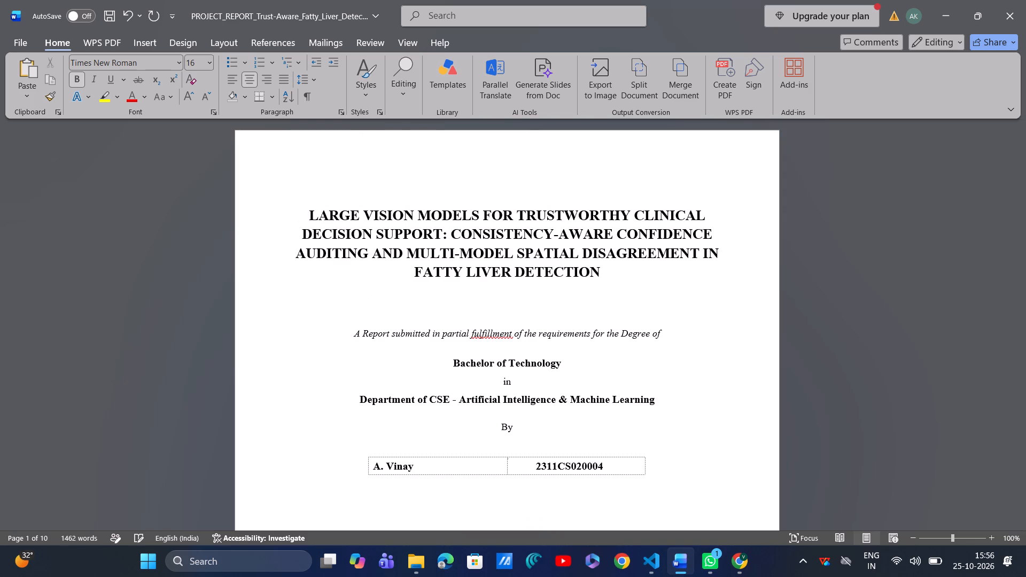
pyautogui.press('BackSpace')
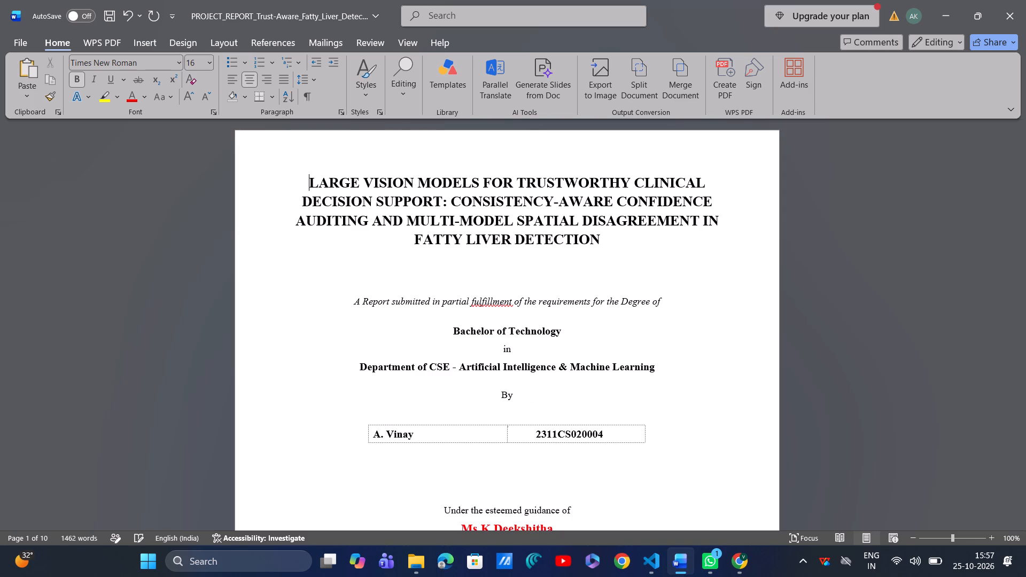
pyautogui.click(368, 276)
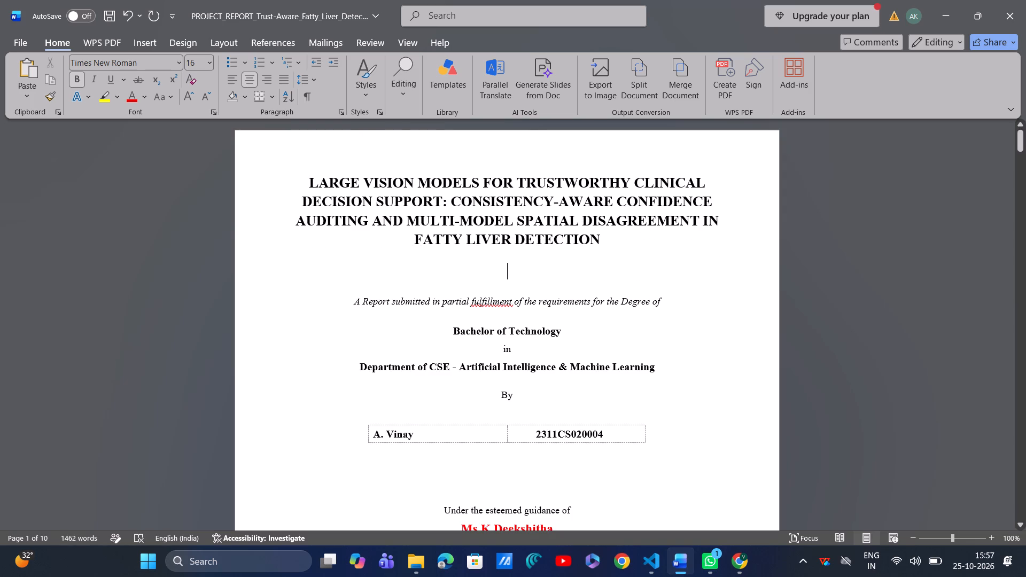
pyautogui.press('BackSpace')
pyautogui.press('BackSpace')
# Enlarge the Malla Reddy University logo on the cover page, stretching it wider and taller so its lettering looks proportionate.
pyautogui.scroll(-1, 368, 276)
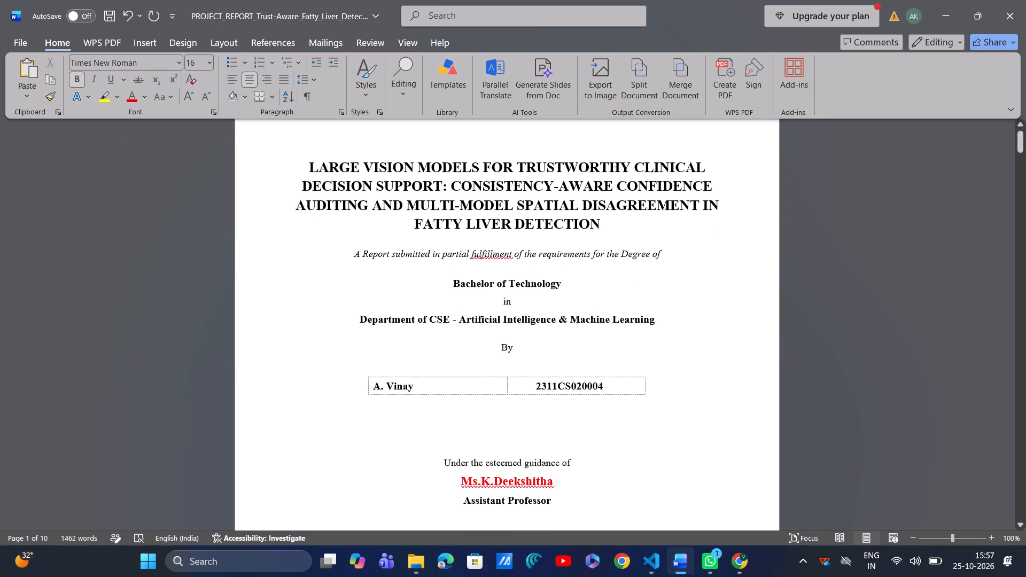
pyautogui.scroll(-2, 368, 276)
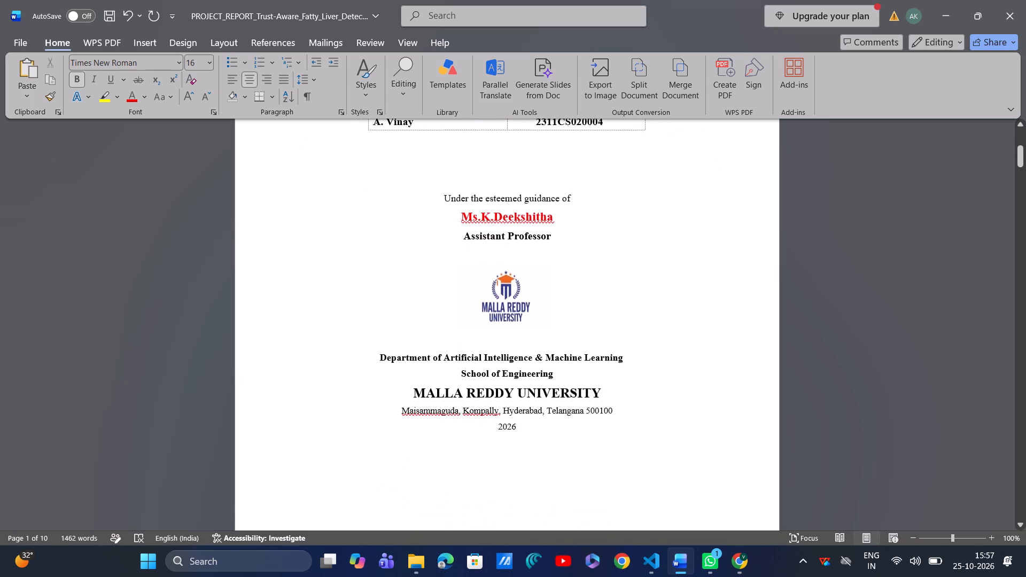
pyautogui.scroll(-1, 368, 276)
pyautogui.click(499, 241)
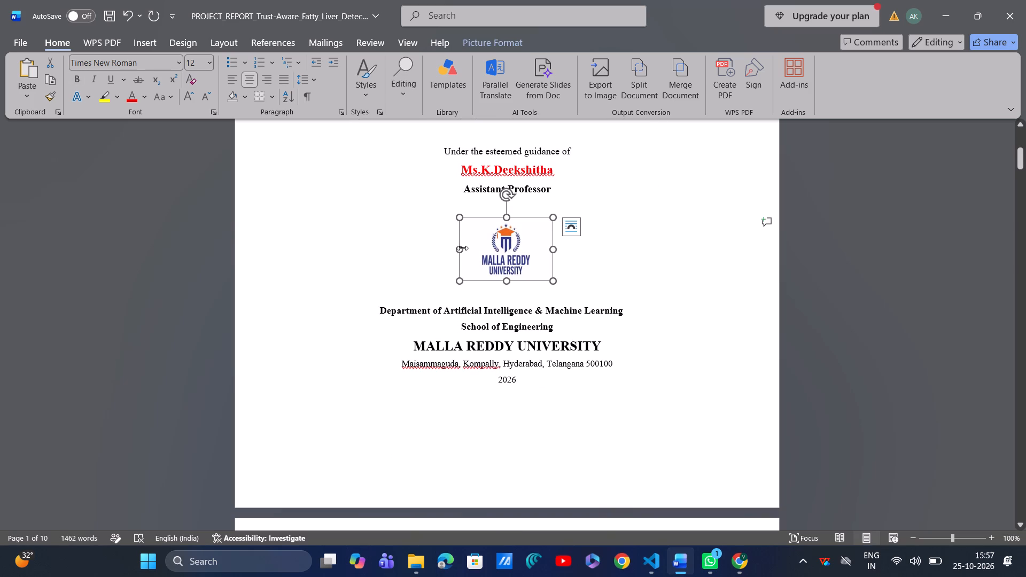
pyautogui.moveTo(461, 249); pyautogui.dragTo(452, 250)
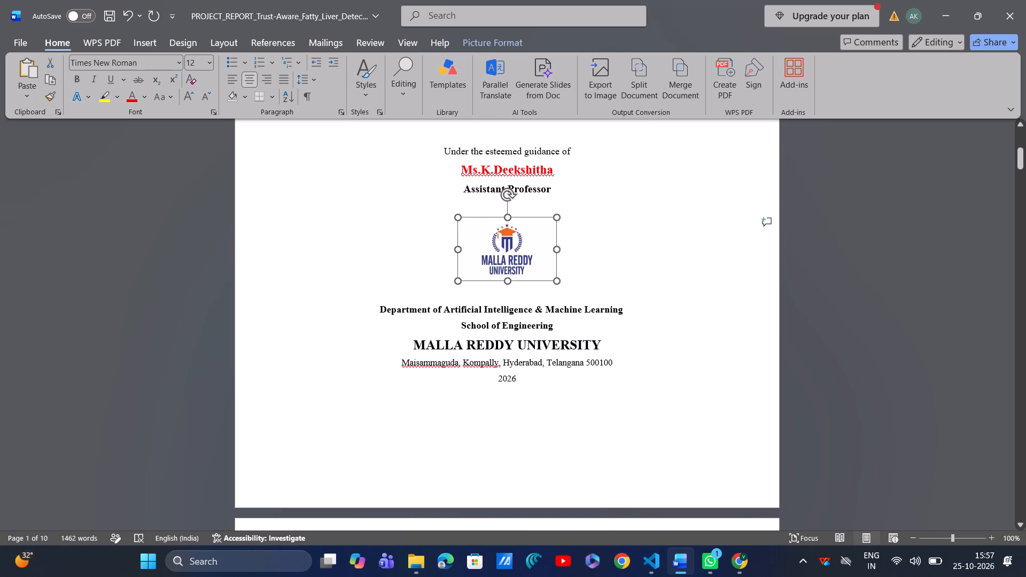
pyautogui.moveTo(452, 250); pyautogui.dragTo(407, 258)
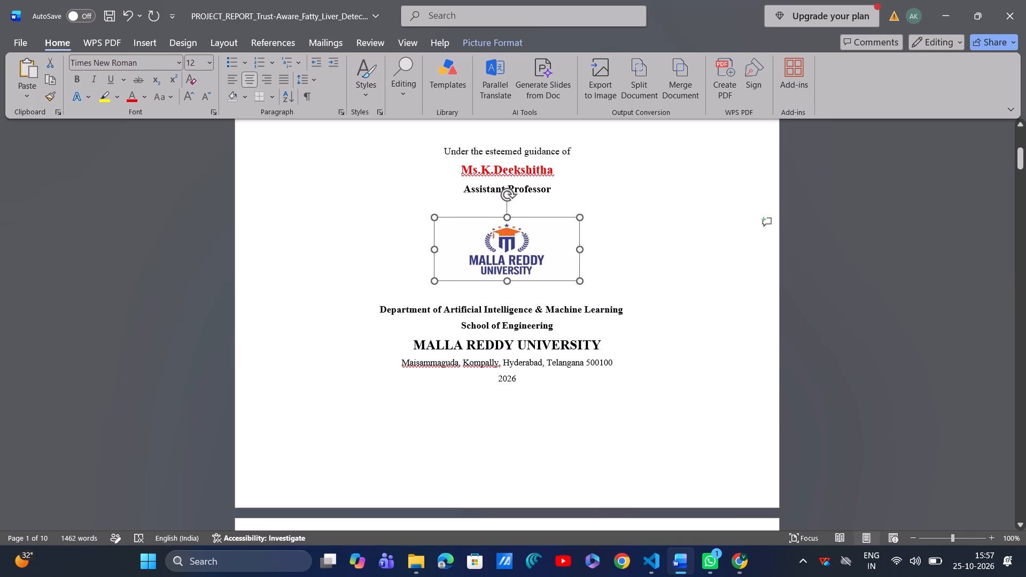
pyautogui.moveTo(407, 258); pyautogui.dragTo(392, 256)
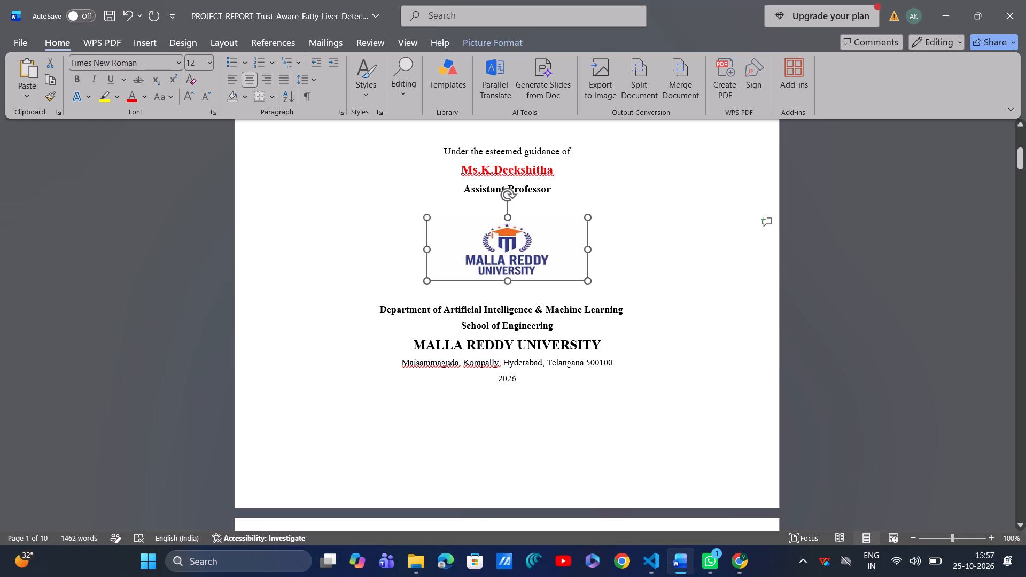
pyautogui.moveTo(392, 256); pyautogui.dragTo(392, 255)
pyautogui.moveTo(509, 282); pyautogui.dragTo(504, 304)
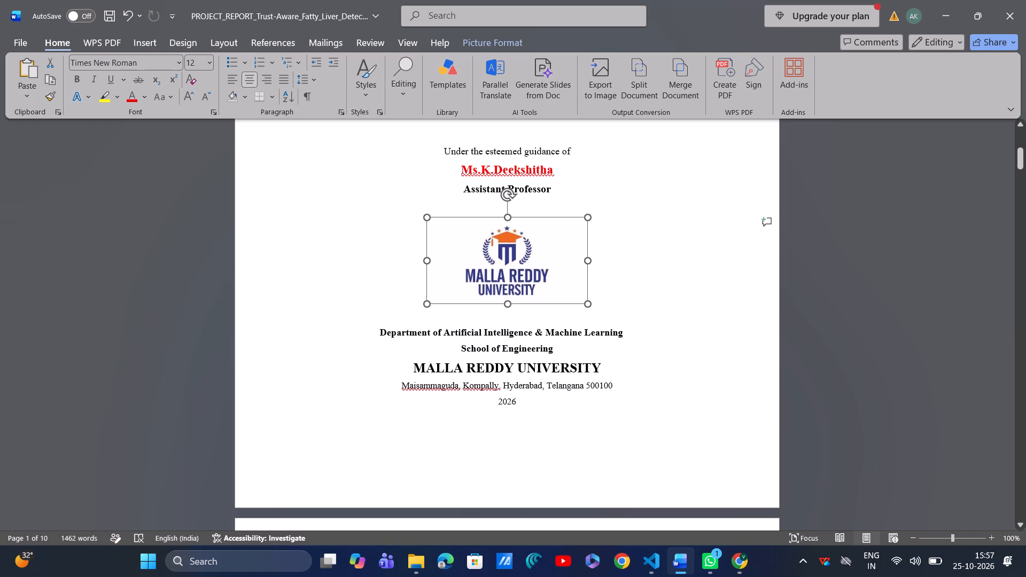
pyautogui.moveTo(504, 304); pyautogui.dragTo(504, 309)
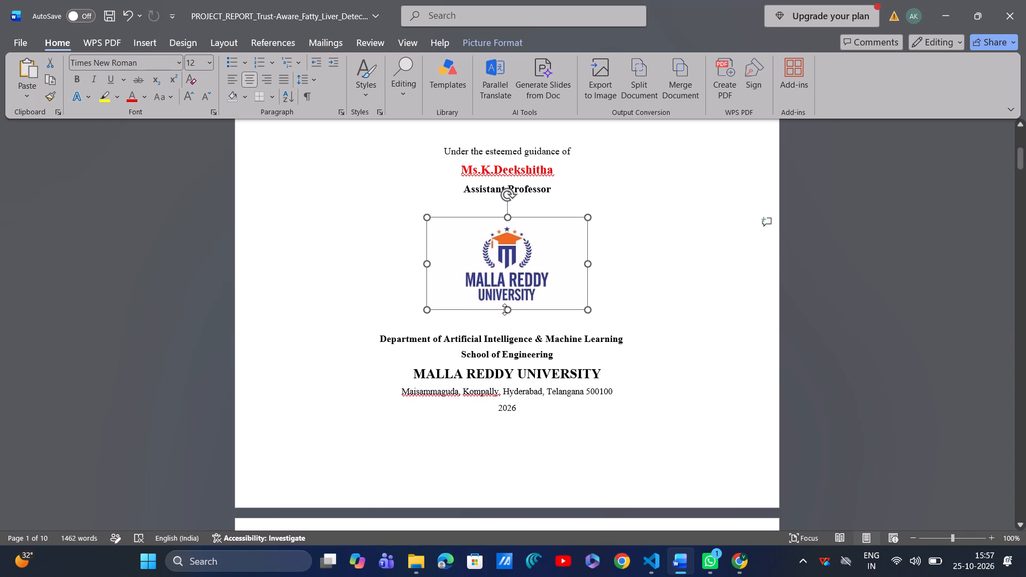
pyautogui.click(562, 184)
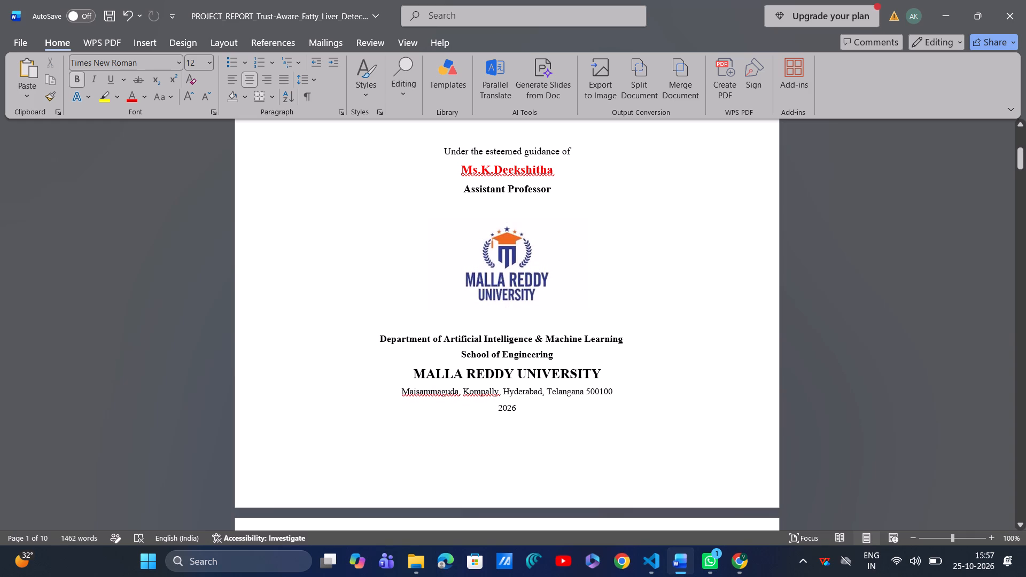
# Compare the cover page's logo and text layout with the inner title page.
pyautogui.scroll(1, 568, 227)
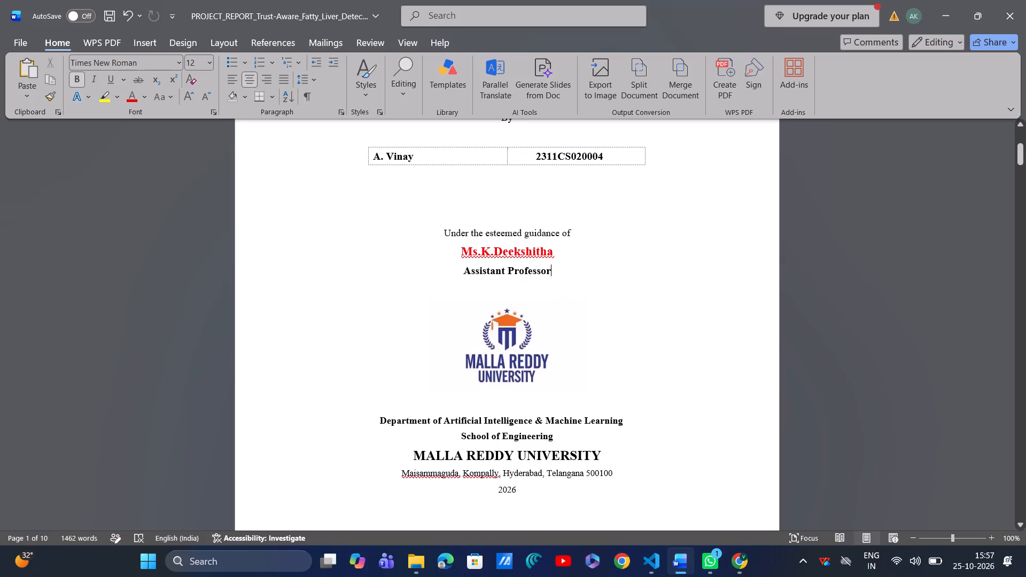
pyautogui.scroll(-1, 395, 279)
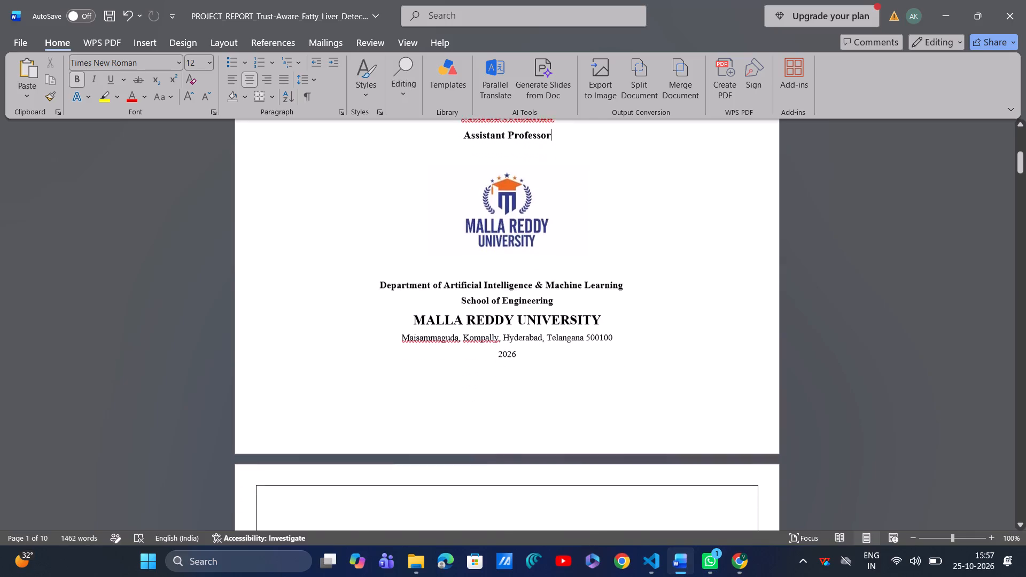
pyautogui.scroll(-4, 395, 279)
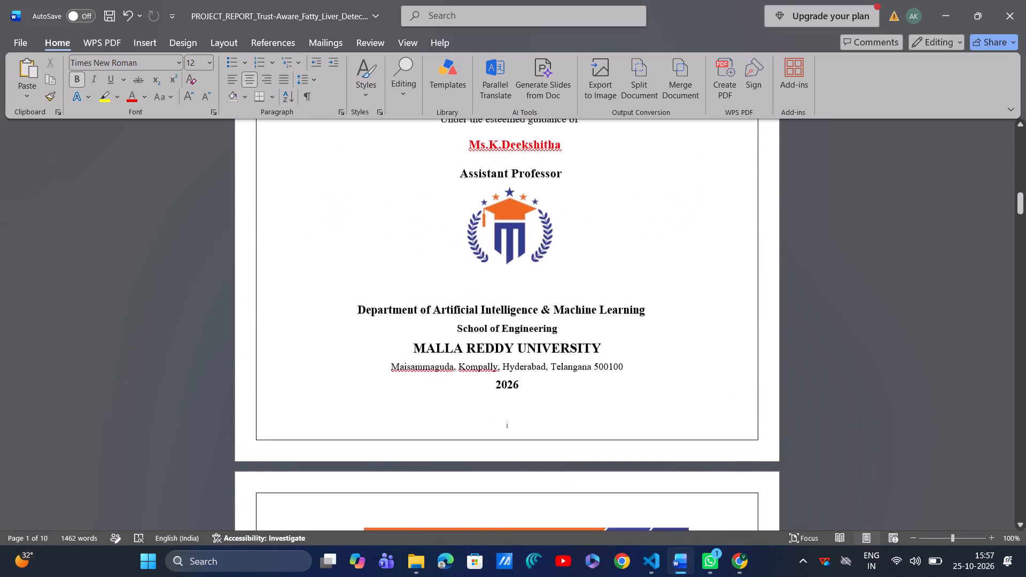
pyautogui.scroll(-1, 395, 279)
pyautogui.scroll(4, 395, 279)
pyautogui.scroll(-1, 395, 279)
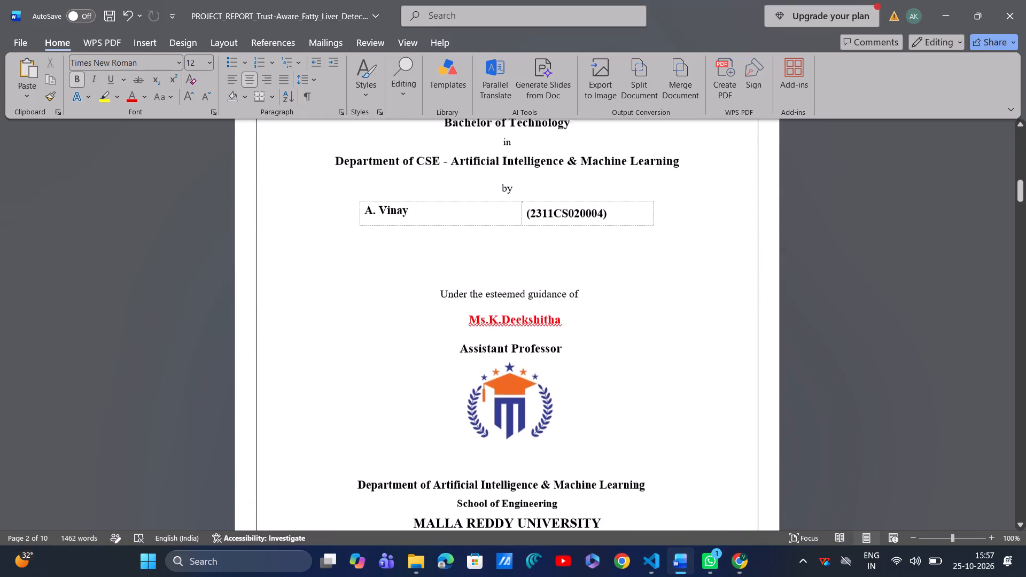
pyautogui.scroll(1, 387, 389)
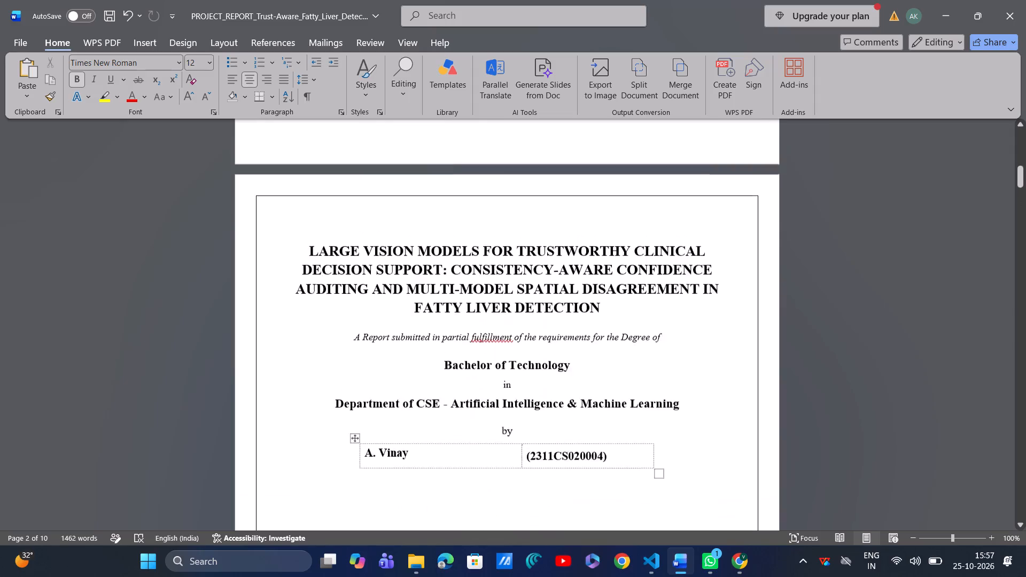
# Review the cover page, inner title page, certificate and declaration for consistent title, student details and layout.
pyautogui.scroll(1, 387, 389)
pyautogui.scroll(-2, 458, 472)
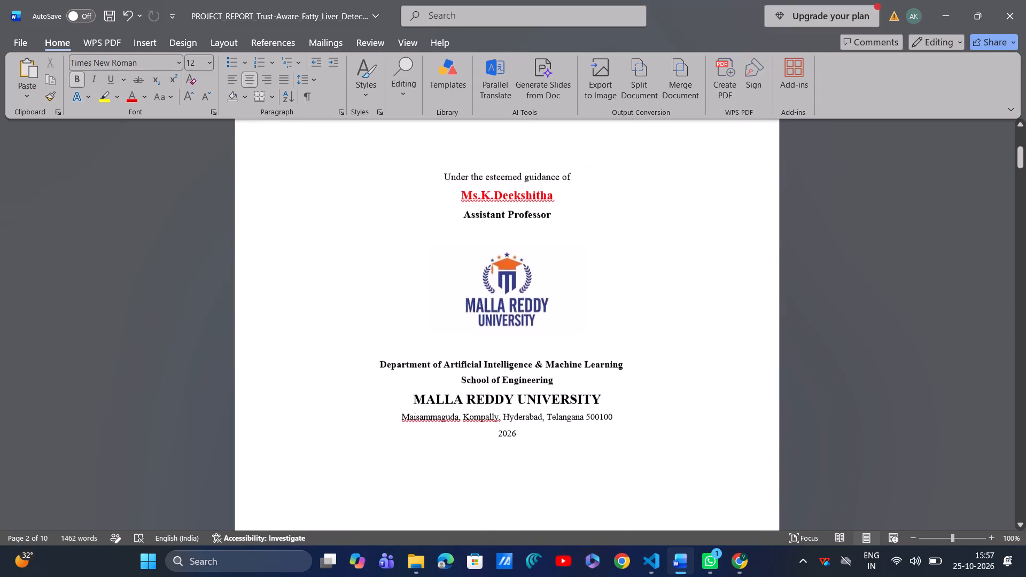
pyautogui.scroll(-1, 458, 472)
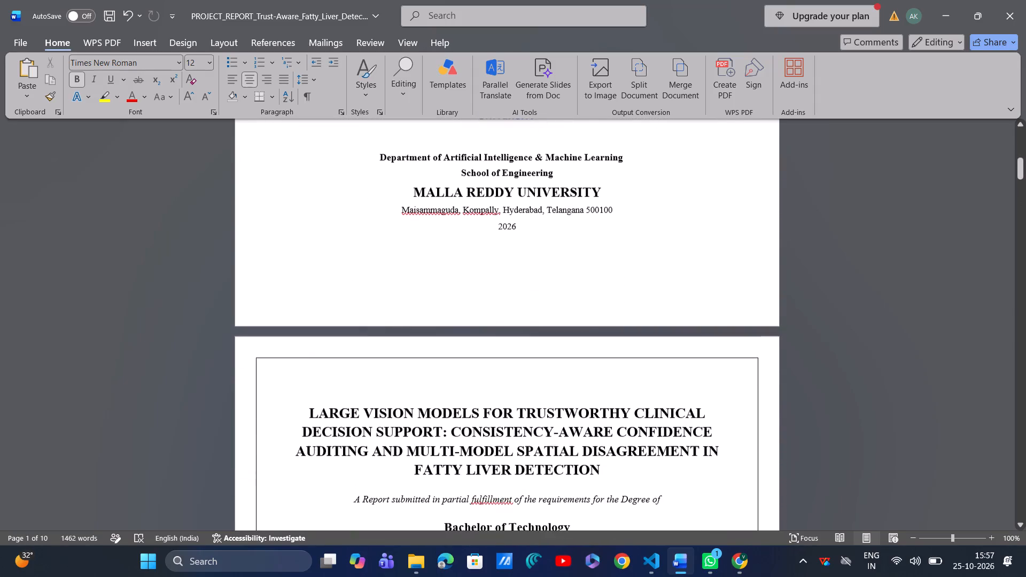
pyautogui.scroll(-5, 458, 472)
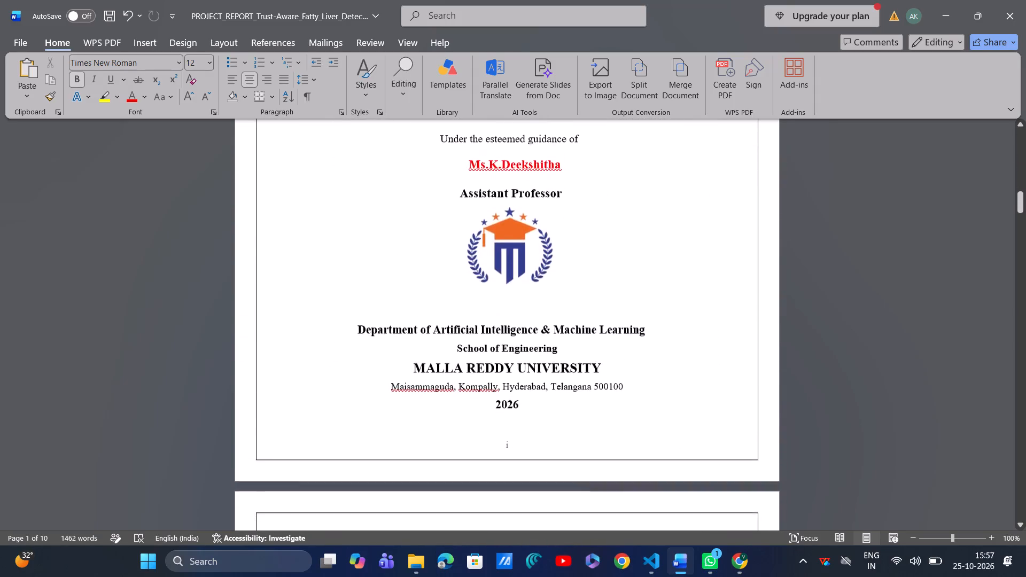
pyautogui.scroll(-3, 458, 472)
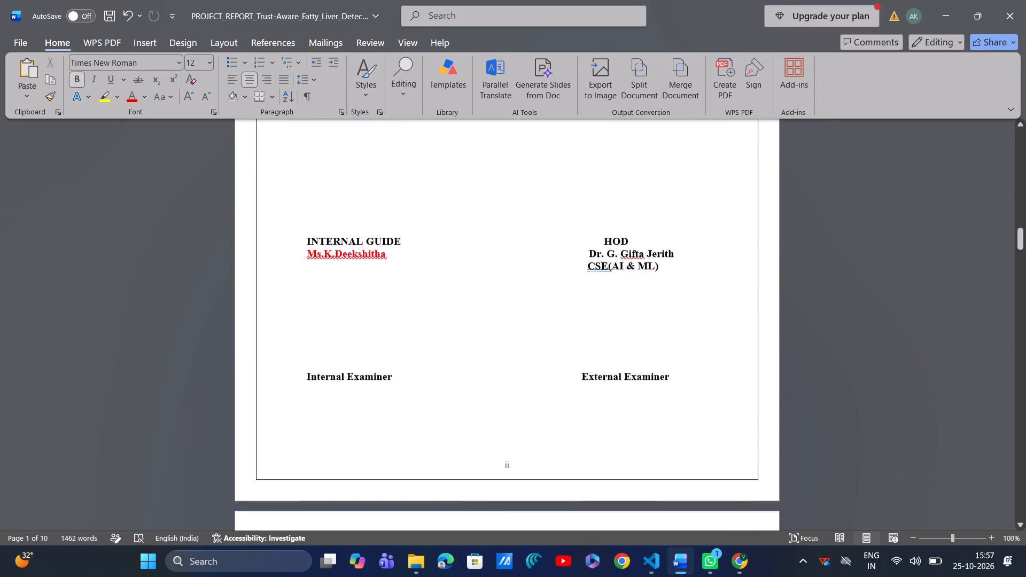
pyautogui.scroll(-4, 458, 472)
pyautogui.scroll(2, 458, 472)
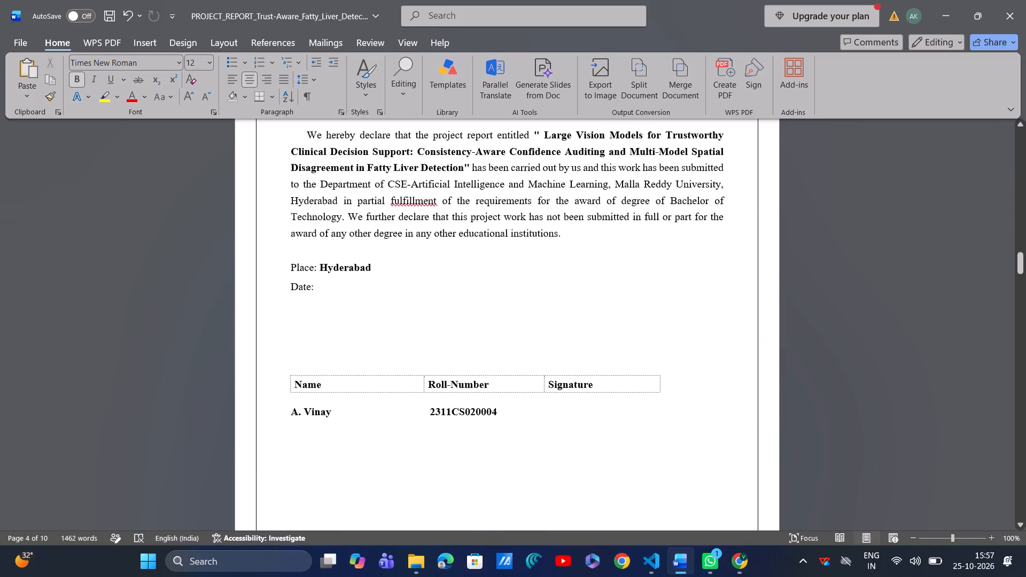
pyautogui.scroll(9, 458, 472)
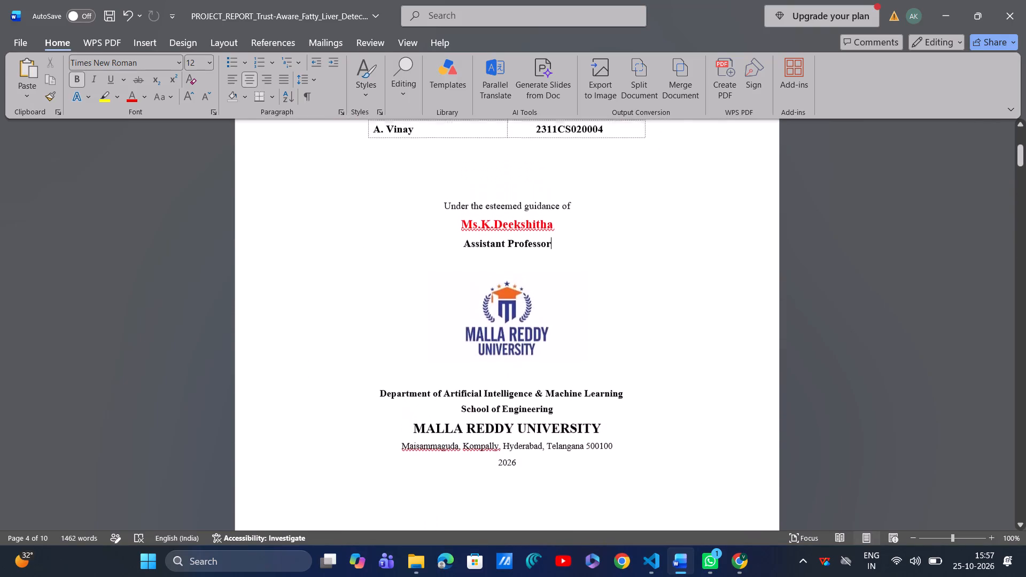
# Recheck the cover and inner title pages, and look through the remaining front pages as far as the abbreviation table.
pyautogui.scroll(-2, 458, 472)
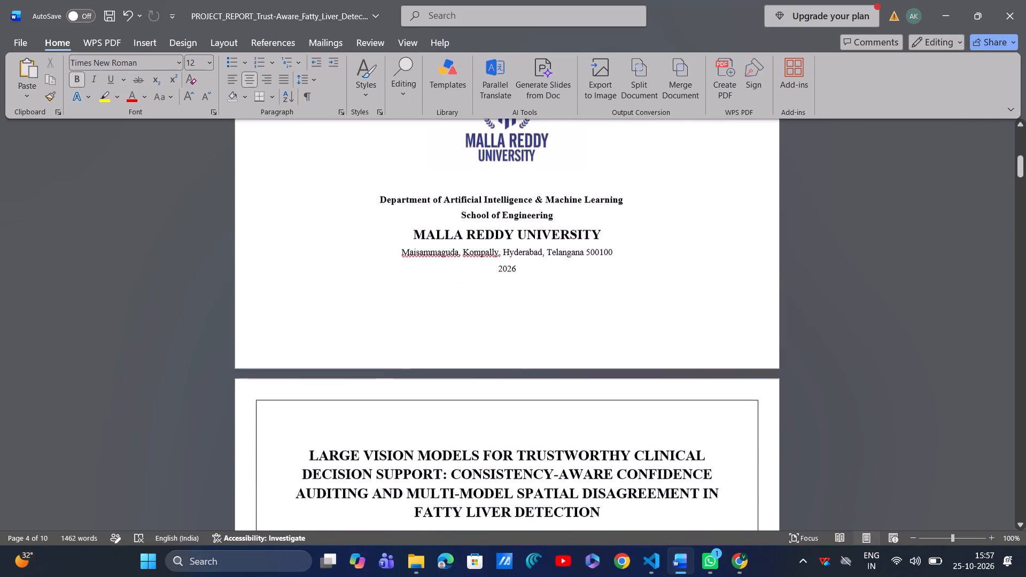
pyautogui.scroll(-1, 458, 472)
pyautogui.scroll(3, 458, 472)
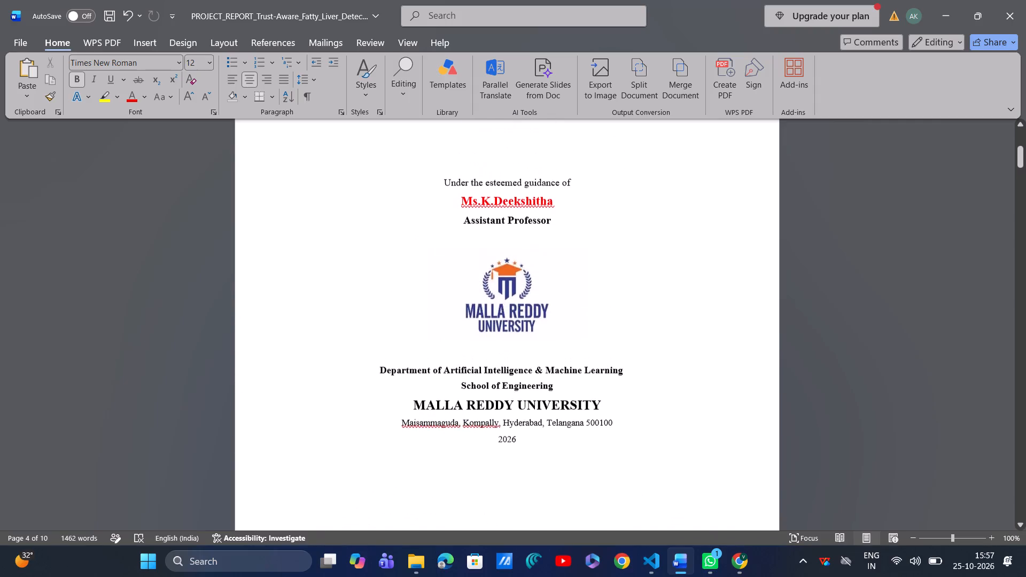
pyautogui.scroll(3, 458, 472)
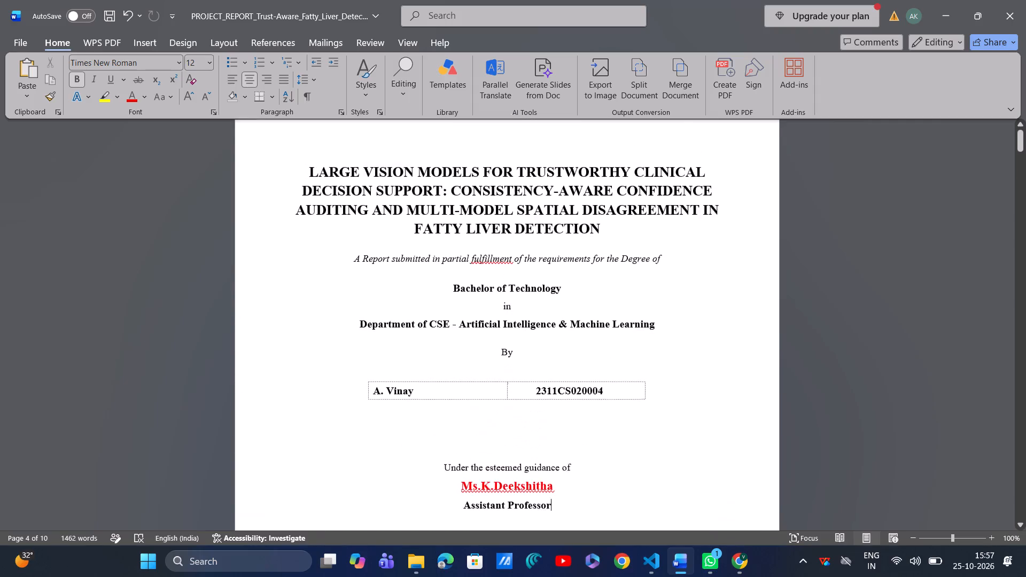
pyautogui.scroll(2, 458, 472)
pyautogui.scroll(-11, 458, 472)
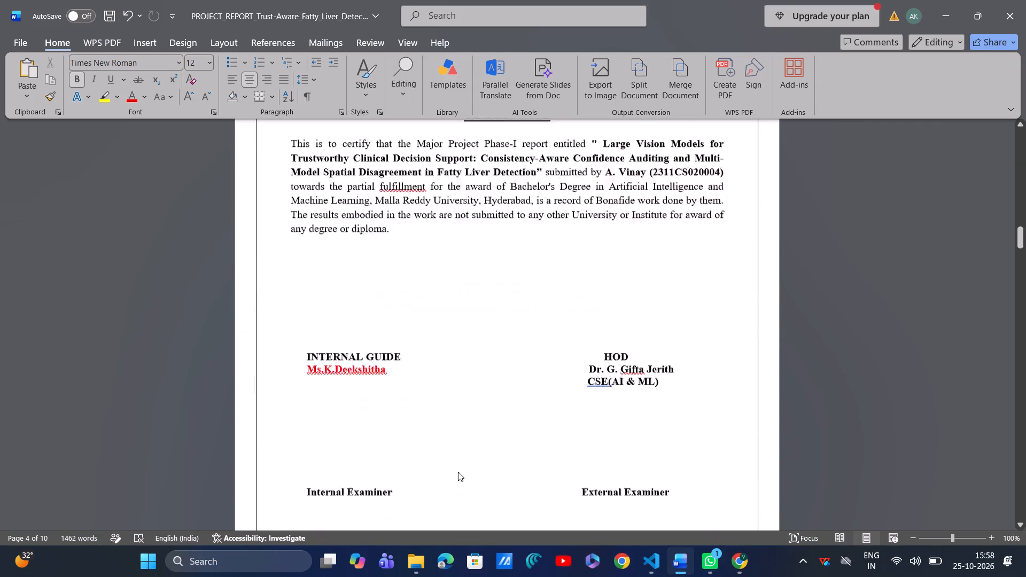
pyautogui.scroll(5, 458, 472)
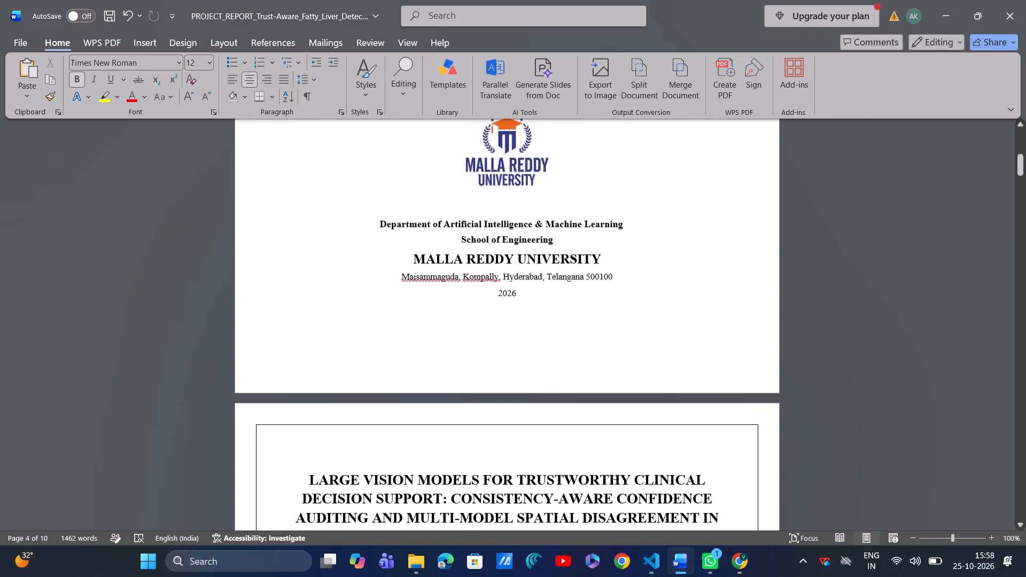
pyautogui.scroll(1, 458, 472)
pyautogui.scroll(-5, 458, 472)
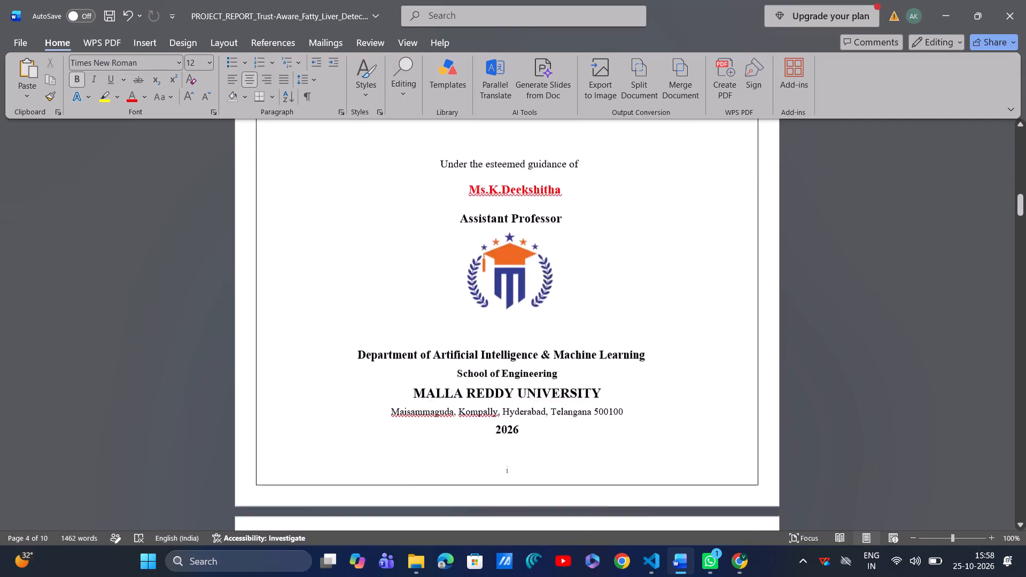
pyautogui.scroll(-14, 458, 472)
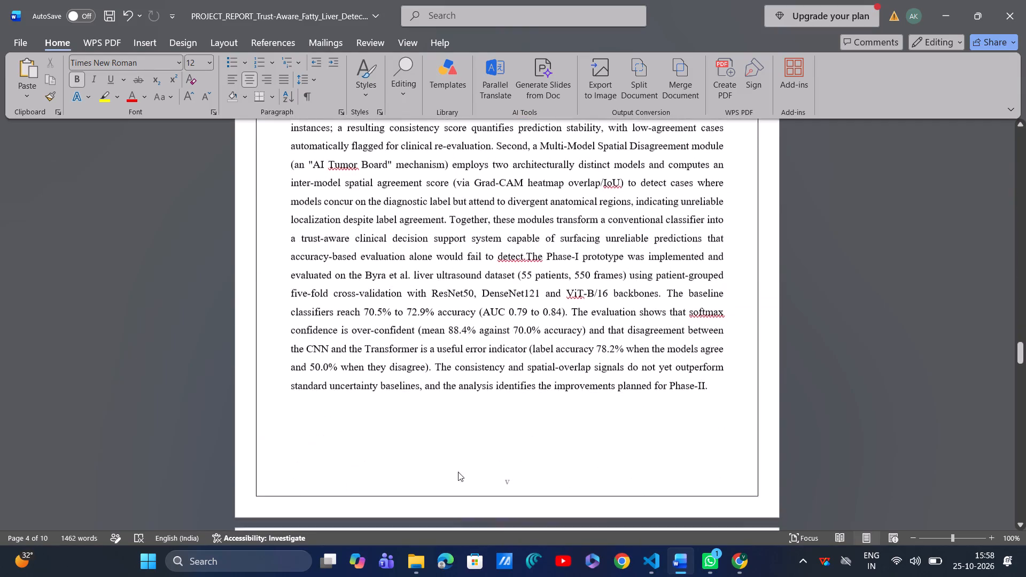
pyautogui.scroll(-6, 458, 472)
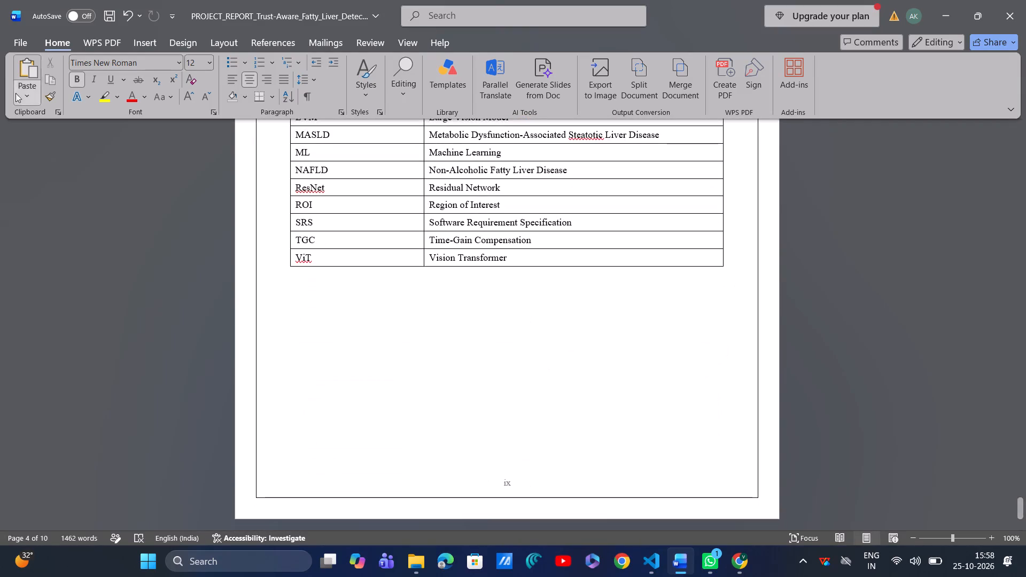
# Open the report's print preview and compare the cover page and inner title page side by side.
pyautogui.click(21, 42)
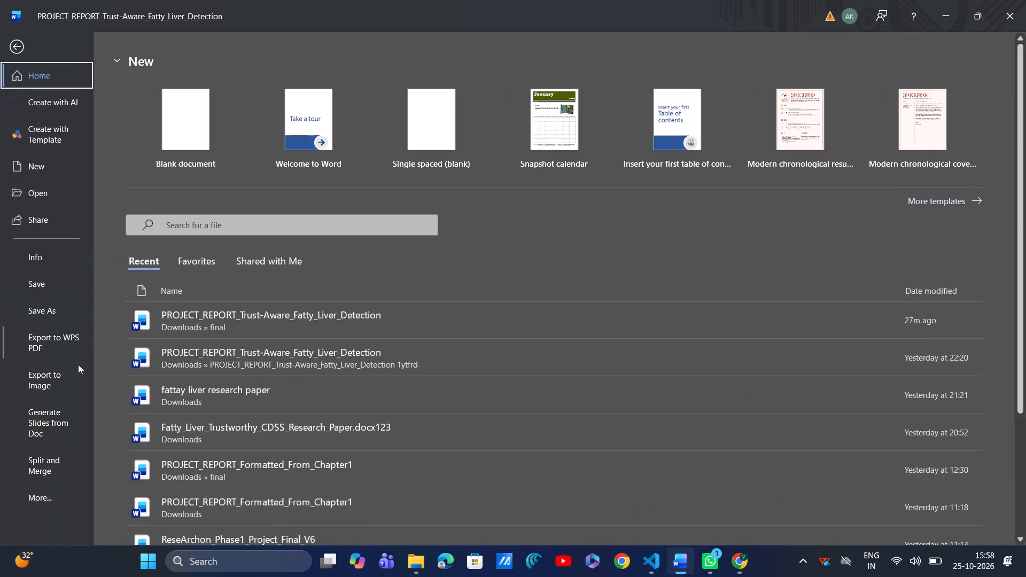
pyautogui.click(52, 498)
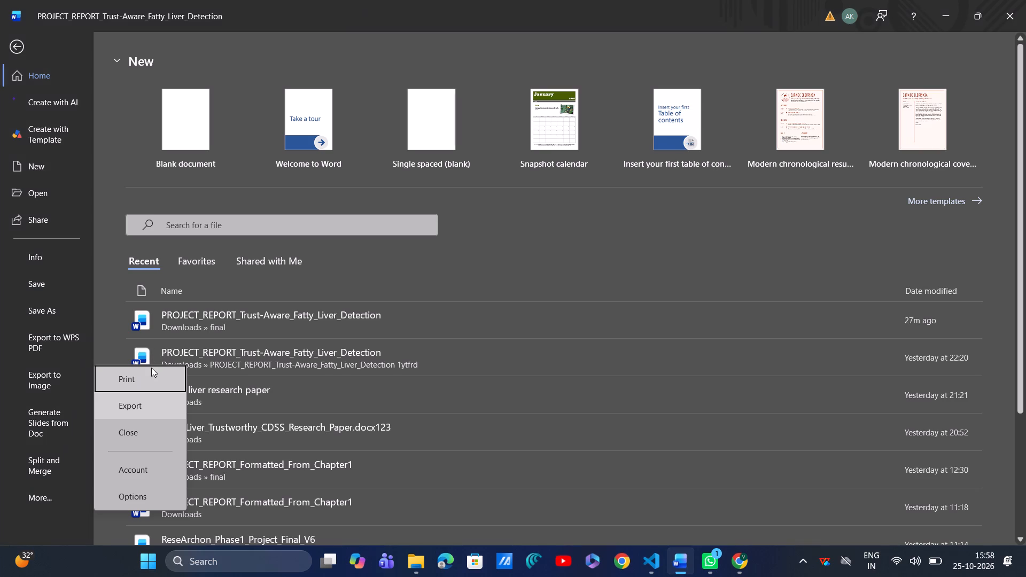
pyautogui.click(150, 385)
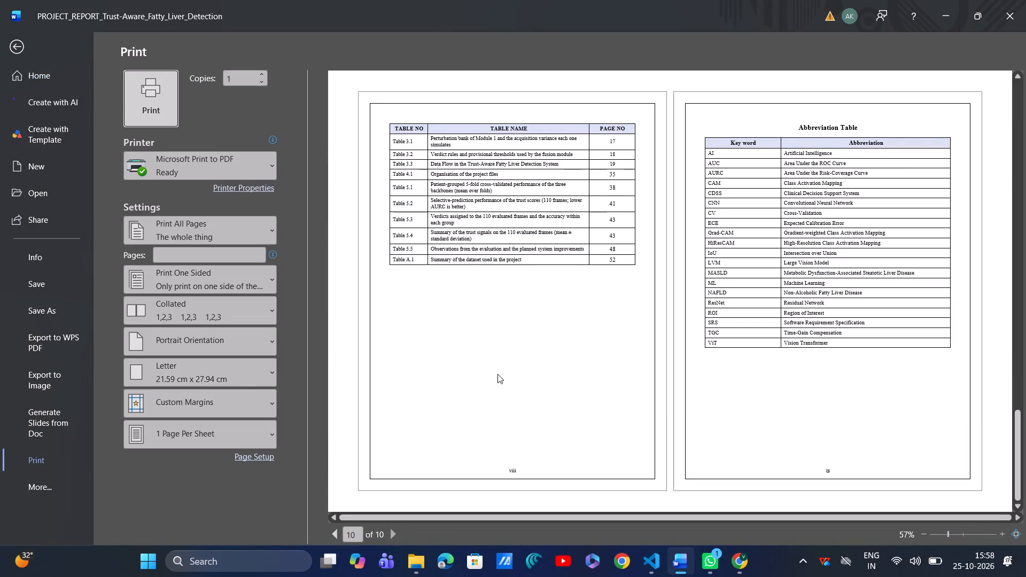
pyautogui.scroll(-3, 498, 374)
pyautogui.scroll(7, 498, 374)
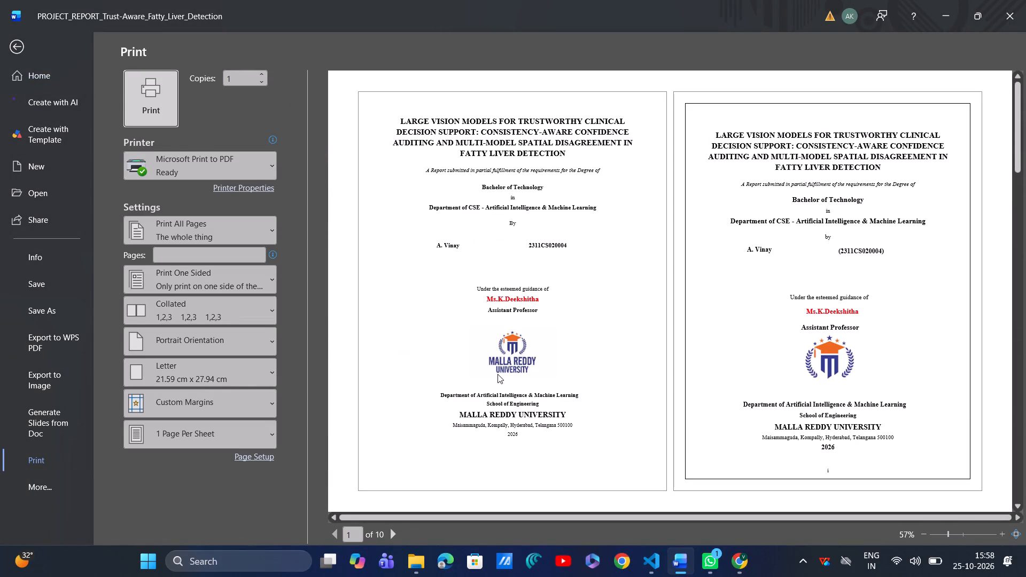
pyautogui.scroll(1, 498, 374)
pyautogui.click(502, 364)
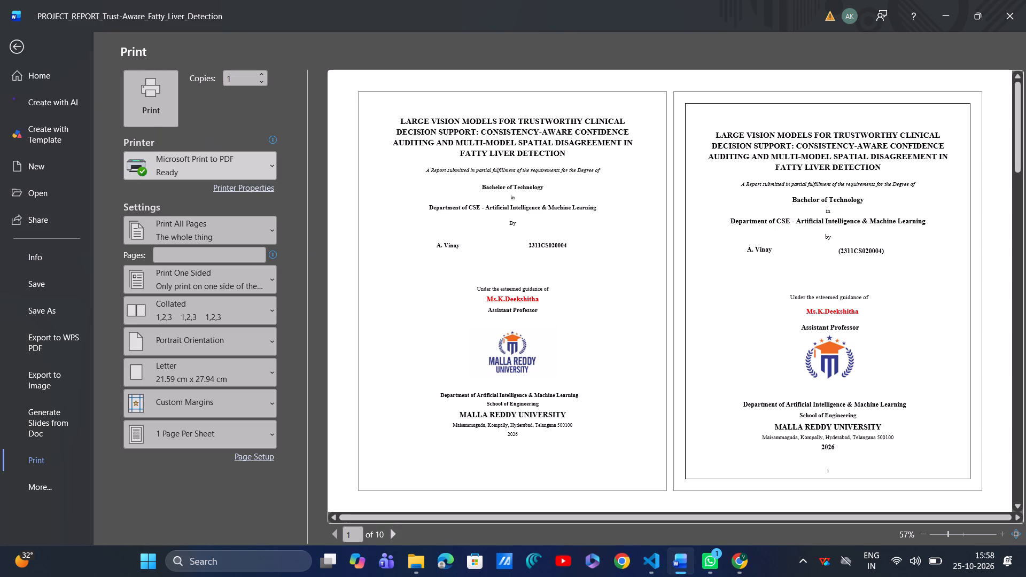
# Examine the previewed pages from the title pages through the acknowledgement and abstract to the abbreviation table.
pyautogui.scroll(-1, 413, 243)
pyautogui.scroll(1, 413, 243)
pyautogui.scroll(-1, 413, 243)
pyautogui.scroll(1, 413, 243)
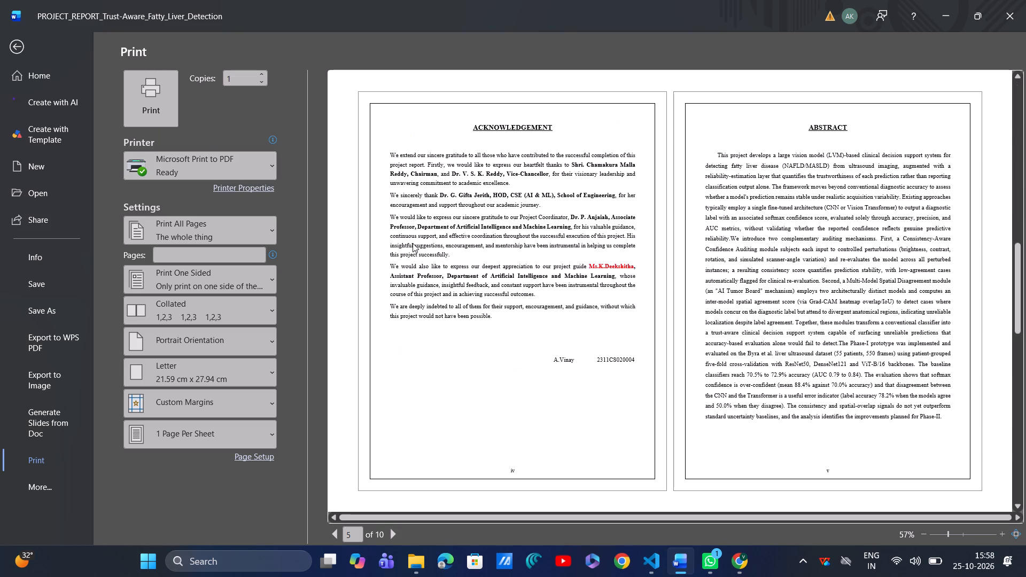
pyautogui.scroll(5, 413, 243)
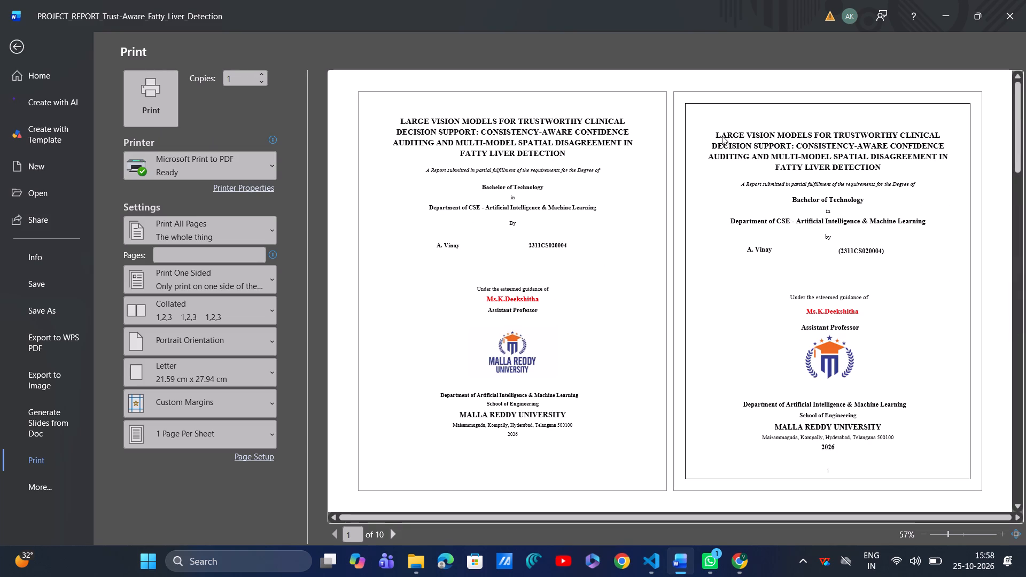
pyautogui.scroll(-1, 467, 254)
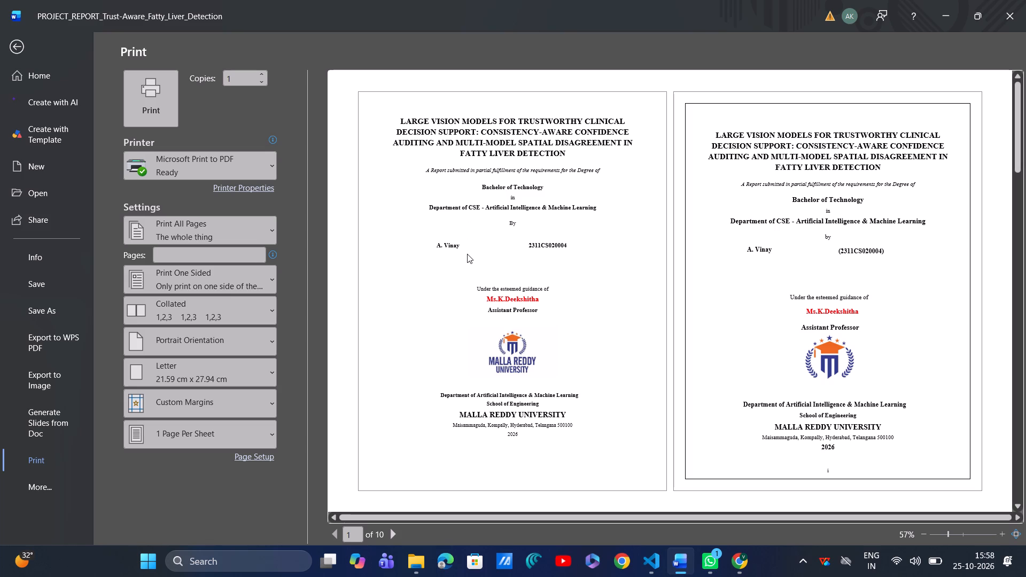
pyautogui.scroll(-2, 467, 254)
pyautogui.scroll(1, 467, 254)
pyautogui.scroll(-1, 467, 254)
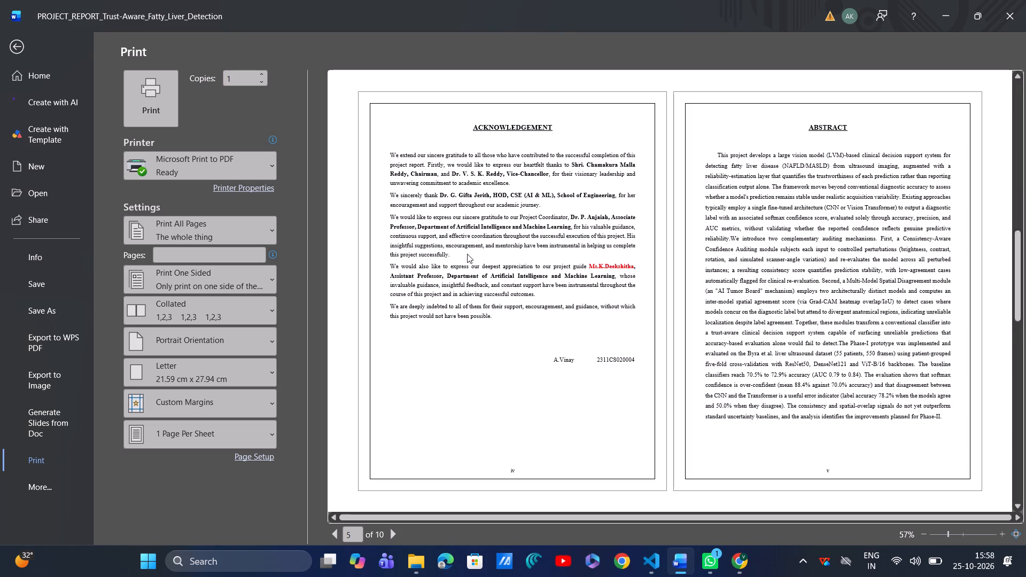
pyautogui.scroll(-1, 467, 254)
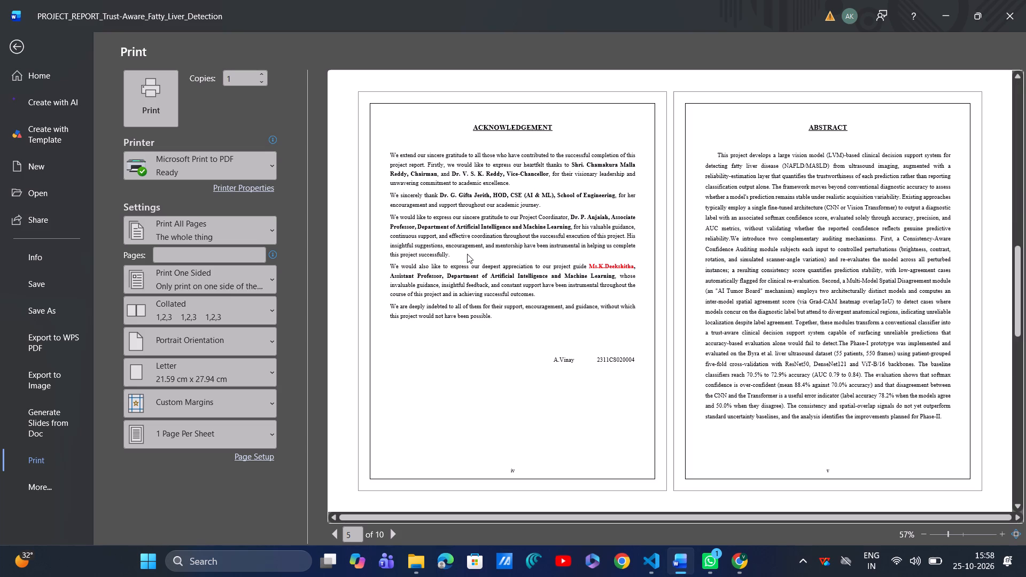
pyautogui.scroll(-1, 467, 254)
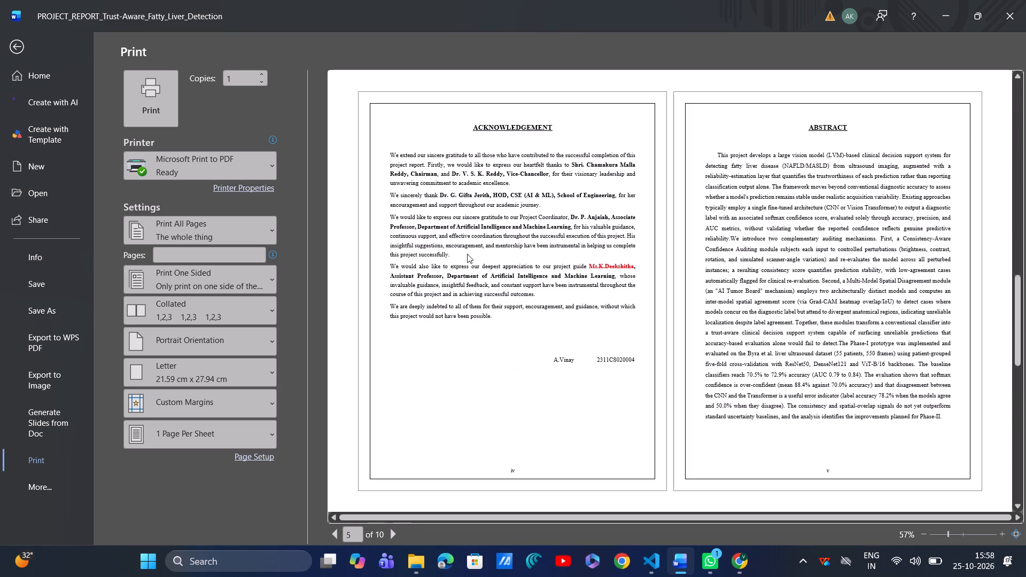
pyautogui.scroll(-2, 467, 254)
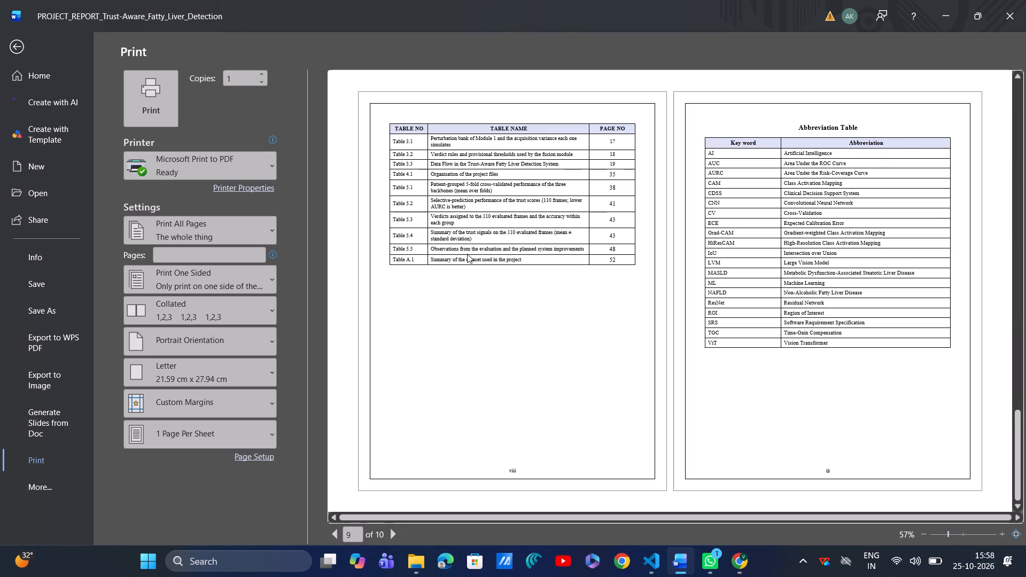
pyautogui.scroll(-1, 467, 254)
# Recheck the print preview's contents, figure and table lists, title pages, certificate and declaration.
pyautogui.scroll(2, 467, 254)
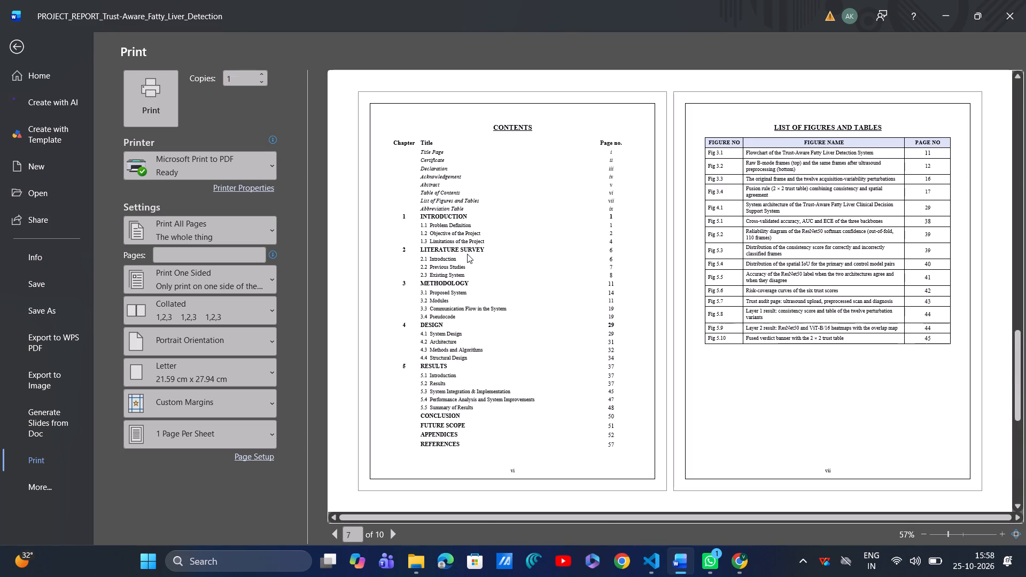
pyautogui.scroll(3, 467, 254)
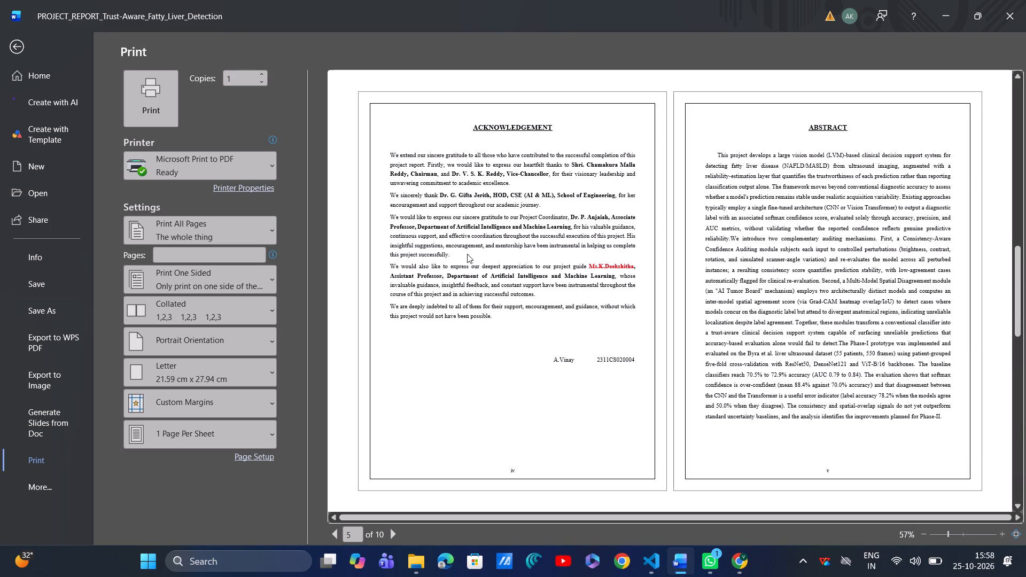
pyautogui.scroll(1, 467, 254)
pyautogui.scroll(-3, 467, 254)
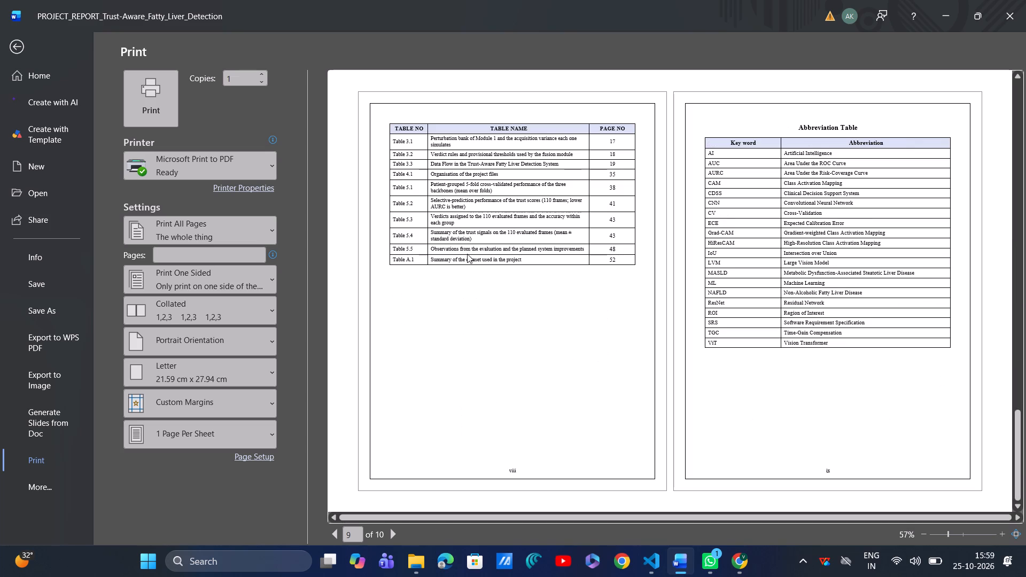
pyautogui.scroll(3, 467, 254)
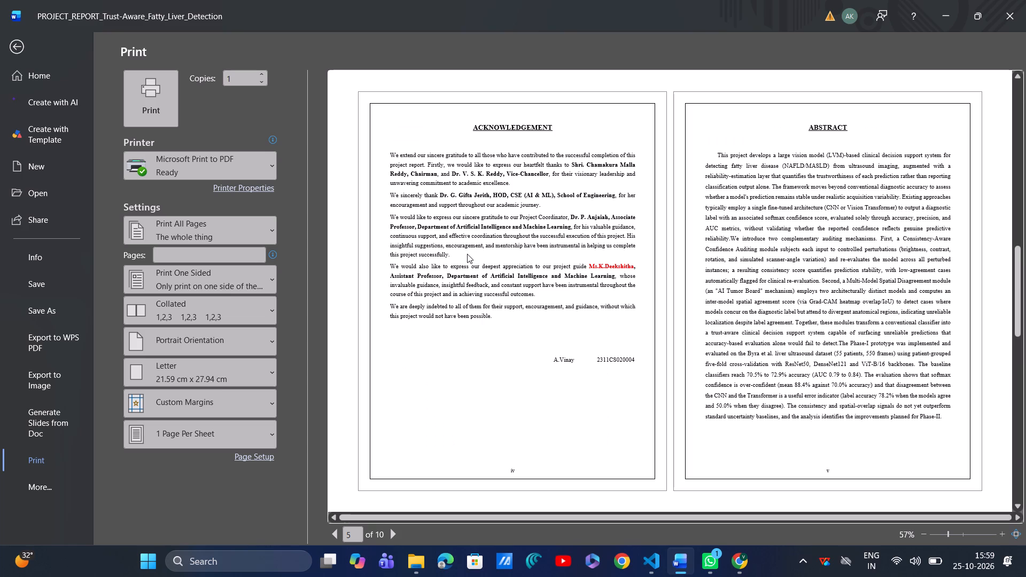
pyautogui.scroll(2, 467, 254)
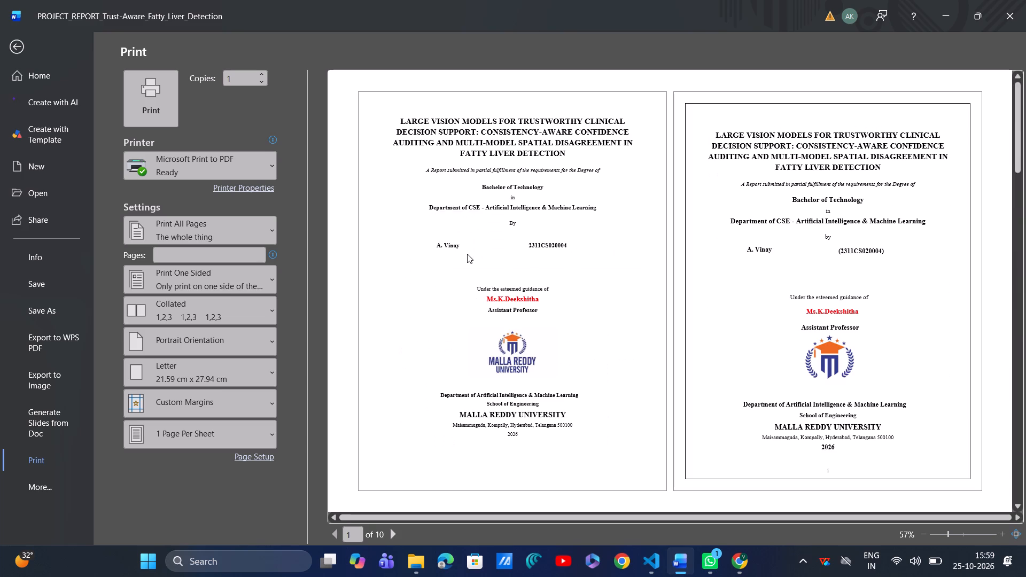
pyautogui.scroll(-1, 467, 254)
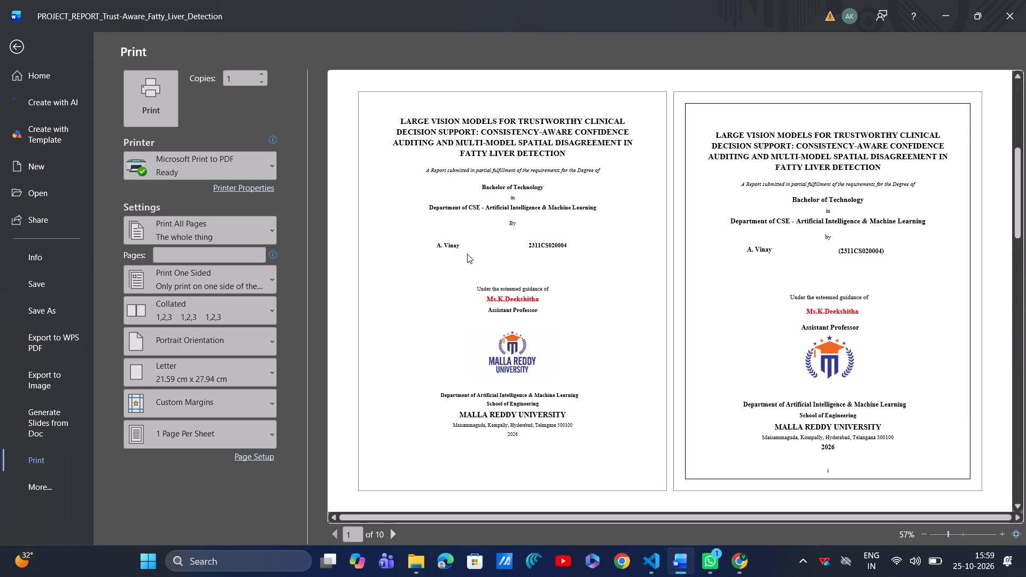
pyautogui.scroll(-1, 467, 254)
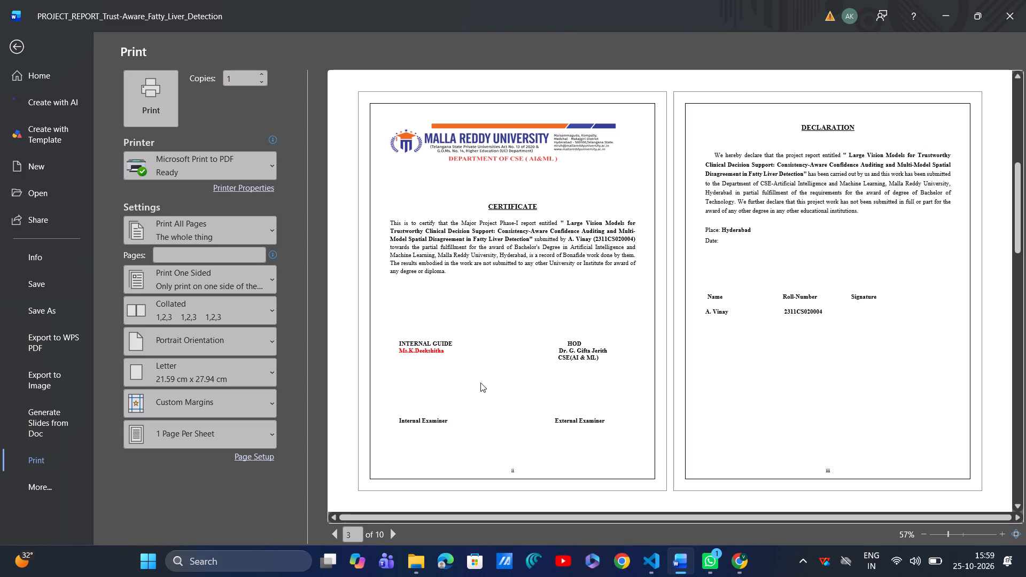
pyautogui.scroll(-3, 506, 377)
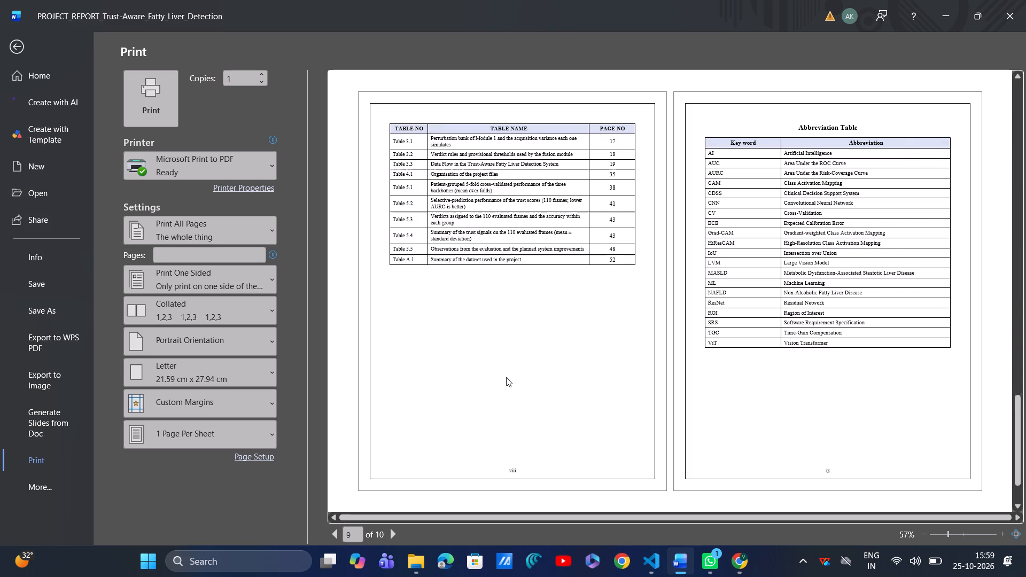
# Compare the previewed contents page and figure list with the table list and abbreviation table, glancing back at the acknowledgement and abstract.
pyautogui.scroll(-6, 506, 377)
pyautogui.scroll(1, 506, 377)
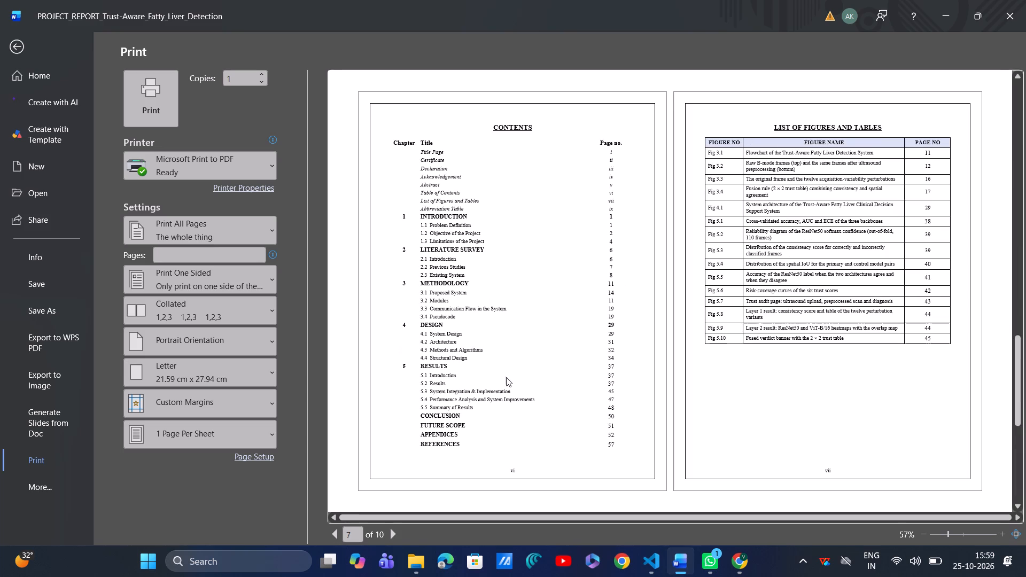
pyautogui.scroll(1, 506, 377)
pyautogui.scroll(-20, 506, 377)
pyautogui.scroll(5, 437, 251)
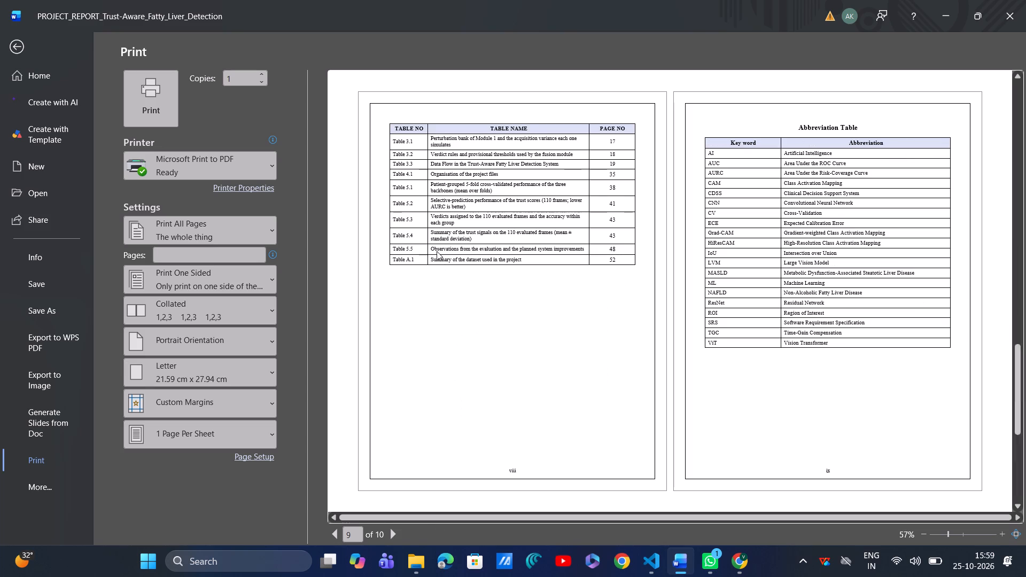
pyautogui.scroll(10, 437, 251)
pyautogui.scroll(-20, 437, 251)
pyautogui.scroll(-16, 437, 251)
pyautogui.scroll(2, 437, 251)
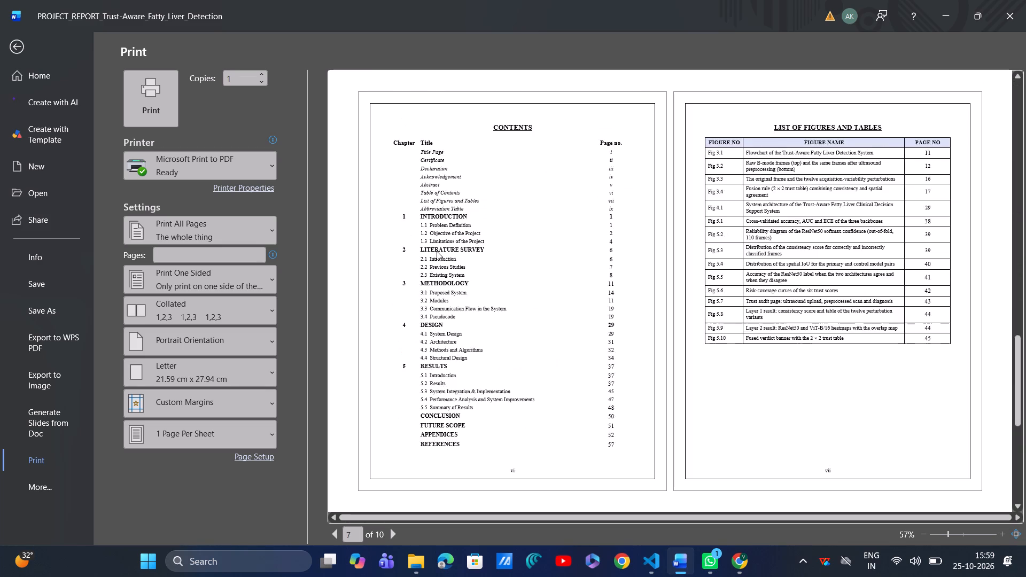
pyautogui.scroll(3, 437, 251)
pyautogui.scroll(-1, 437, 251)
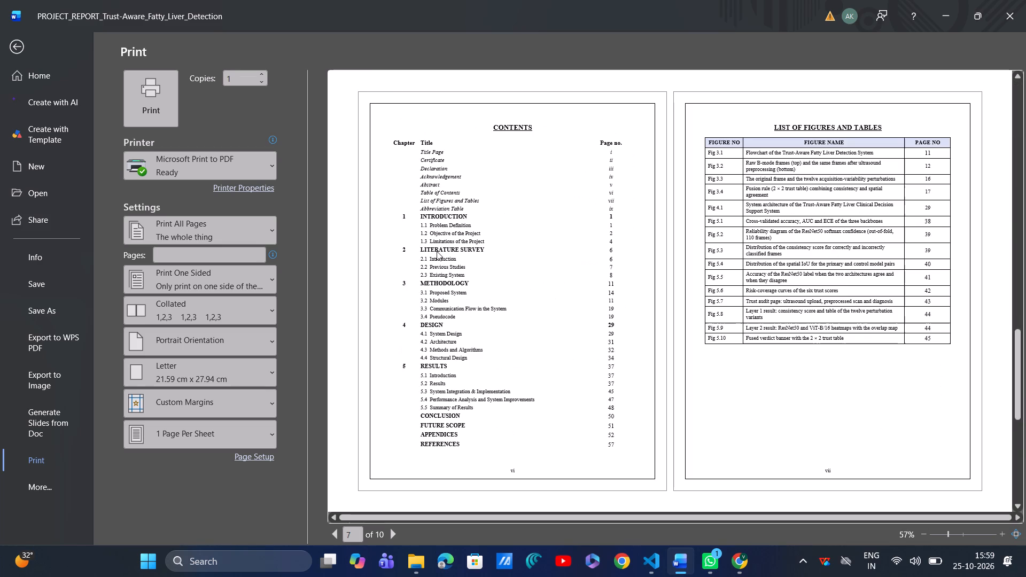
pyautogui.scroll(-3, 437, 251)
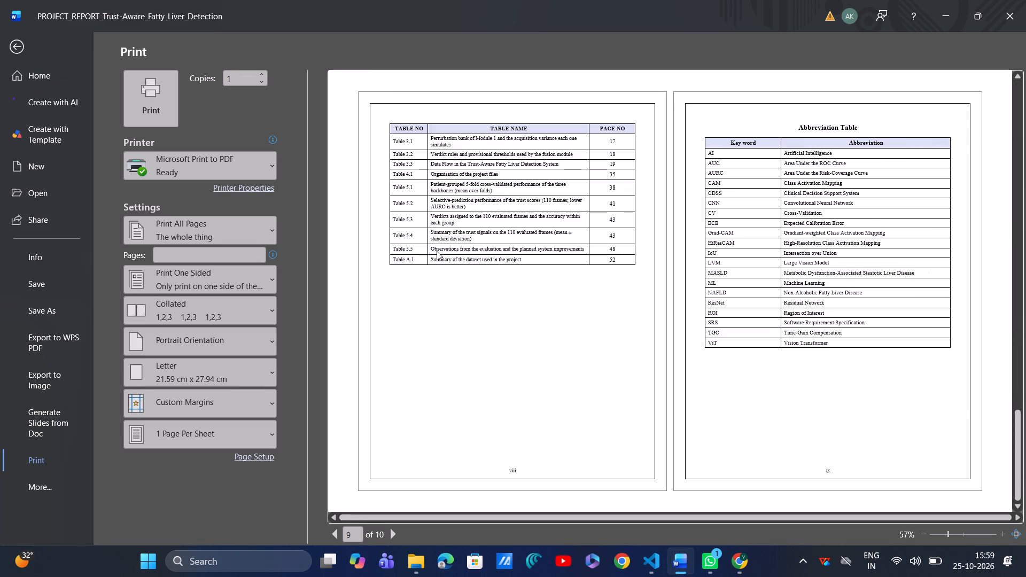
pyautogui.scroll(-1, 437, 251)
pyautogui.scroll(1, 437, 251)
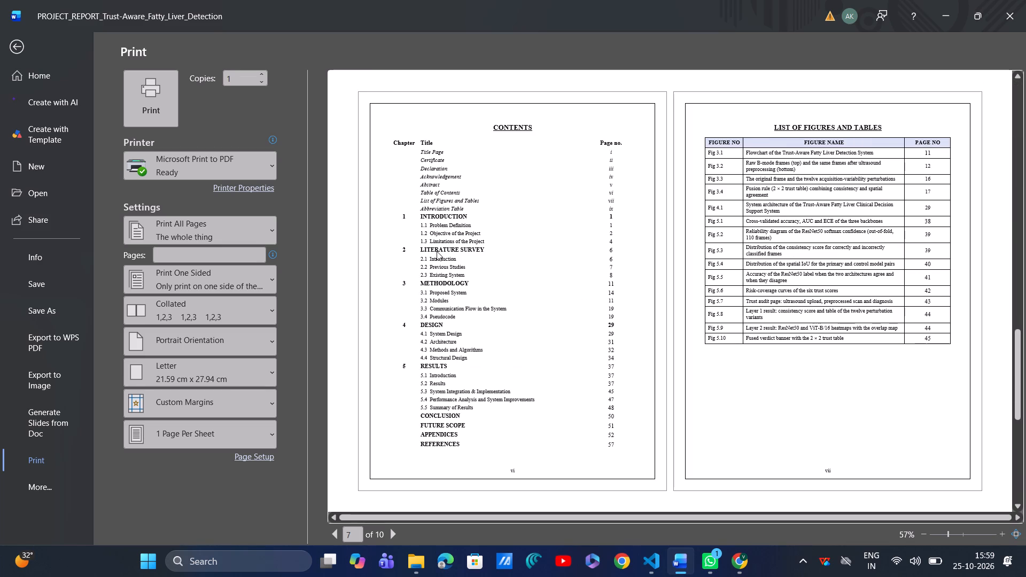
pyautogui.scroll(-1, 437, 251)
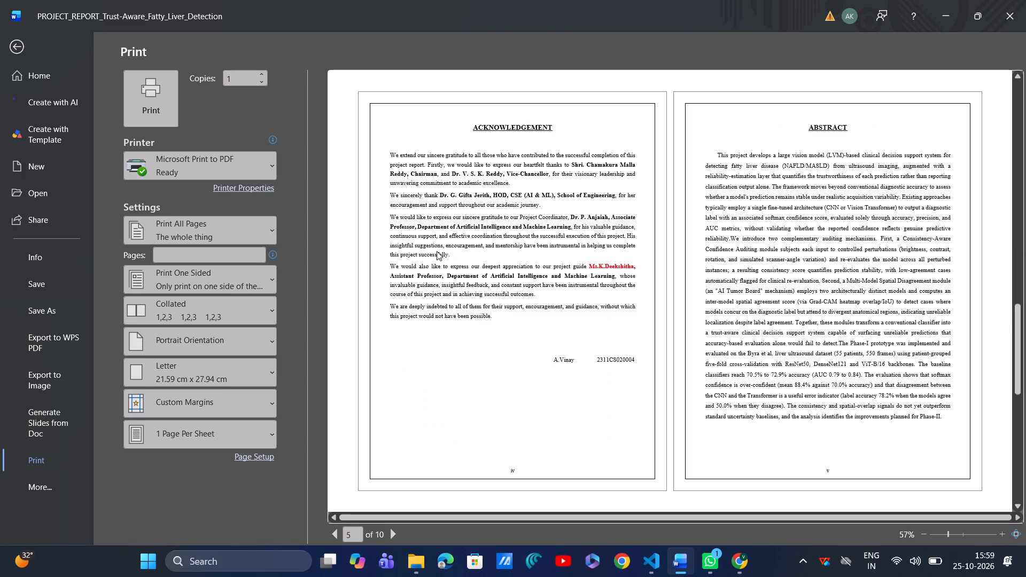
pyautogui.scroll(-3, 437, 251)
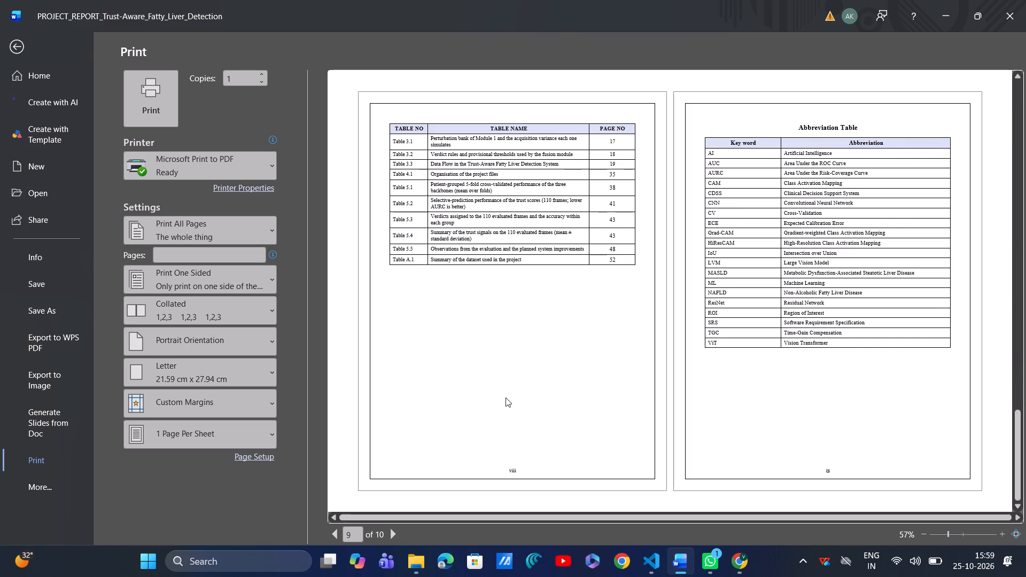
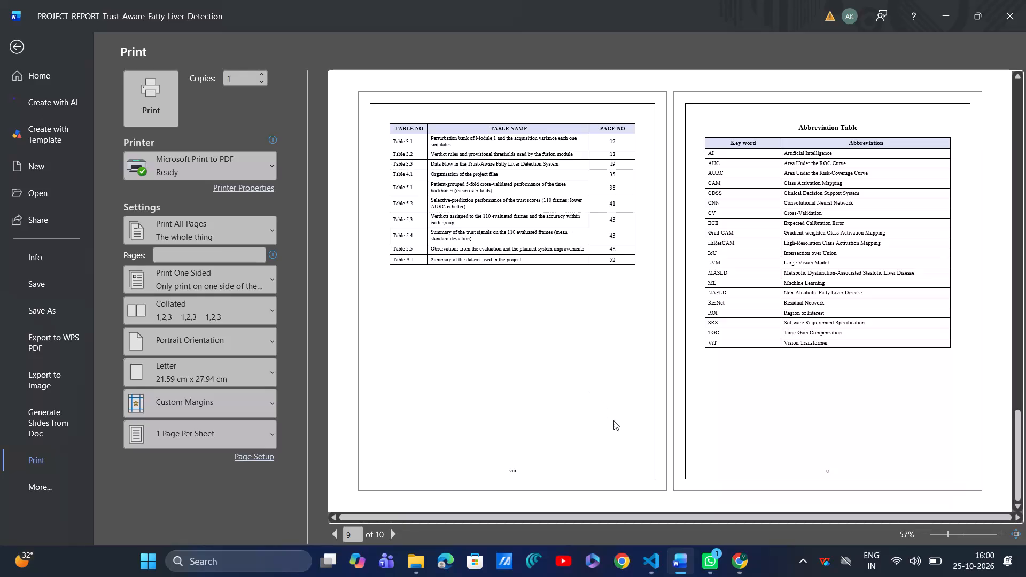
# Finish checking the previewed table list and abbreviation table, return to the title pages, and leave the print preview.
pyautogui.scroll(-1, 613, 420)
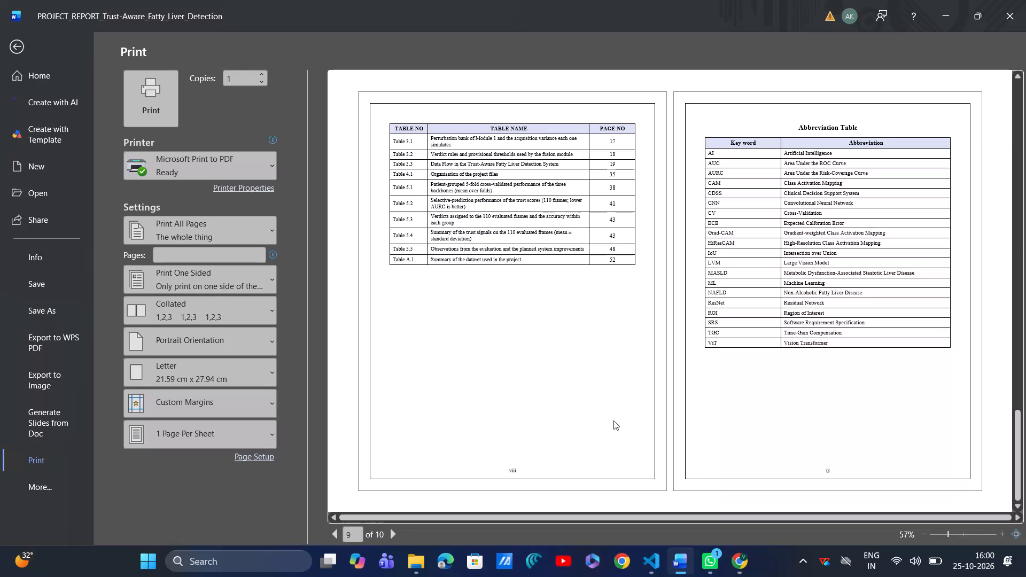
pyautogui.scroll(-1, 613, 420)
pyautogui.scroll(-15, 733, 432)
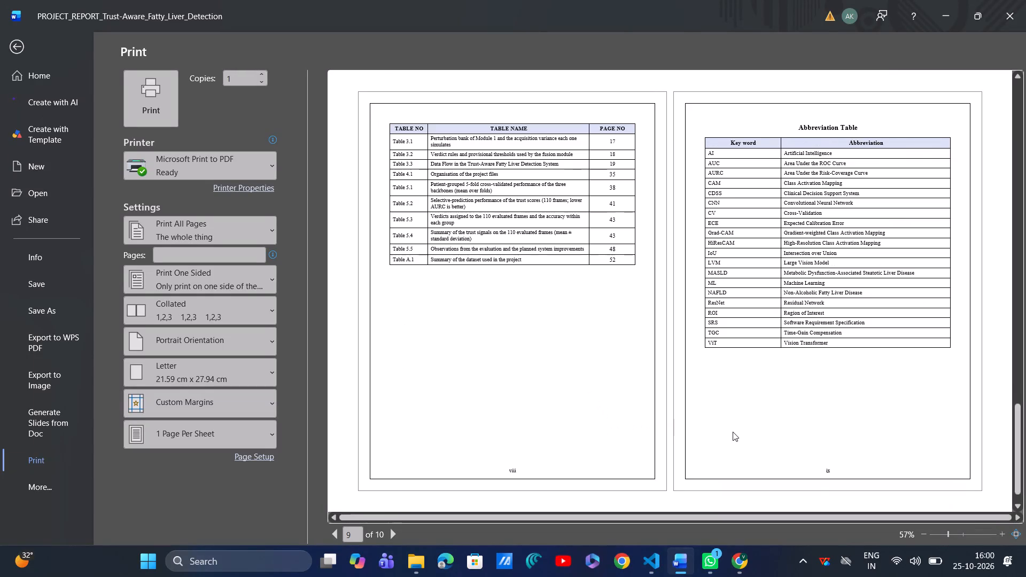
pyautogui.scroll(-3, 733, 432)
pyautogui.scroll(-20, 733, 432)
pyautogui.scroll(-11, 733, 432)
pyautogui.scroll(13, 733, 432)
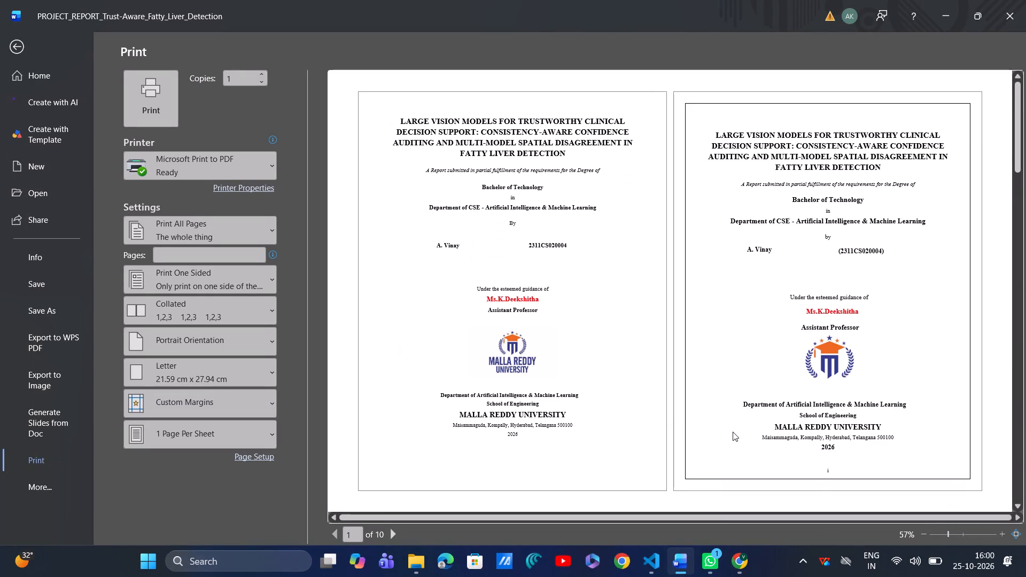
pyautogui.click(12, 44)
# Remove the centring from the cover page's "Under the esteemed guidance of" line and indent it with tabs towards the page centre.
pyautogui.scroll(2, 276, 305)
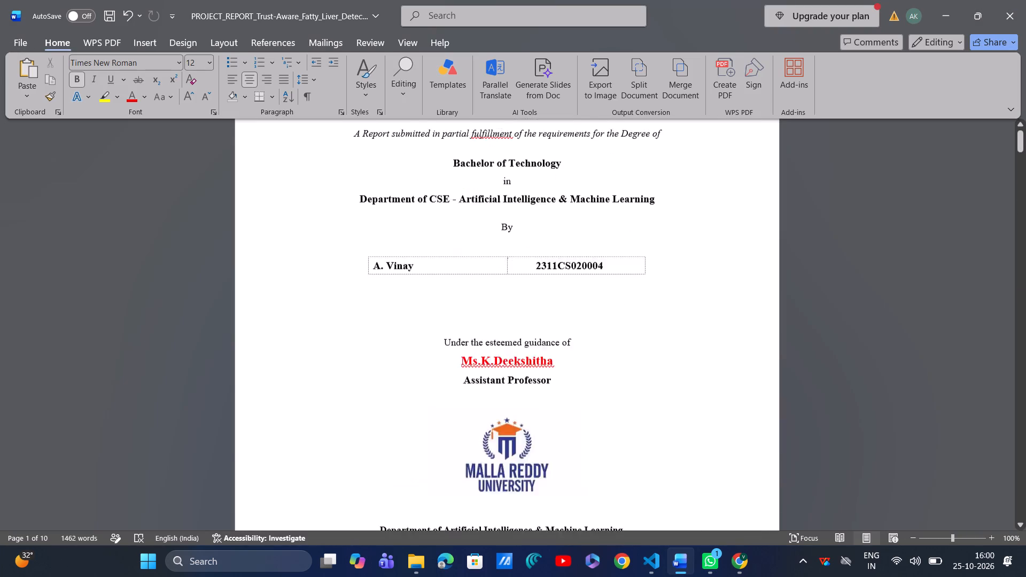
pyautogui.scroll(1, 276, 305)
pyautogui.hscroll(1, 276, 305)
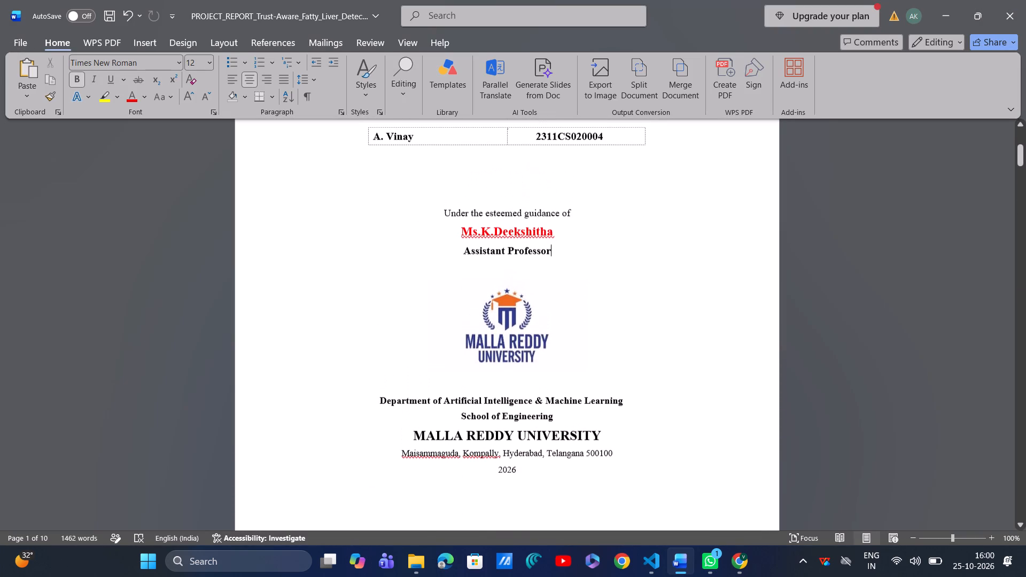
pyautogui.hscroll(1, 276, 305)
pyautogui.click(440, 215)
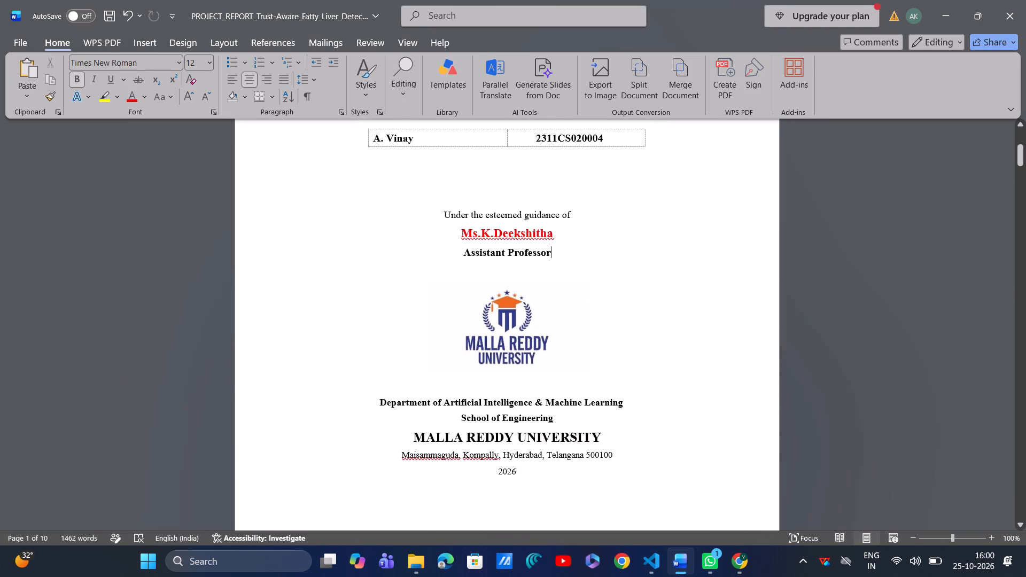
pyautogui.press('BackSpace')
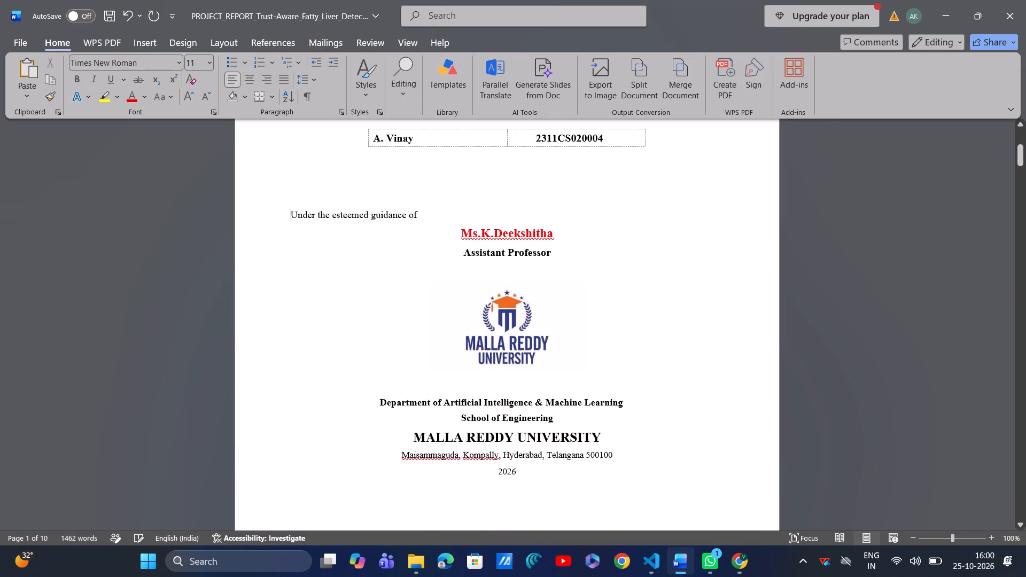
pyautogui.press('Tab')
pyautogui.press('Tab')
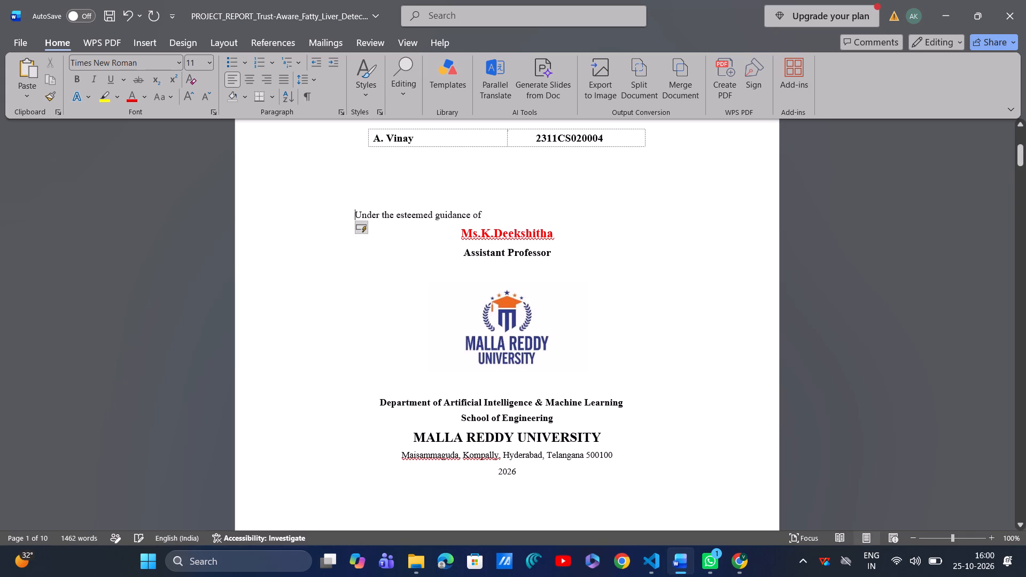
pyautogui.press('Tab')
pyautogui.press('Tab')
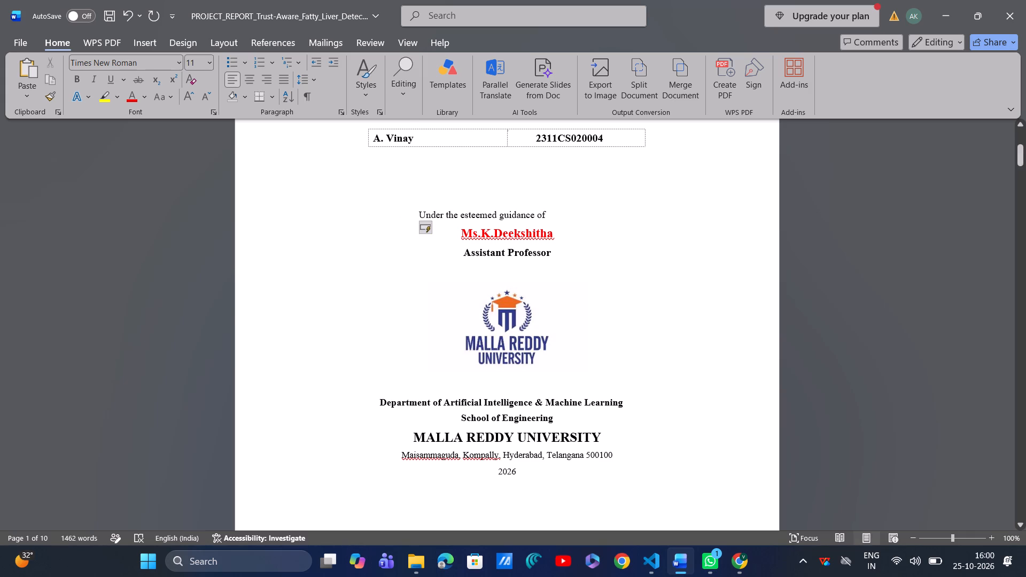
pyautogui.scroll(-5, 516, 370)
pyautogui.scroll(1, 516, 370)
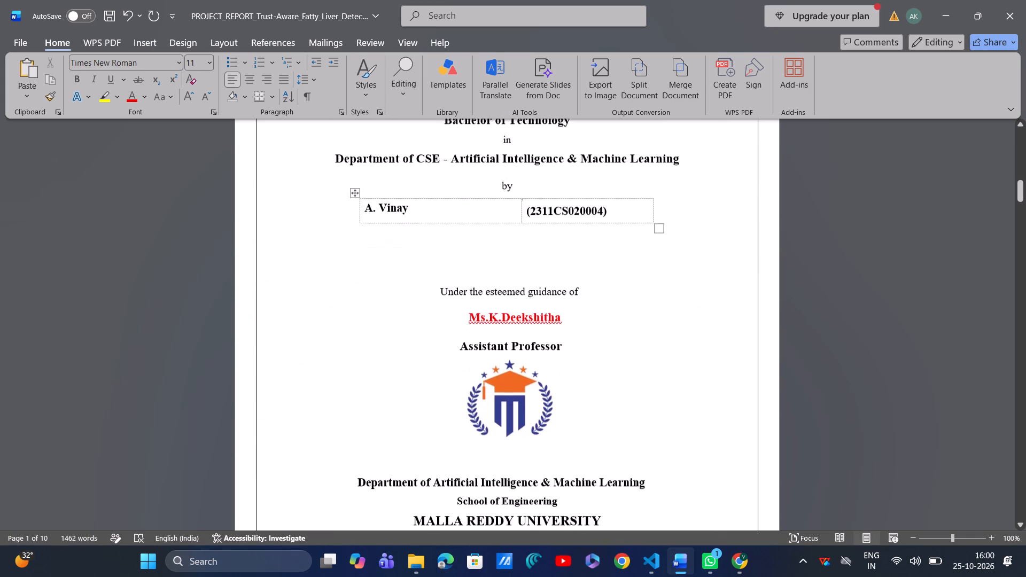
pyautogui.scroll(2, 516, 370)
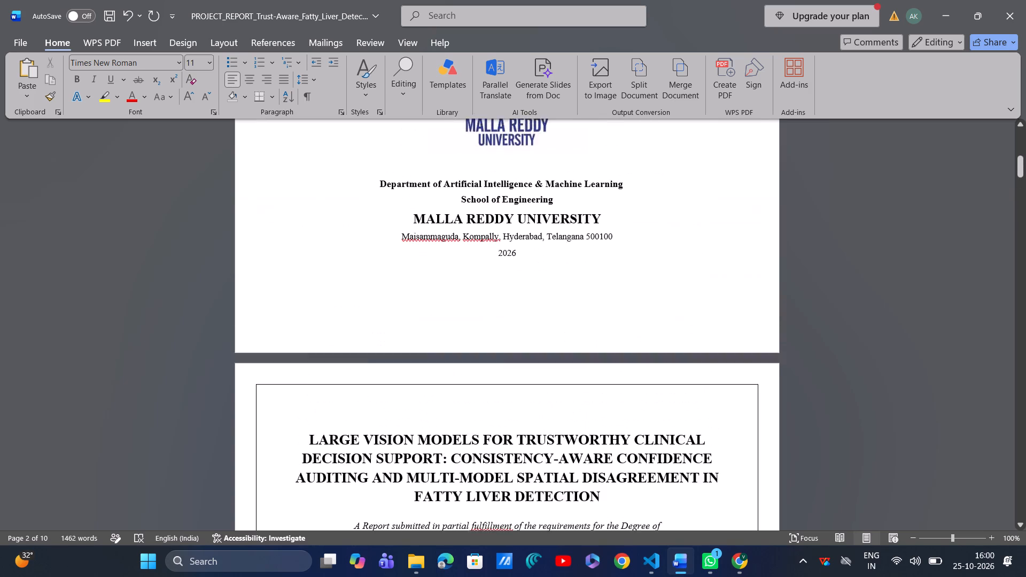
pyautogui.scroll(2, 516, 370)
pyautogui.press('Tab')
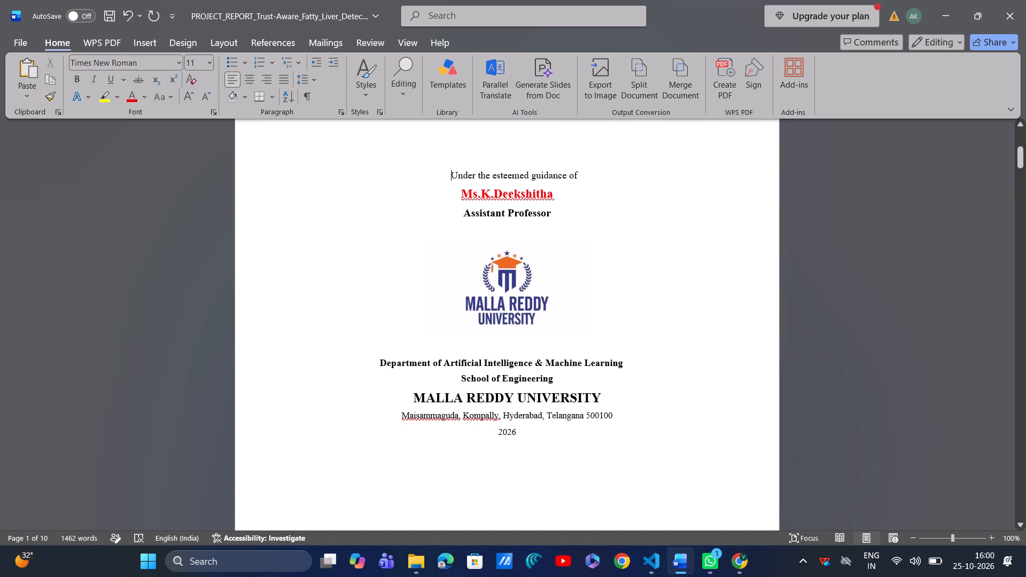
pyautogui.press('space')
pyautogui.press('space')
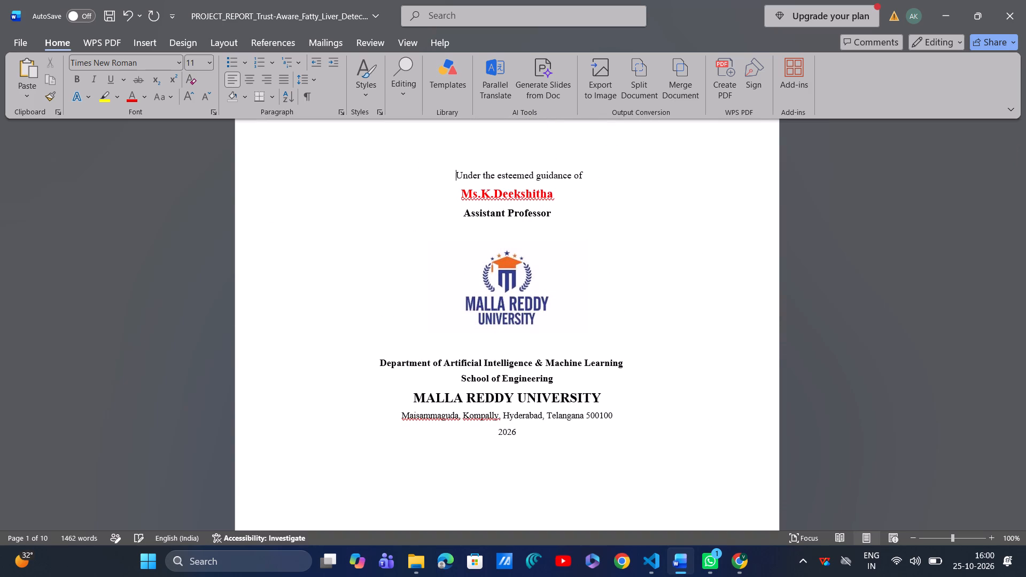
# Replace the tab indent on "Under the esteemed guidance of" with leading spaces so the line sits centred above the guide's name.
pyautogui.press('BackSpace')
pyautogui.press('BackSpace')
pyautogui.press('BackSpace')
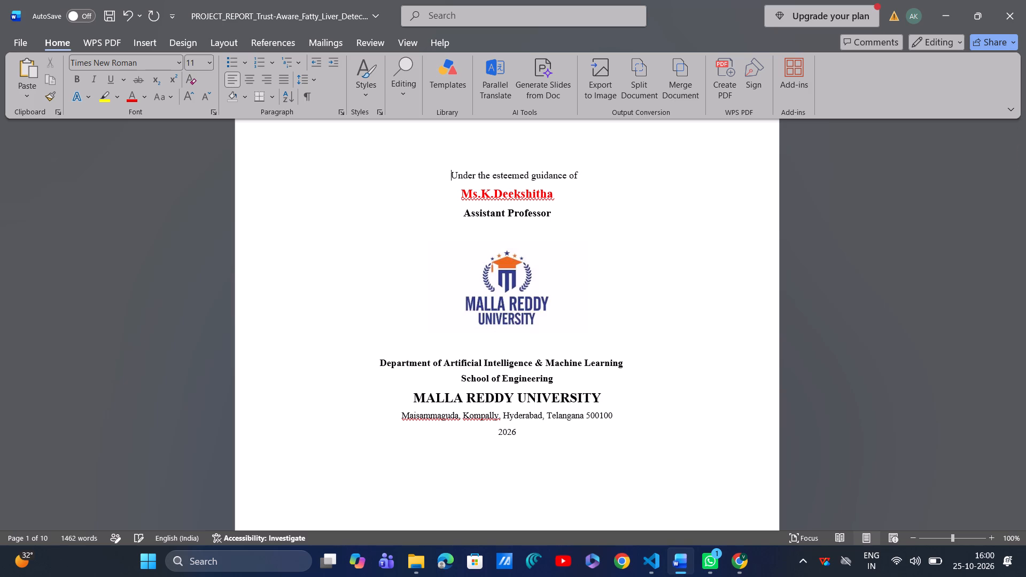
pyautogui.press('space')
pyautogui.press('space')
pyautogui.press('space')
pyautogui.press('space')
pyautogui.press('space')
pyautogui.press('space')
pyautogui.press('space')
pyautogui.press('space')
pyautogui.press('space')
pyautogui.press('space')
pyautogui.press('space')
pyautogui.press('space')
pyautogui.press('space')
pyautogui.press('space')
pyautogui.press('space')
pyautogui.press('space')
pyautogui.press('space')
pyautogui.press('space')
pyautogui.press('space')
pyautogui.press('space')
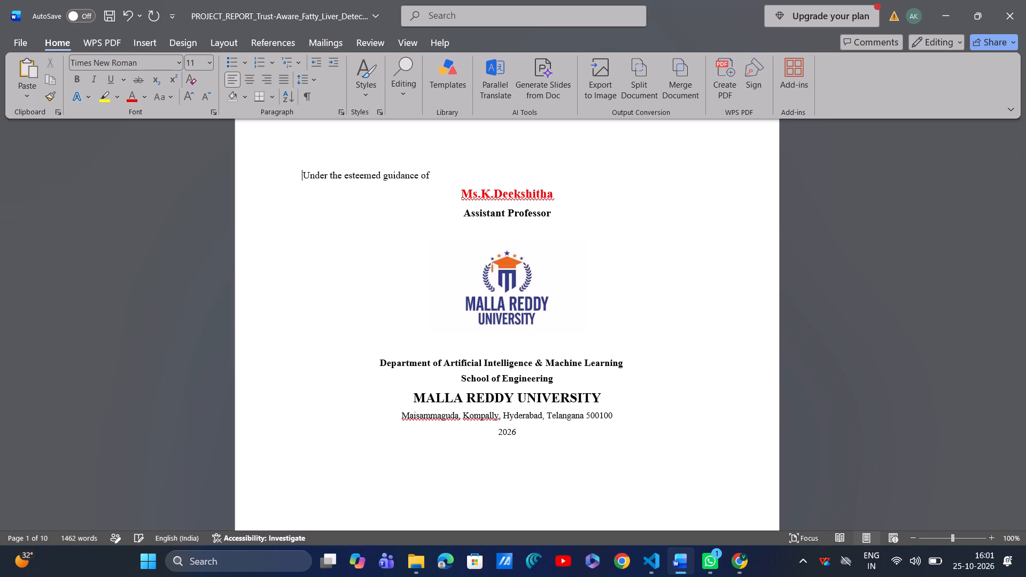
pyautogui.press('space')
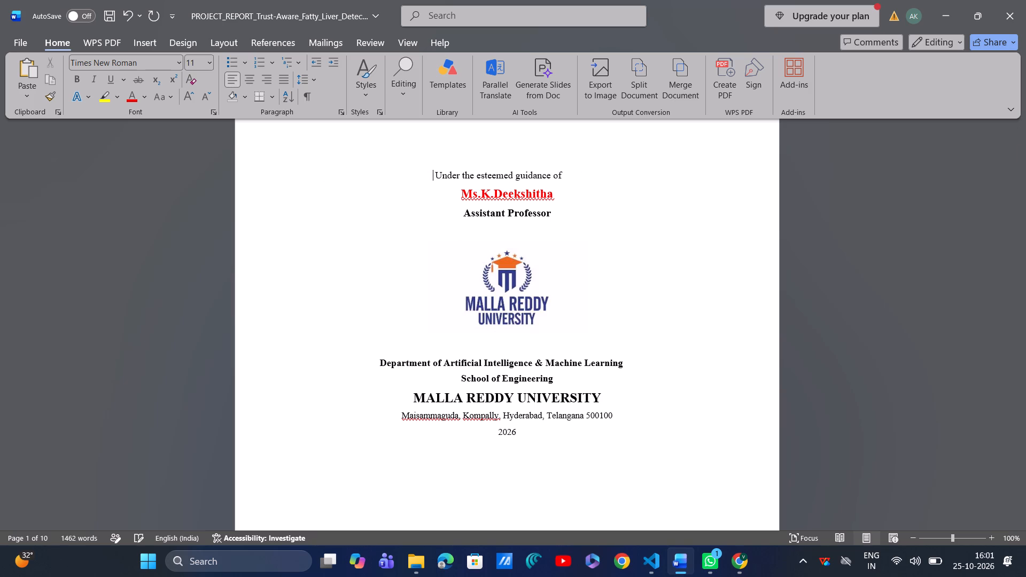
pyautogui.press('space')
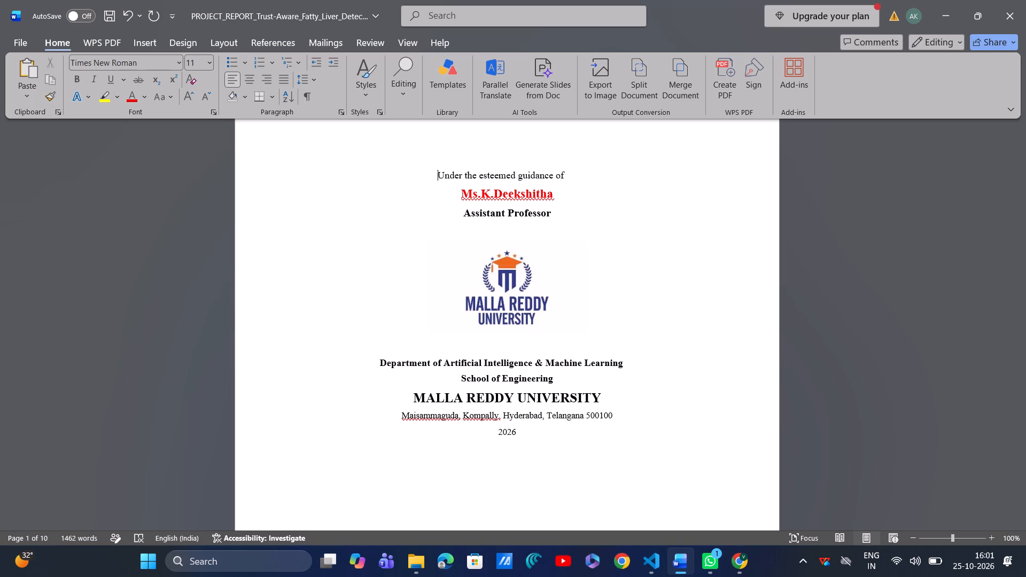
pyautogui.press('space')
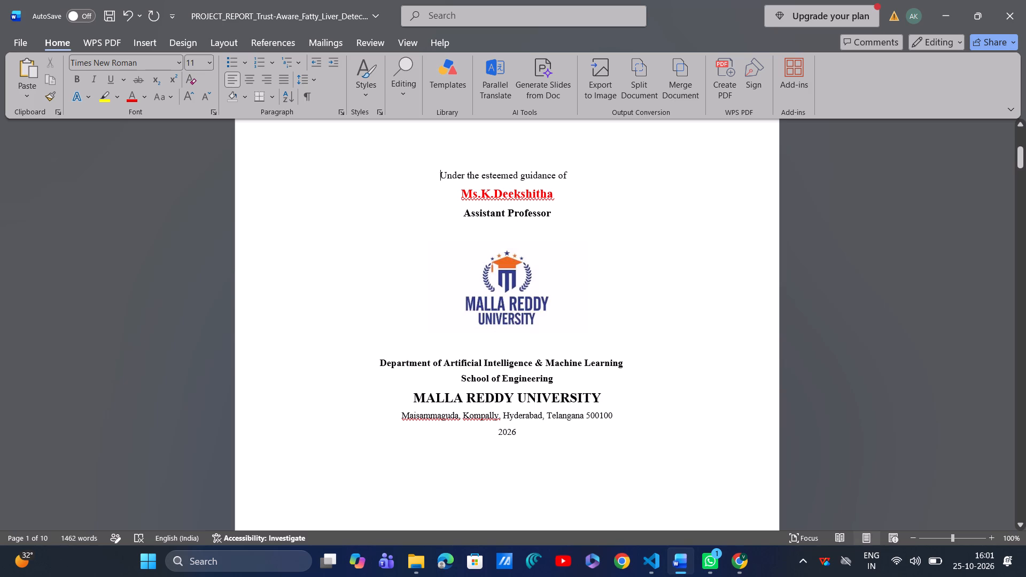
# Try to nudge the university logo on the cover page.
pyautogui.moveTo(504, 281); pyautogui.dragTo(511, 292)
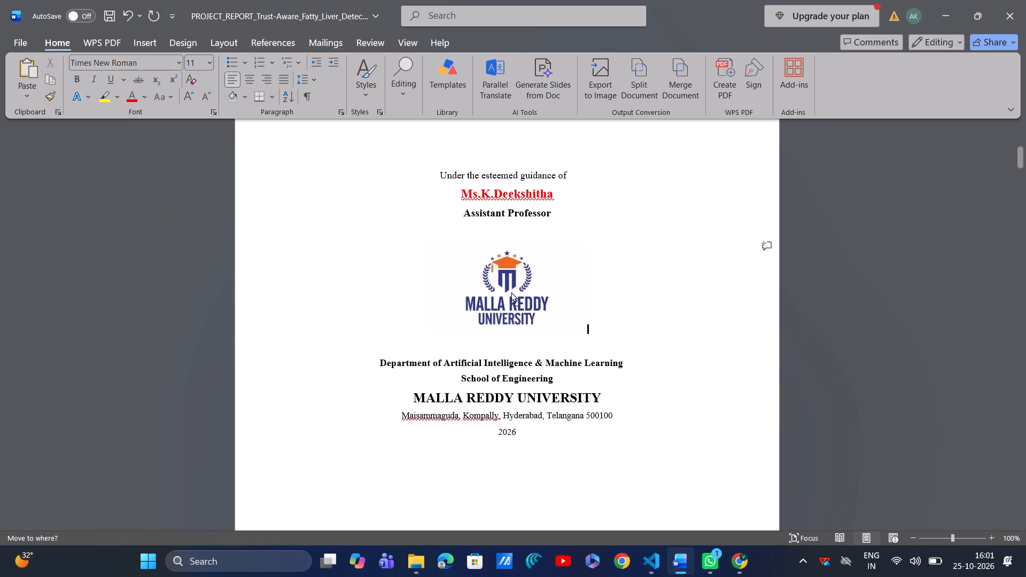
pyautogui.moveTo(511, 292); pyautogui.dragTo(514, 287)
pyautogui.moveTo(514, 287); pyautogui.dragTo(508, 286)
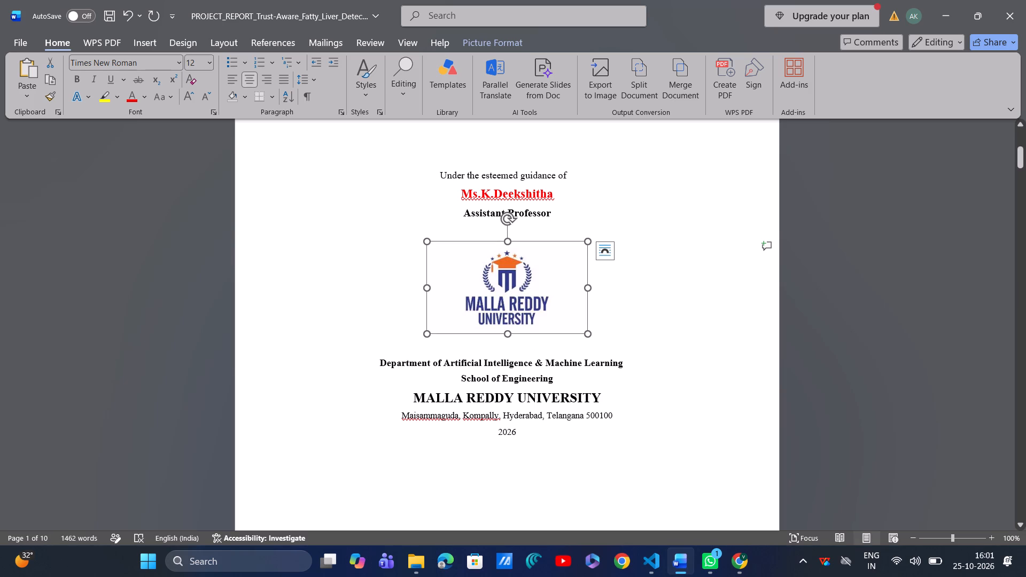
# Shift the cover page's "Department of Artificial Intelligence & Machine Learning" line towards the centre with two leading spaces.
pyautogui.click(377, 364)
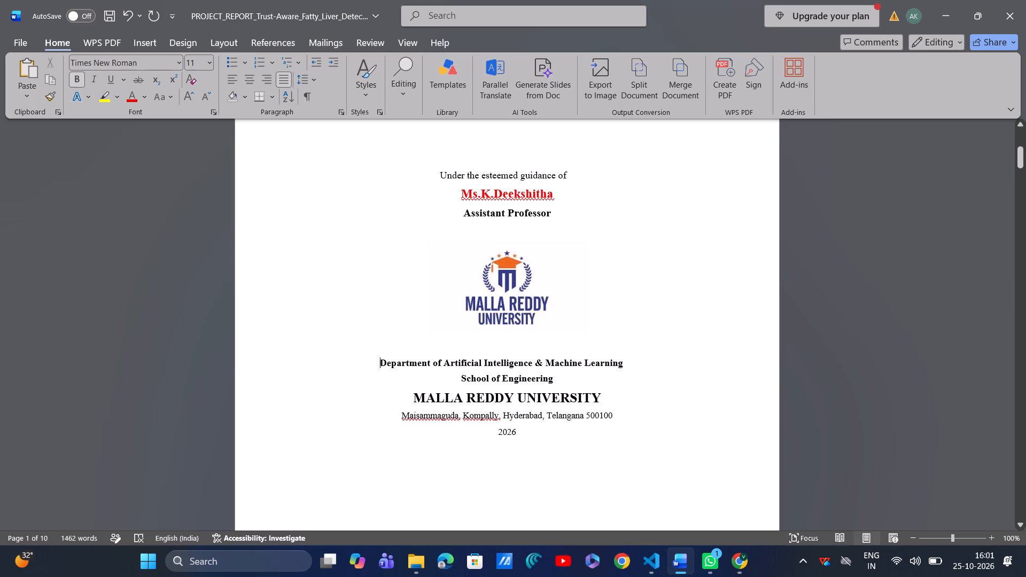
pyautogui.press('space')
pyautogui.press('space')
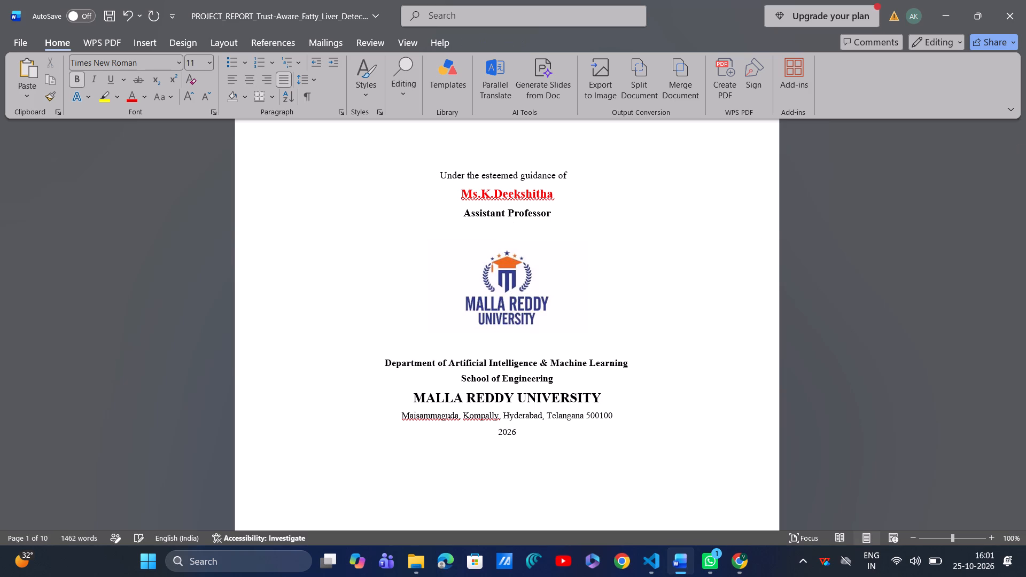
pyautogui.click(399, 417)
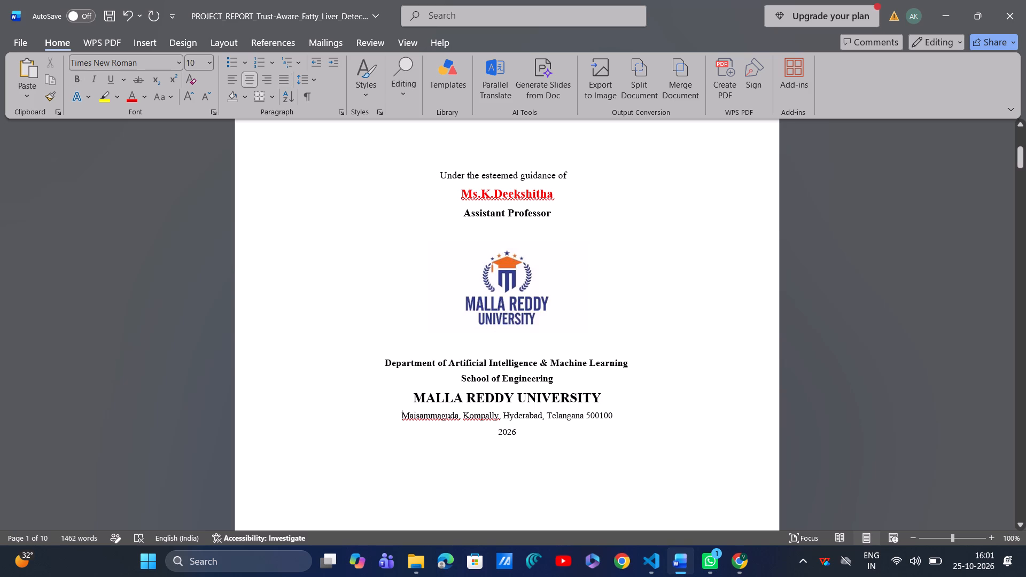
pyautogui.click(382, 363)
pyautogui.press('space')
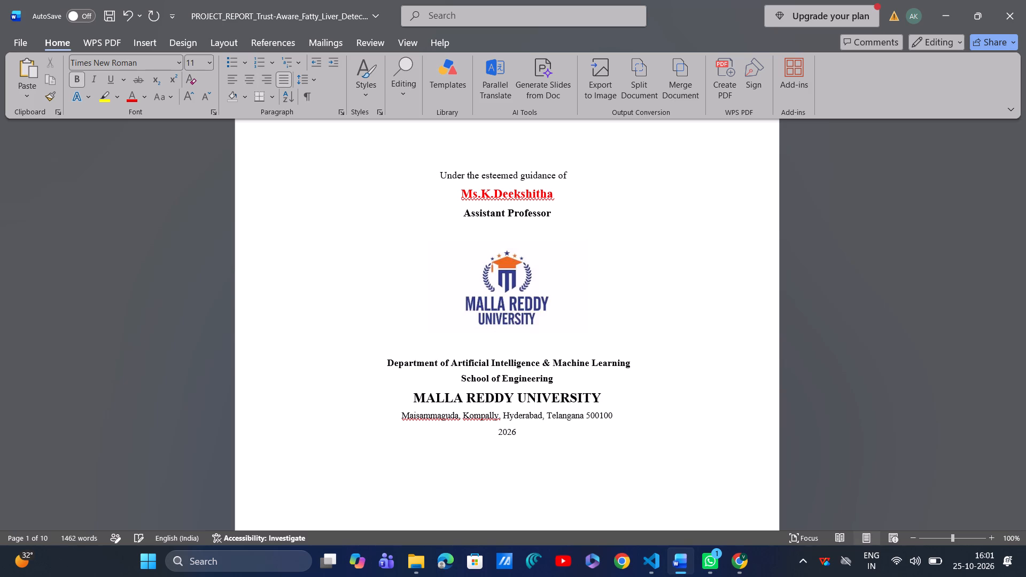
pyautogui.press('BackSpace')
# Save the report as a Word document named Vinay in the final folder under Downloads.
pyautogui.scroll(1, 382, 363)
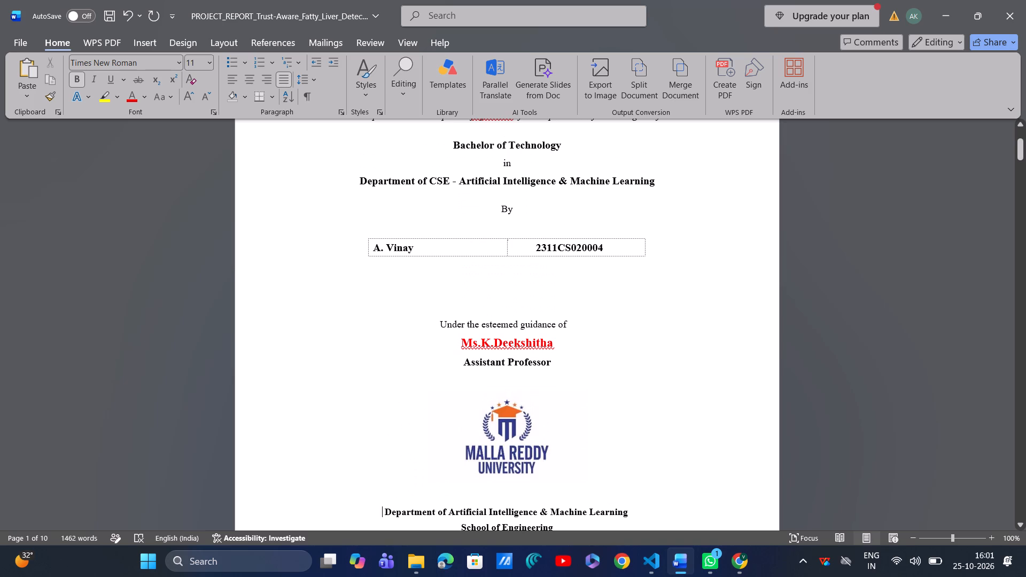
pyautogui.scroll(4, 382, 363)
pyautogui.scroll(-11, 382, 363)
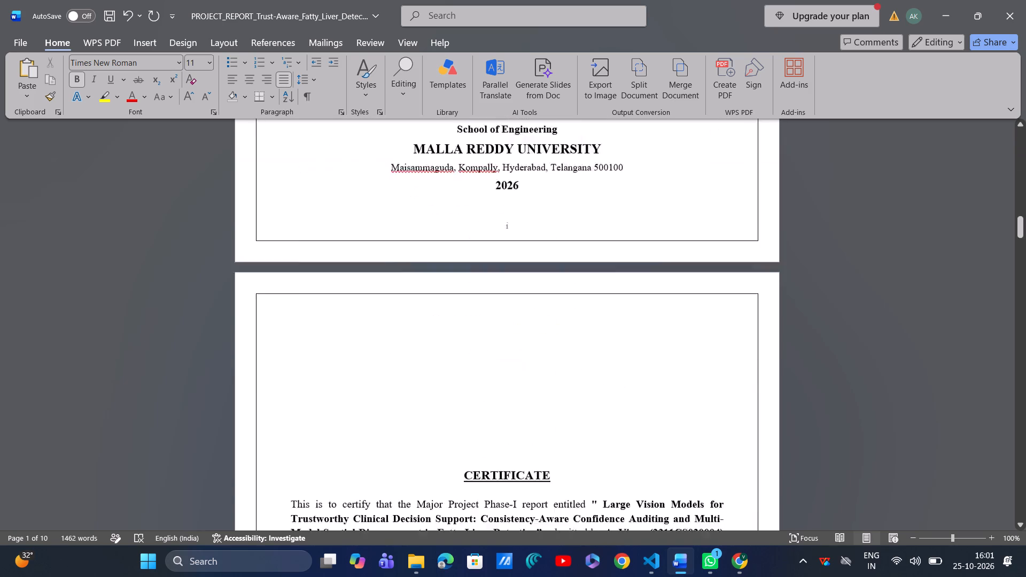
pyautogui.click(15, 46)
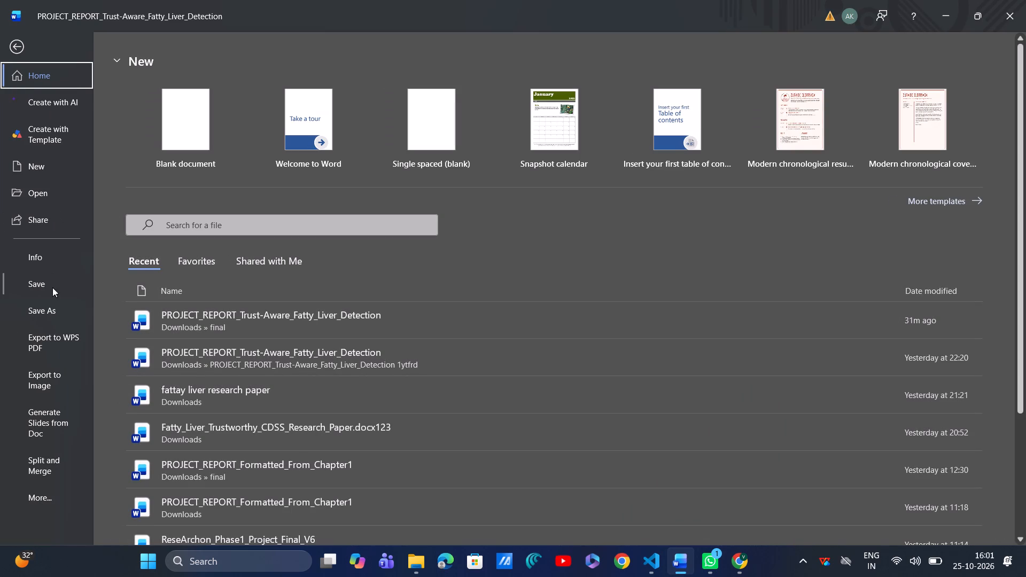
pyautogui.click(39, 314)
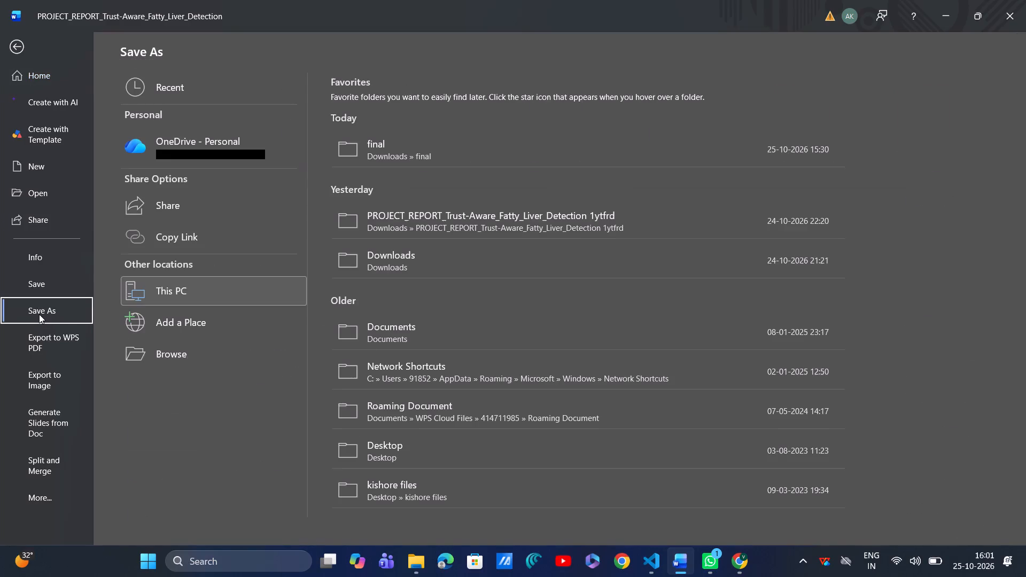
pyautogui.click(389, 149)
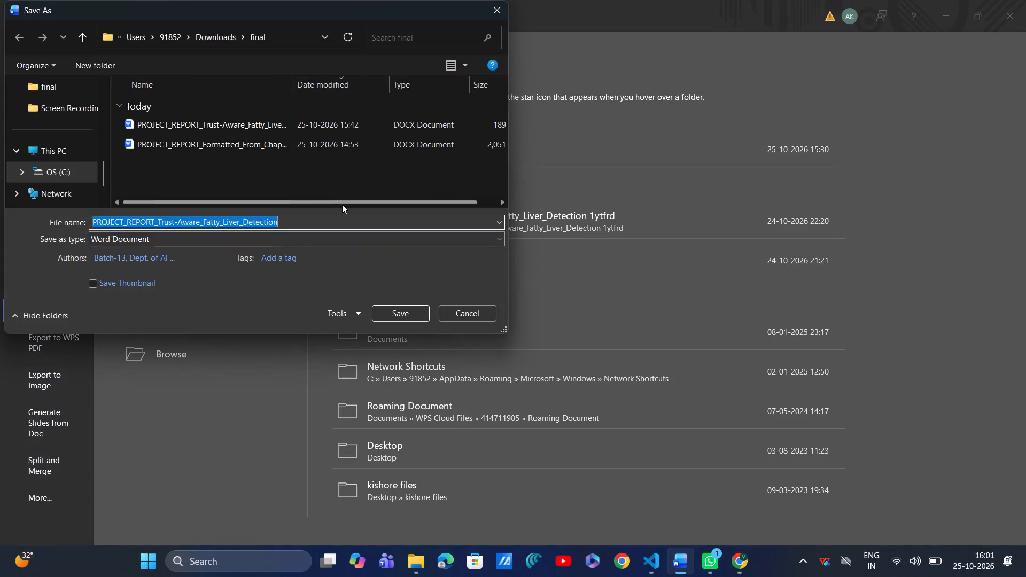
pyautogui.click(298, 223)
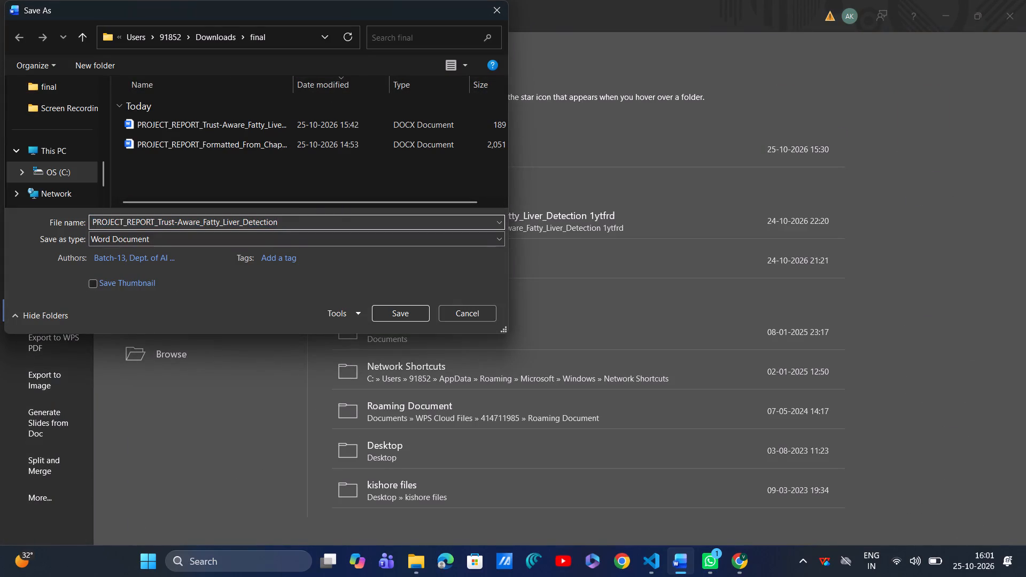
pyautogui.press('BackSpace')
pyautogui.press('BackSpace')
pyautogui.press('BackSpace')
pyautogui.press('BackSpace')
pyautogui.press('BackSpace')
pyautogui.press('BackSpace')
pyautogui.press('BackSpace')
pyautogui.press('BackSpace')
pyautogui.press('BackSpace')
pyautogui.press('BackSpace')
pyautogui.press('BackSpace')
pyautogui.press('BackSpace')
pyautogui.press('BackSpace')
pyautogui.press('BackSpace')
pyautogui.press('BackSpace')
pyautogui.press('BackSpace')
pyautogui.press('BackSpace')
pyautogui.press('BackSpace')
pyautogui.press('BackSpace')
pyautogui.press('BackSpace')
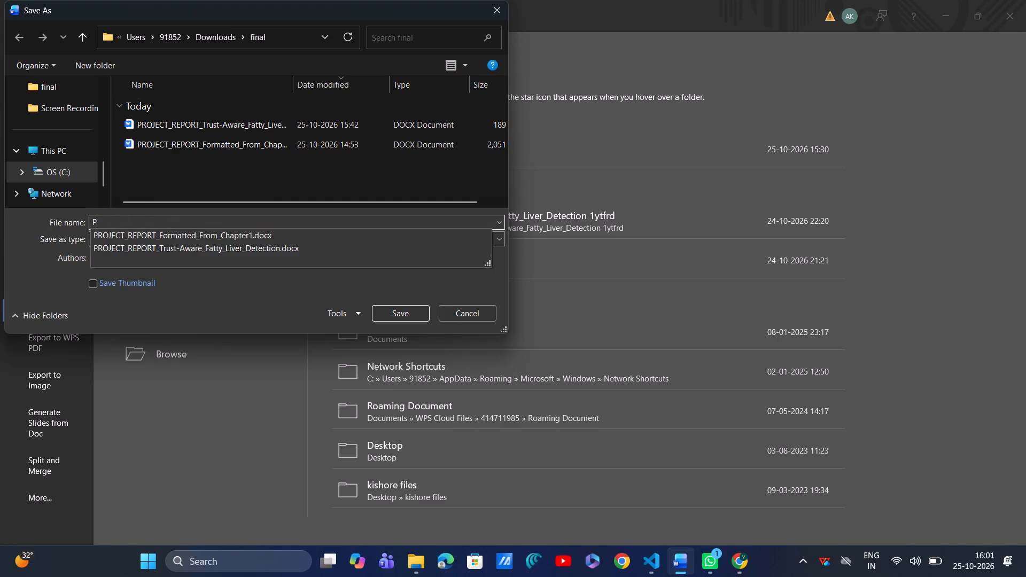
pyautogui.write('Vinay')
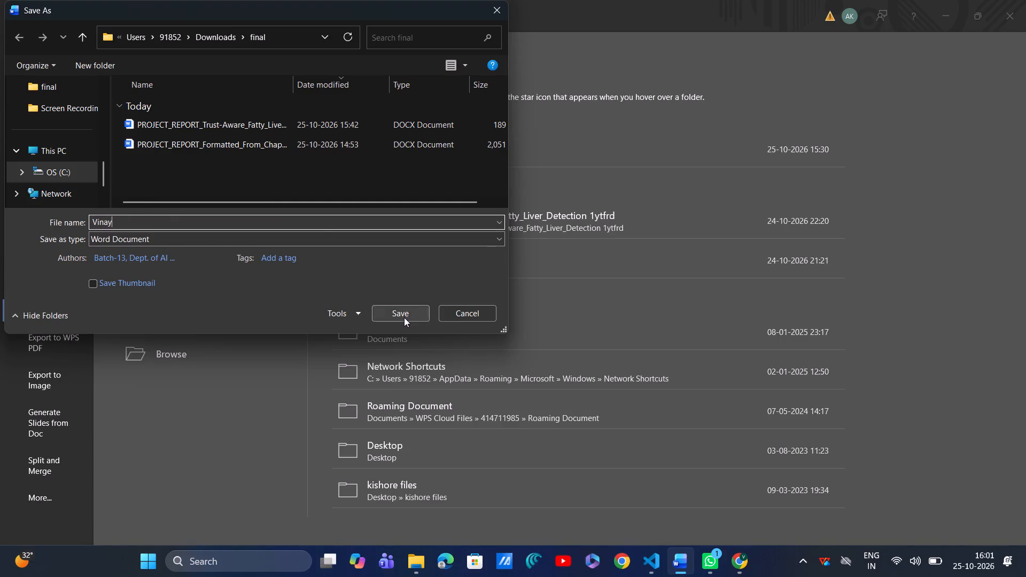
pyautogui.click(404, 317)
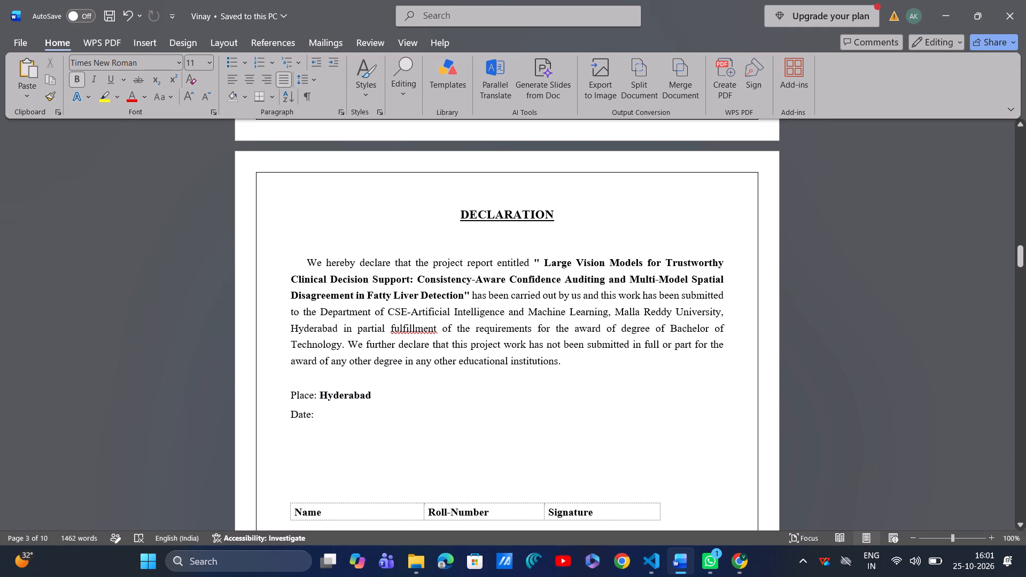
# Look over the saved copy's cover page up to the report title.
pyautogui.scroll(6, 416, 238)
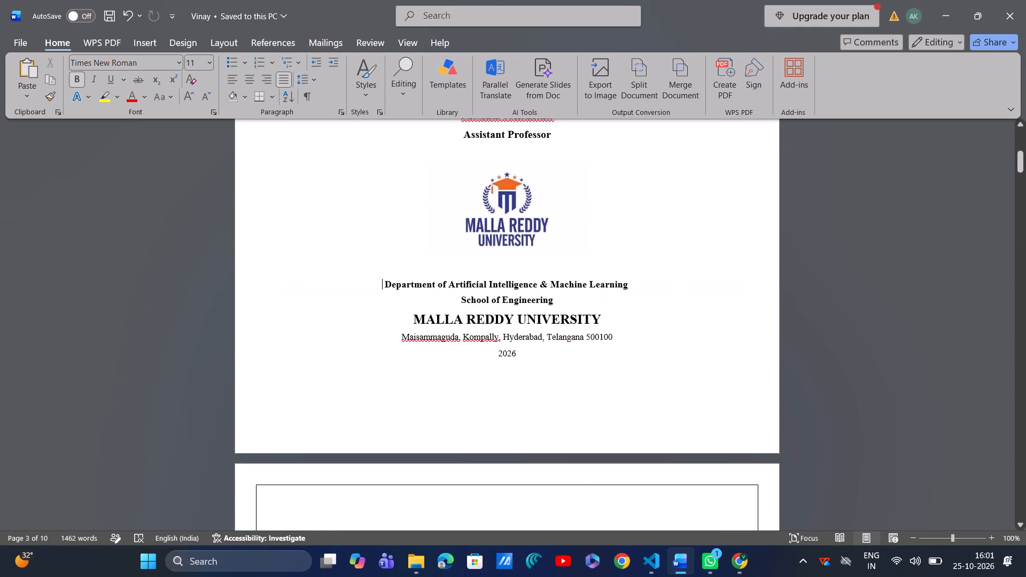
pyautogui.scroll(5, 416, 238)
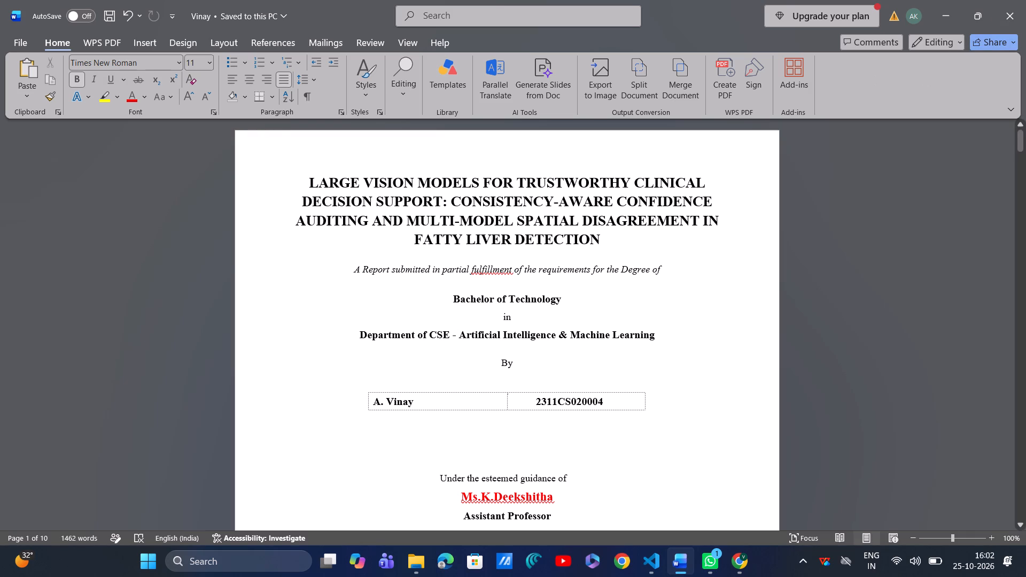
# Close the Vinay report copy and the browser window behind it.
pyautogui.click(1005, 15)
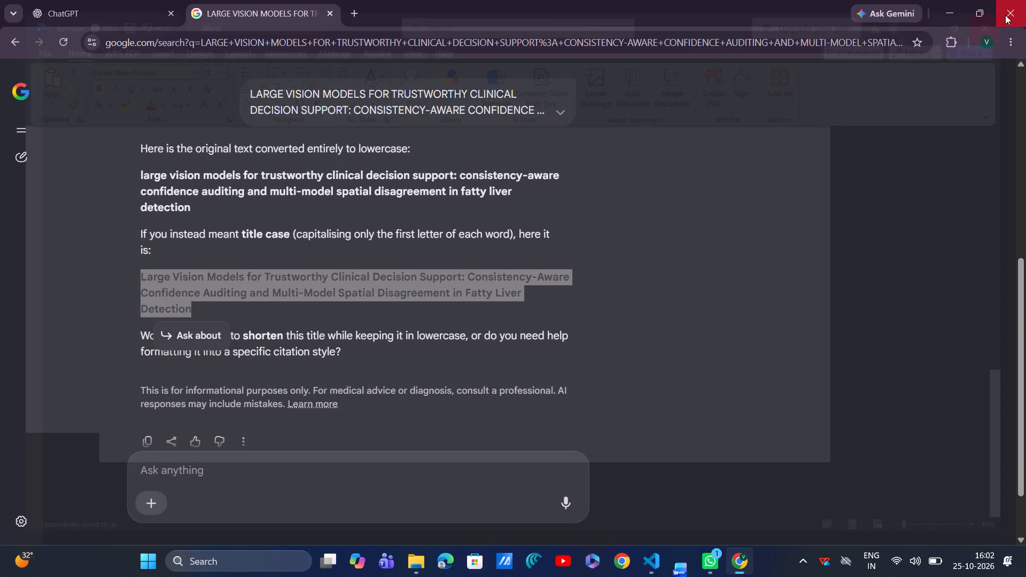
pyautogui.click(1018, 6)
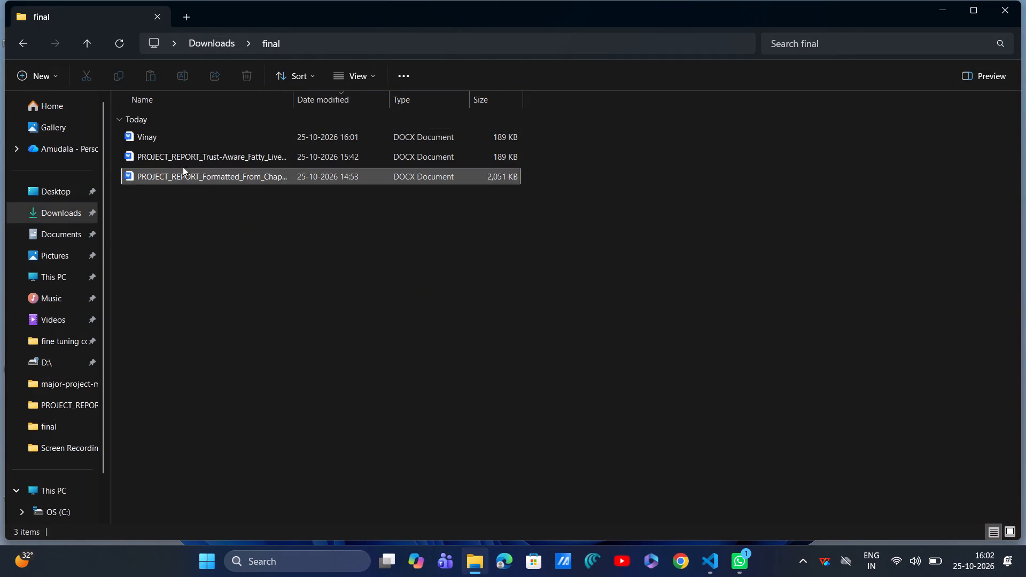
# Open the PROJECT_REPORT_Trust-Aware_Fatty_Liver_Detection document from the final folder in WPS Office.
pyautogui.click(186, 157)
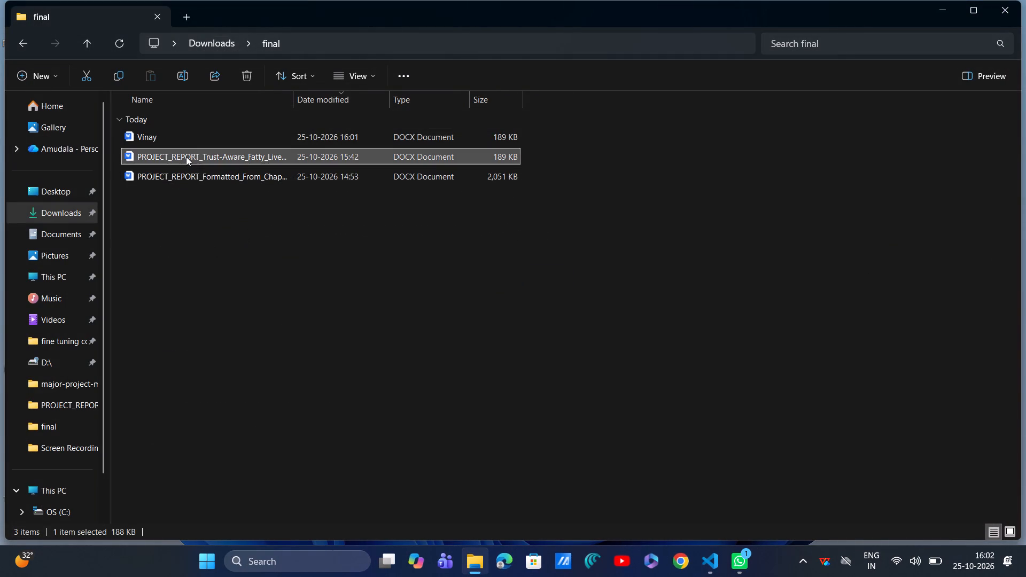
pyautogui.doubleClick(186, 157)
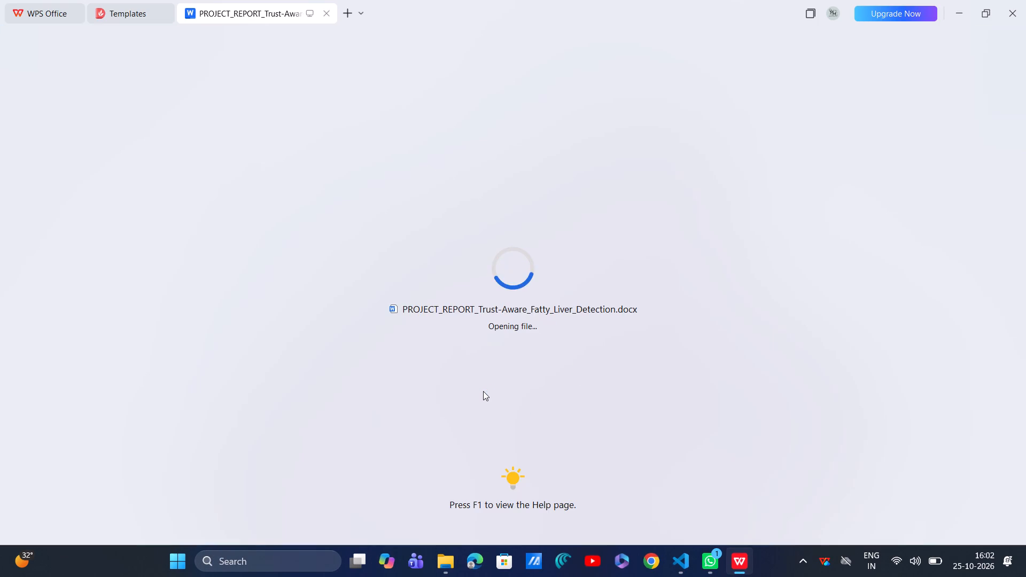
# Enlarge the university logo on the first cover page slightly, in both width and height.
pyautogui.scroll(-1, 539, 340)
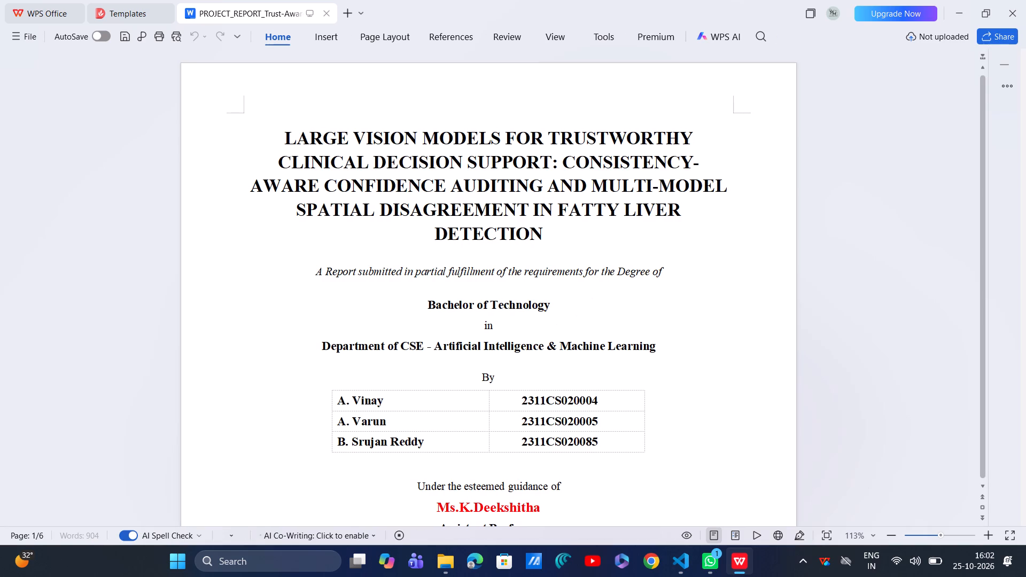
pyautogui.scroll(-4, 539, 340)
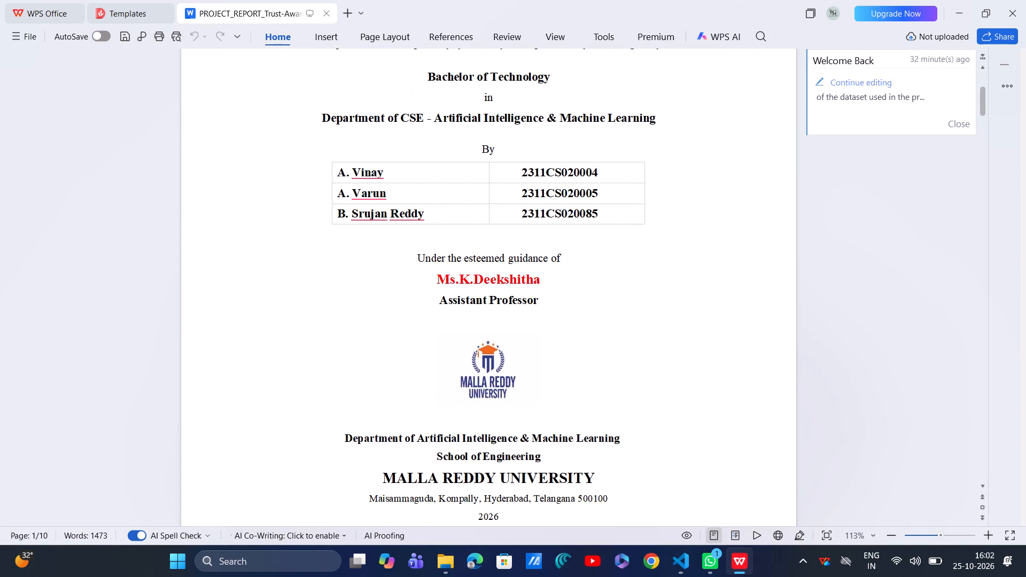
pyautogui.scroll(-1, 539, 340)
pyautogui.click(498, 310)
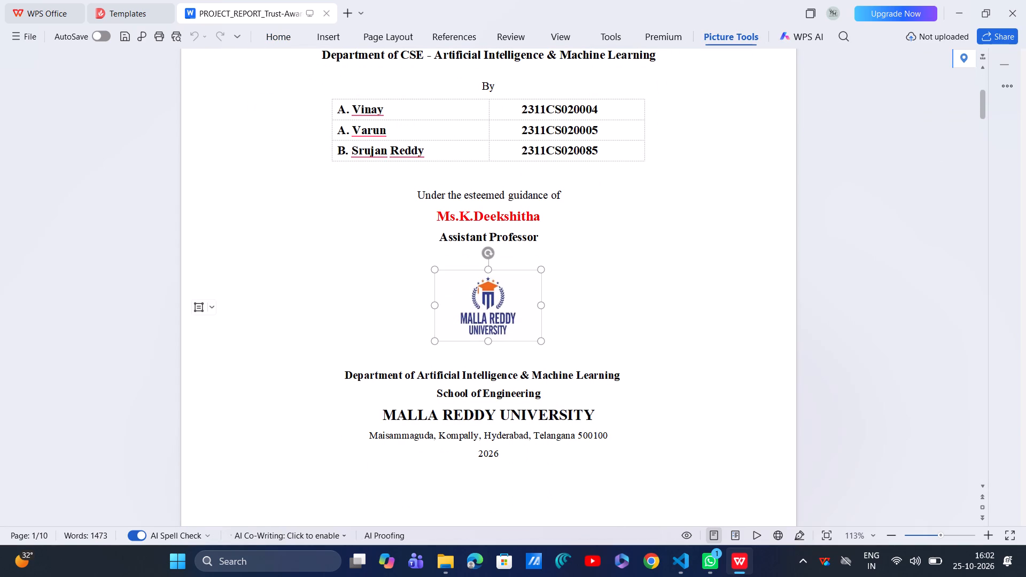
pyautogui.moveTo(436, 304); pyautogui.dragTo(407, 302)
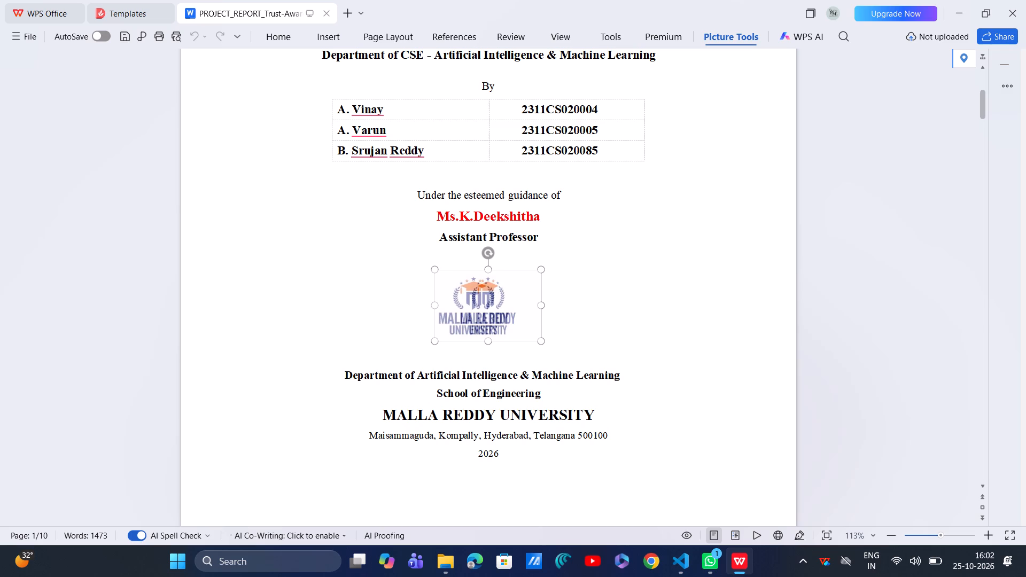
pyautogui.moveTo(407, 302); pyautogui.dragTo(423, 302)
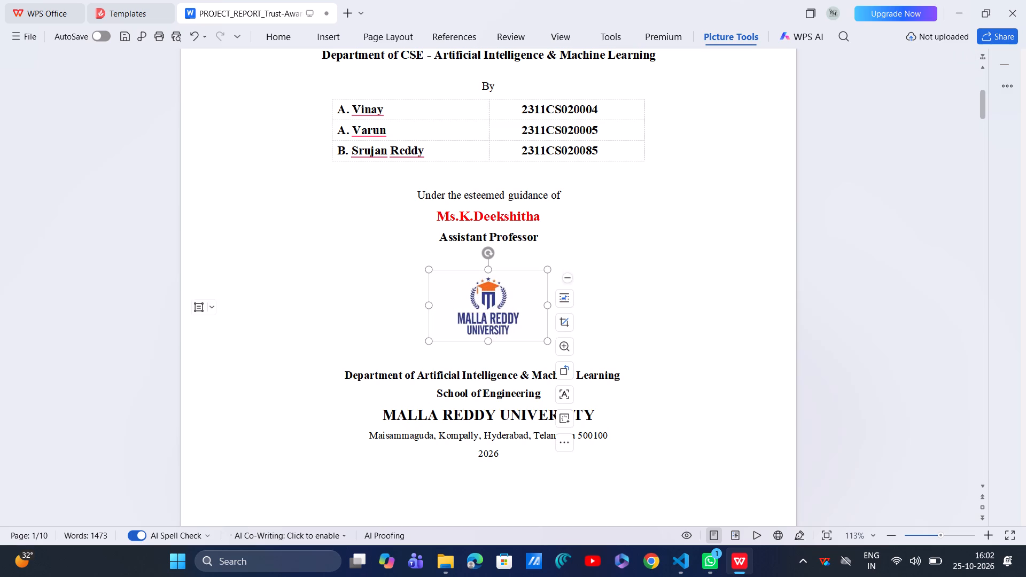
pyautogui.moveTo(488, 269); pyautogui.dragTo(487, 253)
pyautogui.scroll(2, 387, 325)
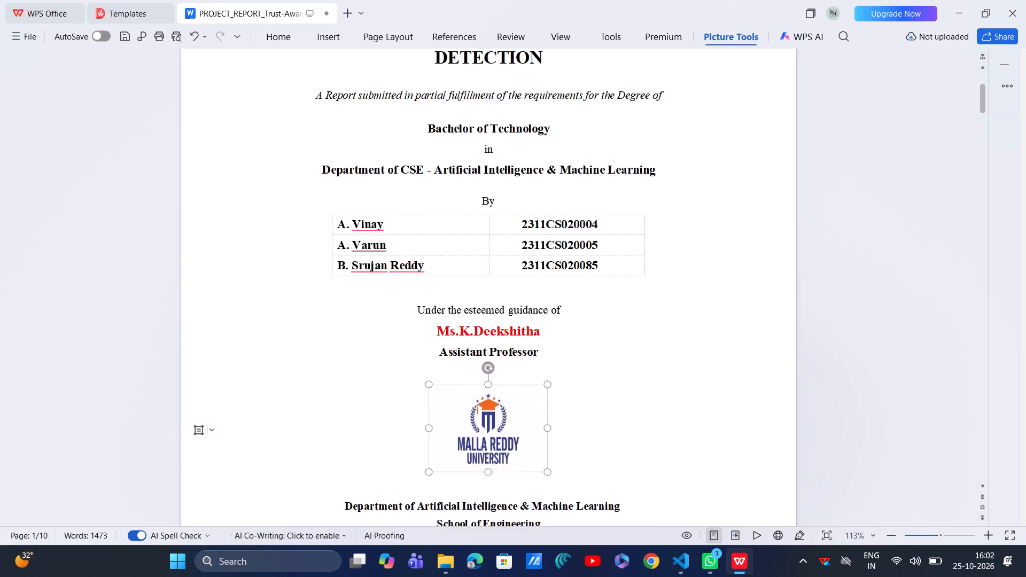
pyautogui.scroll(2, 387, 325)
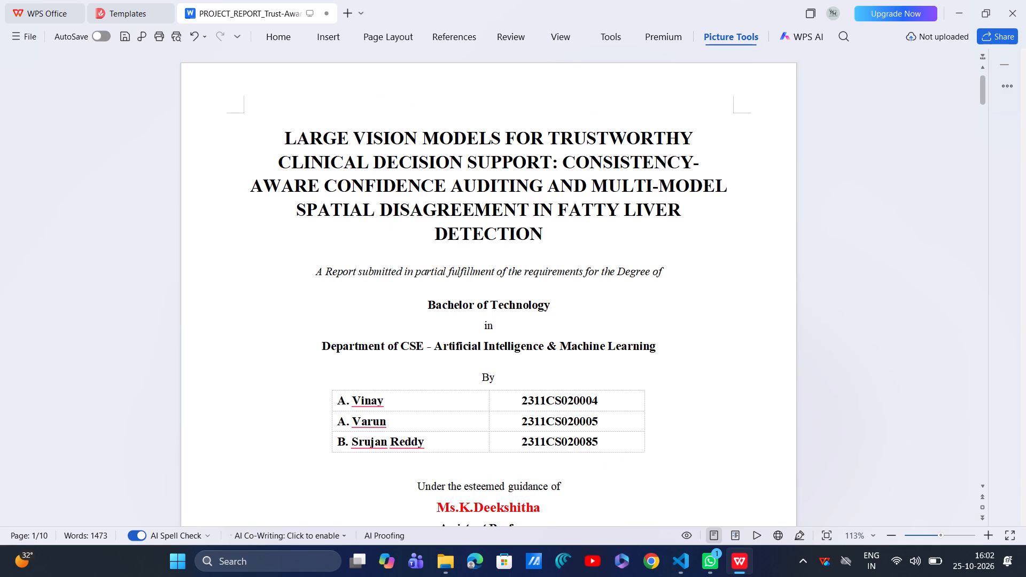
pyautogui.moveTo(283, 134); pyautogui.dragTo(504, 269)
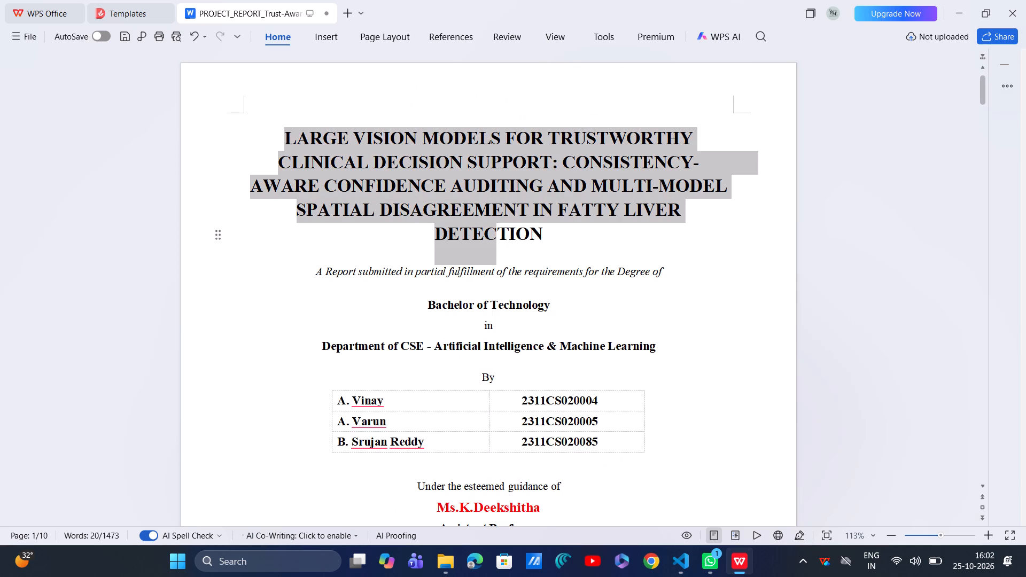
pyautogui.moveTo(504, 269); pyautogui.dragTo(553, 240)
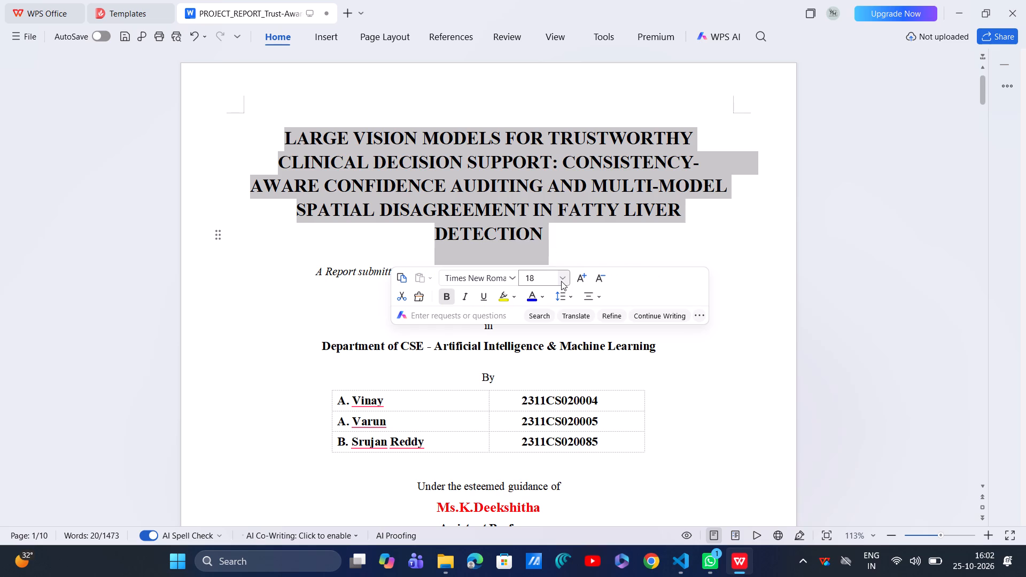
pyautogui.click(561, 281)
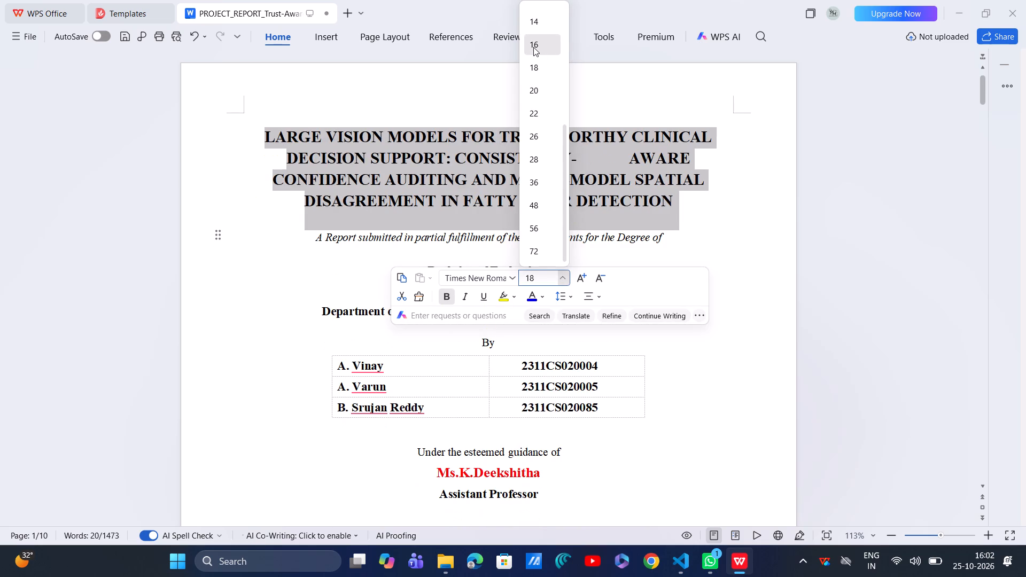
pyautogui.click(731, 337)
# Replace the first cover page's report title with a copy of the formatted title from the second page.
pyautogui.scroll(-4, 731, 337)
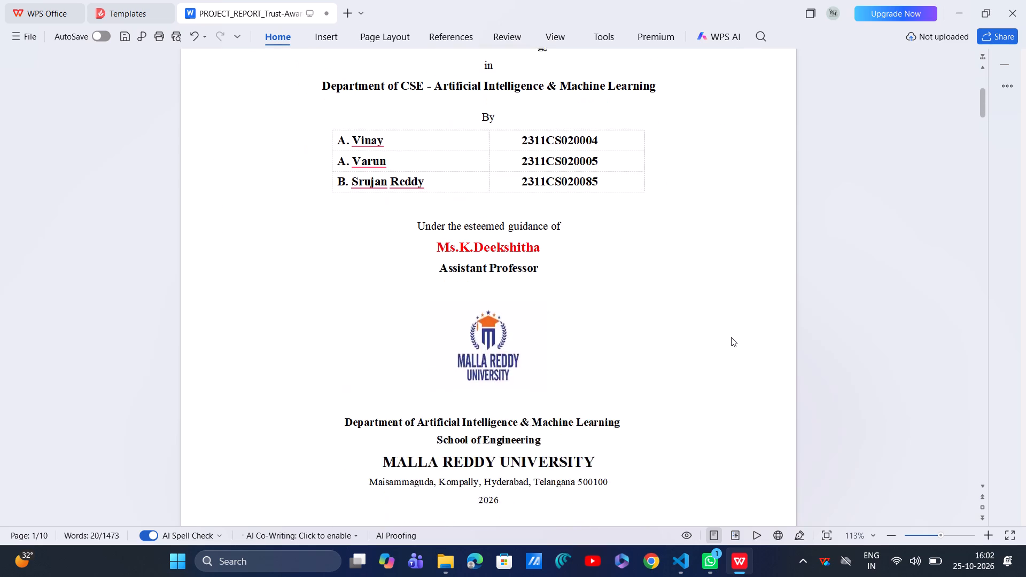
pyautogui.scroll(-3, 731, 337)
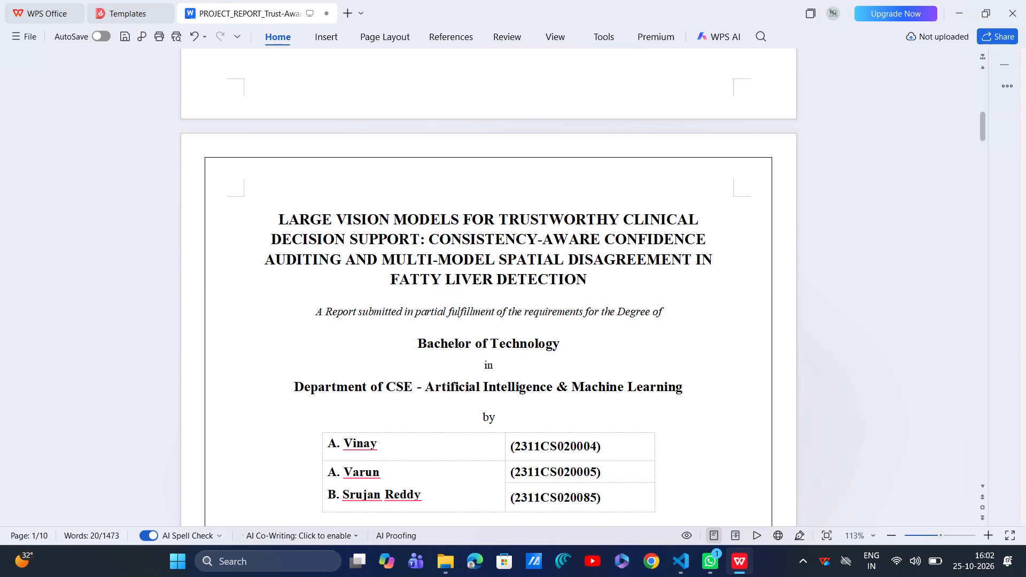
pyautogui.moveTo(278, 219); pyautogui.dragTo(543, 264)
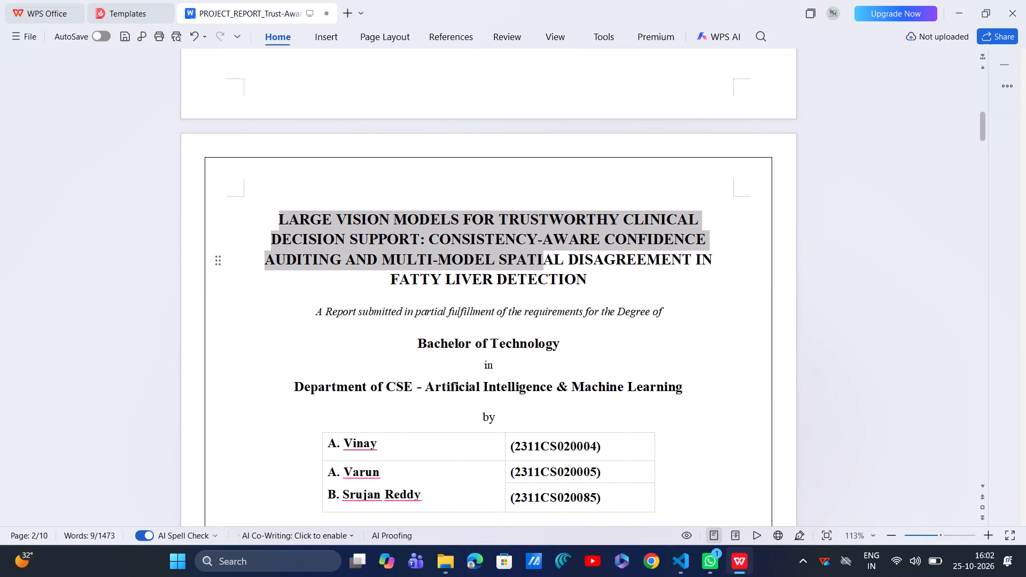
pyautogui.moveTo(543, 264); pyautogui.dragTo(591, 281)
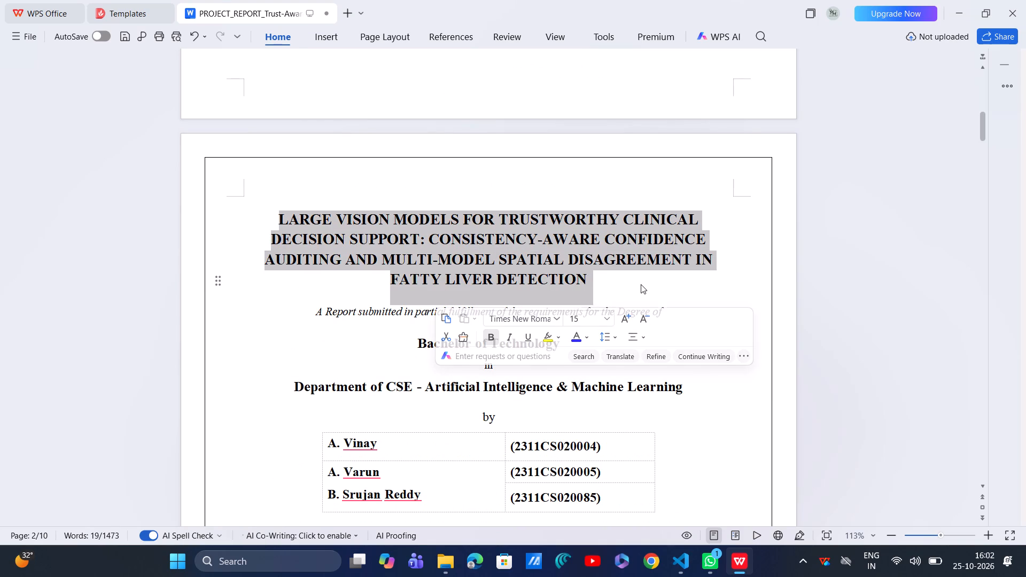
pyautogui.hotkey('ctrl', 'c')
pyautogui.scroll(7, 641, 284)
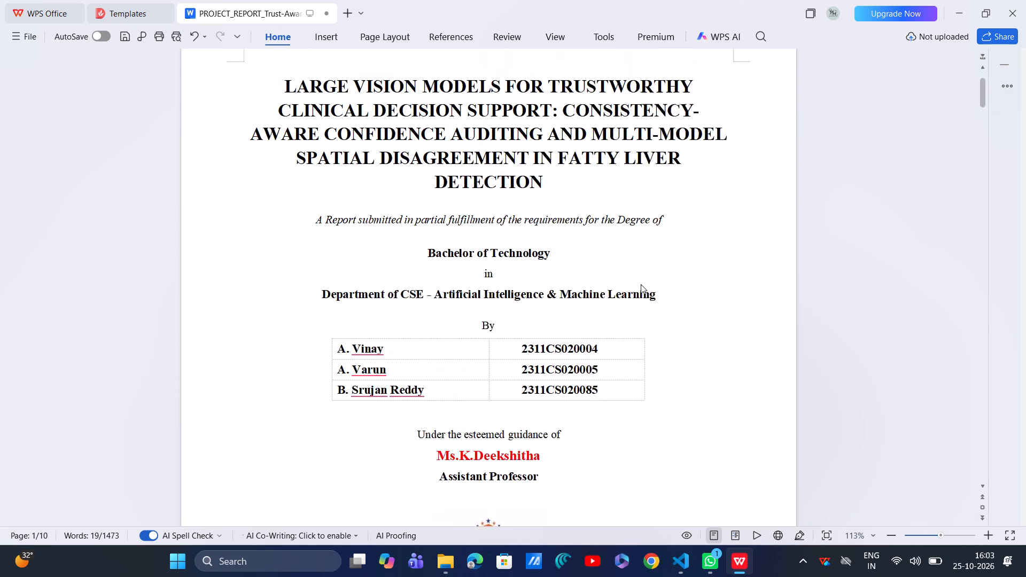
pyautogui.scroll(2, 641, 284)
pyautogui.click(545, 229)
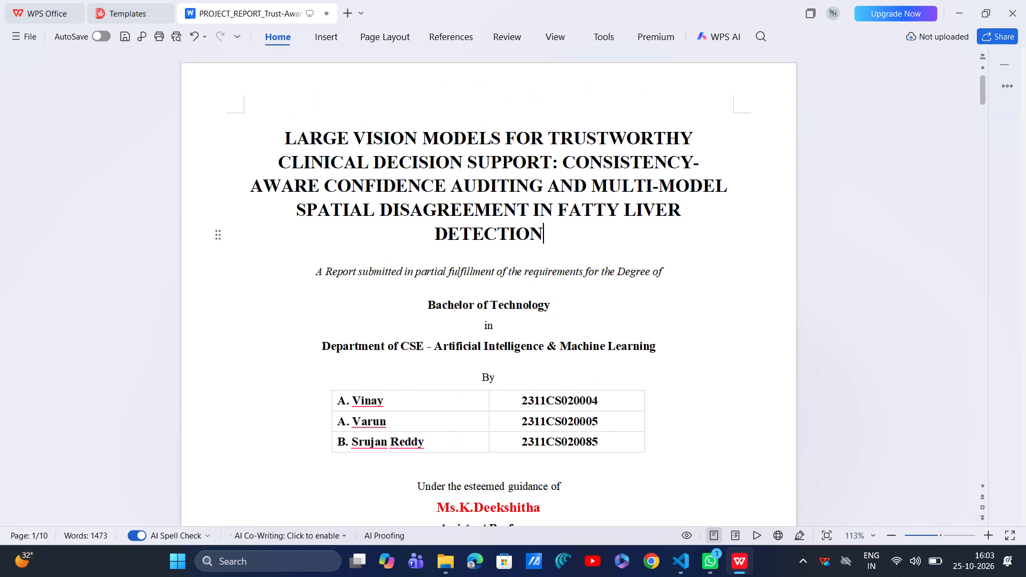
pyautogui.moveTo(545, 229); pyautogui.dragTo(250, 118)
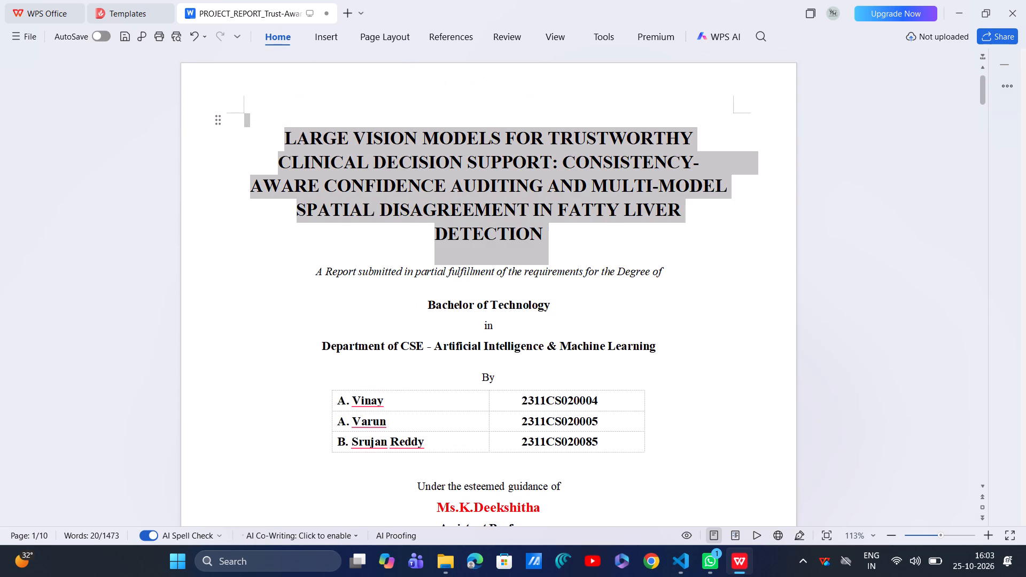
pyautogui.hotkey('ctrl', 'v')
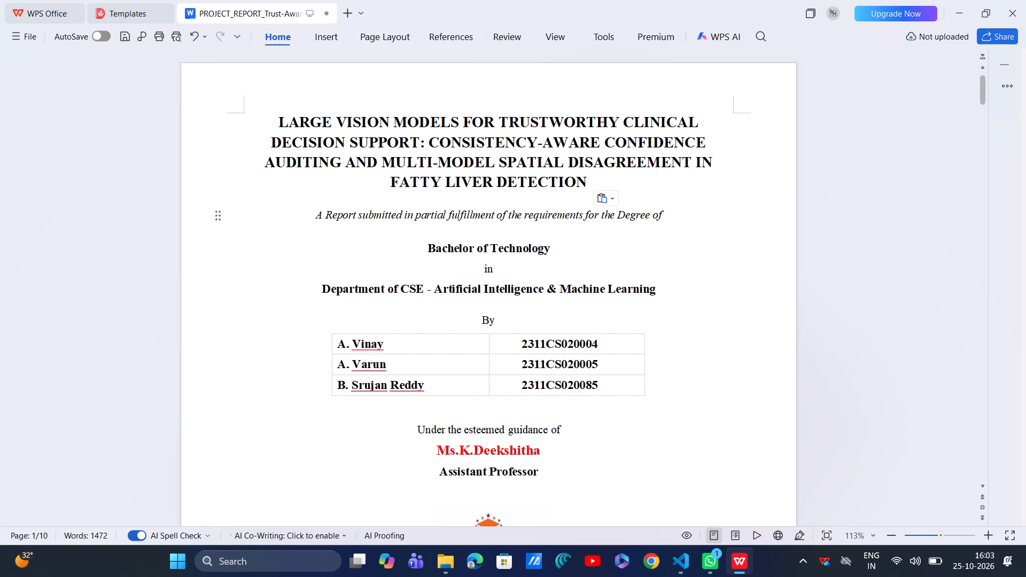
# Enlarge the first cover page's university logo further, making it taller and then wider.
pyautogui.scroll(-7, 401, 308)
pyautogui.scroll(1, 401, 308)
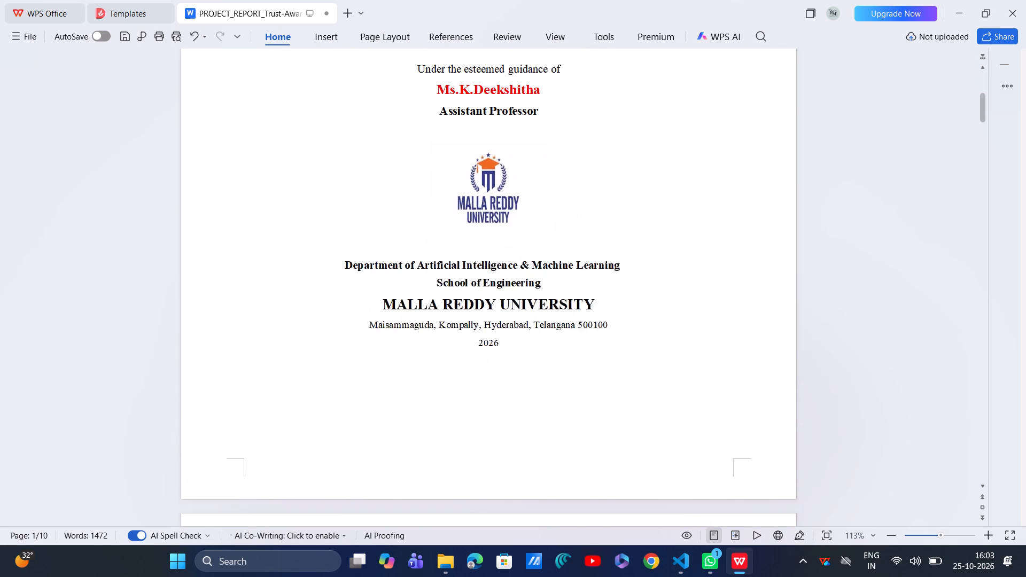
pyautogui.scroll(1, 401, 308)
pyautogui.click(487, 211)
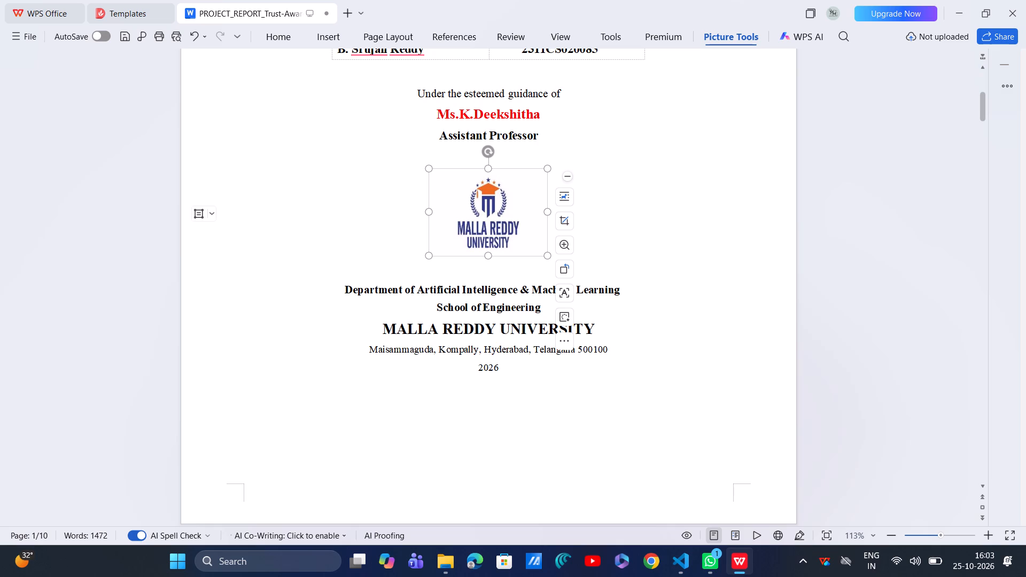
pyautogui.moveTo(488, 255); pyautogui.dragTo(488, 286)
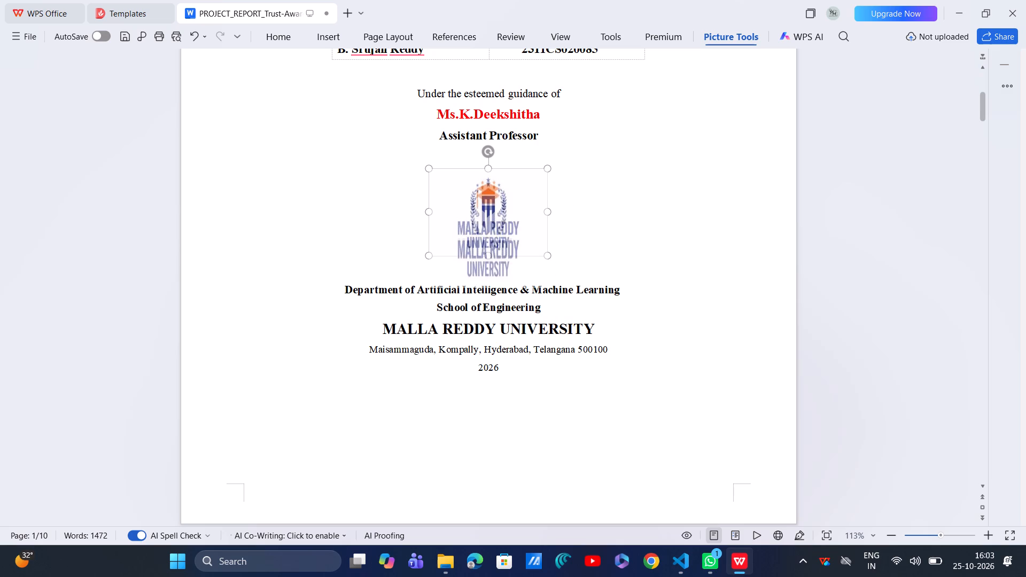
pyautogui.moveTo(488, 286); pyautogui.dragTo(488, 289)
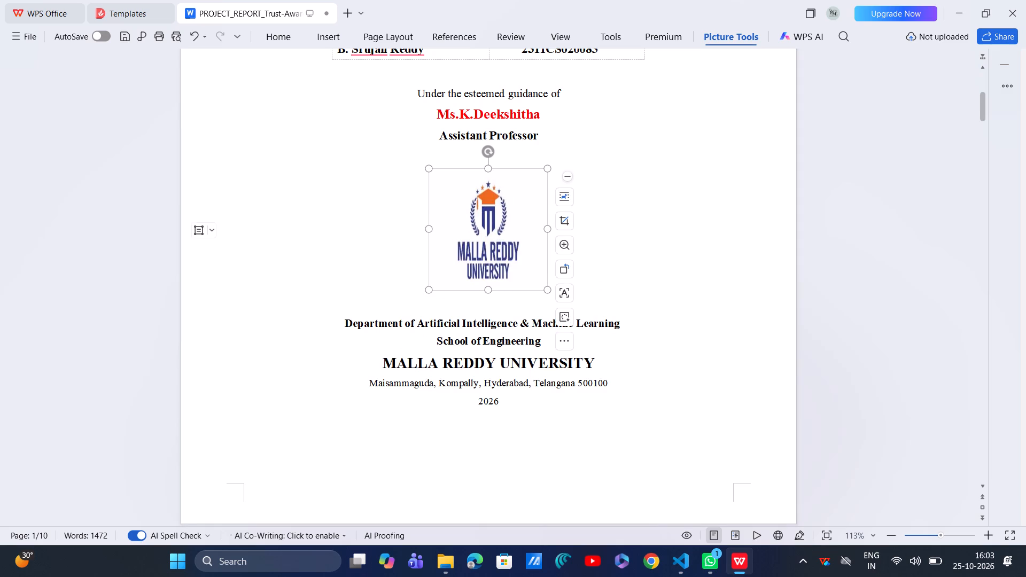
pyautogui.moveTo(428, 231); pyautogui.dragTo(409, 233)
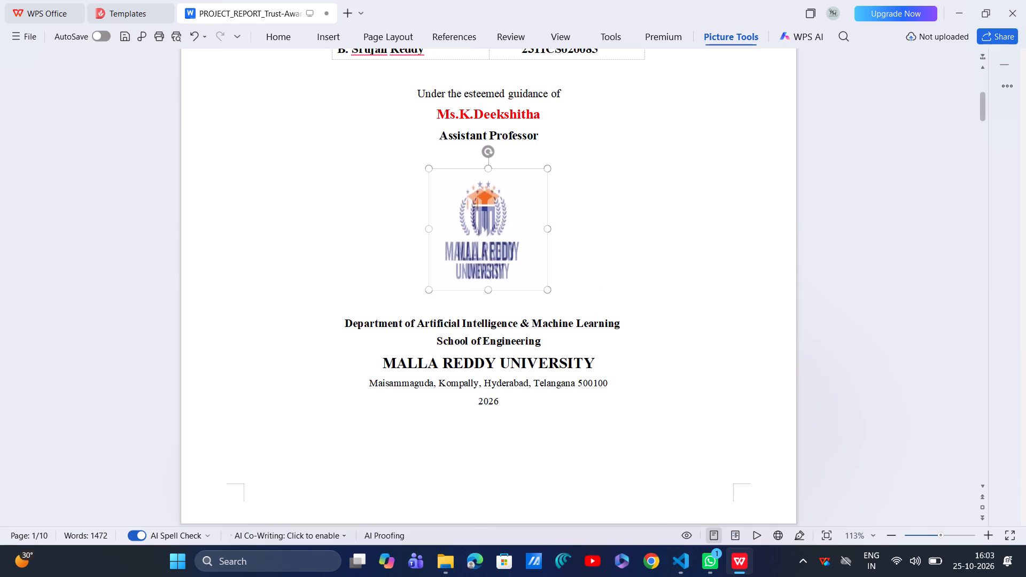
pyautogui.moveTo(409, 233); pyautogui.dragTo(403, 233)
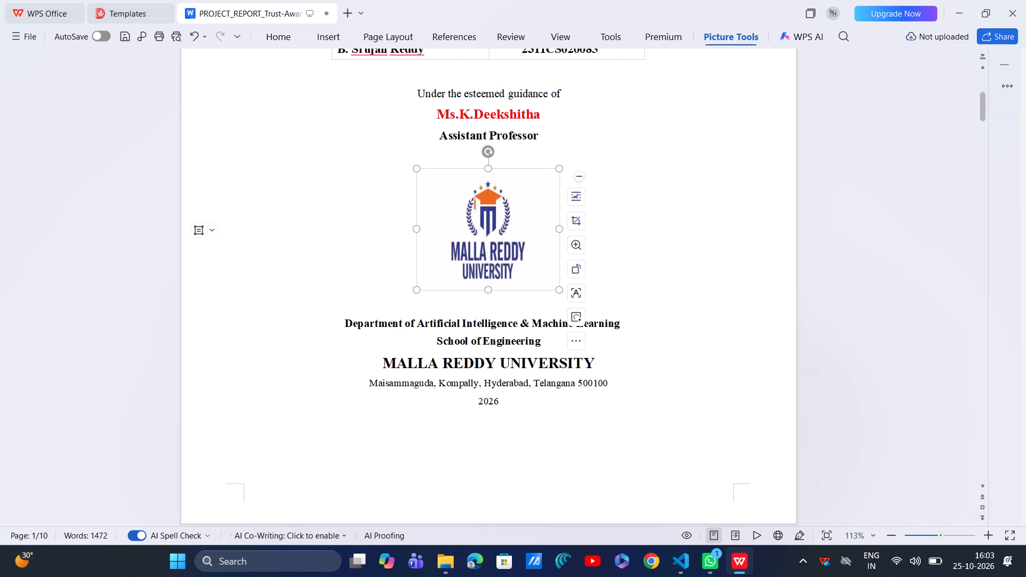
pyautogui.moveTo(559, 226); pyautogui.dragTo(588, 225)
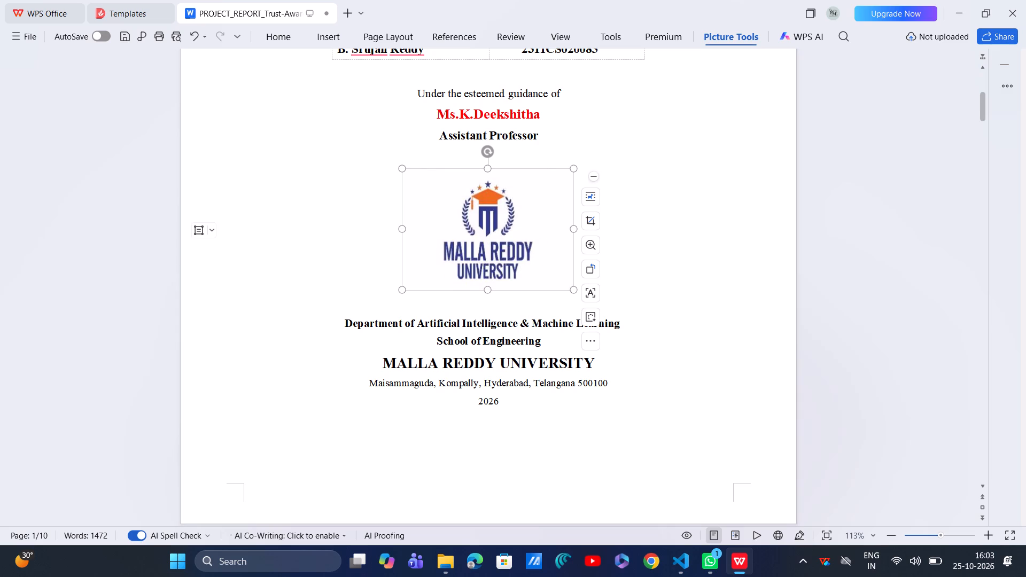
pyautogui.moveTo(402, 229); pyautogui.dragTo(392, 232)
# Add a blank line between the student table and "Under the esteemed guidance of" on the first cover page.
pyautogui.scroll(3, 392, 232)
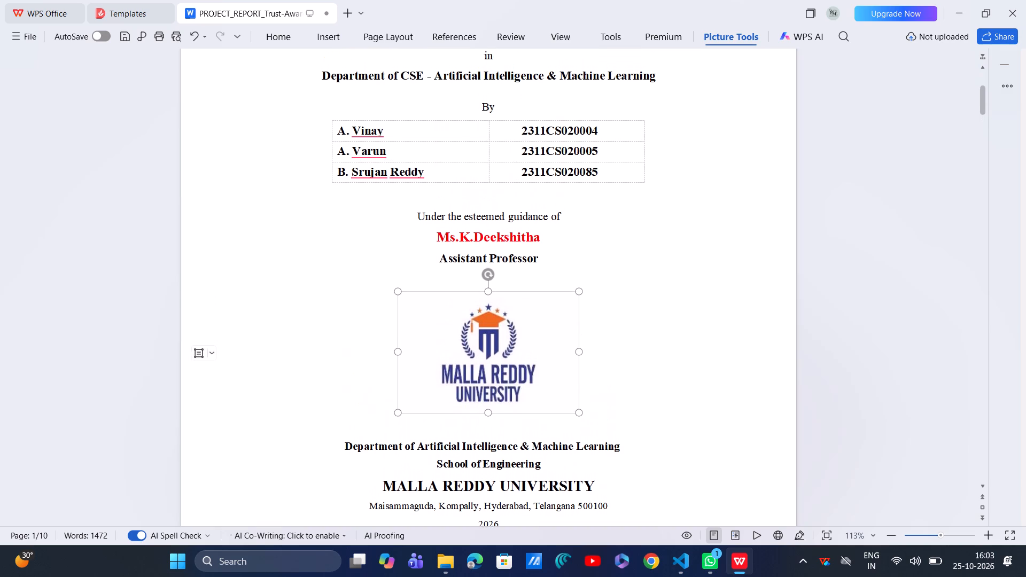
pyautogui.scroll(-3, 392, 232)
pyautogui.scroll(2, 392, 232)
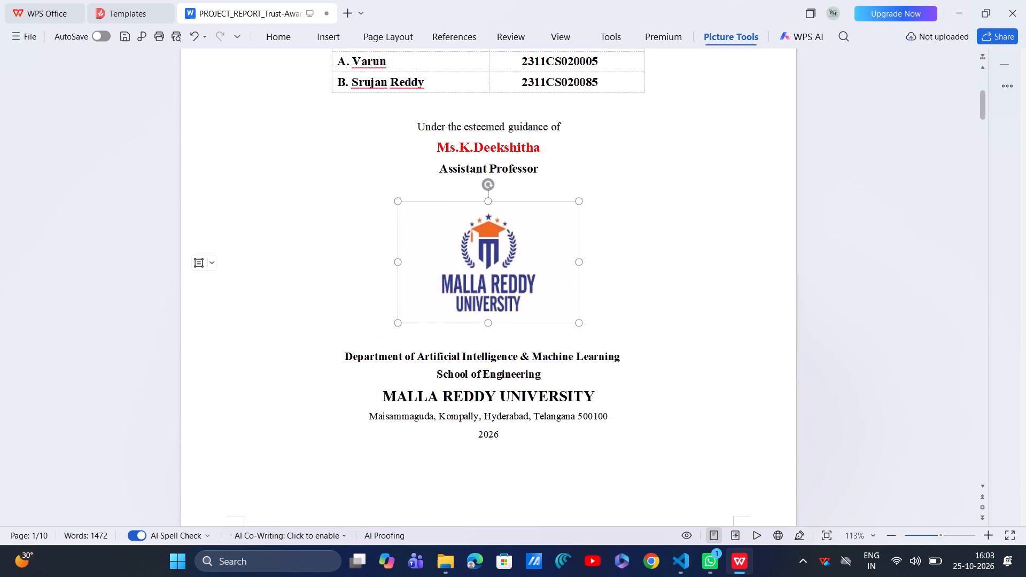
pyautogui.click(571, 106)
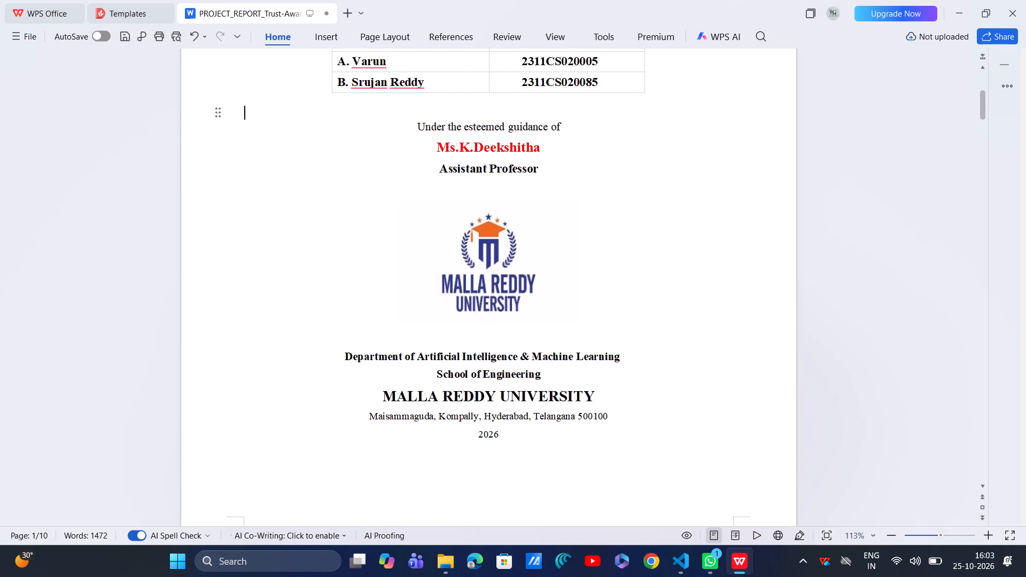
pyautogui.press('Return')
pyautogui.scroll(2, 571, 106)
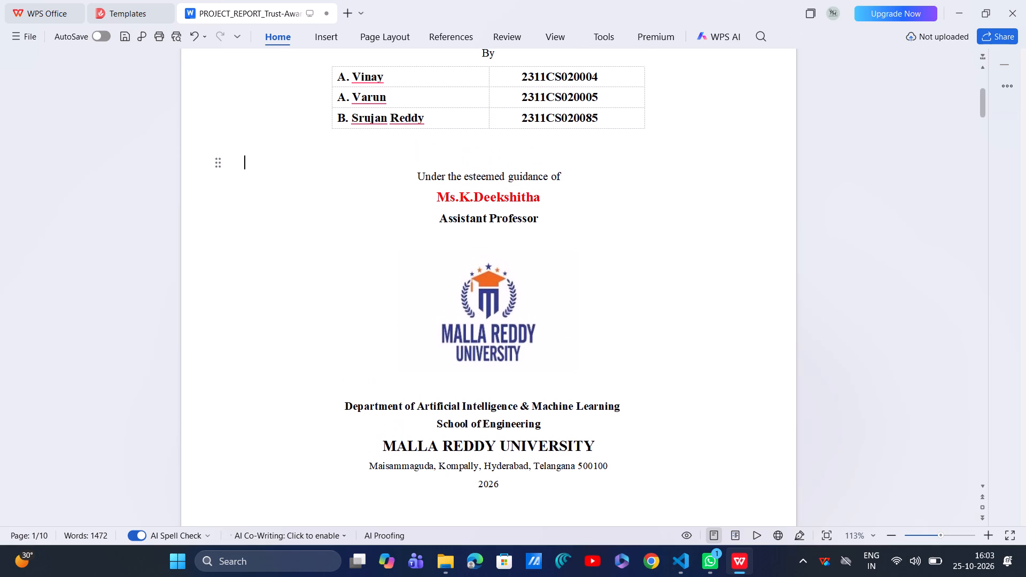
pyautogui.scroll(4, 571, 106)
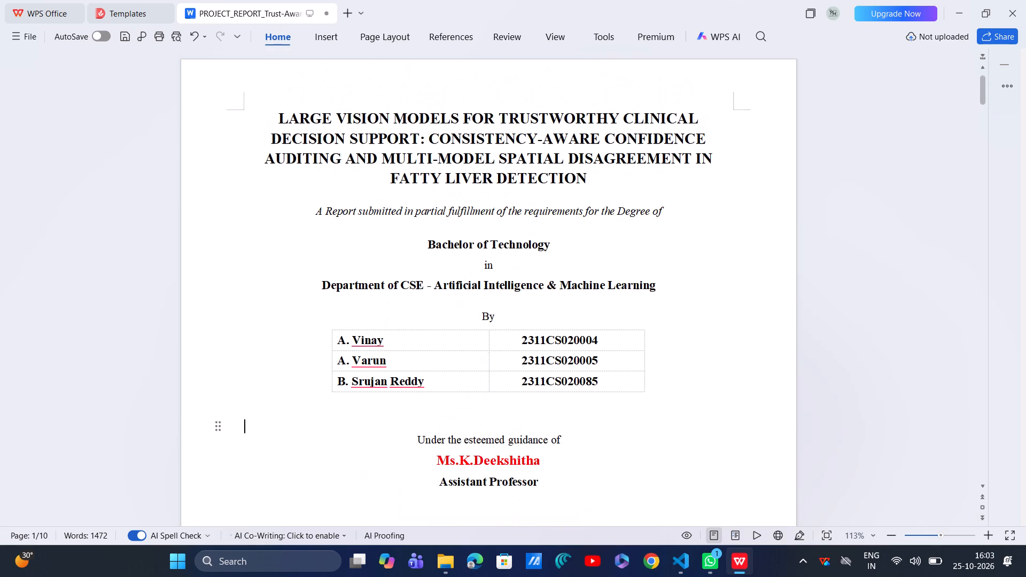
pyautogui.scroll(1, 571, 106)
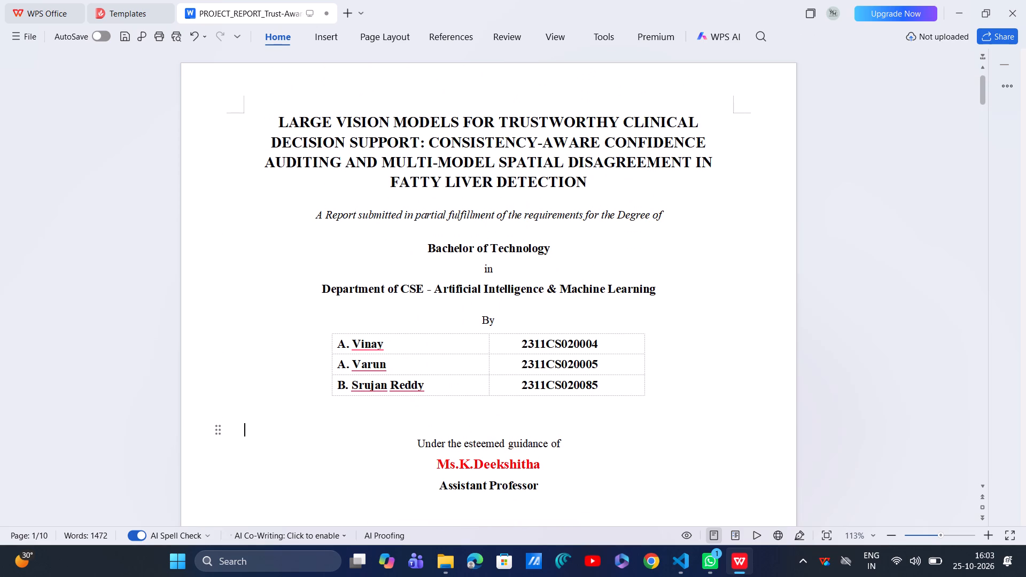
# Set the report title on the first cover page to font size 16.
pyautogui.moveTo(281, 115); pyautogui.dragTo(617, 205)
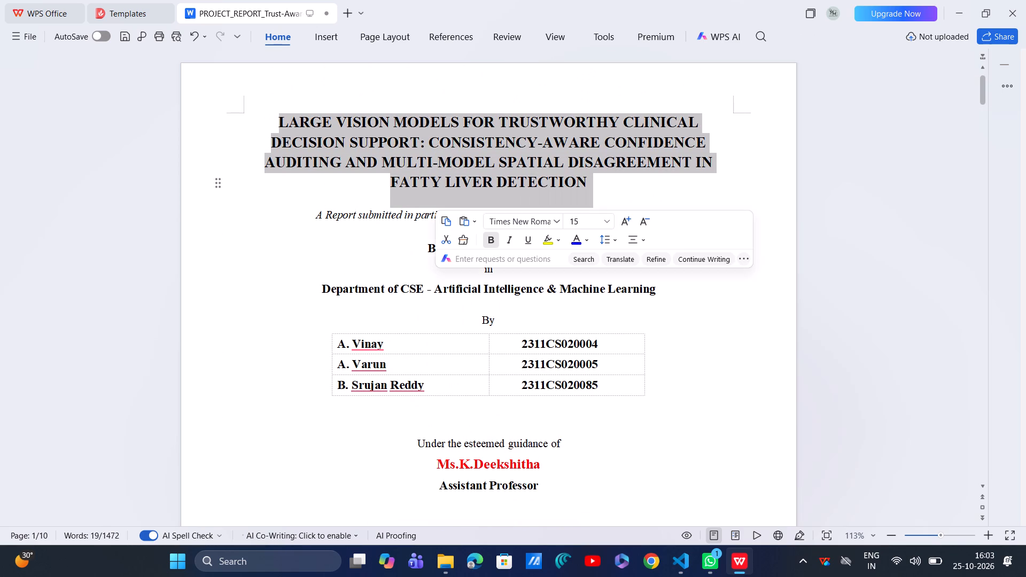
pyautogui.click(606, 221)
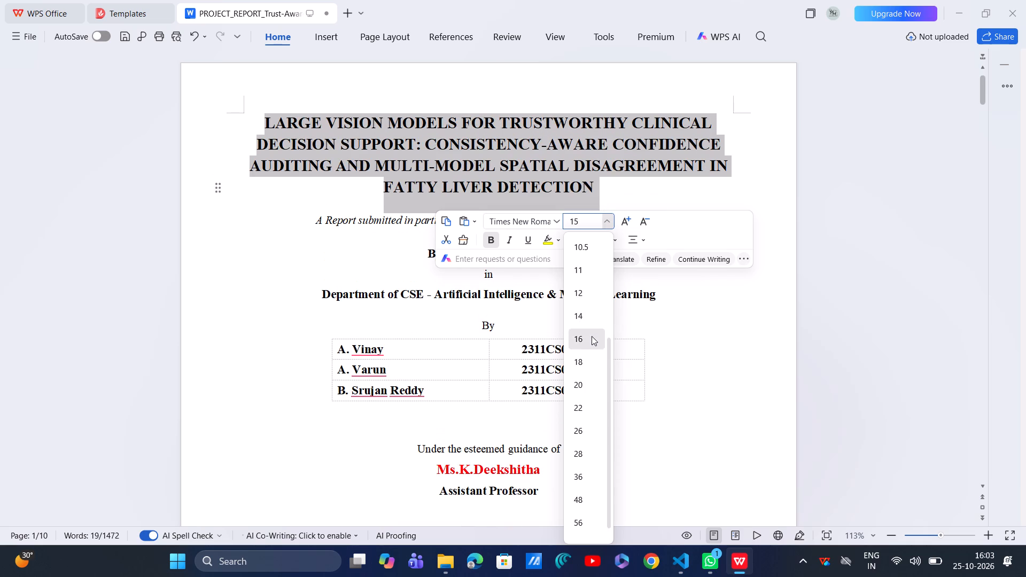
pyautogui.click(592, 336)
# Set the report title on the second, bordered cover page to font size 16.
pyautogui.scroll(-4, 592, 336)
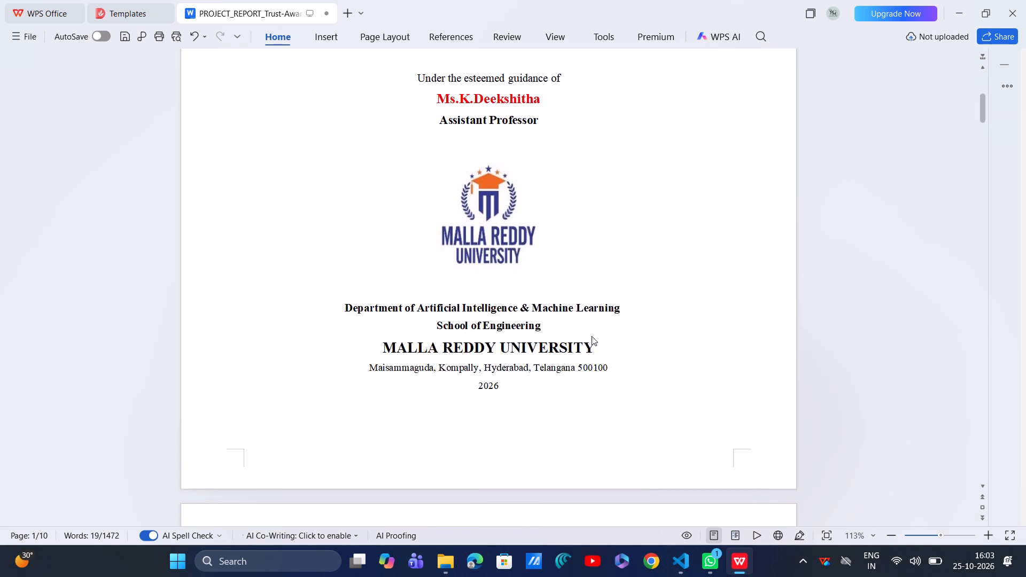
pyautogui.scroll(-4, 592, 336)
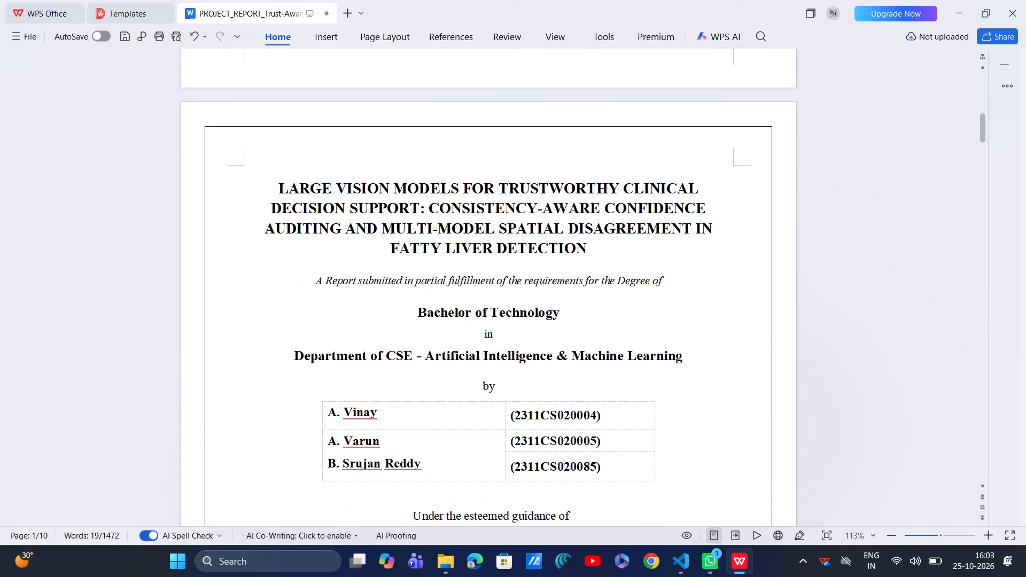
pyautogui.moveTo(273, 191); pyautogui.dragTo(519, 248)
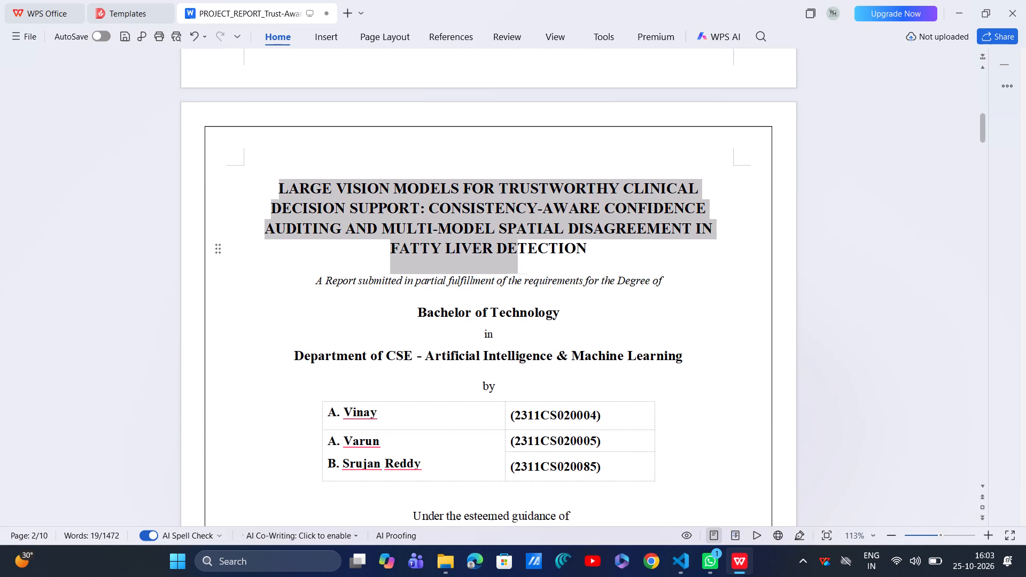
pyautogui.moveTo(519, 248); pyautogui.dragTo(596, 269)
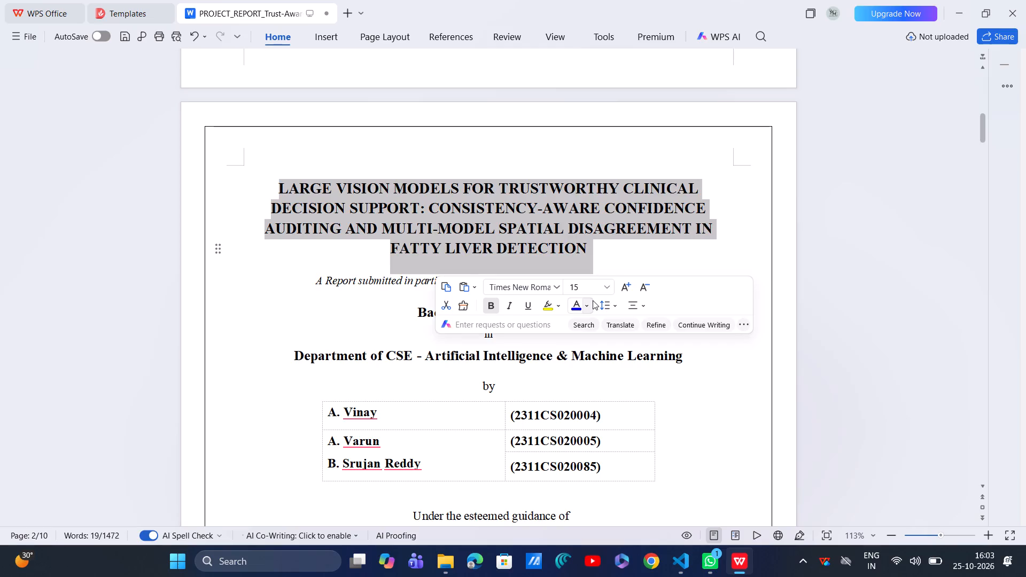
pyautogui.click(609, 287)
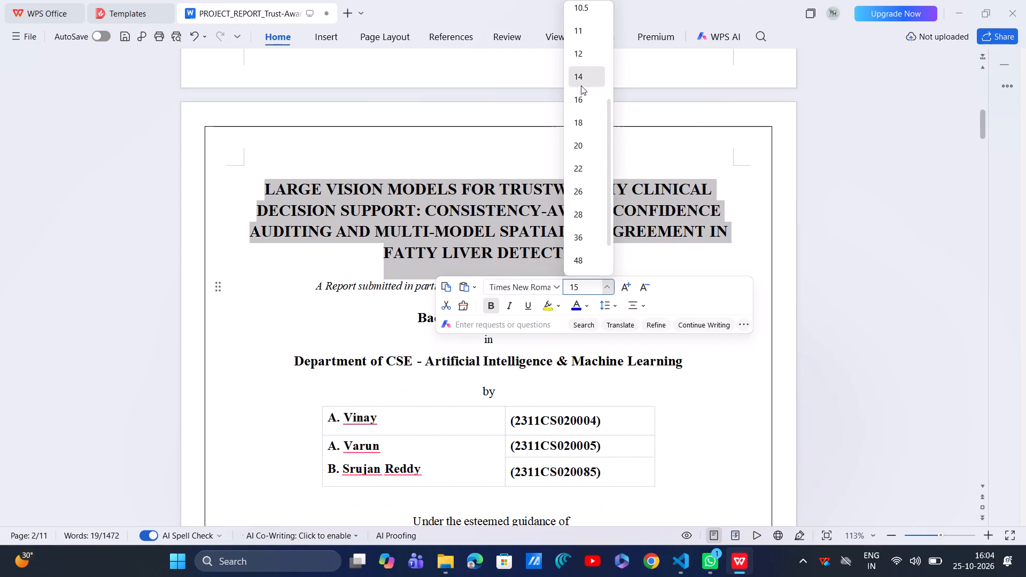
pyautogui.click(584, 102)
pyautogui.scroll(-3, 646, 299)
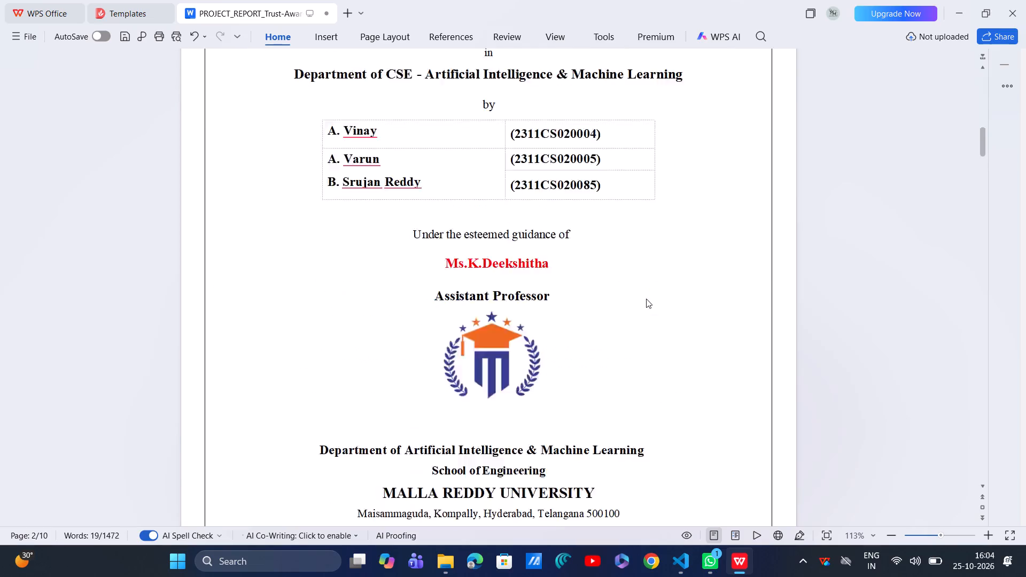
pyautogui.scroll(-2, 646, 299)
pyautogui.scroll(3, 646, 299)
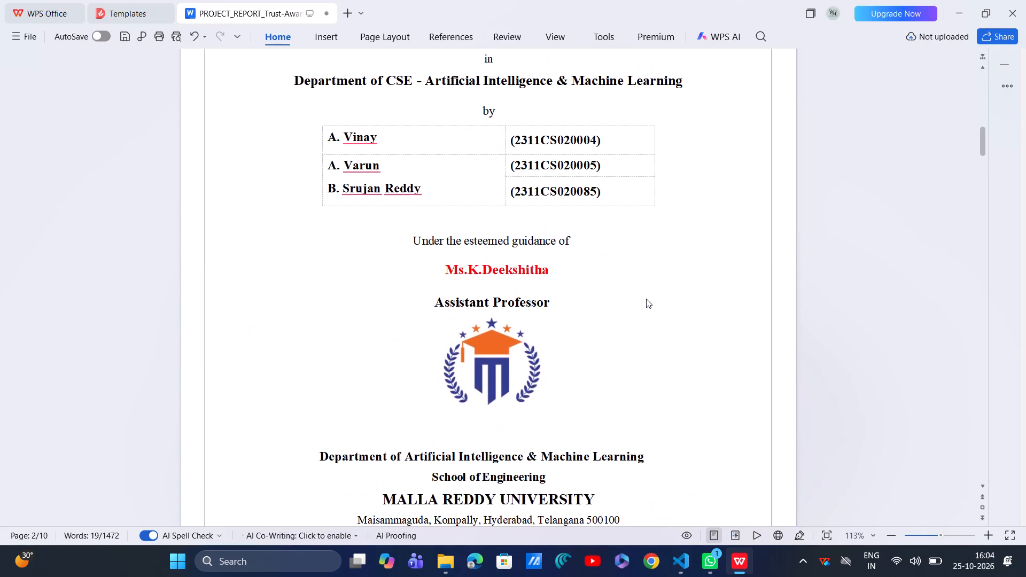
pyautogui.scroll(3, 646, 299)
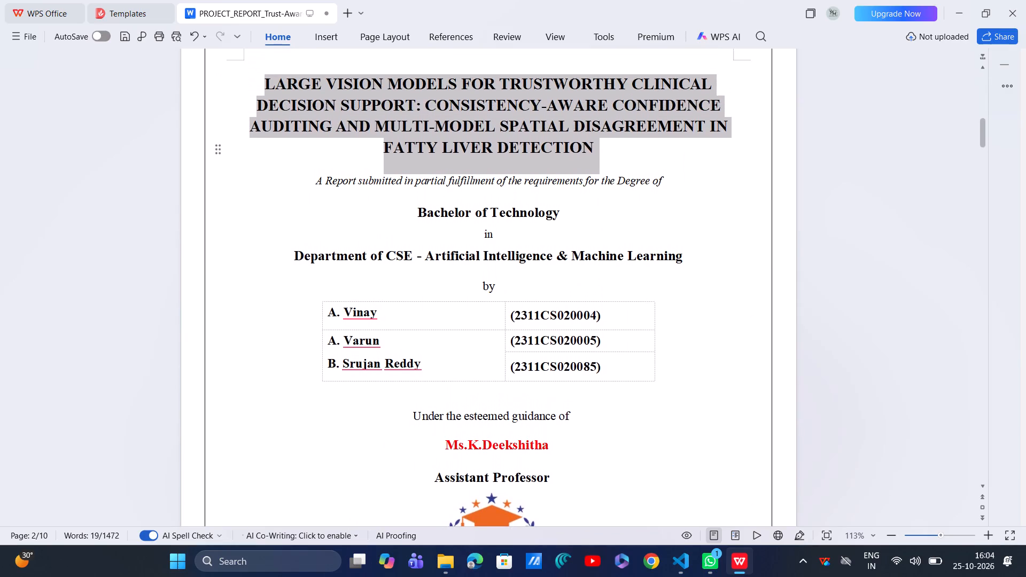
pyautogui.click(690, 200)
# Check the certificate's report title, then switch to Chrome and reopen today's Google search on the full report title from the browsing history.
pyautogui.scroll(-9, 690, 200)
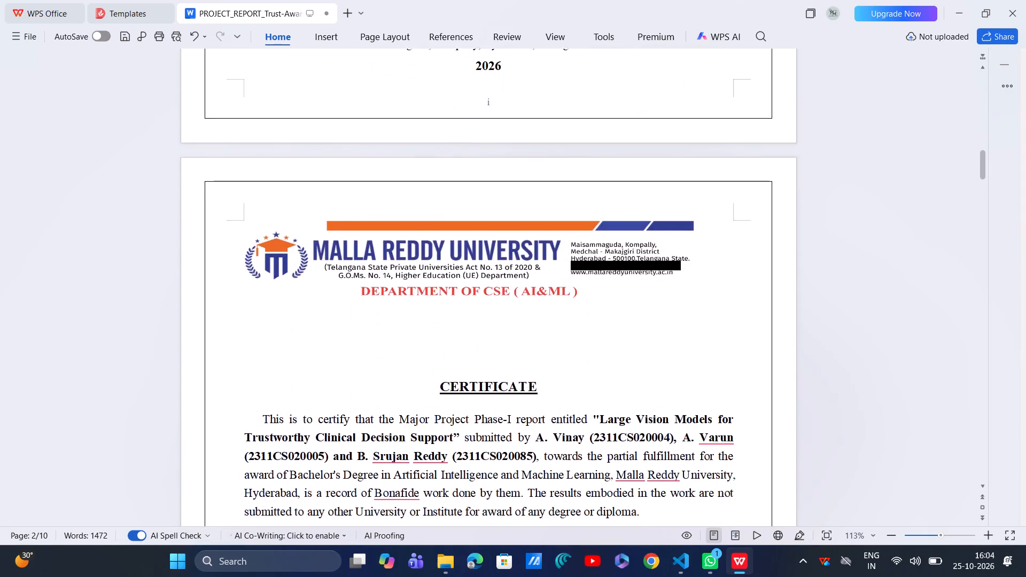
pyautogui.scroll(-1, 690, 200)
pyautogui.scroll(1, 690, 200)
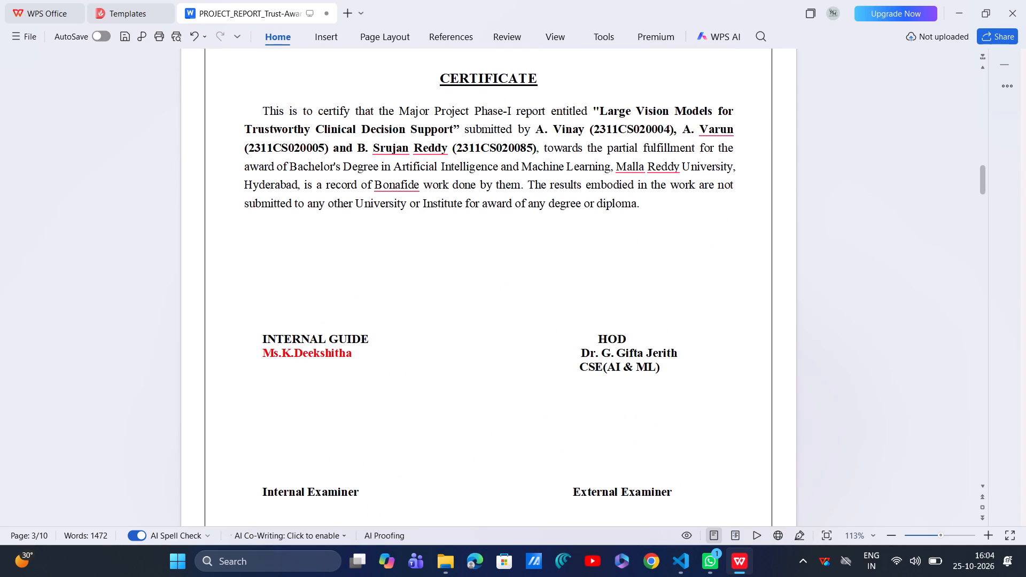
pyautogui.click(453, 126)
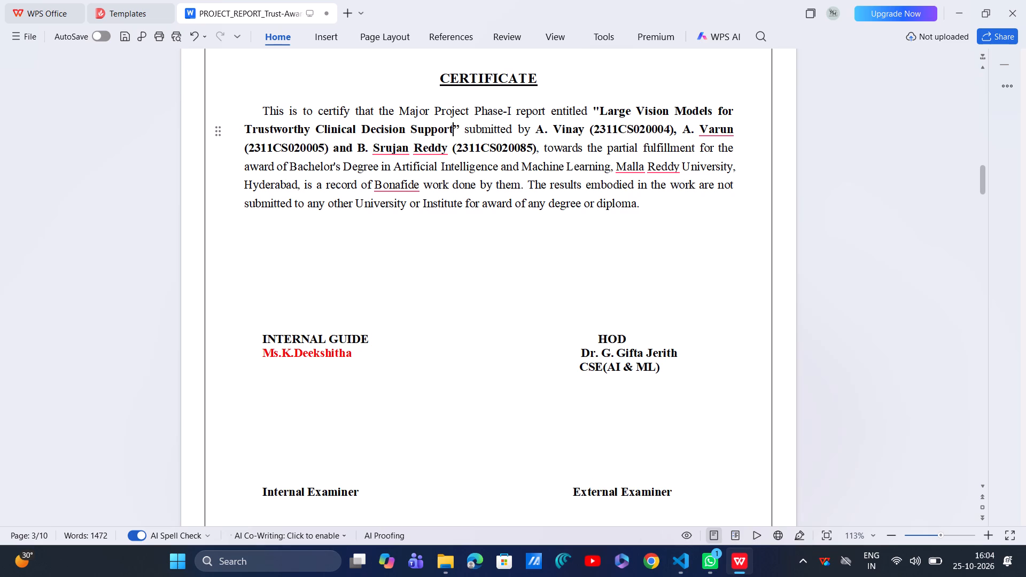
pyautogui.click(642, 562)
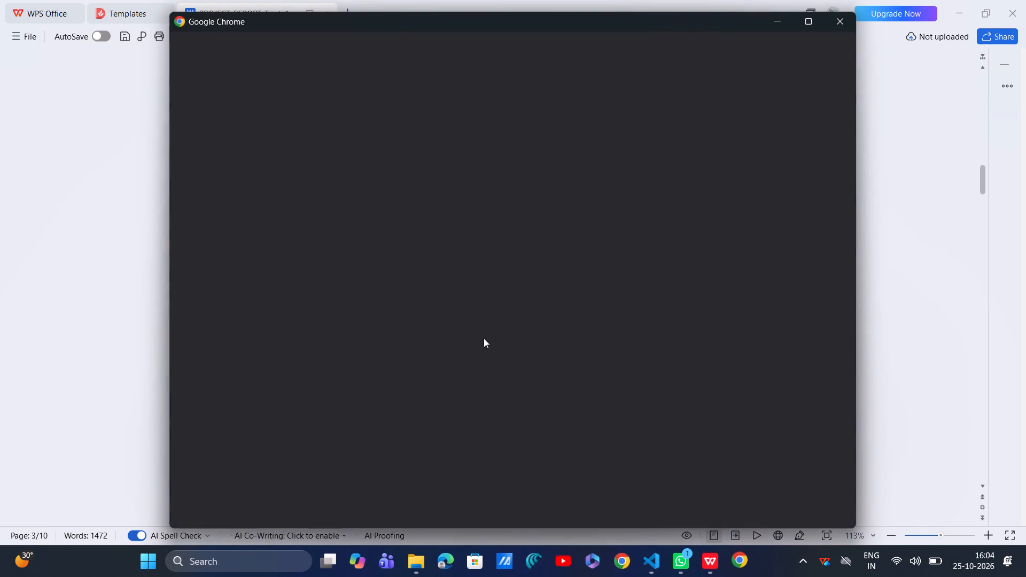
pyautogui.click(551, 384)
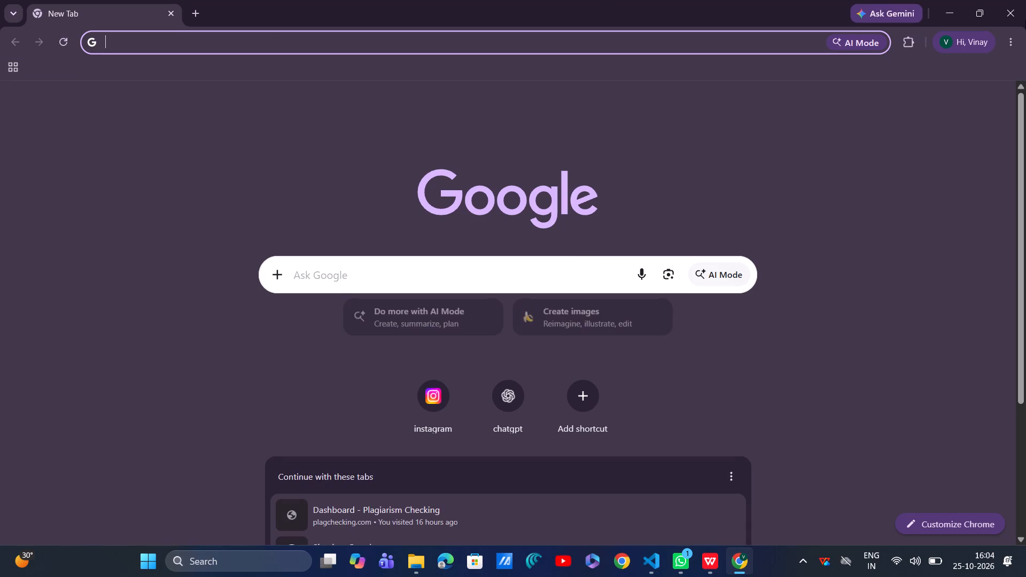
pyautogui.click(1004, 49)
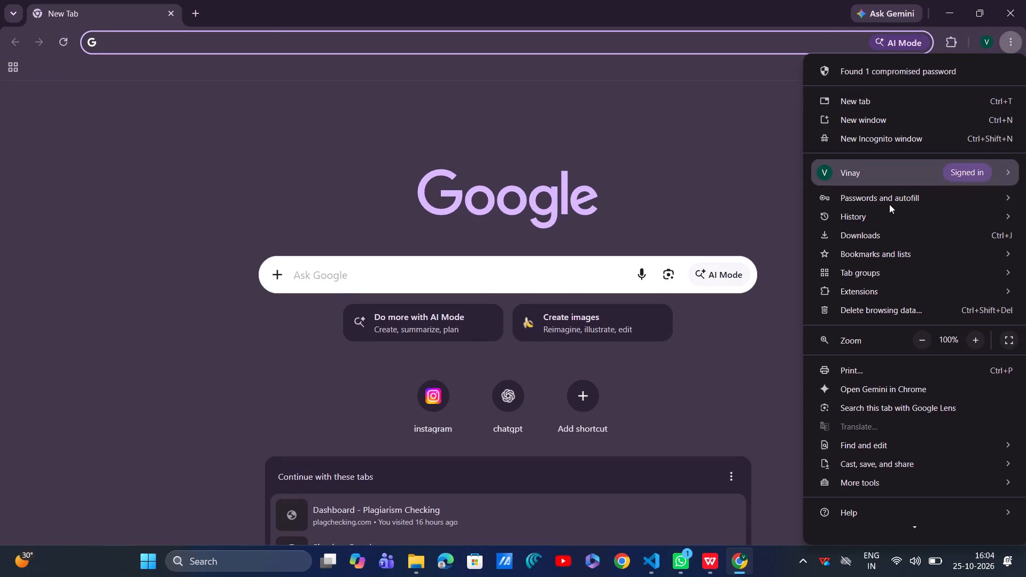
pyautogui.click(887, 211)
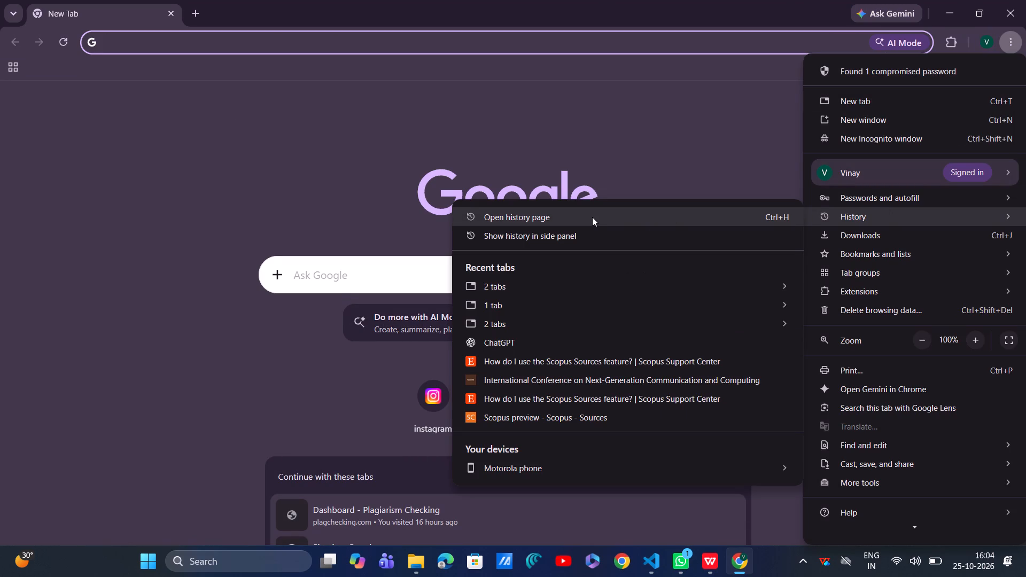
pyautogui.click(592, 217)
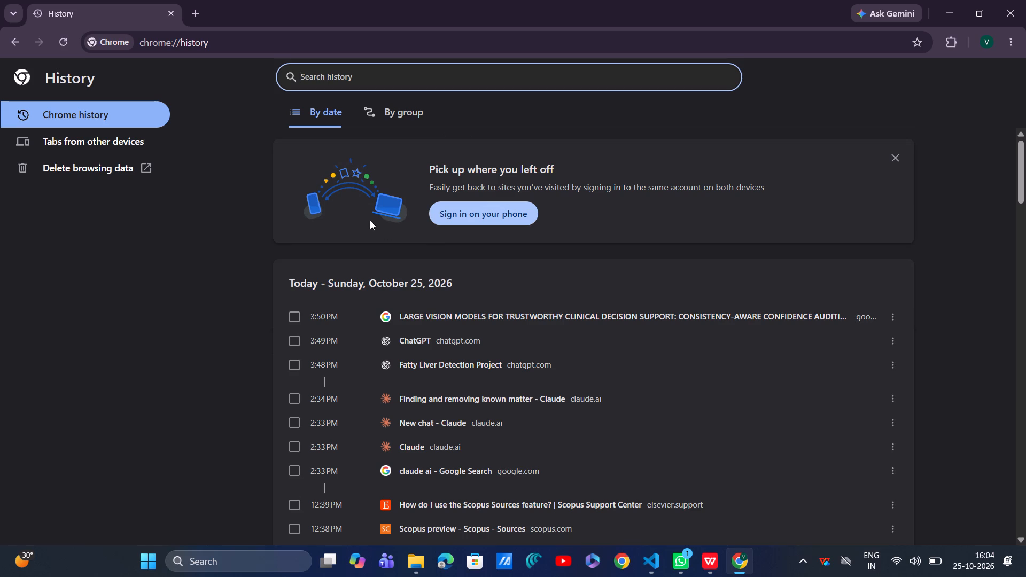
pyautogui.click(436, 316)
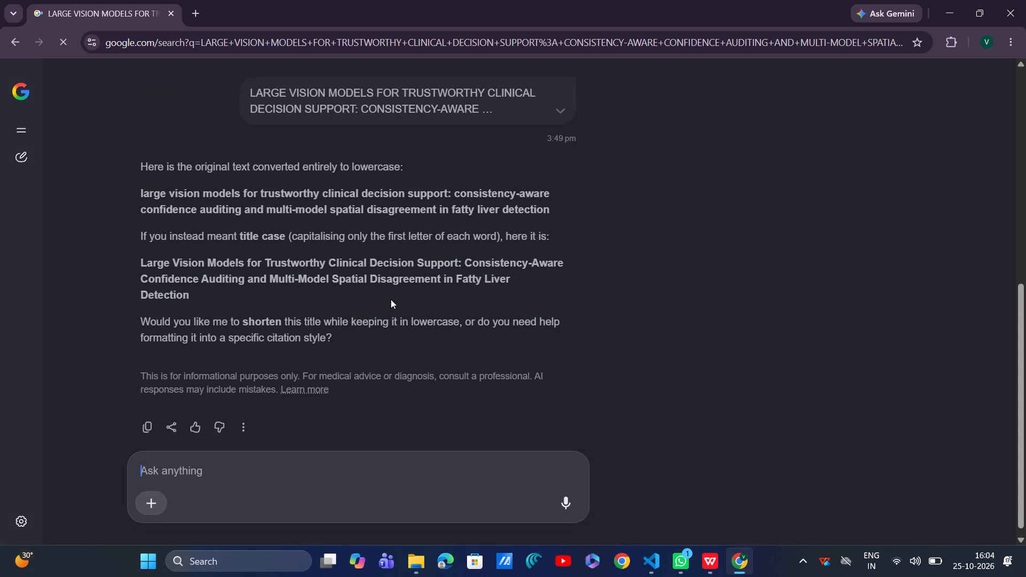
# Copy the title-case version of the full report title, from "Large Vision Models" through "Fatty Liver Detection", out of the AI answer.
pyautogui.scroll(-1, 391, 299)
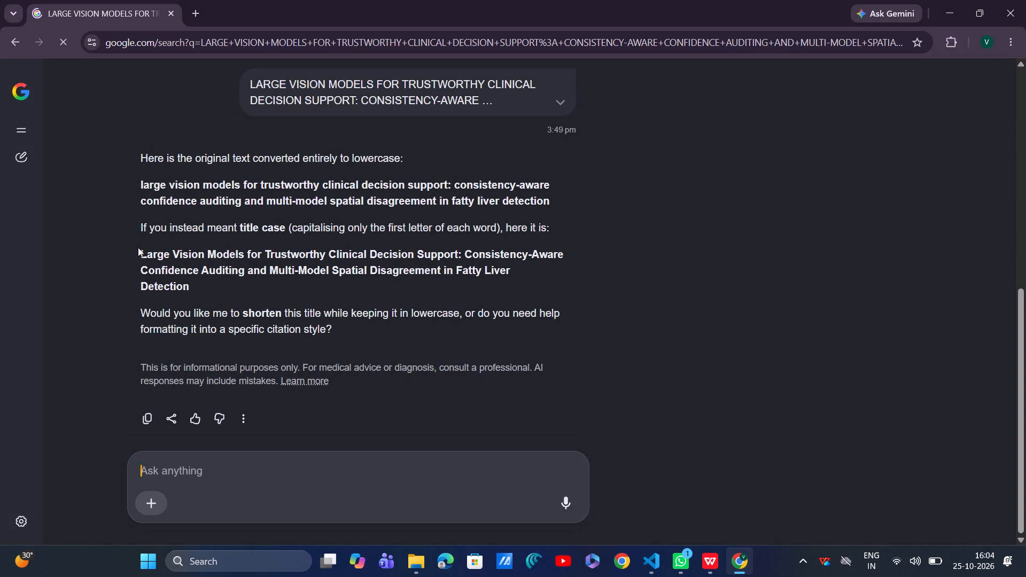
pyautogui.moveTo(140, 252); pyautogui.dragTo(225, 273)
pyautogui.moveTo(225, 273); pyautogui.dragTo(190, 291)
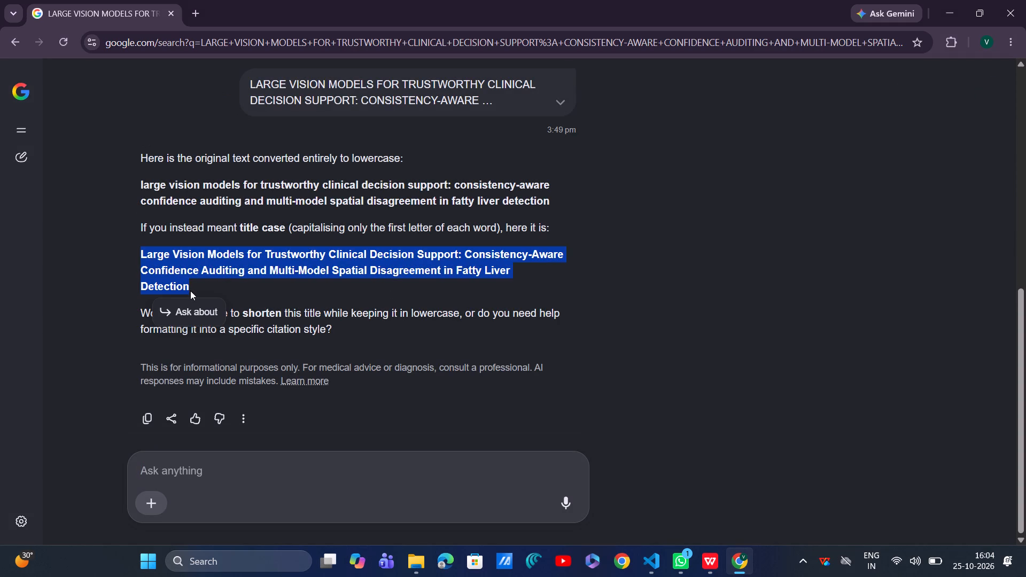
pyautogui.hotkey('ctrl', 'c')
# Switch back to WPS Office and replace the short quoted title in the certificate paragraph with the copied full title.
pyautogui.click(721, 564)
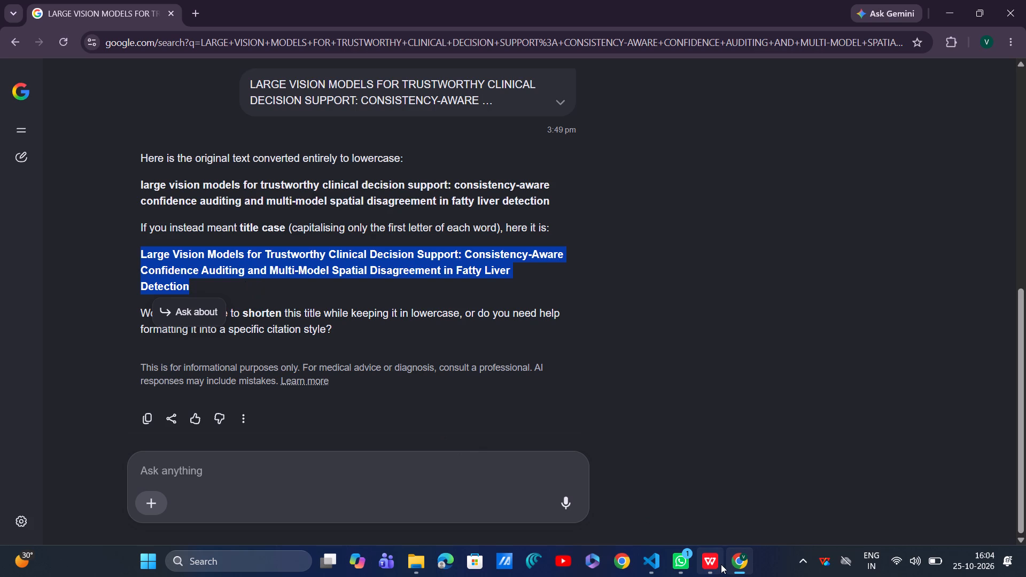
pyautogui.scroll(1, 528, 321)
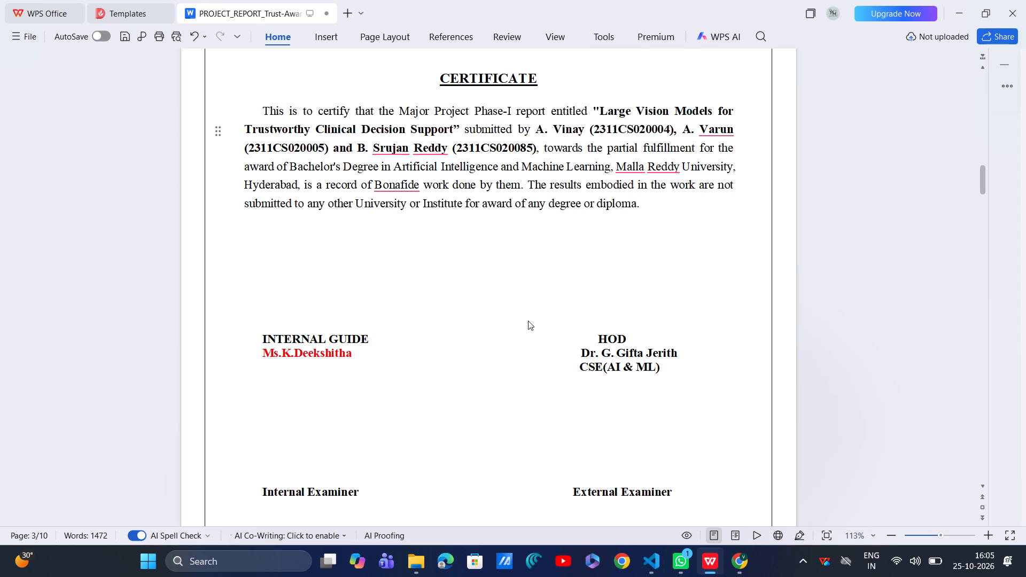
pyautogui.scroll(1, 528, 321)
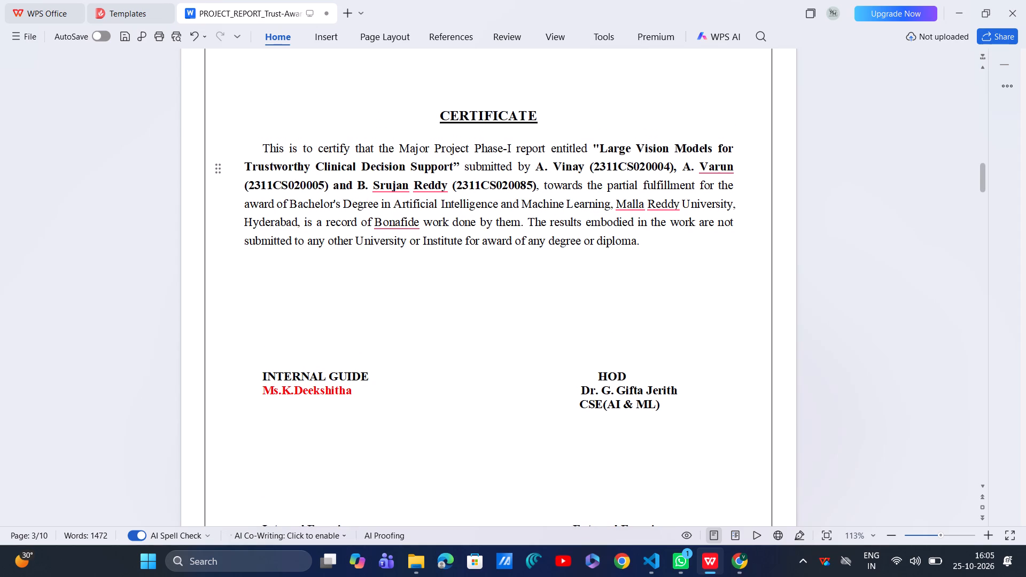
pyautogui.moveTo(453, 166); pyautogui.dragTo(410, 170)
pyautogui.moveTo(410, 170); pyautogui.dragTo(256, 163)
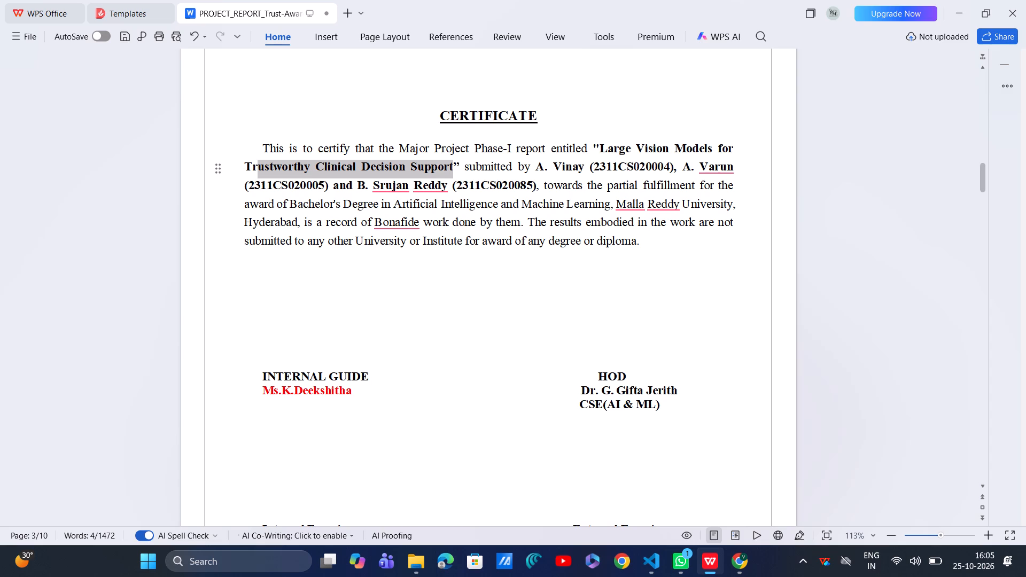
pyautogui.moveTo(256, 163); pyautogui.dragTo(511, 158)
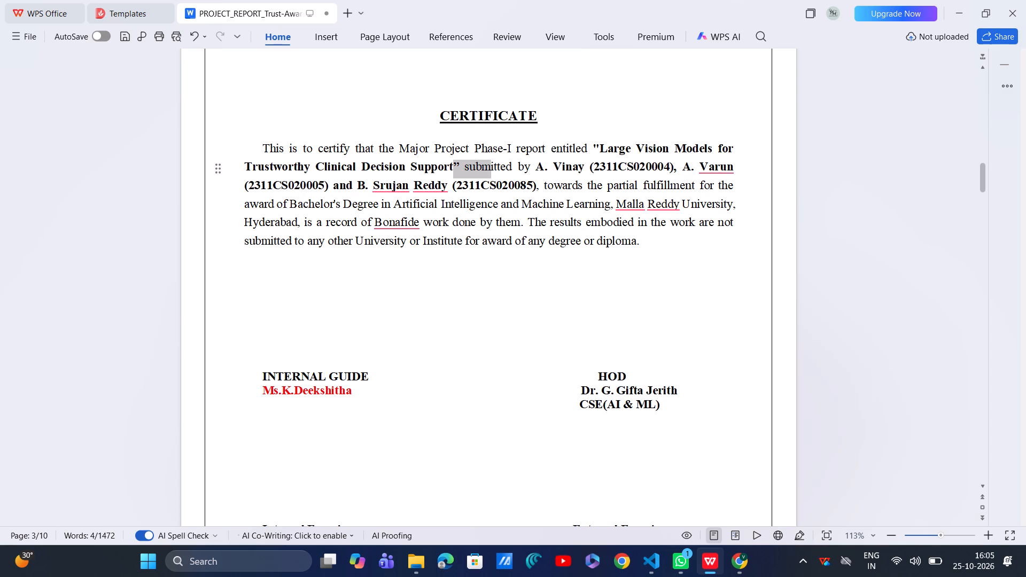
pyautogui.moveTo(511, 158); pyautogui.dragTo(601, 150)
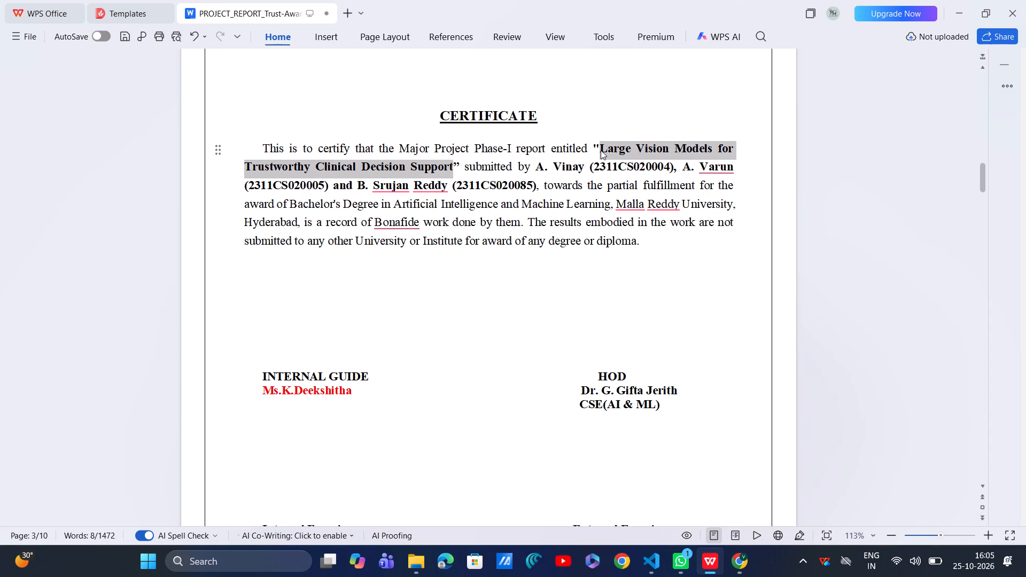
pyautogui.hotkey('ctrl', 'v')
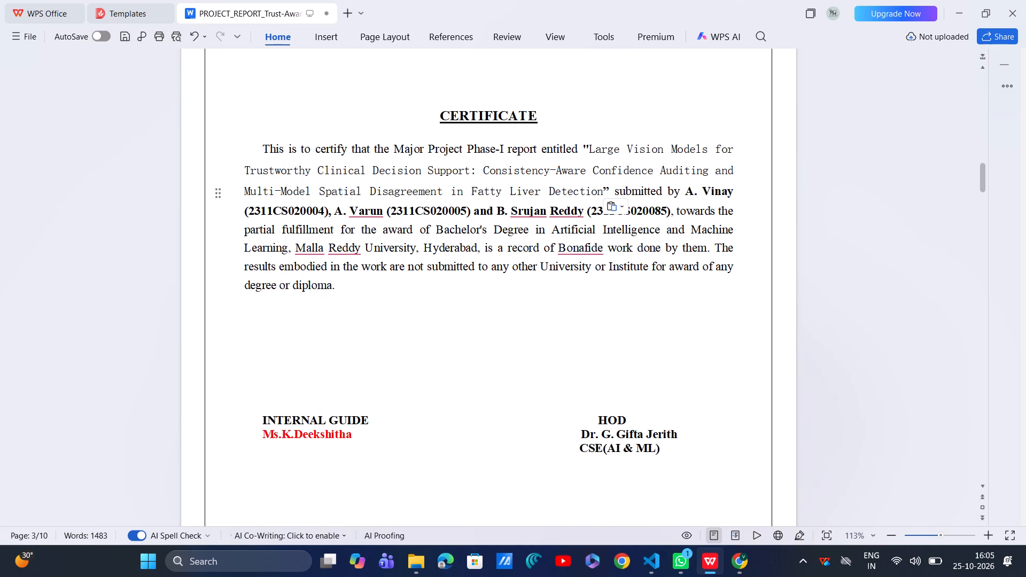
# Make the pasted full title in the certificate paragraph bold, including its closing quotation mark.
pyautogui.moveTo(590, 147); pyautogui.dragTo(592, 198)
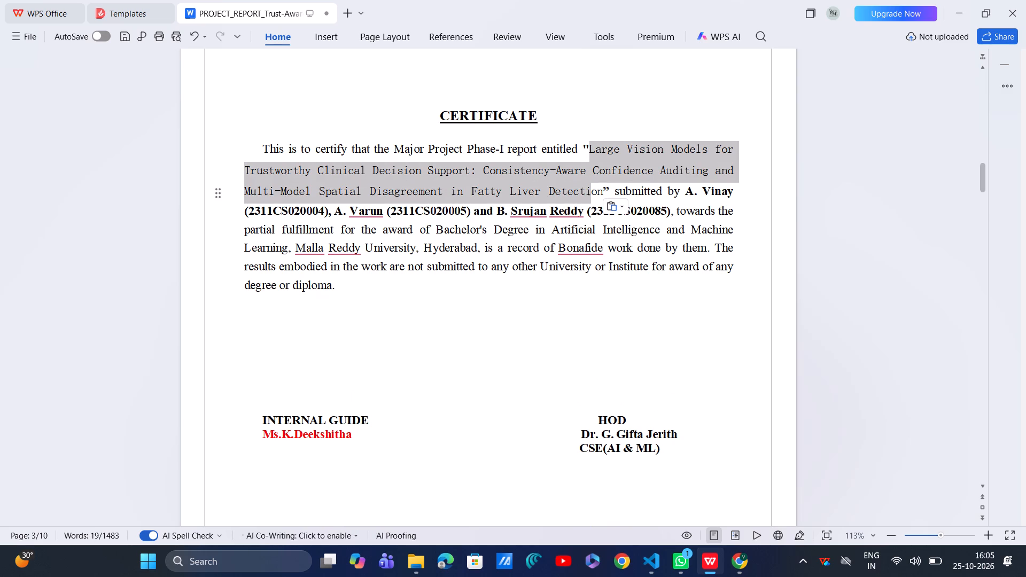
pyautogui.moveTo(592, 198); pyautogui.dragTo(606, 197)
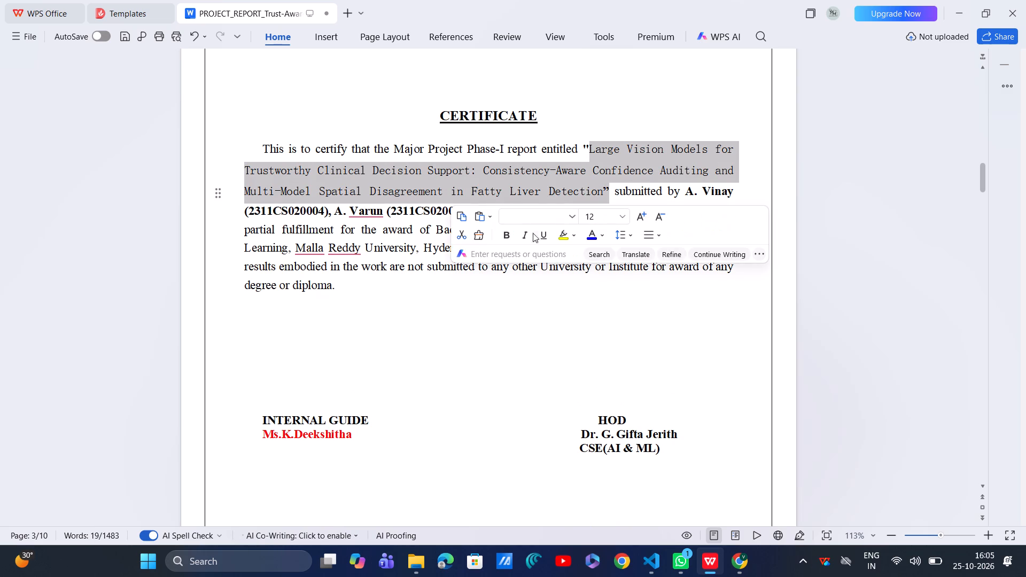
pyautogui.click(504, 235)
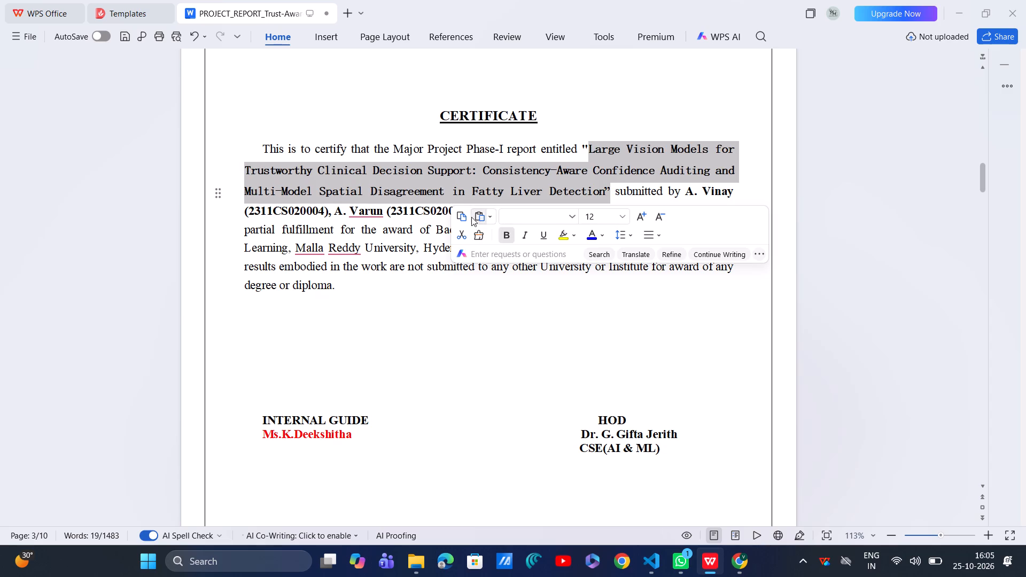
# Set the font of the full report title in the certificate paragraph to Times New Roman.
pyautogui.click(573, 216)
pyautogui.click(573, 216)
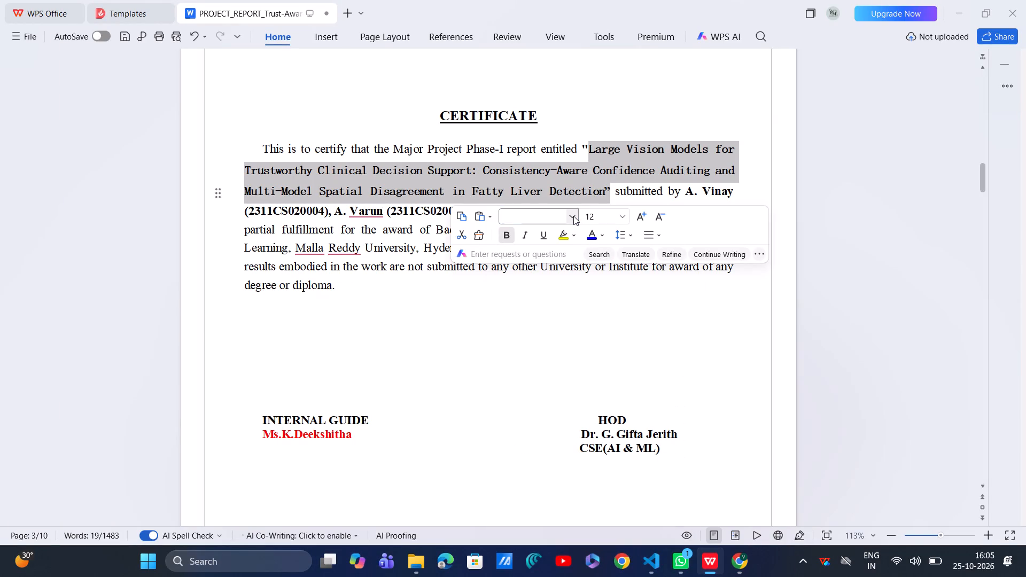
pyautogui.click(573, 216)
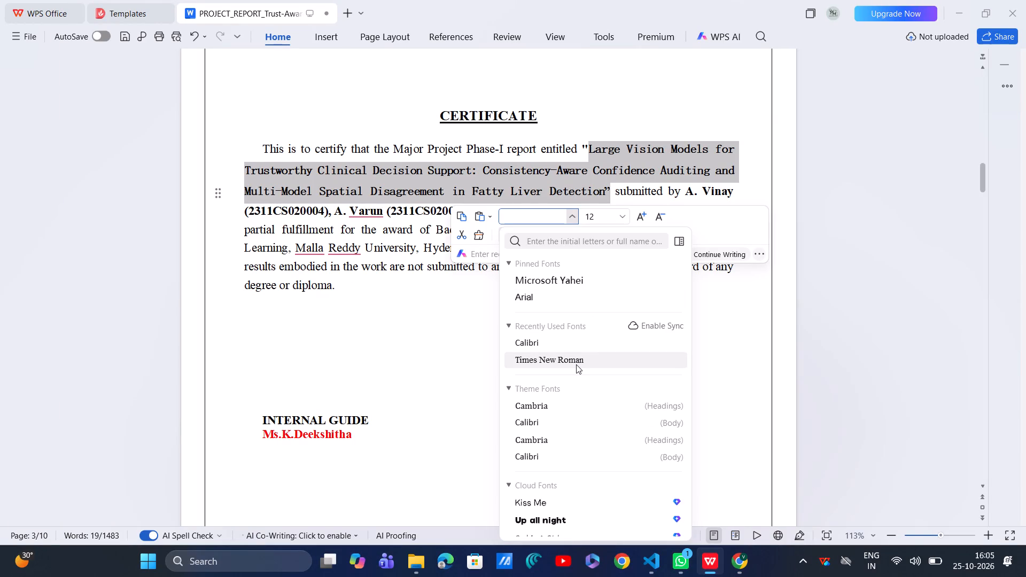
pyautogui.click(576, 364)
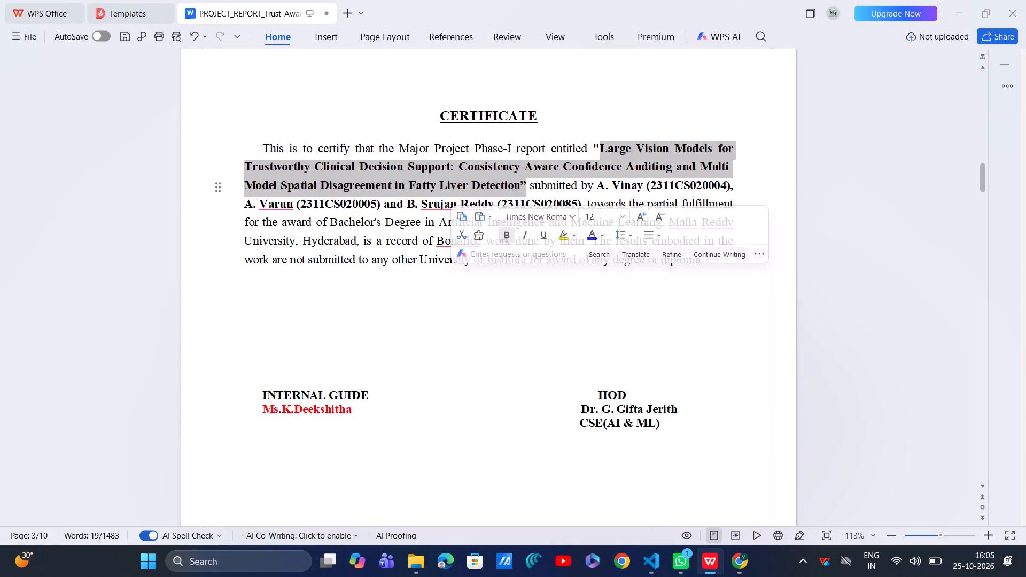
pyautogui.click(407, 328)
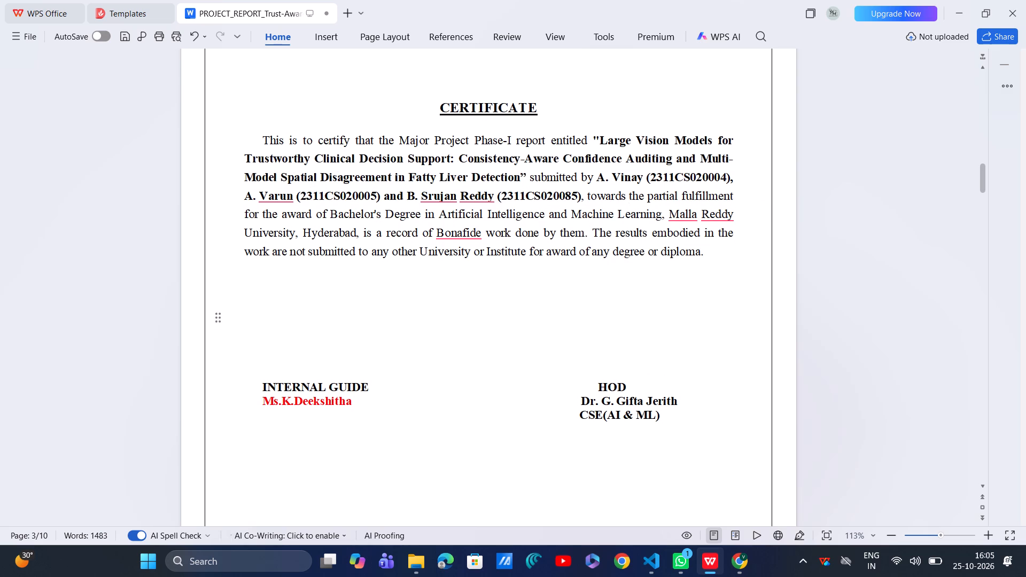
# Replace the short quoted title in the declaration paragraph with the copied full report title, keeping the quotation marks.
pyautogui.scroll(-1, 407, 328)
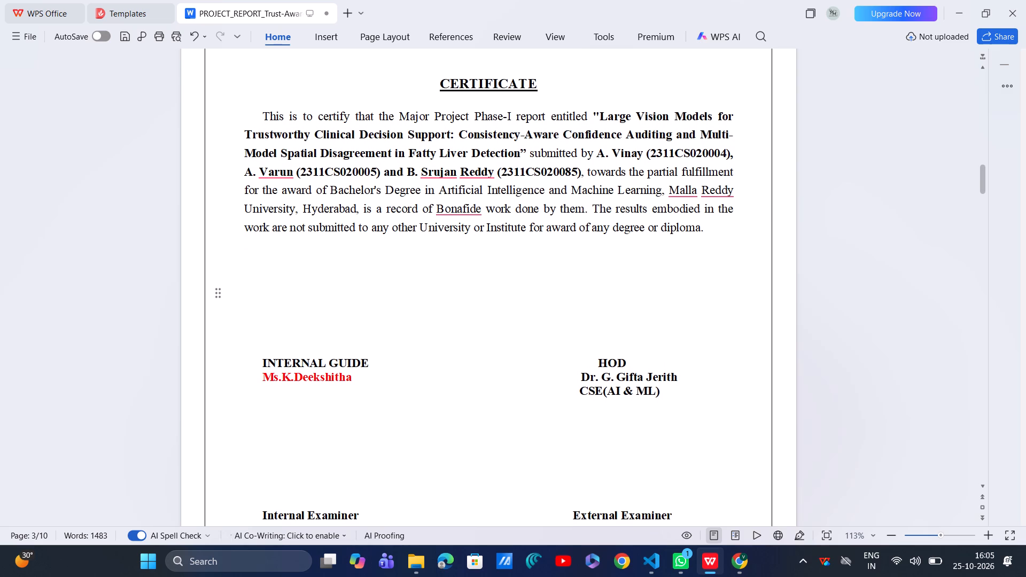
pyautogui.scroll(-7, 464, 369)
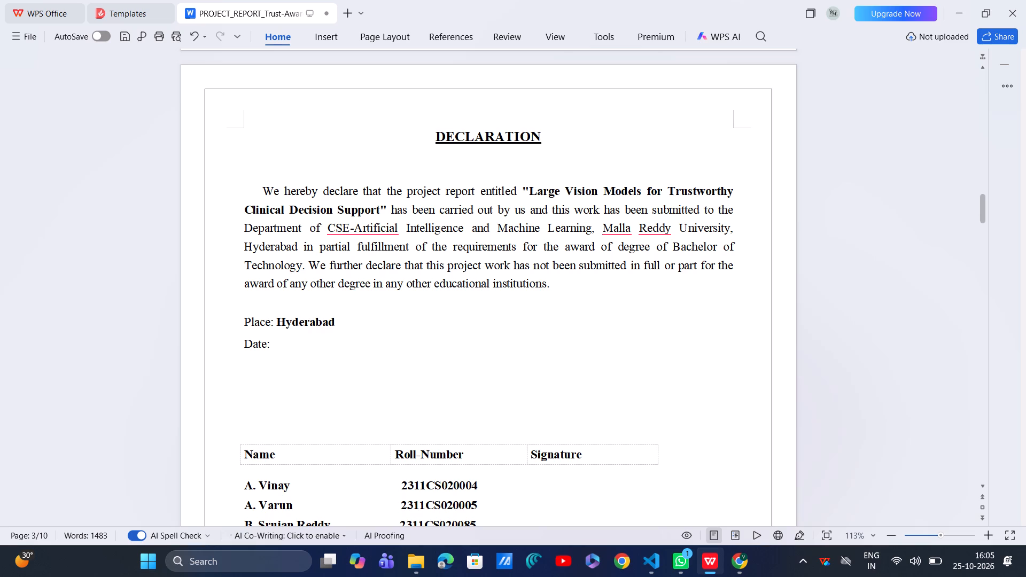
pyautogui.moveTo(381, 209); pyautogui.dragTo(244, 202)
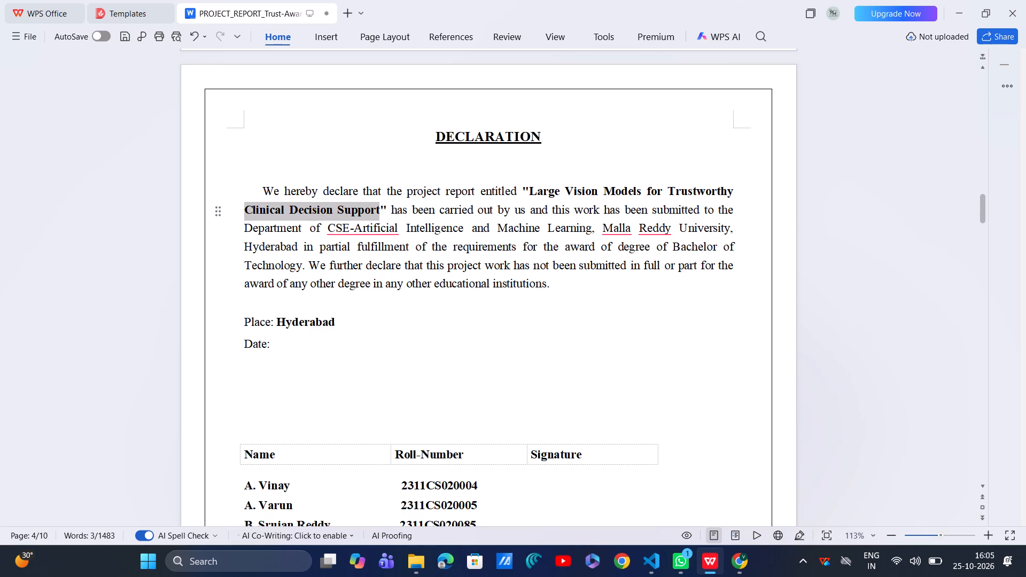
pyautogui.moveTo(244, 202); pyautogui.dragTo(535, 192)
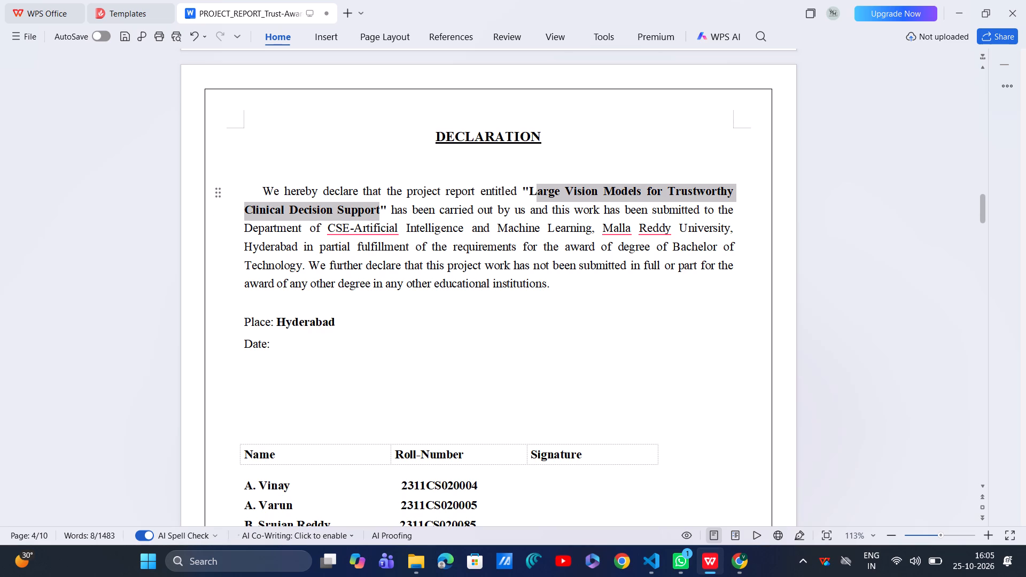
pyautogui.moveTo(535, 192); pyautogui.dragTo(529, 190)
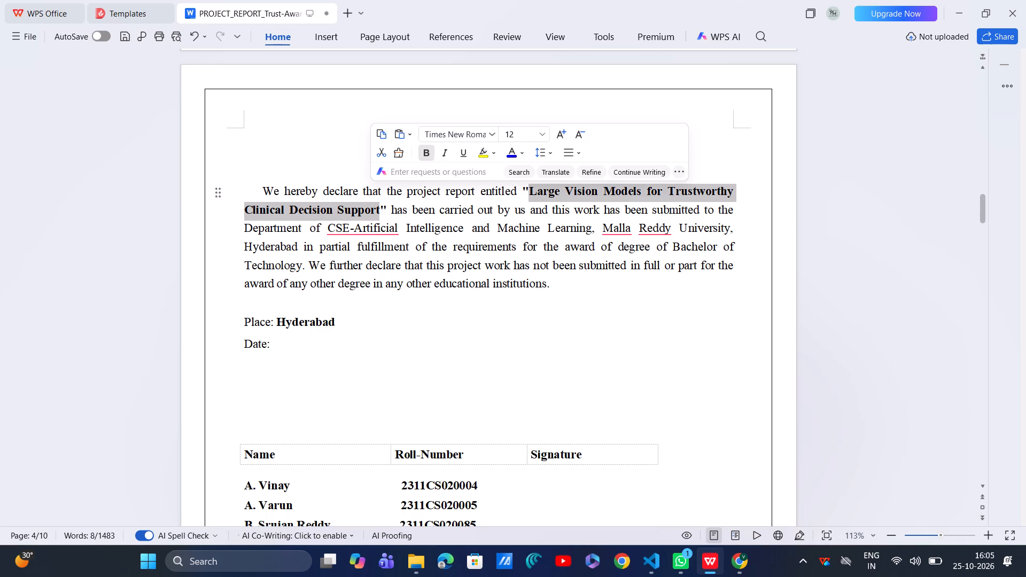
pyautogui.hotkey('ctrl', 'v')
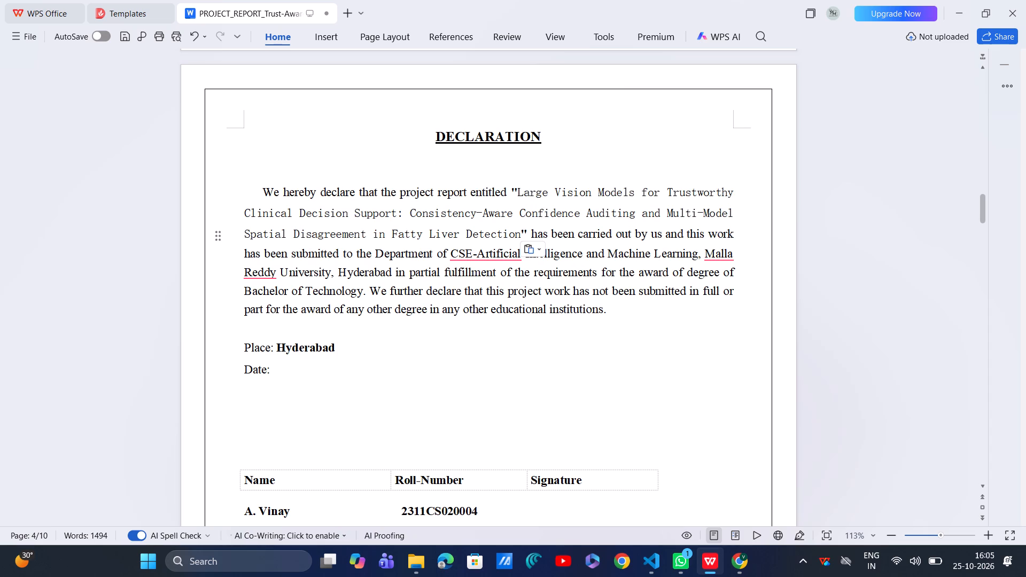
# Format the pasted full title in the declaration paragraph as bold Times New Roman.
pyautogui.moveTo(518, 191); pyautogui.dragTo(524, 235)
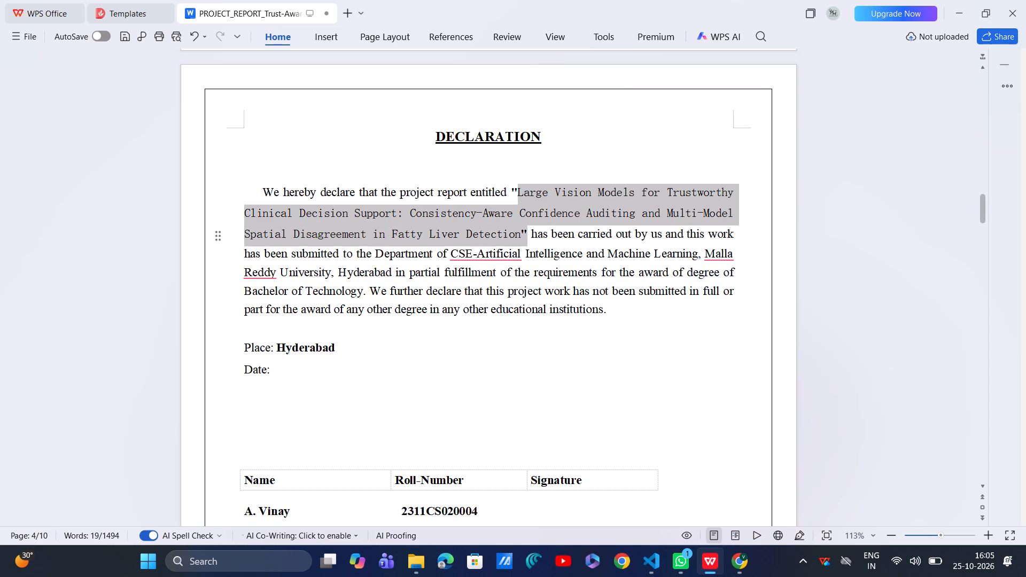
pyautogui.moveTo(524, 235); pyautogui.dragTo(519, 232)
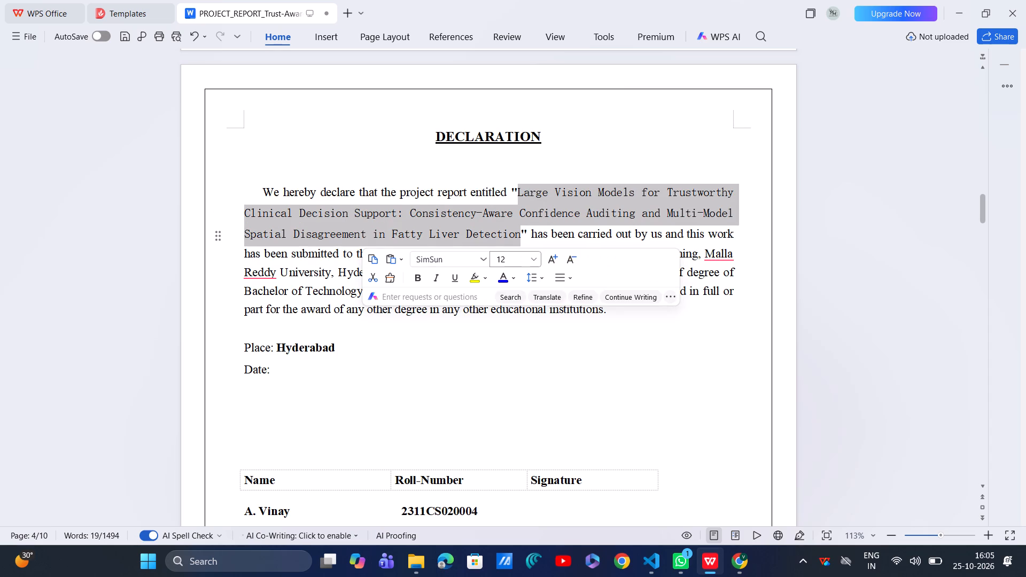
pyautogui.click(487, 259)
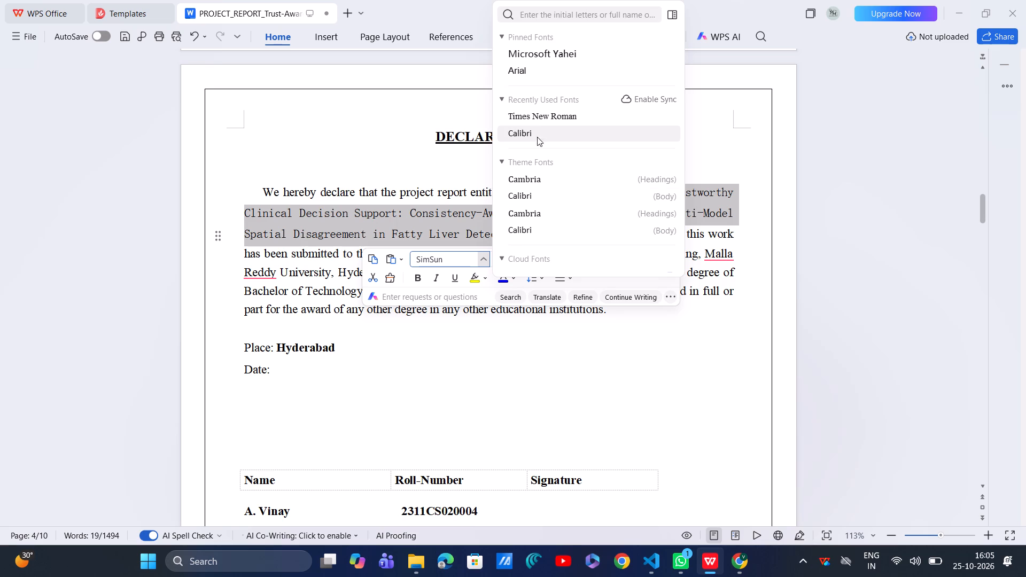
pyautogui.click(536, 118)
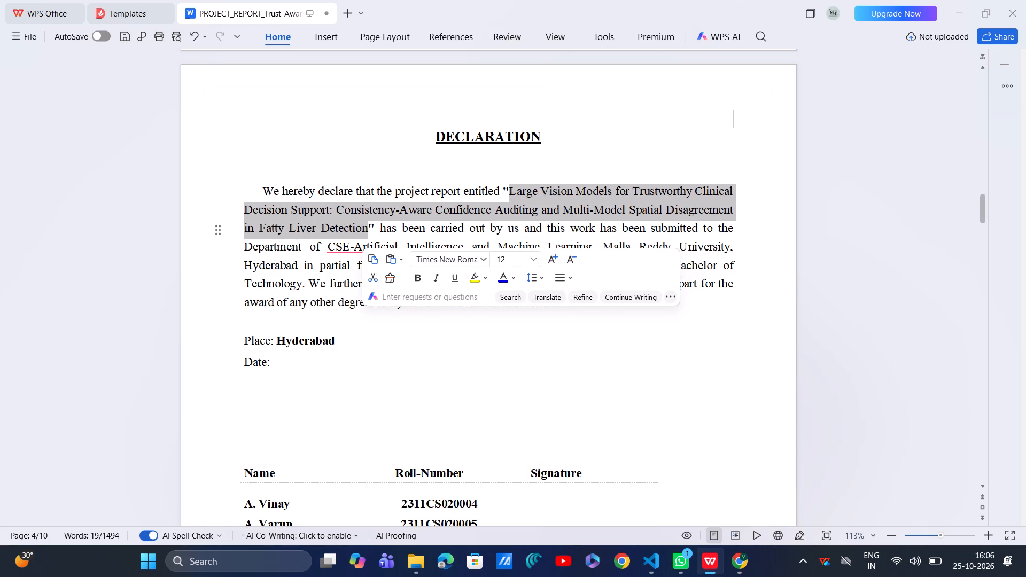
pyautogui.click(421, 277)
pyautogui.click(437, 370)
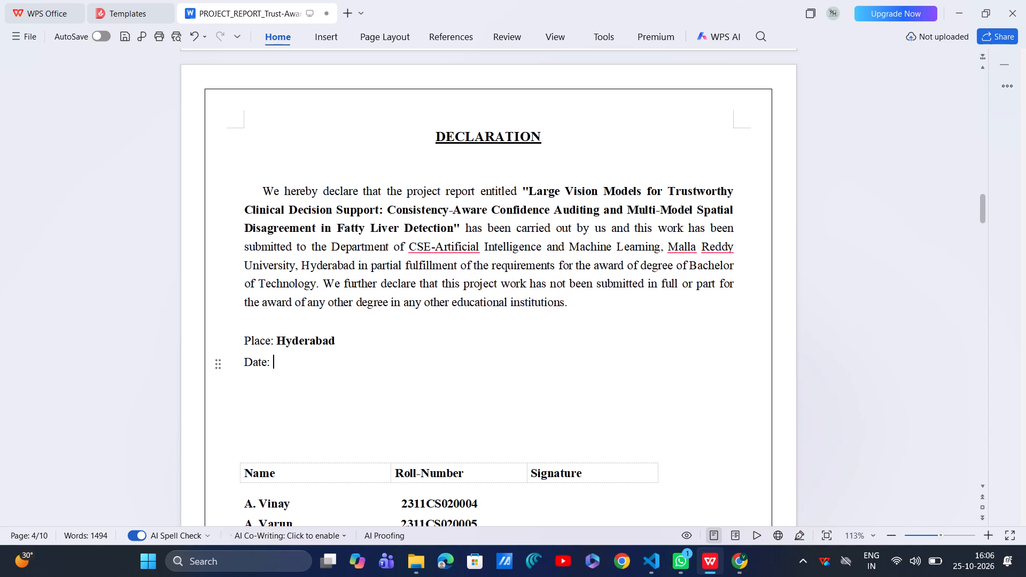
# Review the report's front matter from the declaration to the list of figures and tables, then back to the cover page.
pyautogui.scroll(1, 454, 321)
pyautogui.scroll(-8, 454, 321)
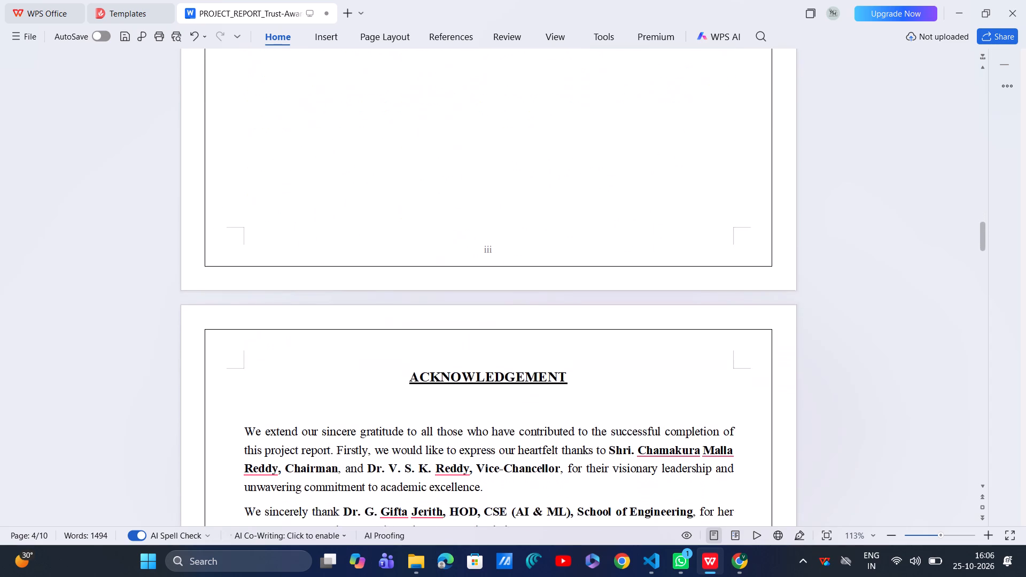
pyautogui.scroll(-10, 454, 321)
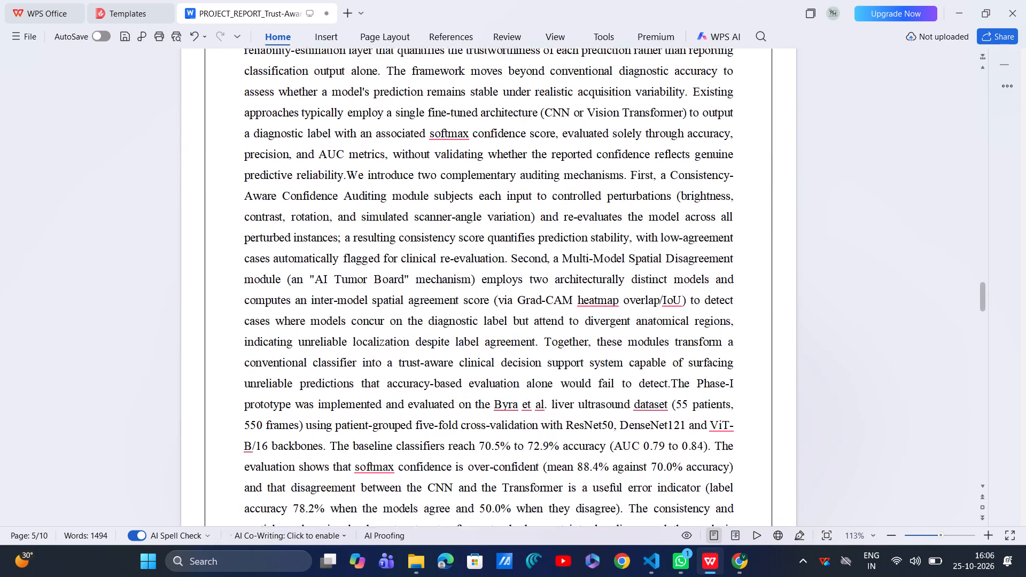
pyautogui.scroll(-18, 454, 321)
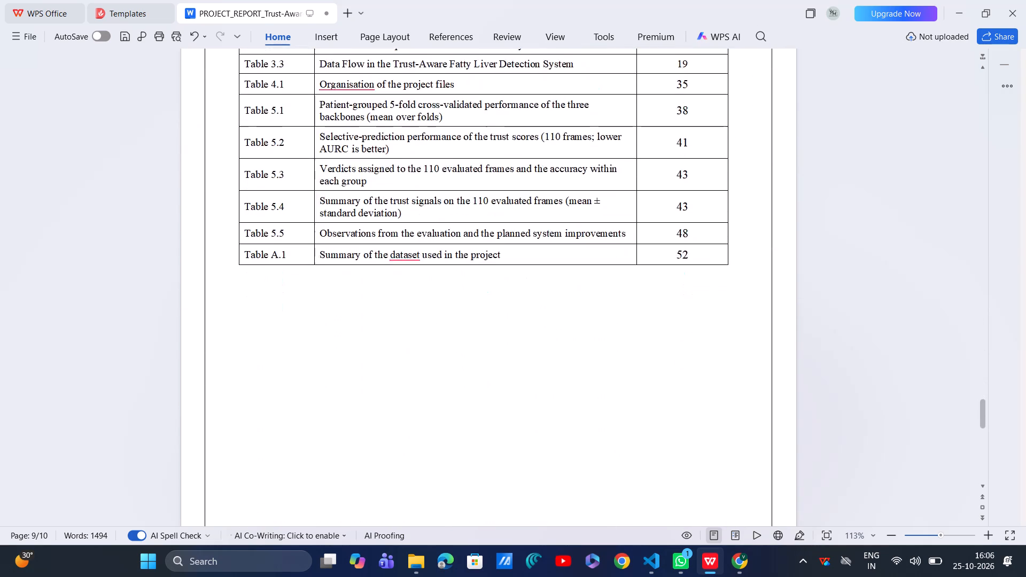
pyautogui.scroll(-4, 454, 321)
pyautogui.scroll(10, 454, 321)
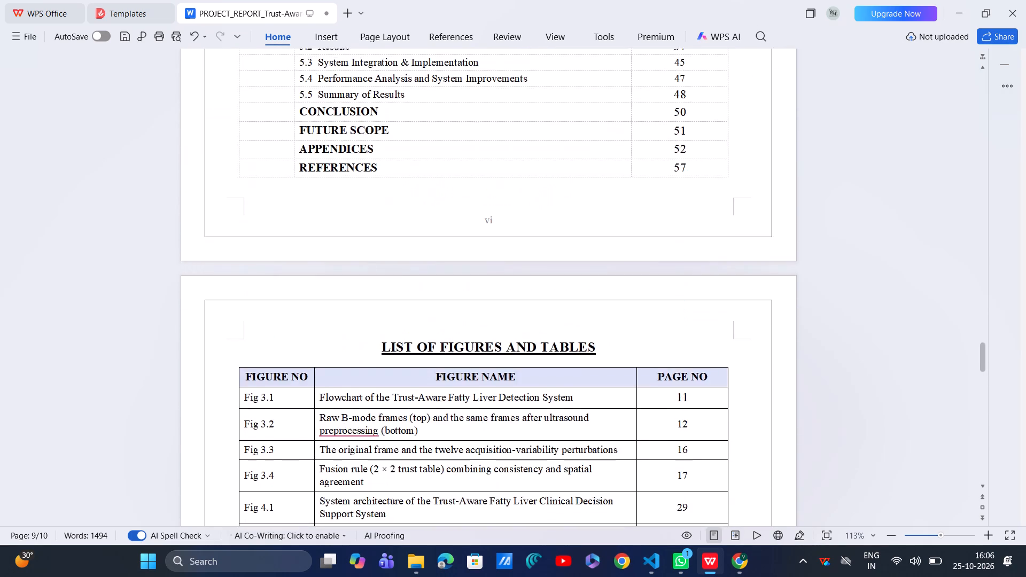
pyautogui.scroll(5, 454, 321)
pyautogui.scroll(-1, 454, 321)
pyautogui.scroll(9, 454, 321)
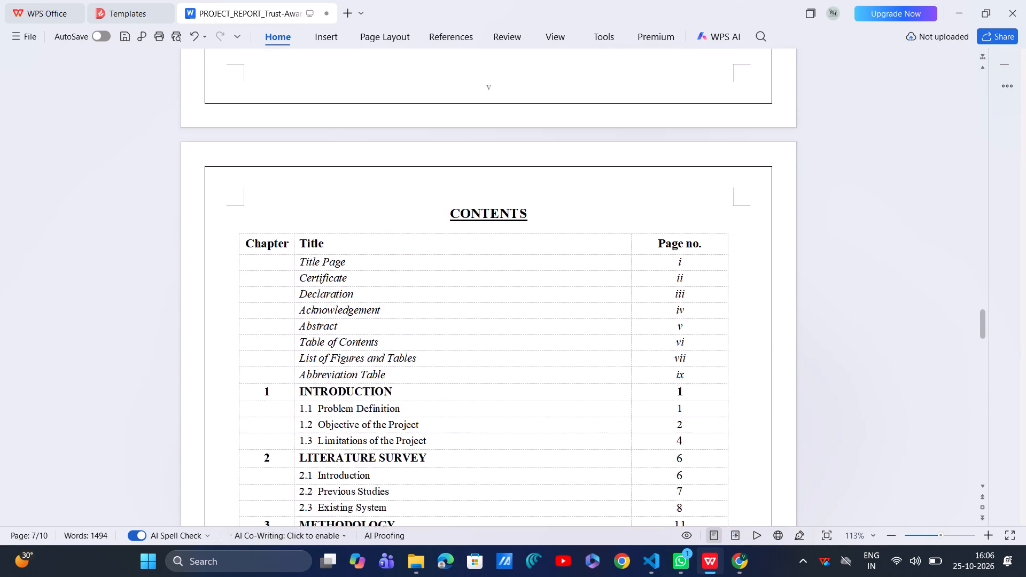
pyautogui.scroll(2, 454, 321)
pyautogui.scroll(9, 85, 142)
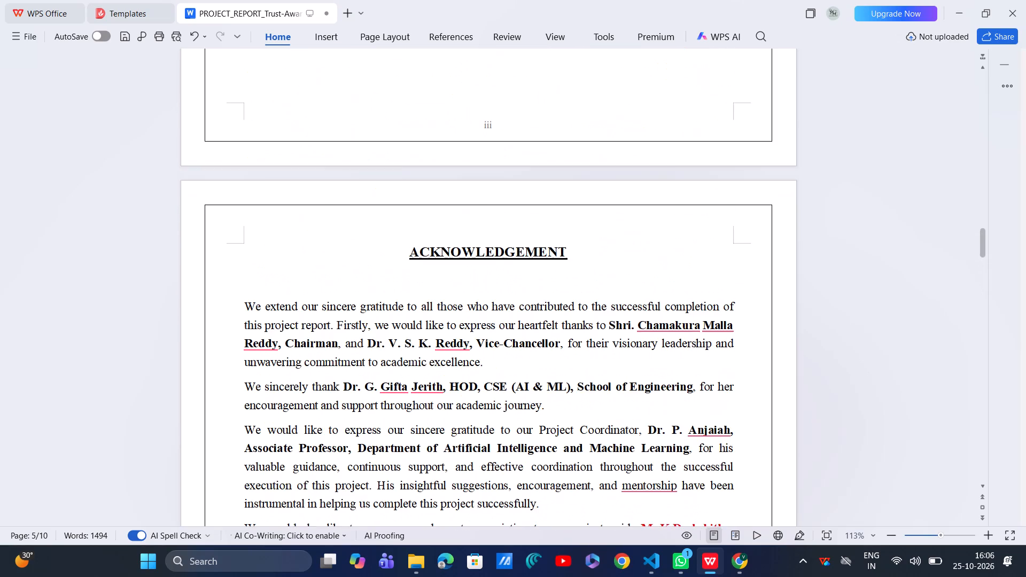
pyautogui.scroll(11, 42, 73)
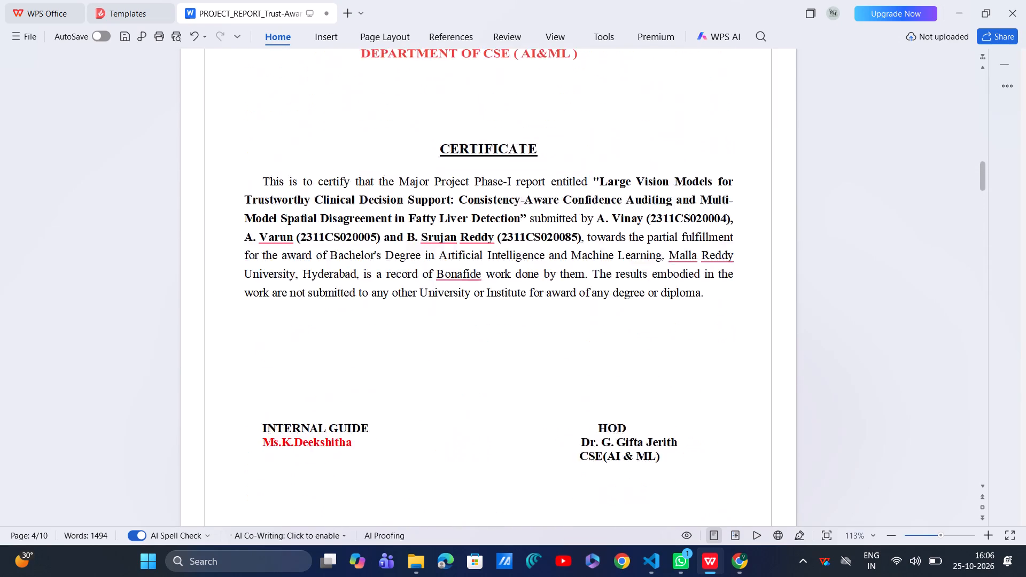
pyautogui.scroll(14, 42, 73)
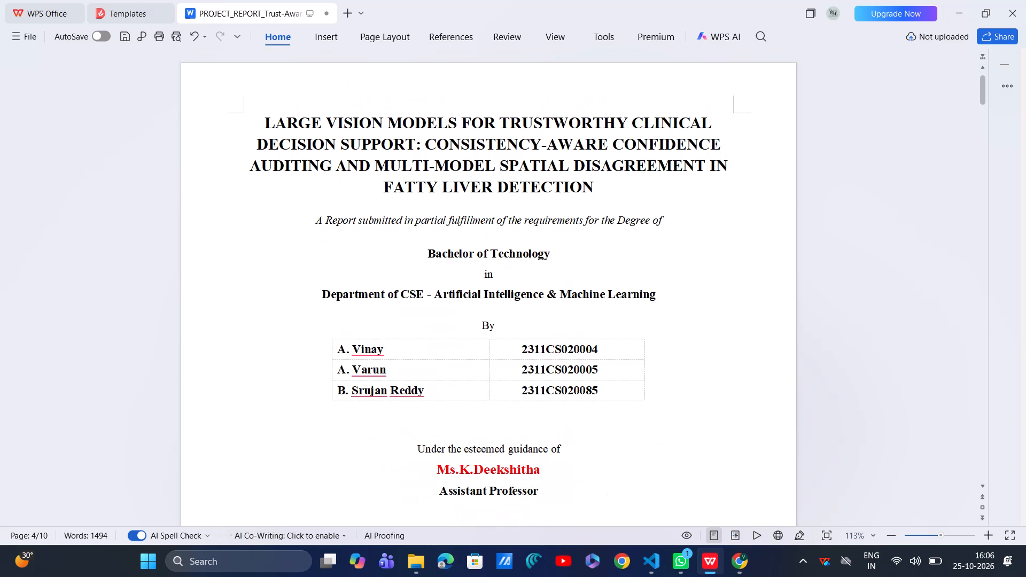
pyautogui.scroll(-6, 42, 73)
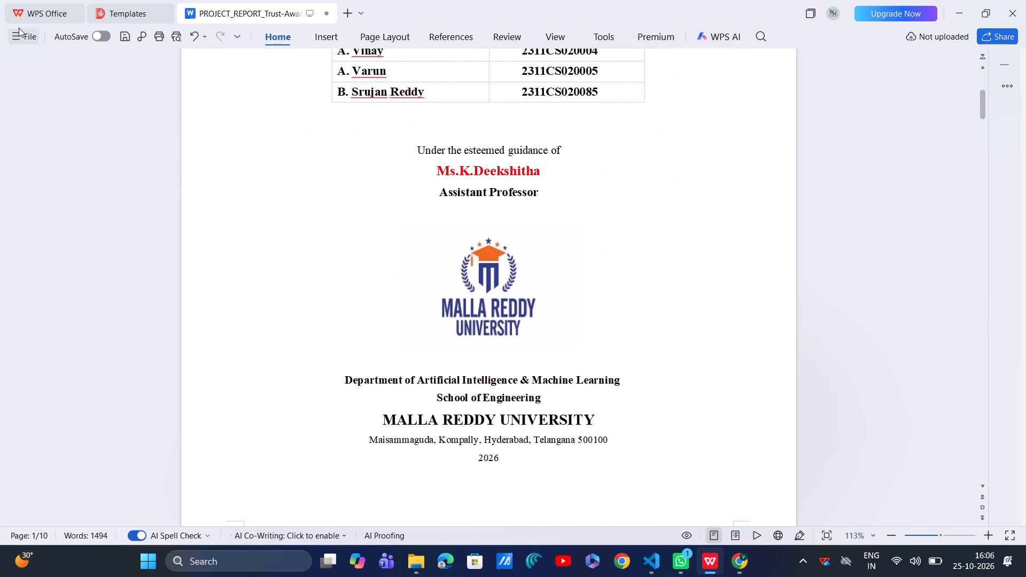
# Save the edited project report under its existing file name.
pyautogui.click(17, 35)
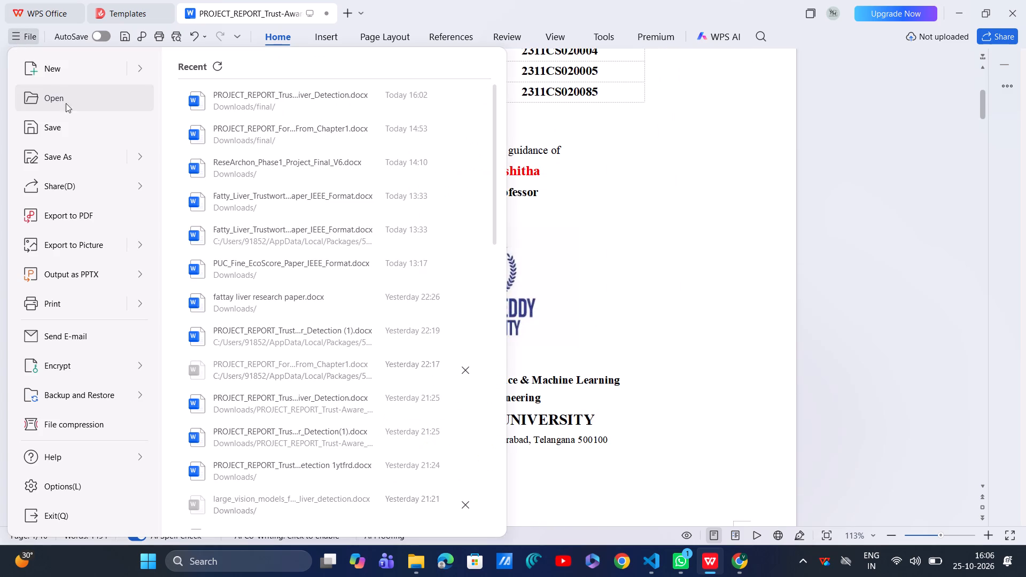
pyautogui.click(70, 131)
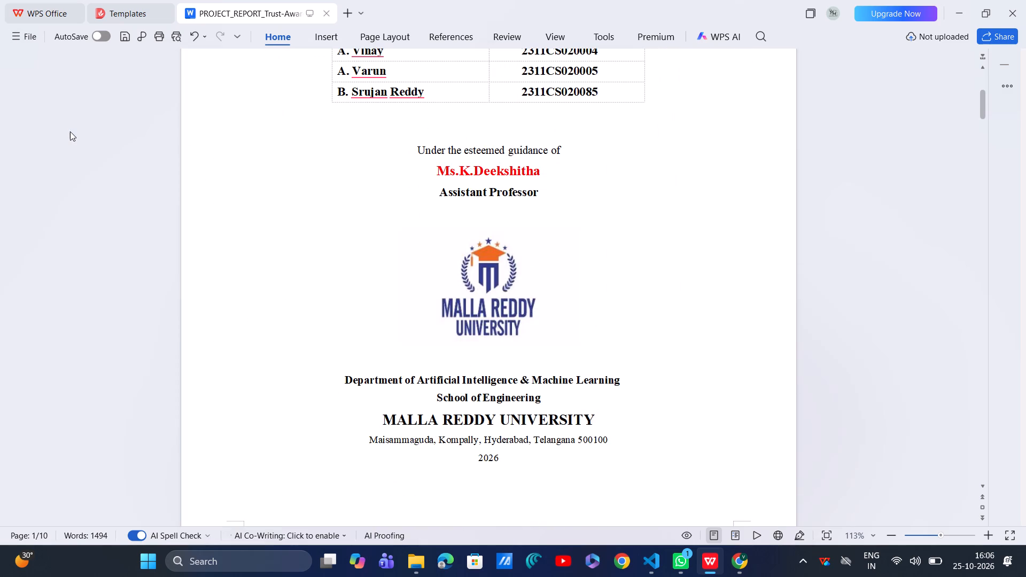
pyautogui.click(17, 34)
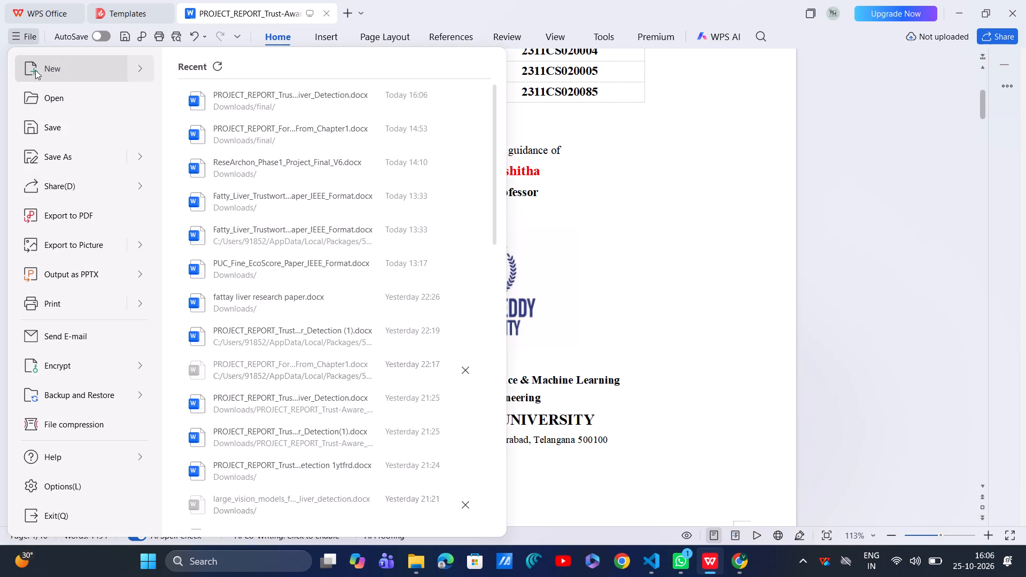
pyautogui.click(54, 126)
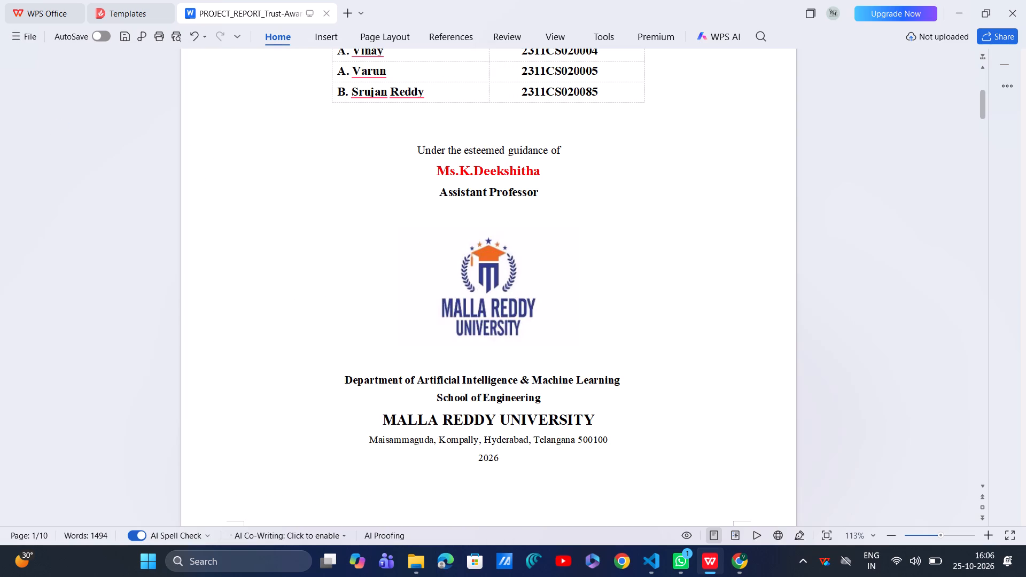
pyautogui.hotkey('ctrl', 's')
pyautogui.hotkey('ctrl', 's')
pyautogui.hotkey('ctrl', 's')
pyautogui.hotkey('ctrl', 's')
# Check the saved report file in the Downloads "final" folder in File Explorer, then return to WPS Office.
pyautogui.click(410, 559)
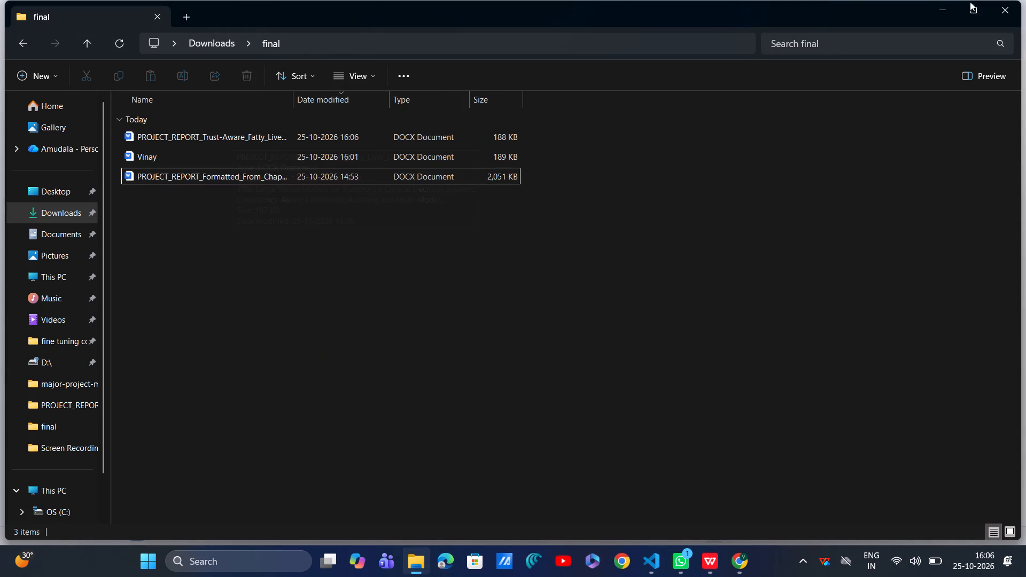
pyautogui.doubleClick(945, 9)
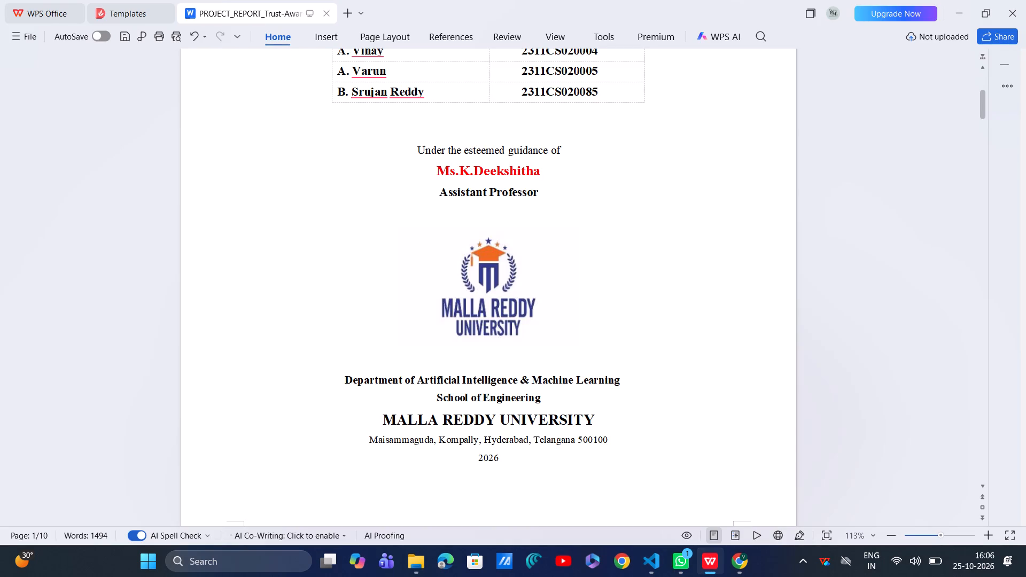
# Delete the first and third students' rows from the cover page's student table, shifting cells left.
pyautogui.scroll(3, 525, 319)
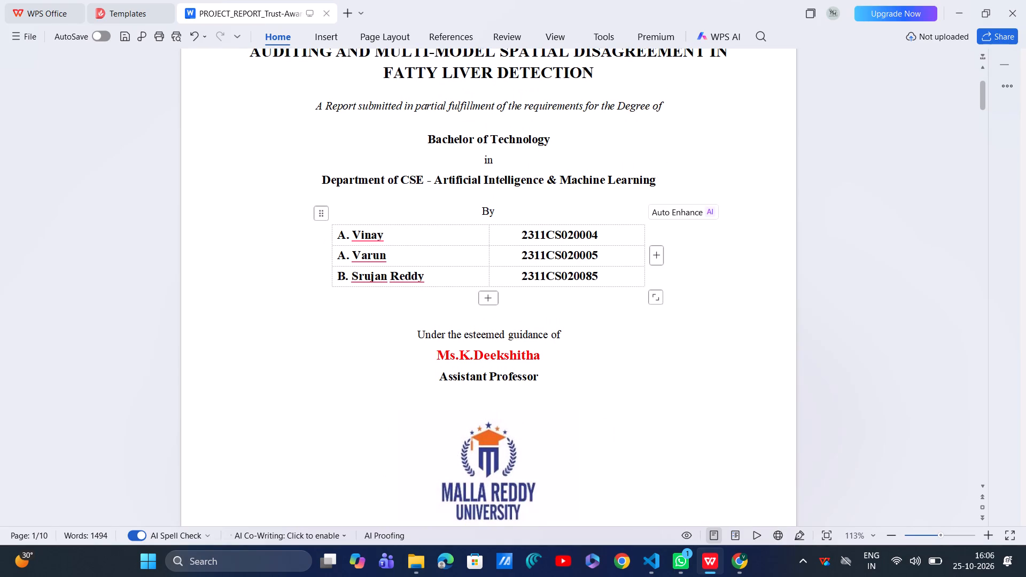
pyautogui.moveTo(339, 235); pyautogui.dragTo(608, 243)
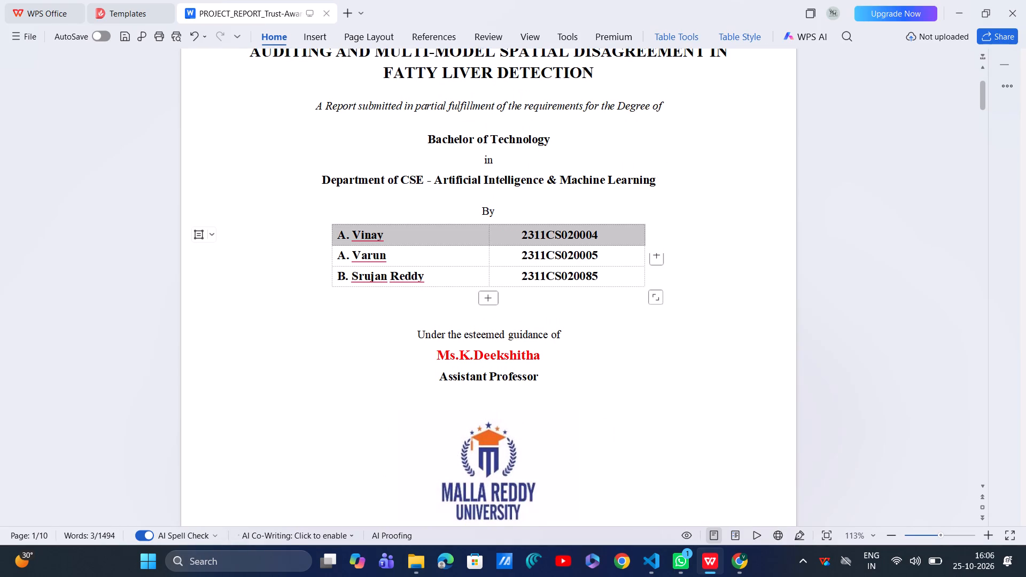
pyautogui.moveTo(608, 243); pyautogui.dragTo(612, 243)
pyautogui.press('BackSpace')
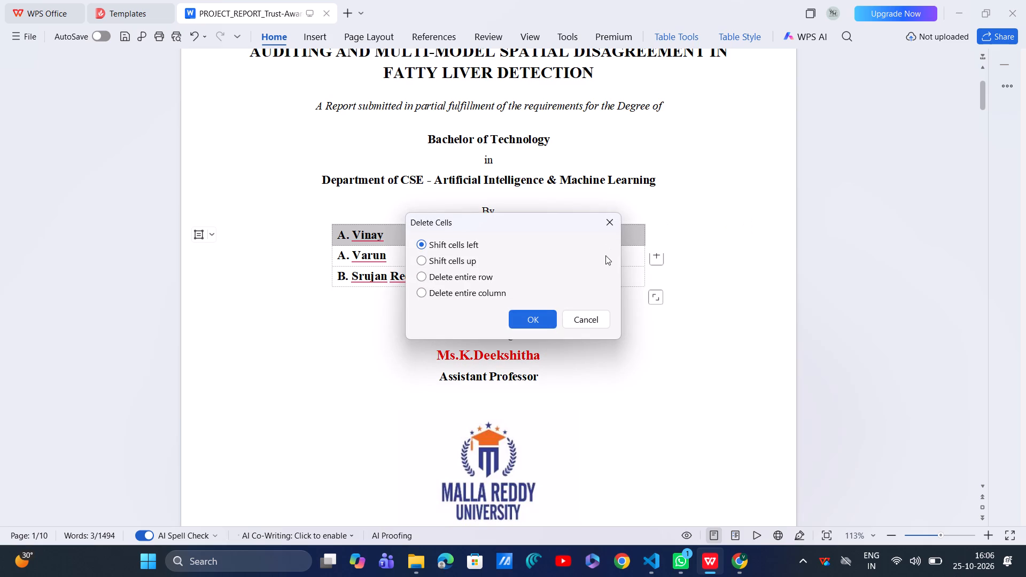
pyautogui.click(539, 316)
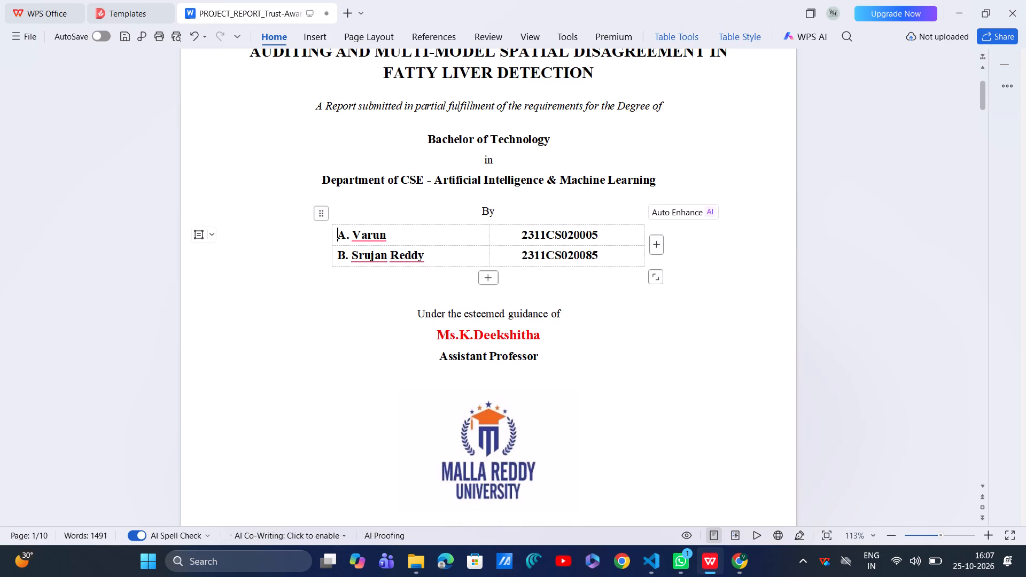
pyautogui.moveTo(338, 252); pyautogui.dragTo(577, 263)
pyautogui.press('BackSpace')
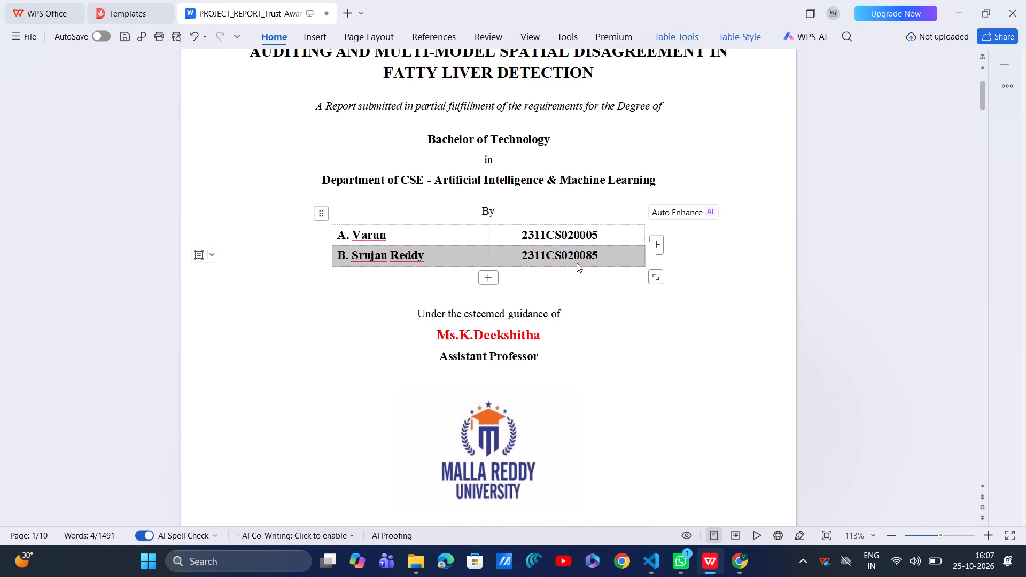
pyautogui.click(534, 317)
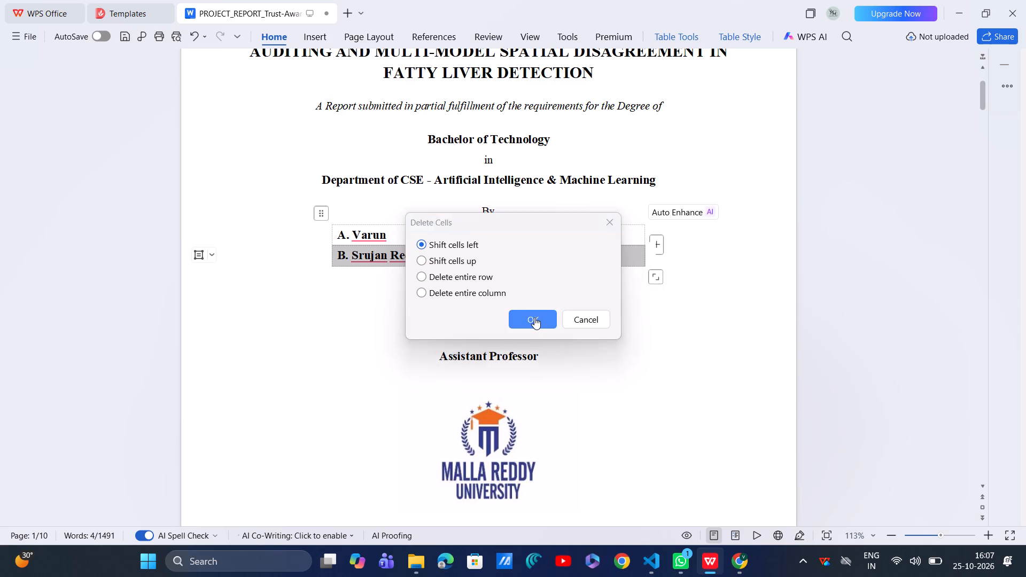
# Add two blank lines below the cover page's student table and one blank line after "By".
pyautogui.scroll(1, 579, 387)
pyautogui.scroll(-4, 579, 387)
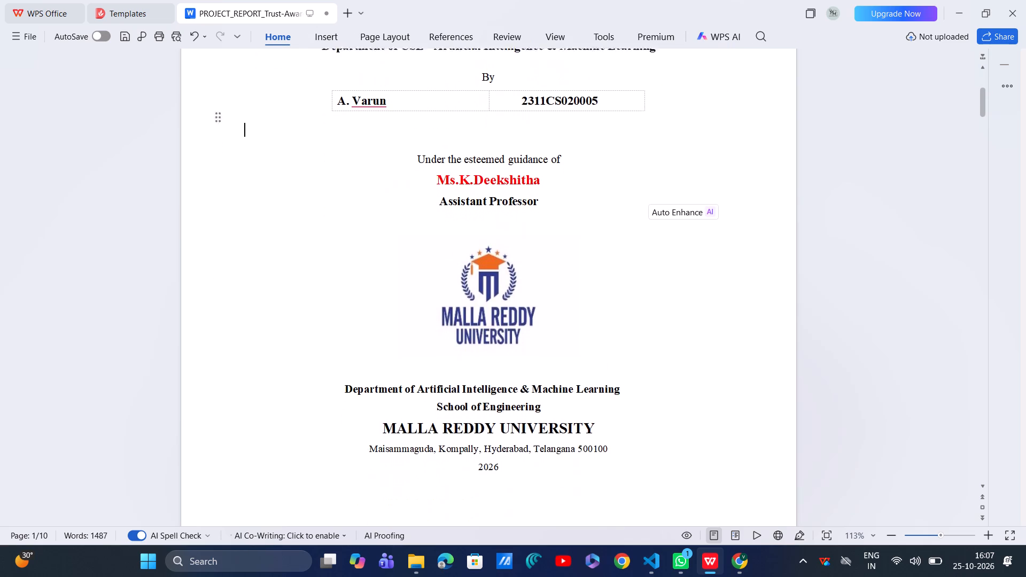
pyautogui.scroll(-1, 579, 387)
pyautogui.scroll(1, 579, 387)
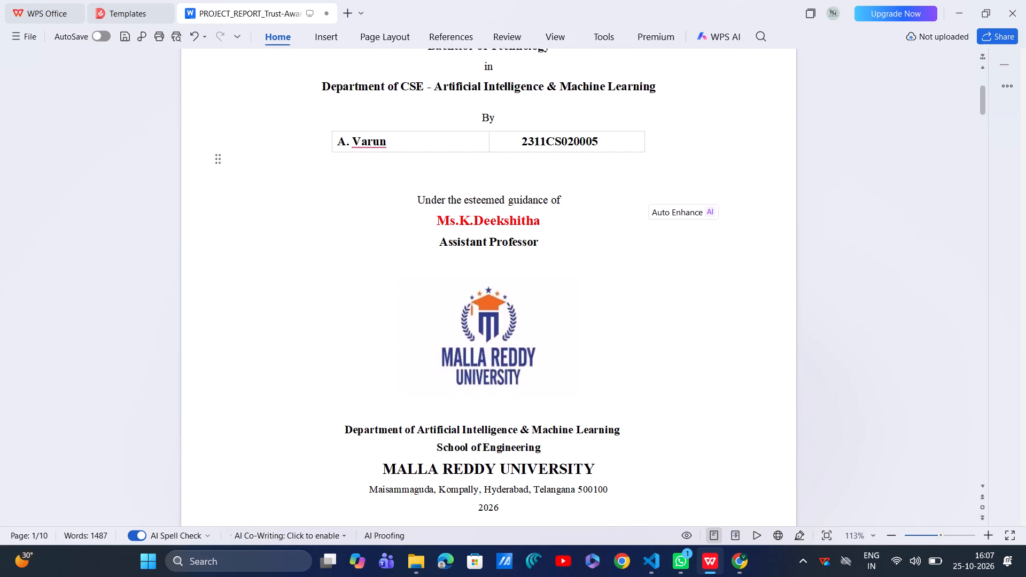
pyautogui.click(407, 179)
pyautogui.press('Return')
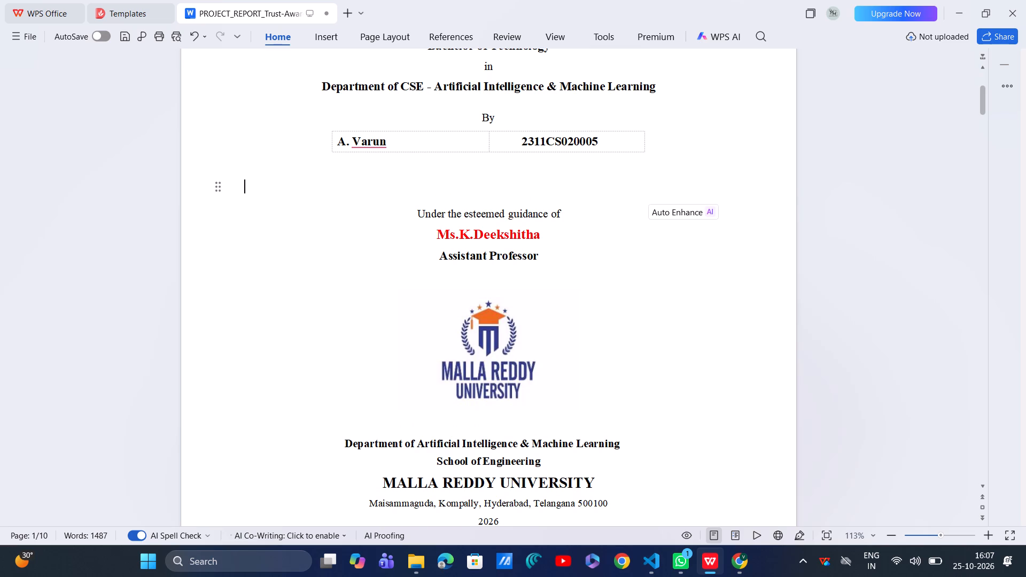
pyautogui.press('Return')
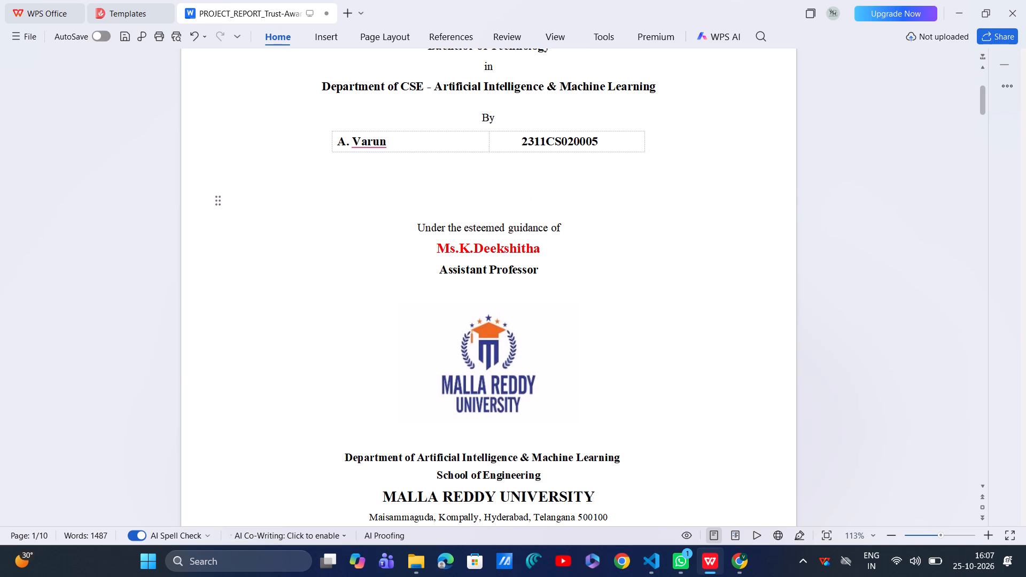
pyautogui.click(508, 120)
pyautogui.press('Return')
# Review the cover page's spacing and compare its layout with the bordered title page that follows.
pyautogui.scroll(-1, 339, 237)
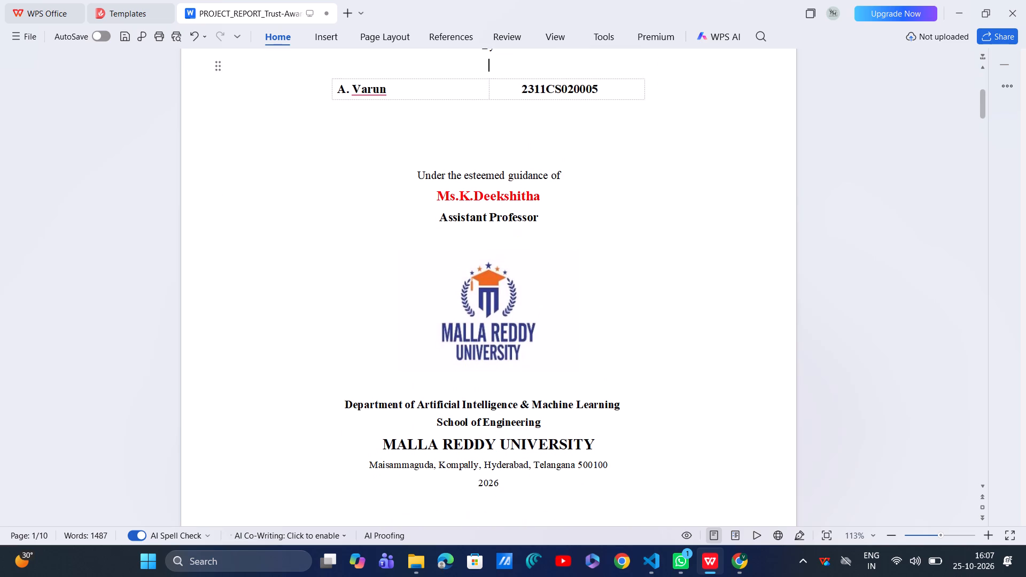
pyautogui.scroll(-1, 339, 237)
pyautogui.scroll(1, 339, 237)
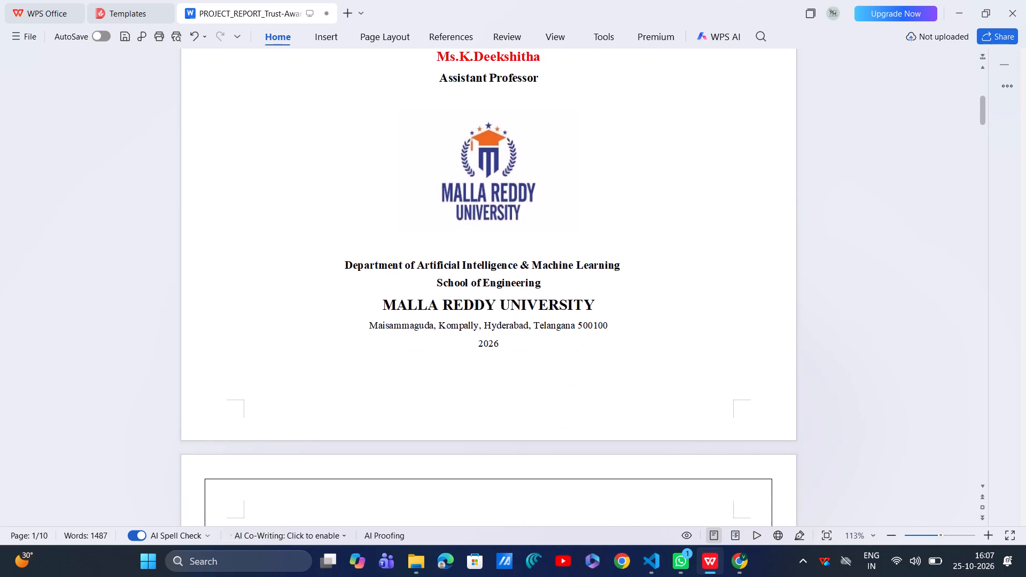
pyautogui.scroll(1, 339, 237)
pyautogui.click(339, 237)
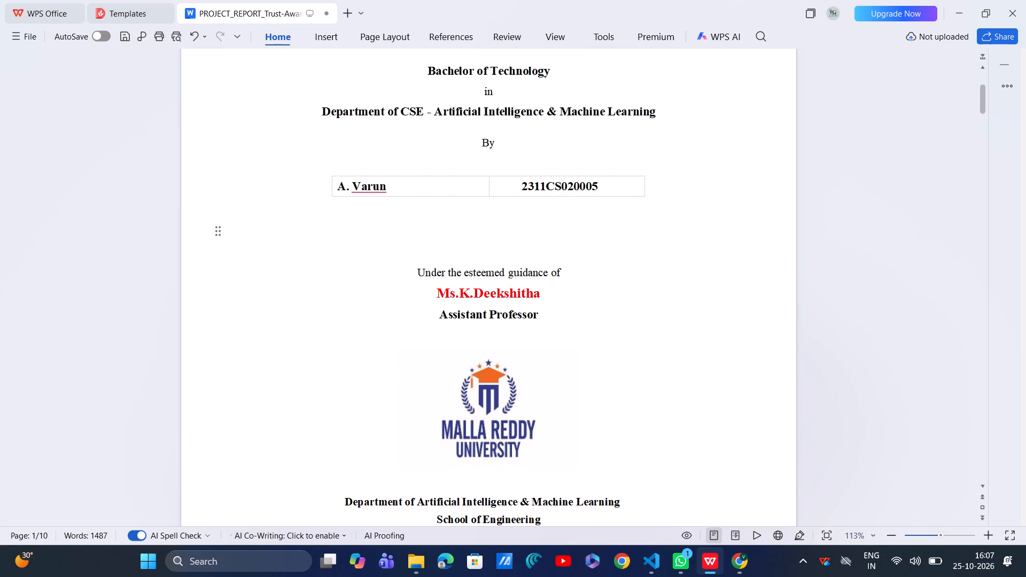
pyautogui.scroll(4, 283, 237)
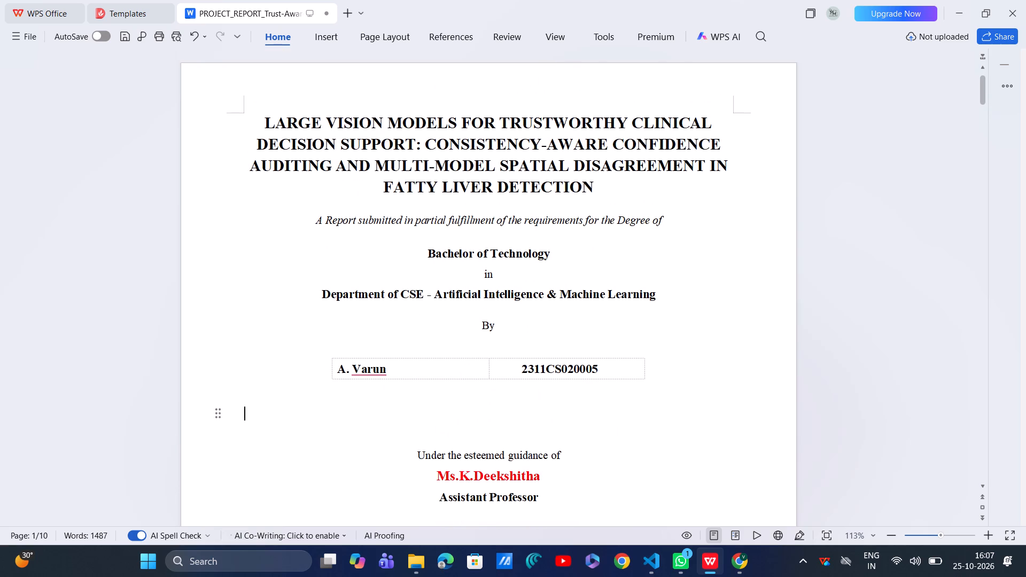
pyautogui.scroll(-8, 283, 237)
pyautogui.scroll(1, 283, 237)
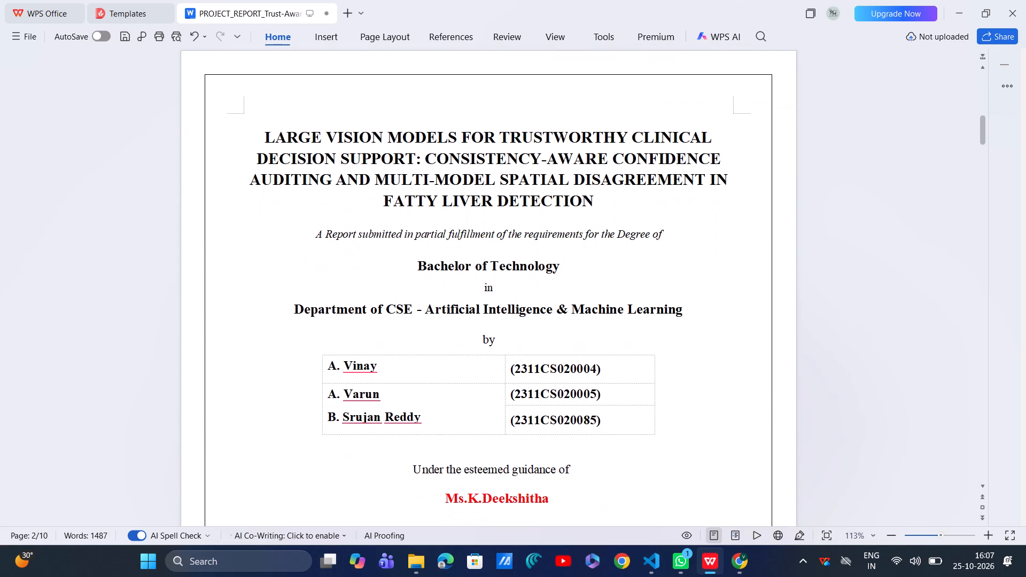
pyautogui.scroll(8, 283, 237)
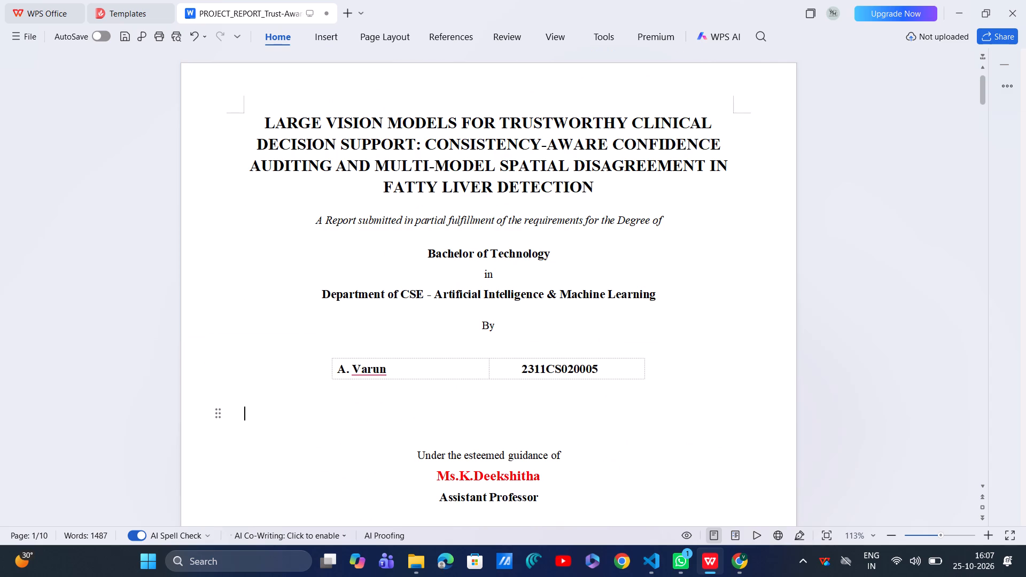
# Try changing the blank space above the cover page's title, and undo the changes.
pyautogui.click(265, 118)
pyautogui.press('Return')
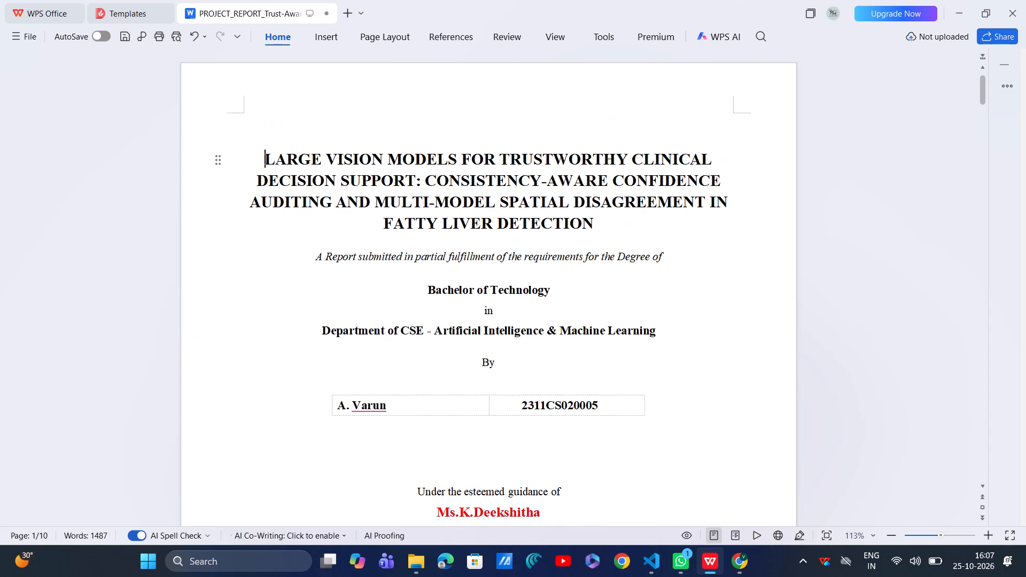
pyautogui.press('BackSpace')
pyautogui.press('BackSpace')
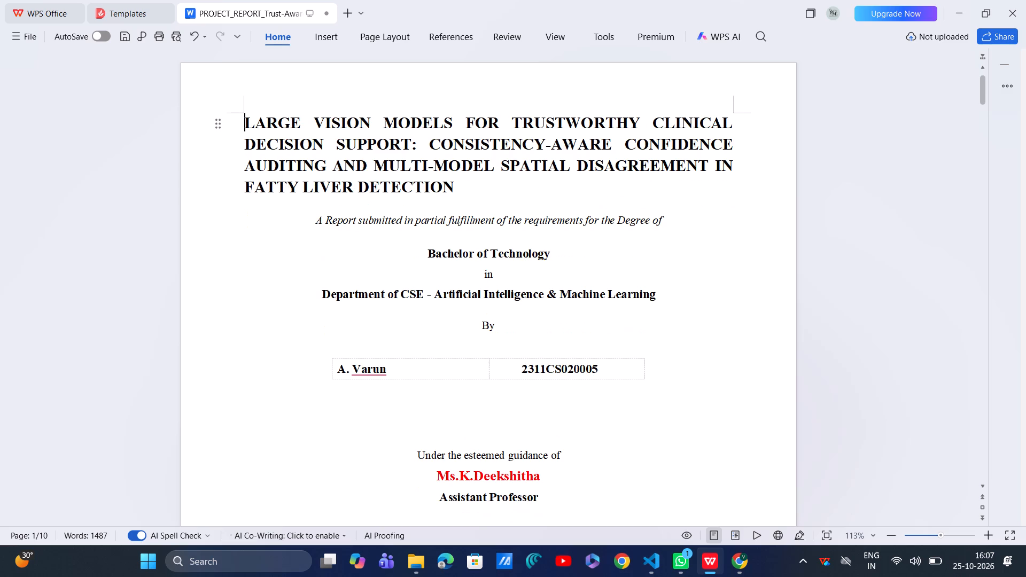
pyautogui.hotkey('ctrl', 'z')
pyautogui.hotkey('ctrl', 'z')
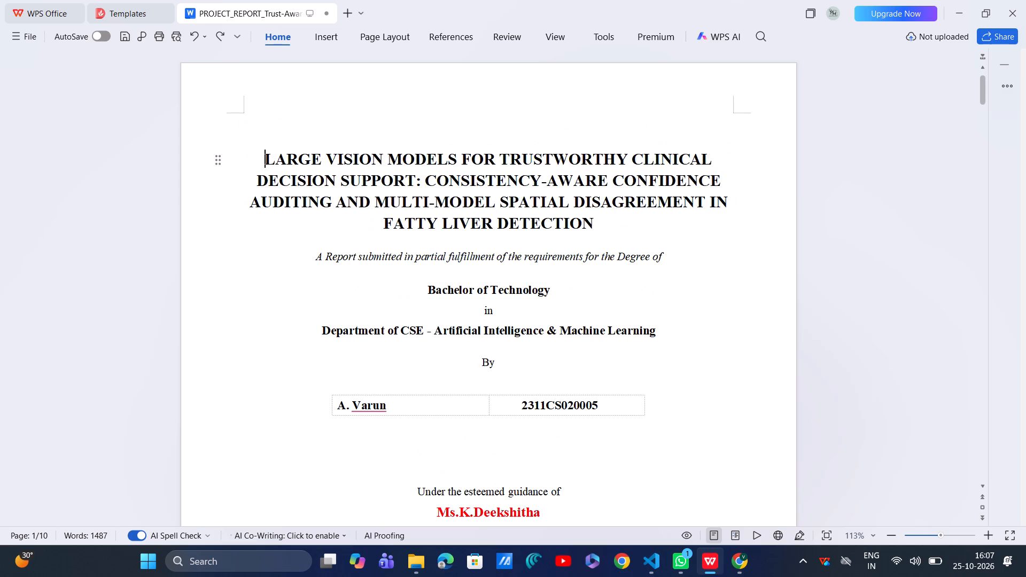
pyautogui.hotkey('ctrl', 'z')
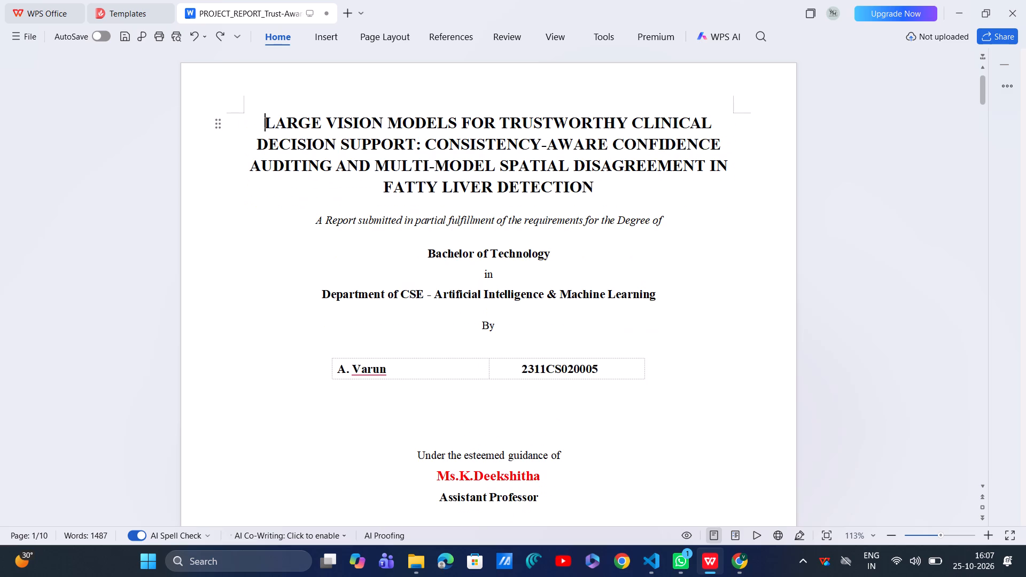
# Delete the third student's name and roll number, with the preceding "and", from the certificate paragraph.
pyautogui.scroll(-14, 297, 240)
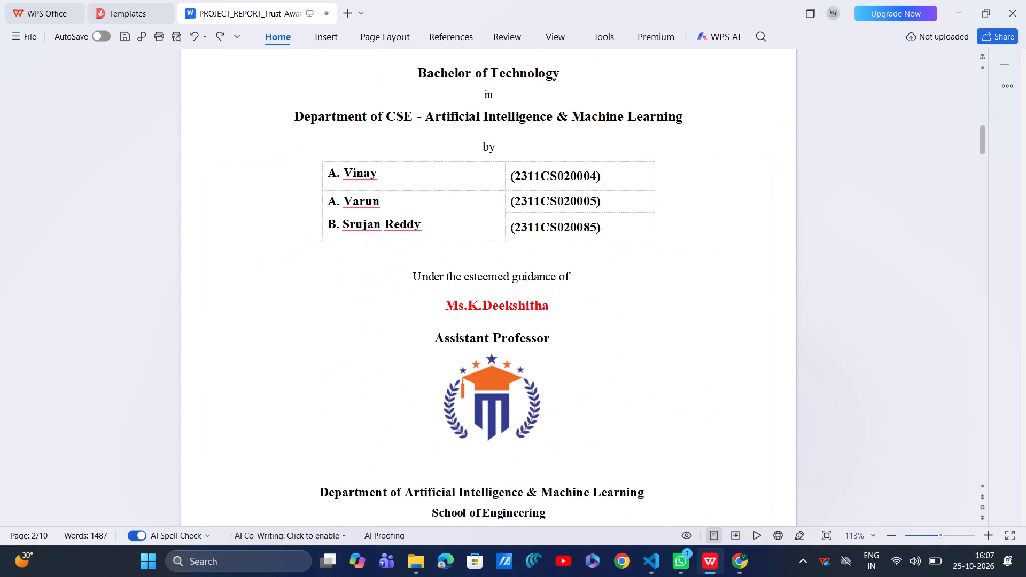
pyautogui.scroll(-7, 297, 240)
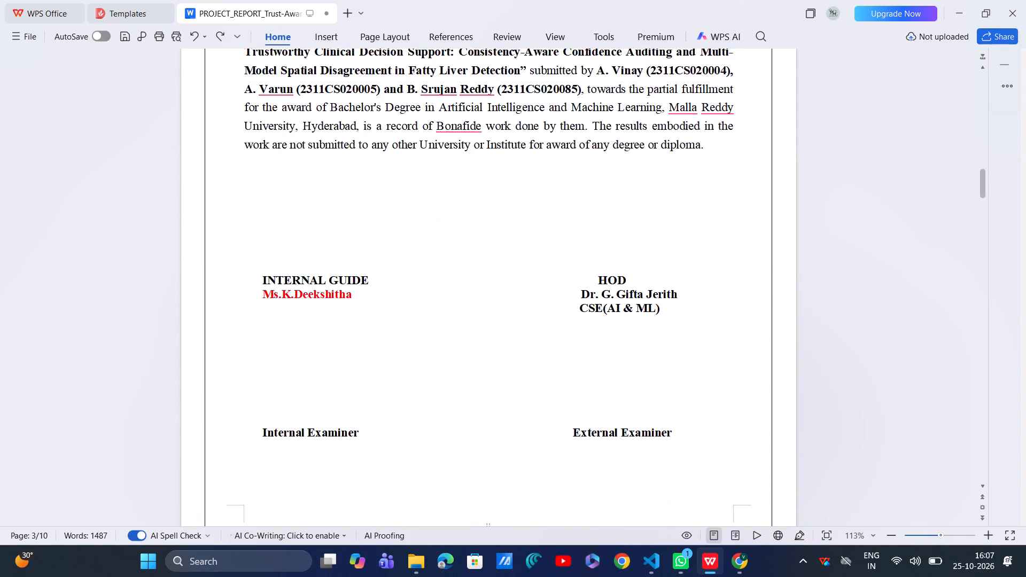
pyautogui.moveTo(582, 87); pyautogui.dragTo(539, 86)
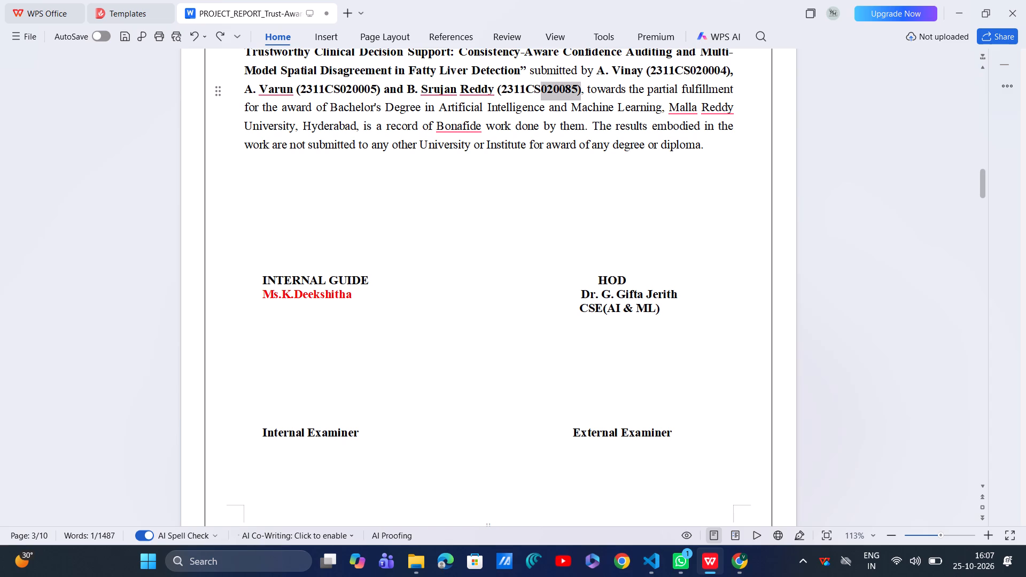
pyautogui.moveTo(539, 86); pyautogui.dragTo(399, 89)
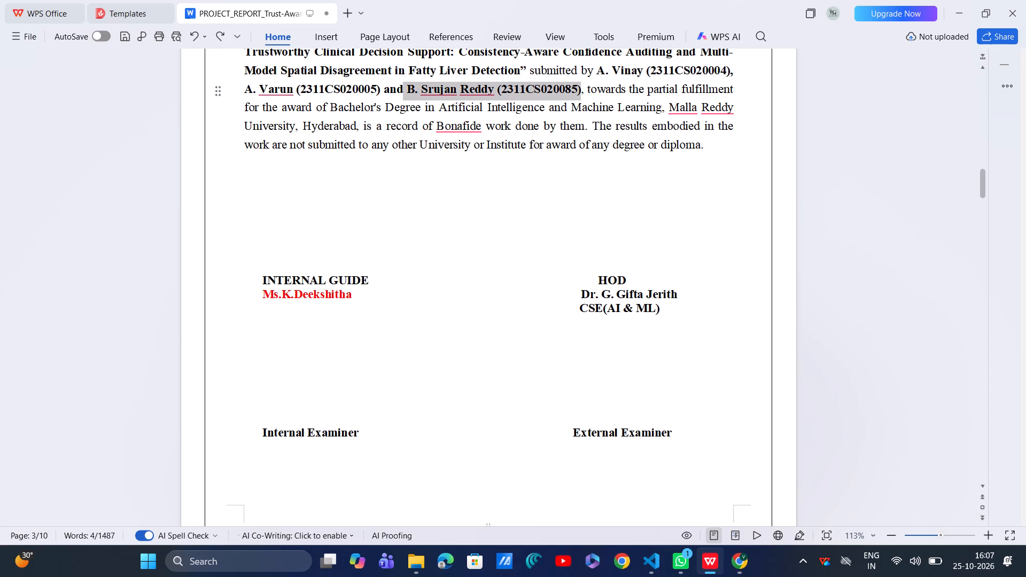
pyautogui.moveTo(399, 89); pyautogui.dragTo(385, 90)
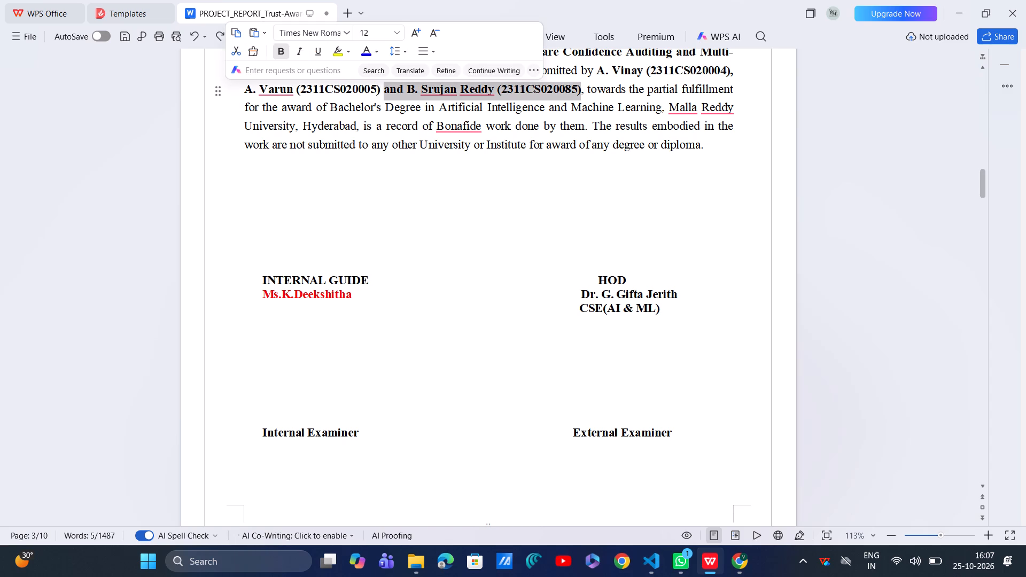
pyautogui.press('BackSpace')
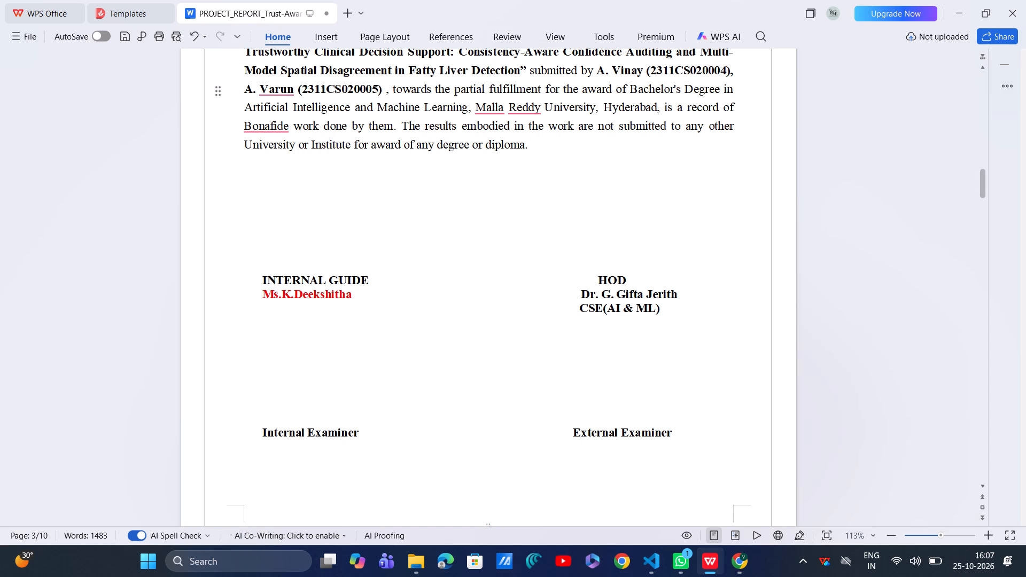
# Delete the first student's name and roll number, with the trailing comma, from the certificate paragraph.
pyautogui.click(736, 72)
pyautogui.moveTo(736, 72); pyautogui.dragTo(716, 72)
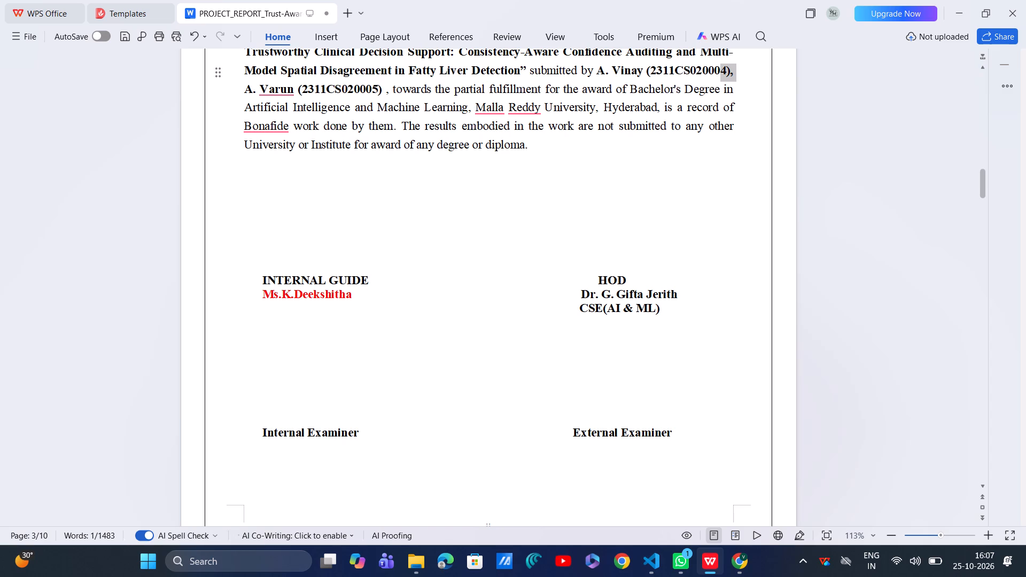
pyautogui.moveTo(716, 72); pyautogui.dragTo(601, 71)
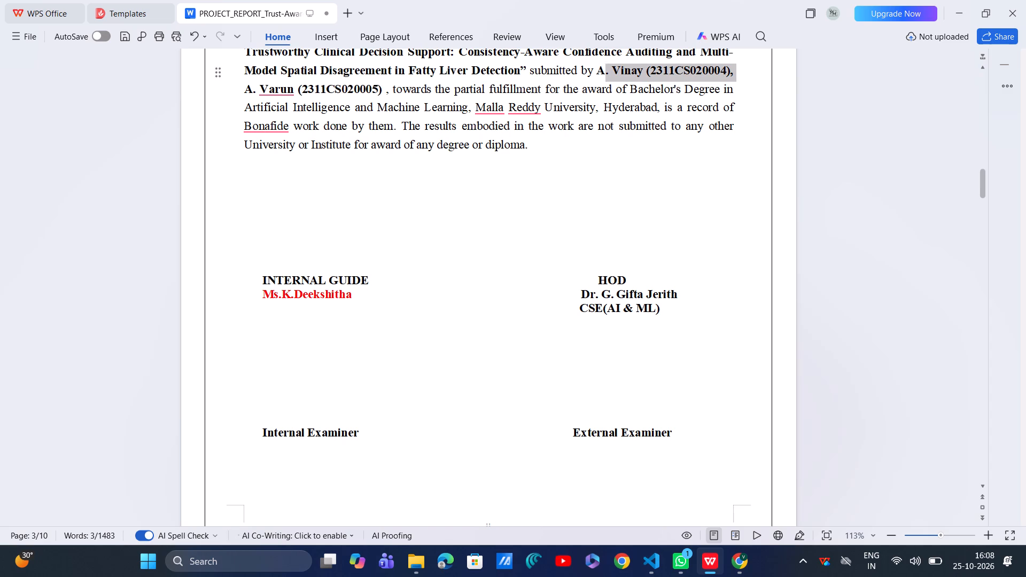
pyautogui.moveTo(601, 71); pyautogui.dragTo(597, 71)
pyautogui.press('BackSpace')
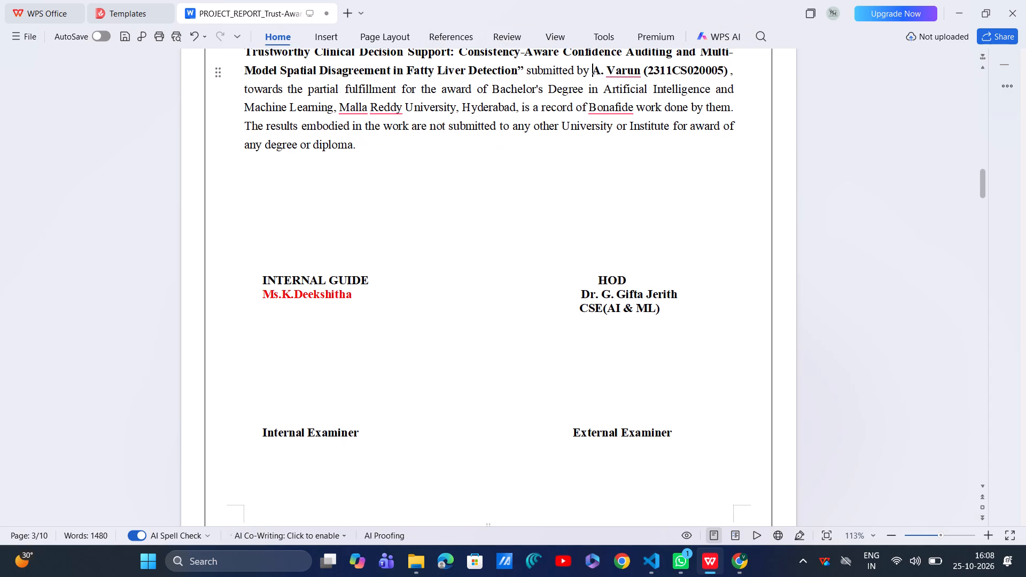
# Delete the first student's row from the student table on the bordered title page, shifting cells left.
pyautogui.scroll(1, 542, 225)
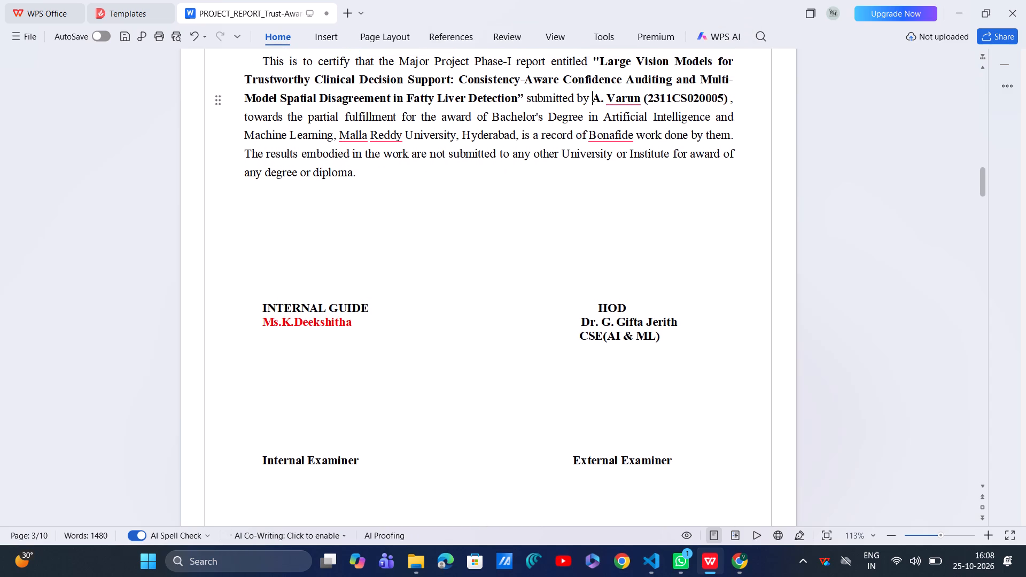
pyautogui.scroll(-3, 542, 225)
pyautogui.scroll(4, 542, 225)
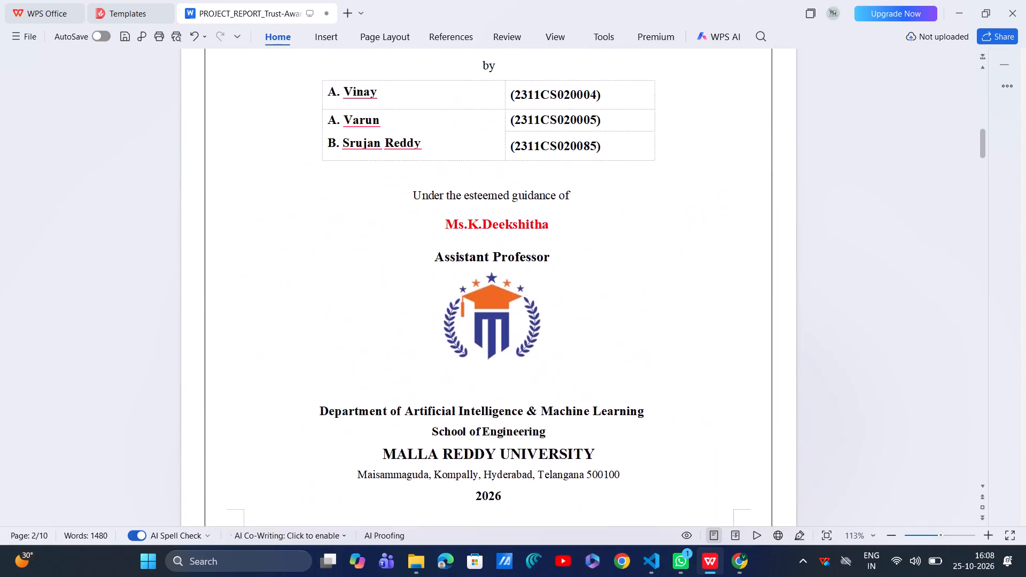
pyautogui.scroll(2, 542, 225)
pyautogui.scroll(-1, 542, 225)
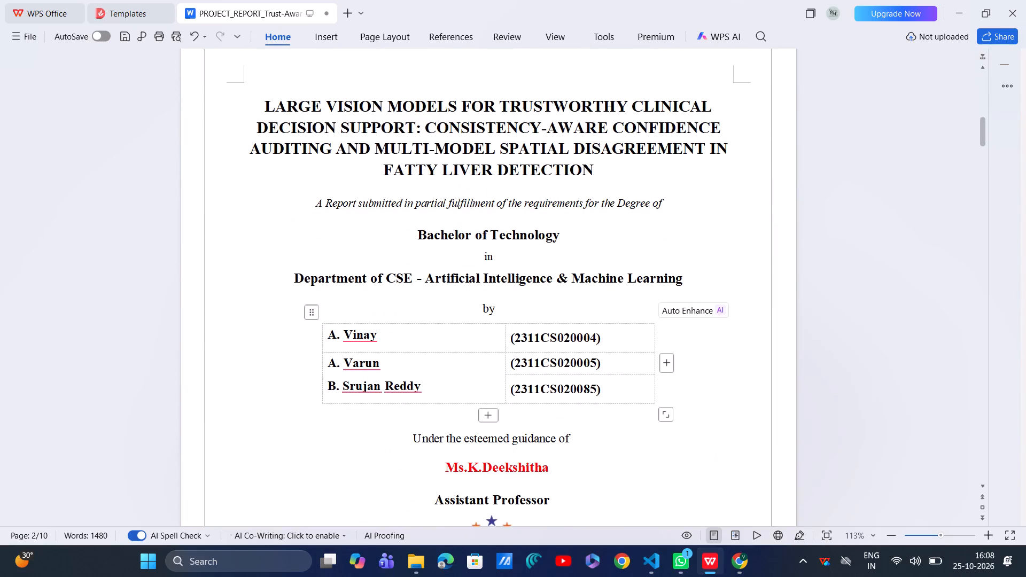
pyautogui.moveTo(331, 334); pyautogui.dragTo(616, 334)
pyautogui.press('BackSpace')
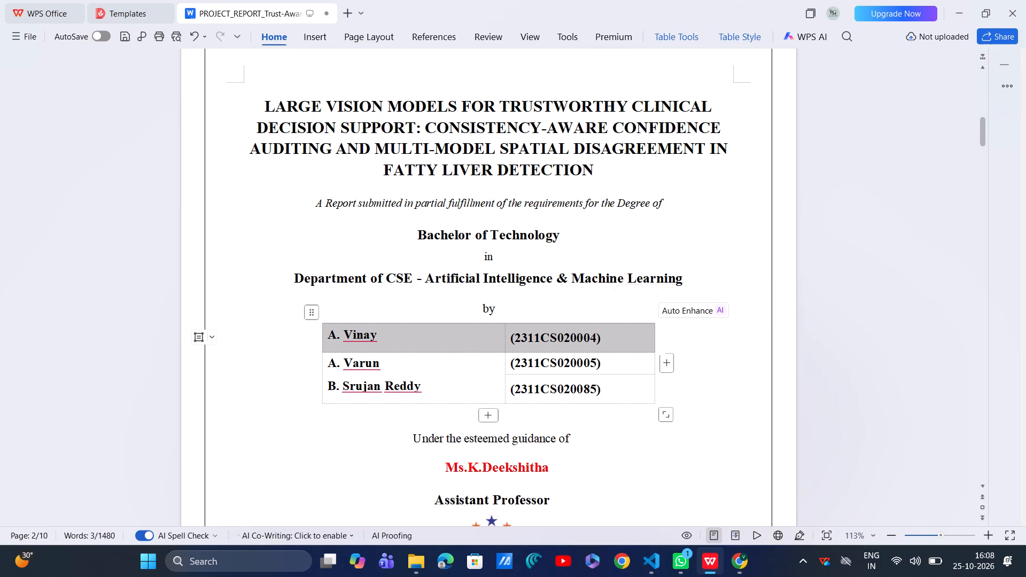
pyautogui.click(550, 324)
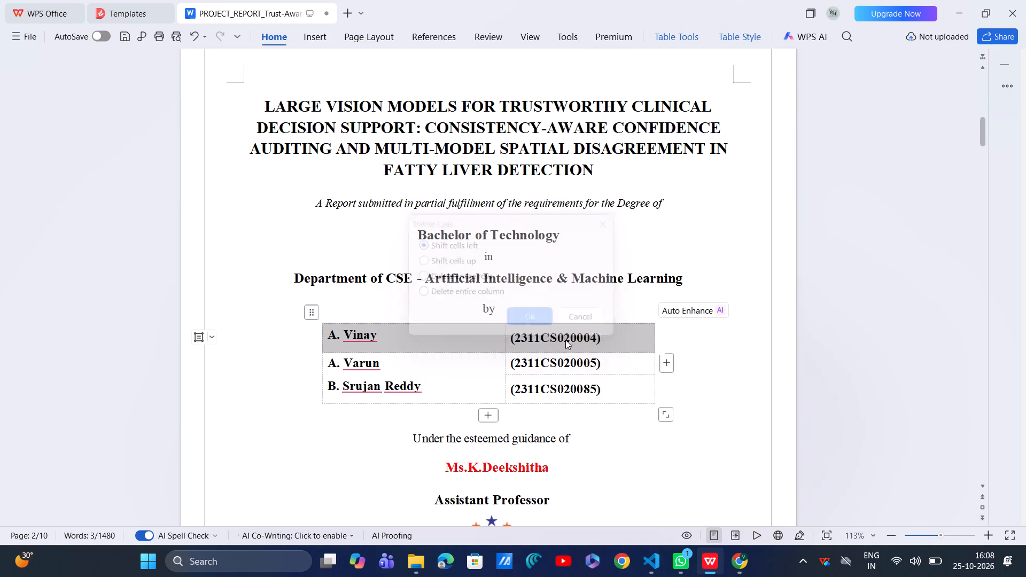
# Delete the third student's name and roll number from the student table on the bordered title page.
pyautogui.click(607, 364)
pyautogui.moveTo(607, 364); pyautogui.dragTo(602, 363)
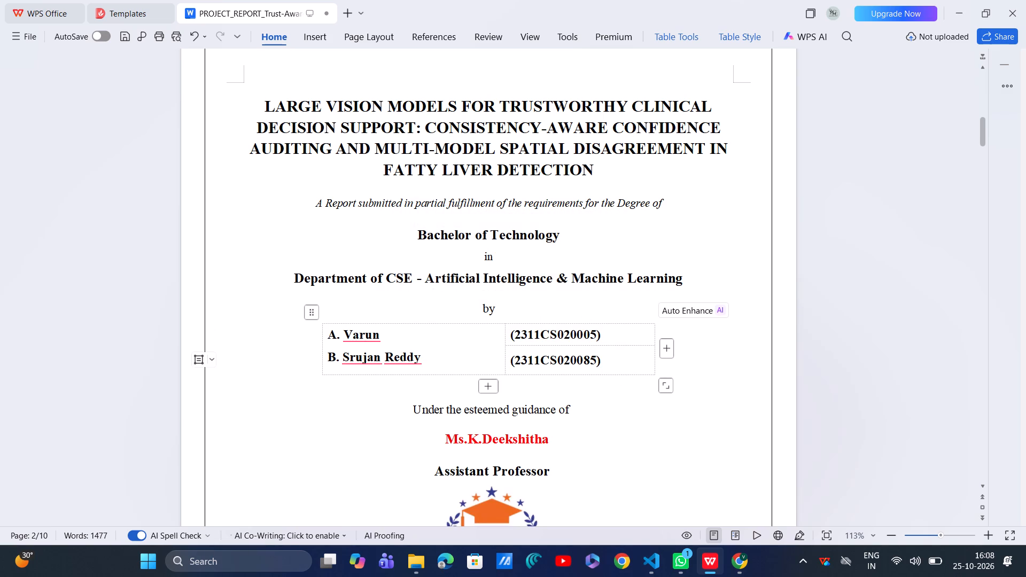
pyautogui.moveTo(602, 363); pyautogui.dragTo(330, 356)
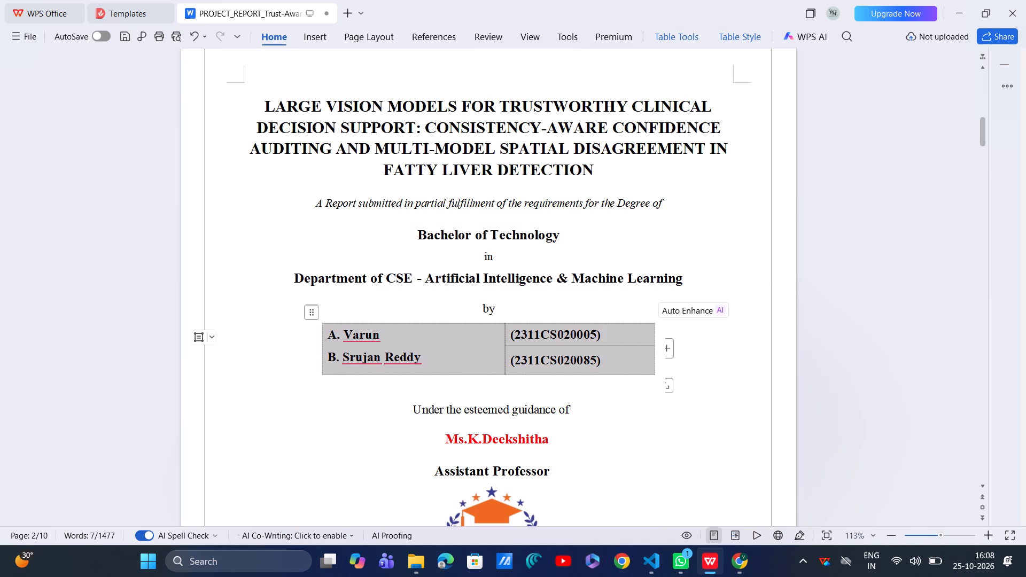
pyautogui.moveTo(330, 356); pyautogui.dragTo(341, 403)
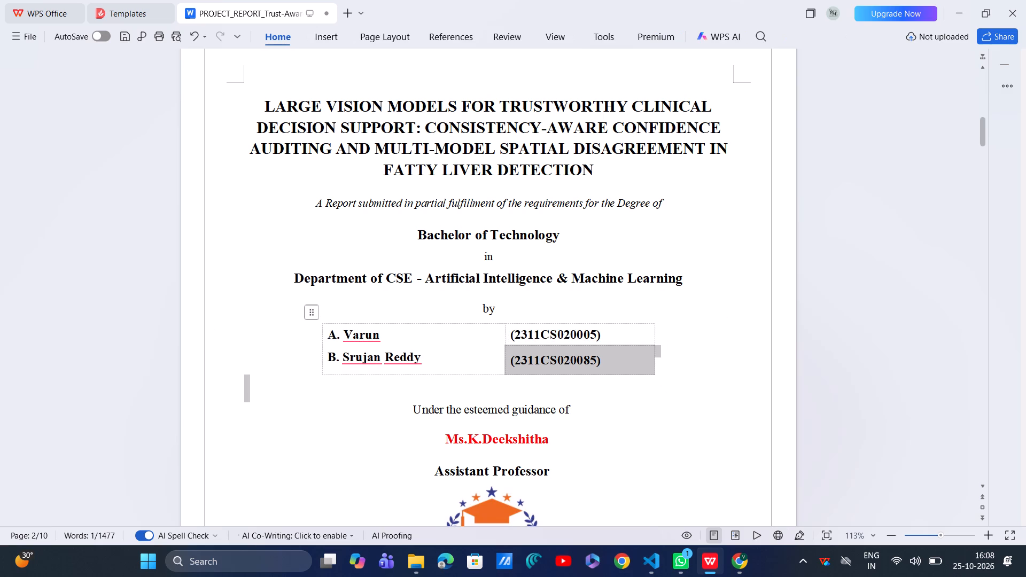
pyautogui.moveTo(341, 403); pyautogui.dragTo(328, 364)
pyautogui.moveTo(328, 364); pyautogui.dragTo(327, 363)
pyautogui.press('BackSpace')
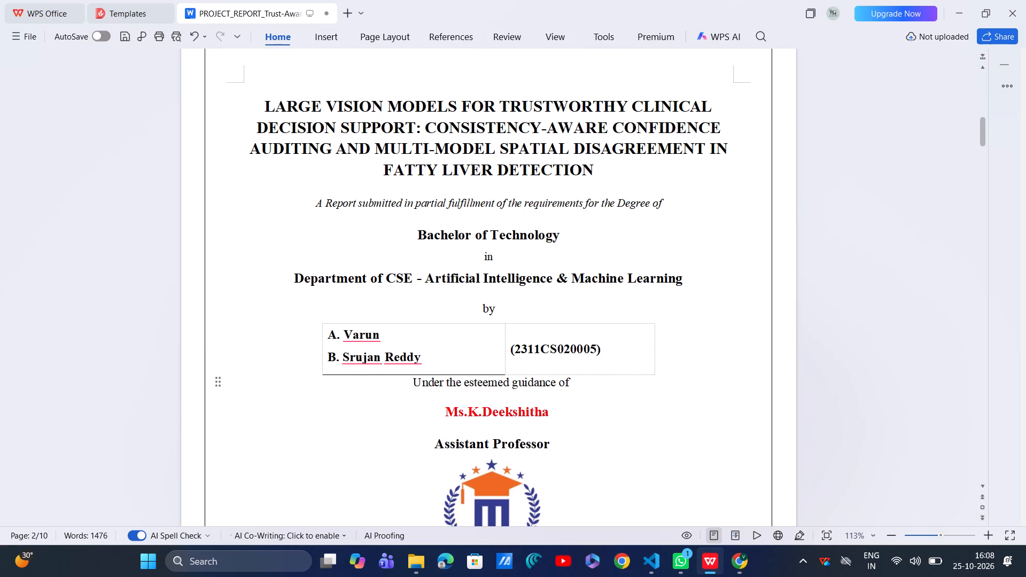
pyautogui.click(460, 354)
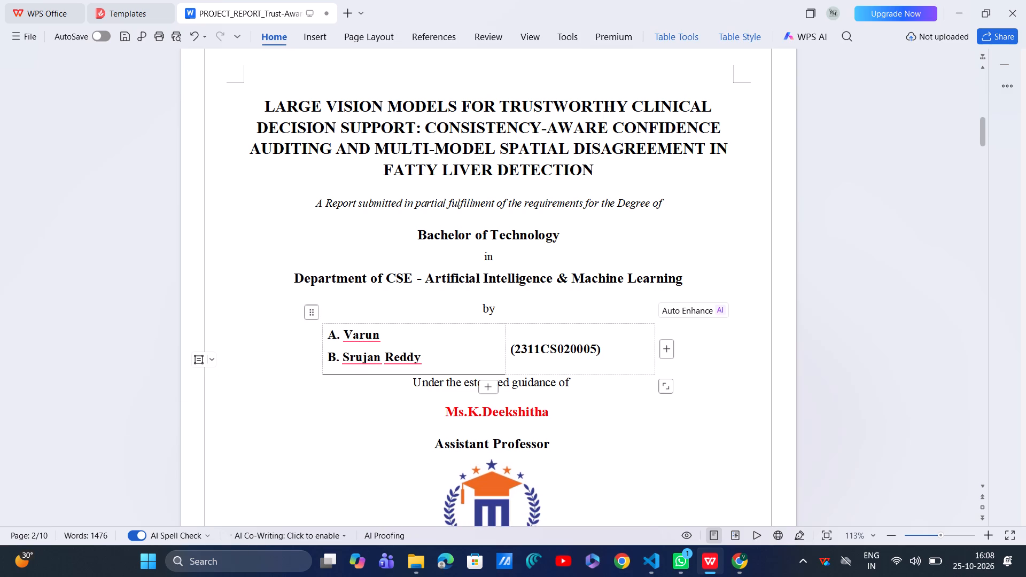
pyautogui.moveTo(460, 354); pyautogui.dragTo(327, 360)
pyautogui.press('BackSpace')
pyautogui.press('BackSpace')
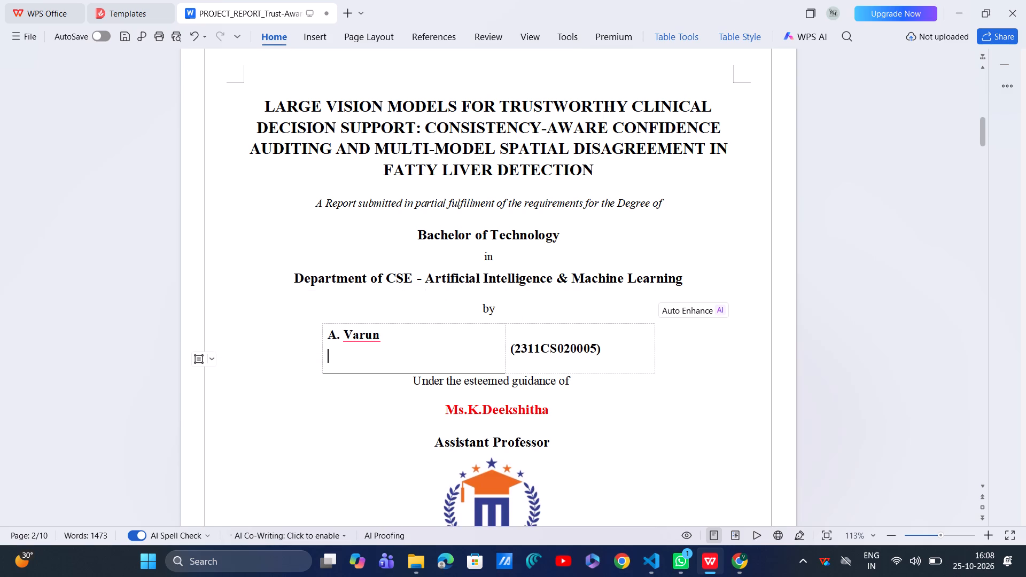
# Remove both parentheses around the remaining student's roll number in the title page table.
pyautogui.click(615, 339)
pyautogui.press('BackSpace')
pyautogui.press('Left')
pyautogui.press('Left')
pyautogui.press('Left')
pyautogui.press('Left')
pyautogui.press('Left')
pyautogui.press('Left')
pyautogui.press('Left')
pyautogui.press('Left')
pyautogui.press('Left')
pyautogui.press('Left')
pyautogui.press('Left')
pyautogui.press('Left')
pyautogui.press('Left')
pyautogui.press('Left')
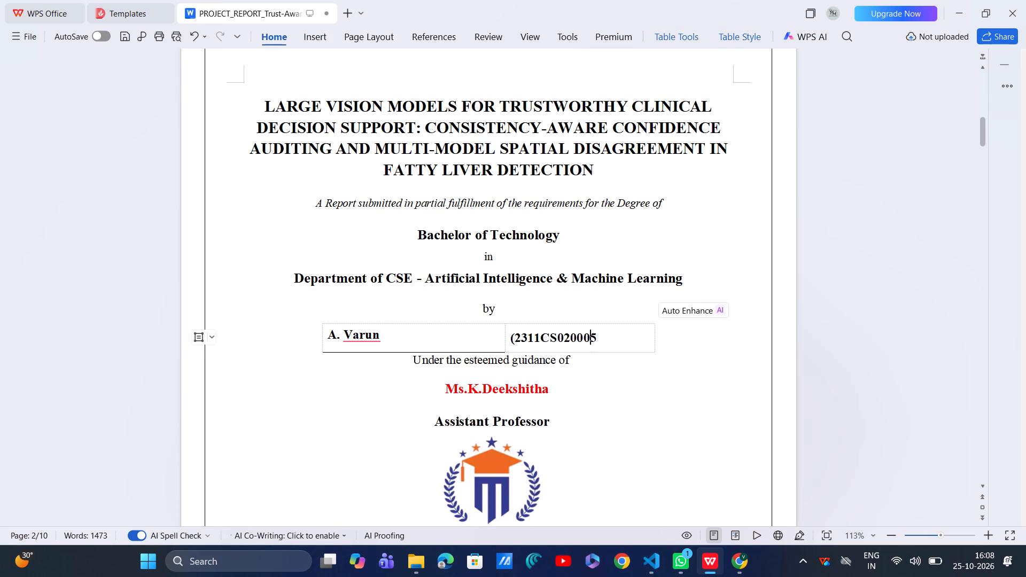
pyautogui.press('Right')
pyautogui.press('Right')
pyautogui.press('BackSpace')
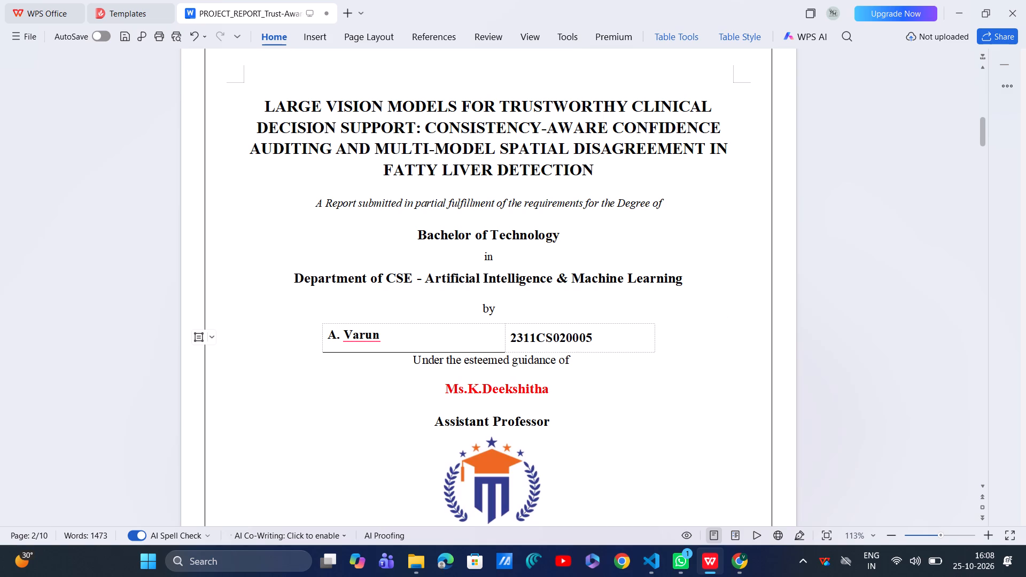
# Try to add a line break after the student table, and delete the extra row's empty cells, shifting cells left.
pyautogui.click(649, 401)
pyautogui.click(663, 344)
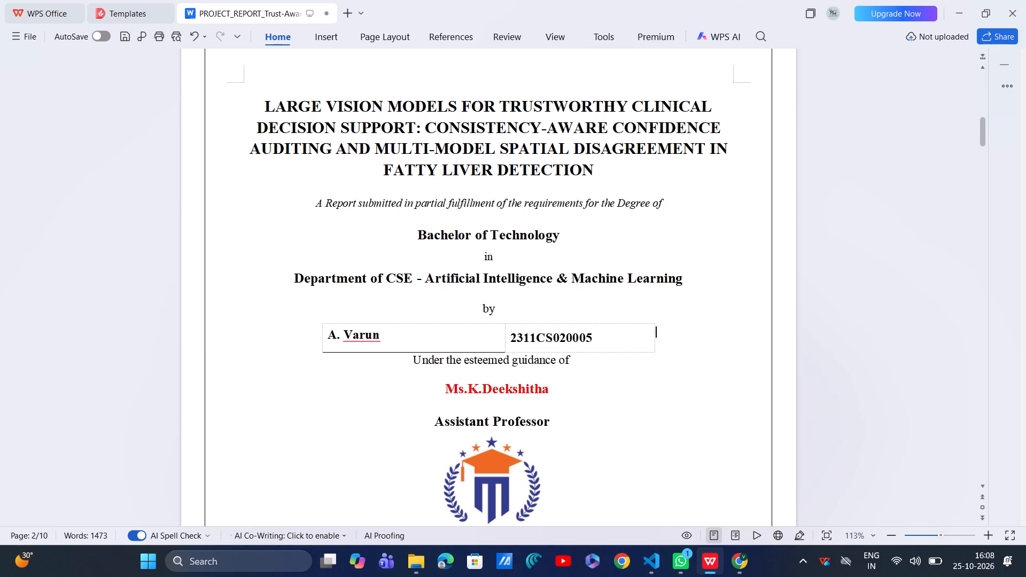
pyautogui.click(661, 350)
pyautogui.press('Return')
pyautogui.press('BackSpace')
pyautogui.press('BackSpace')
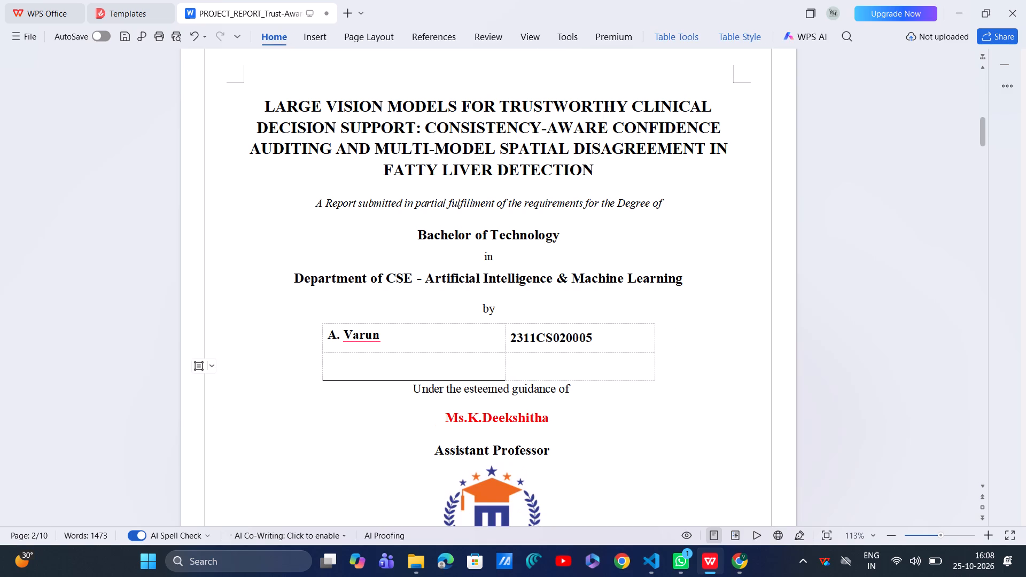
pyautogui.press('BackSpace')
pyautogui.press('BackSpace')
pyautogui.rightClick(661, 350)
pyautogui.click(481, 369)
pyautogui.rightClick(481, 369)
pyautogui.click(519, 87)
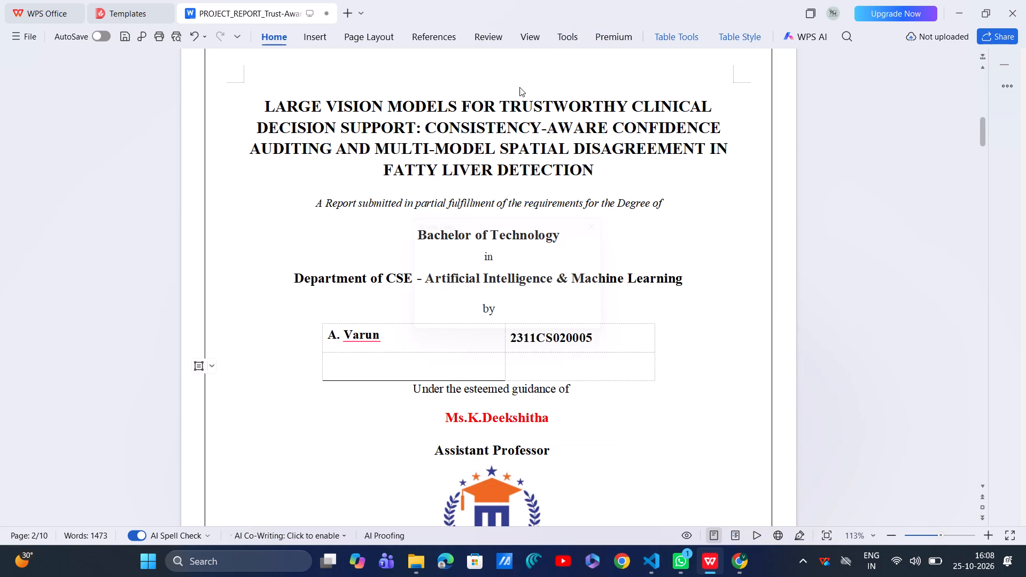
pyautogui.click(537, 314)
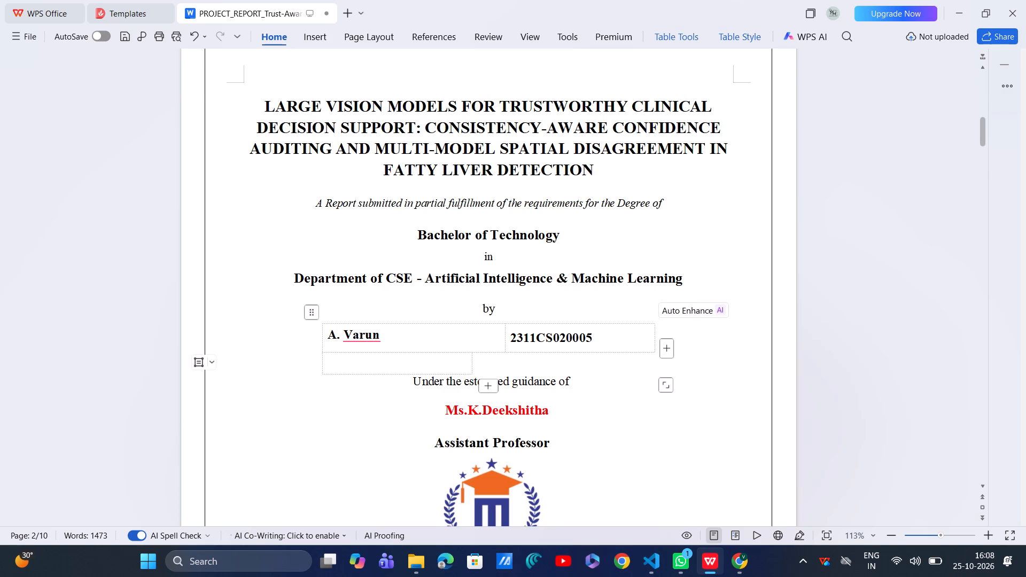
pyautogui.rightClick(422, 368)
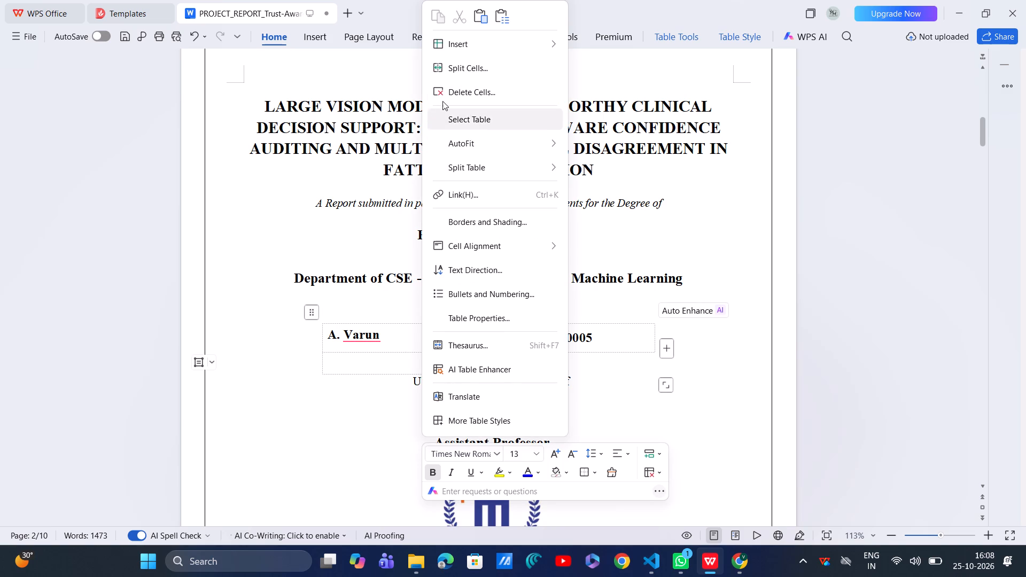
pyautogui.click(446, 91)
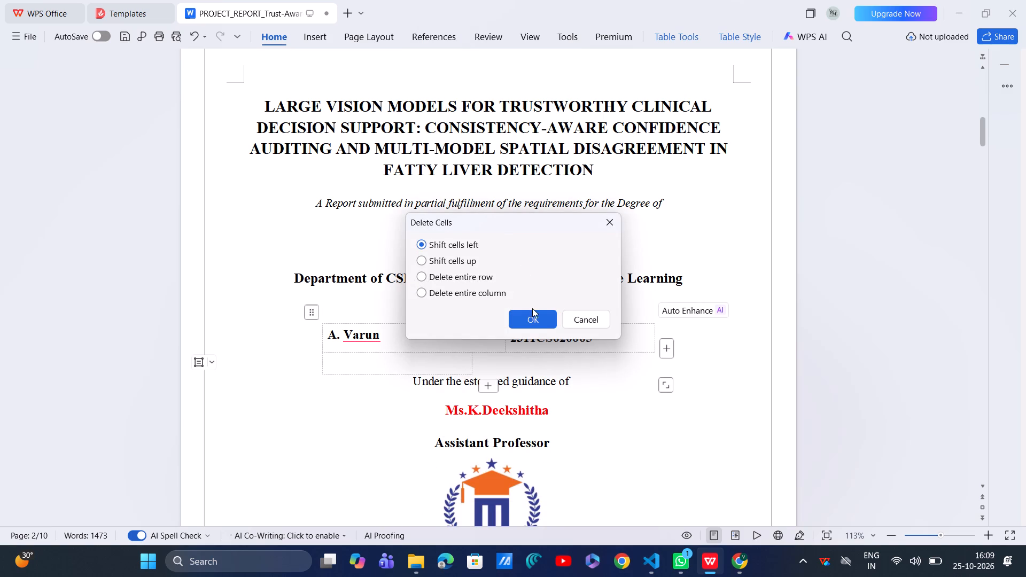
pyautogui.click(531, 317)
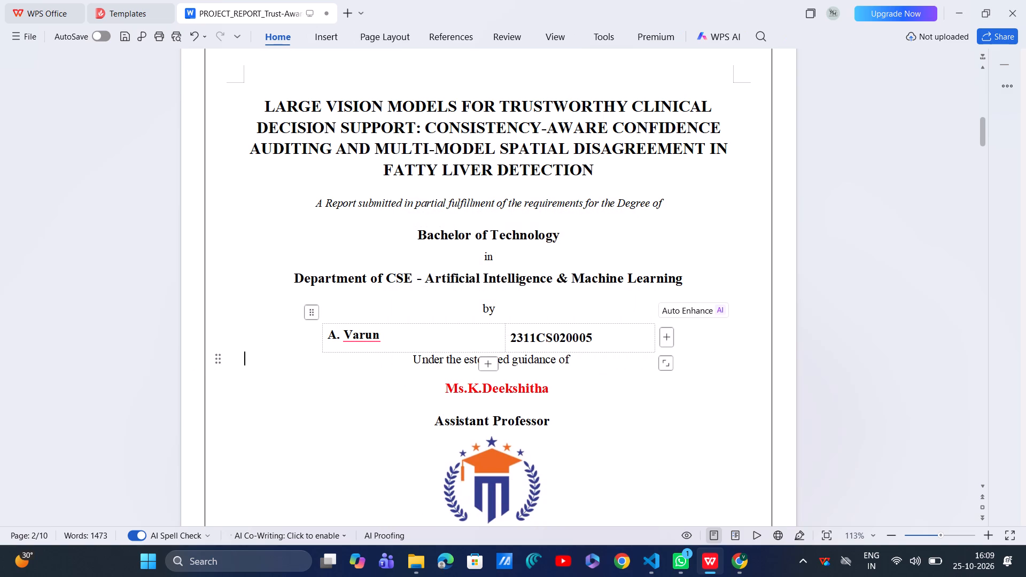
# Insert a blank line between the student table and the "Under the esteemed guidance of" line.
pyautogui.click(409, 362)
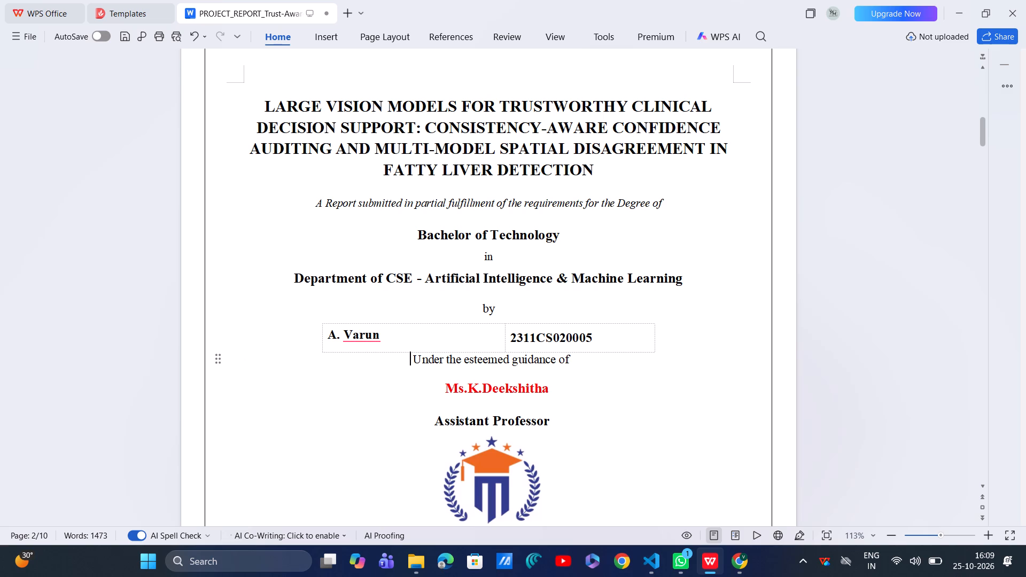
pyautogui.press('Return')
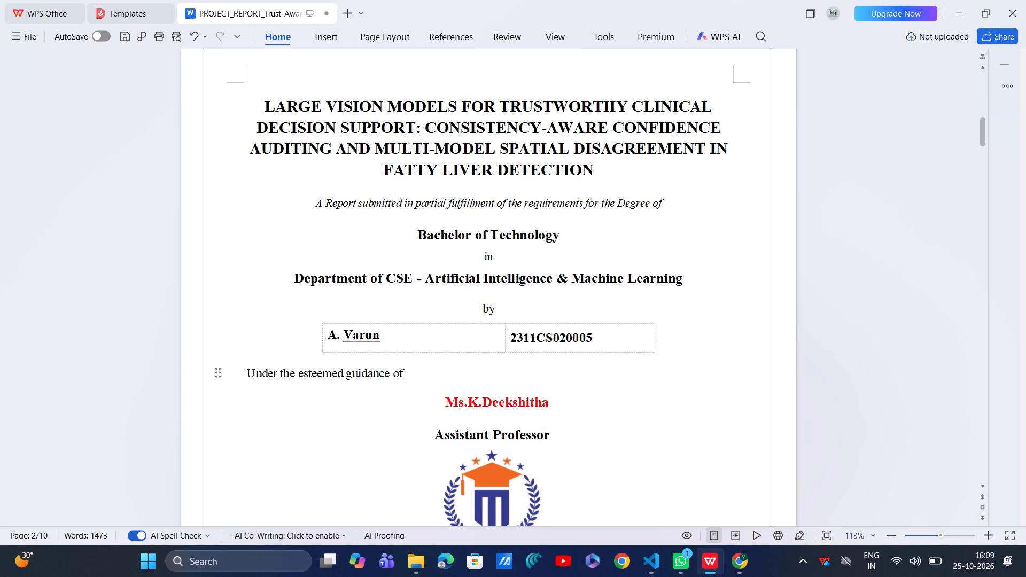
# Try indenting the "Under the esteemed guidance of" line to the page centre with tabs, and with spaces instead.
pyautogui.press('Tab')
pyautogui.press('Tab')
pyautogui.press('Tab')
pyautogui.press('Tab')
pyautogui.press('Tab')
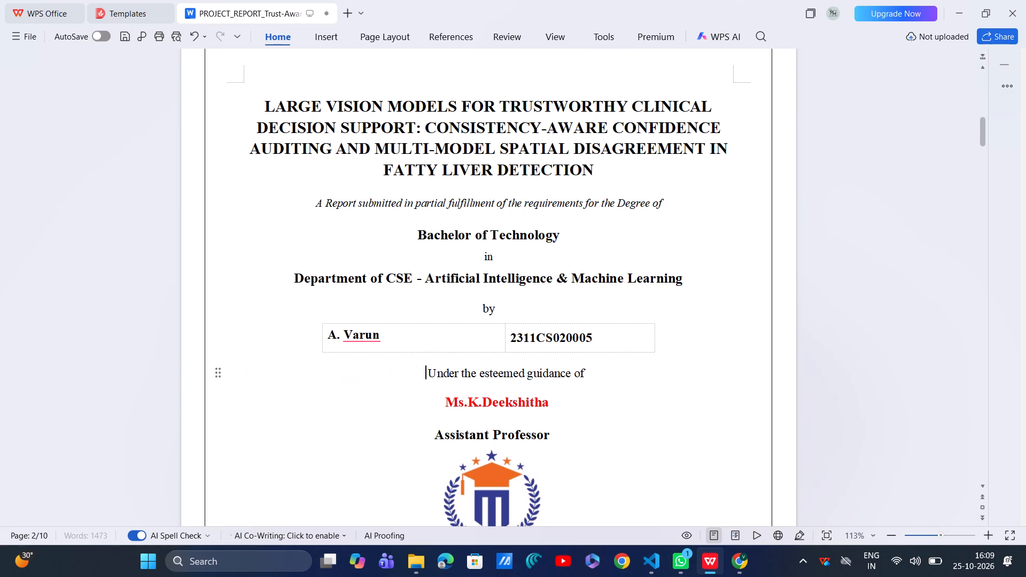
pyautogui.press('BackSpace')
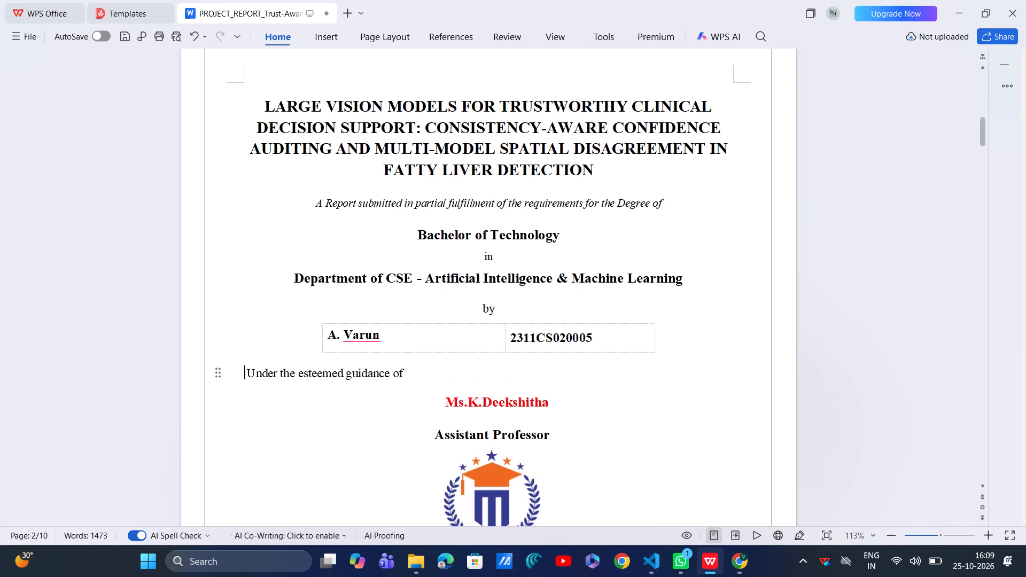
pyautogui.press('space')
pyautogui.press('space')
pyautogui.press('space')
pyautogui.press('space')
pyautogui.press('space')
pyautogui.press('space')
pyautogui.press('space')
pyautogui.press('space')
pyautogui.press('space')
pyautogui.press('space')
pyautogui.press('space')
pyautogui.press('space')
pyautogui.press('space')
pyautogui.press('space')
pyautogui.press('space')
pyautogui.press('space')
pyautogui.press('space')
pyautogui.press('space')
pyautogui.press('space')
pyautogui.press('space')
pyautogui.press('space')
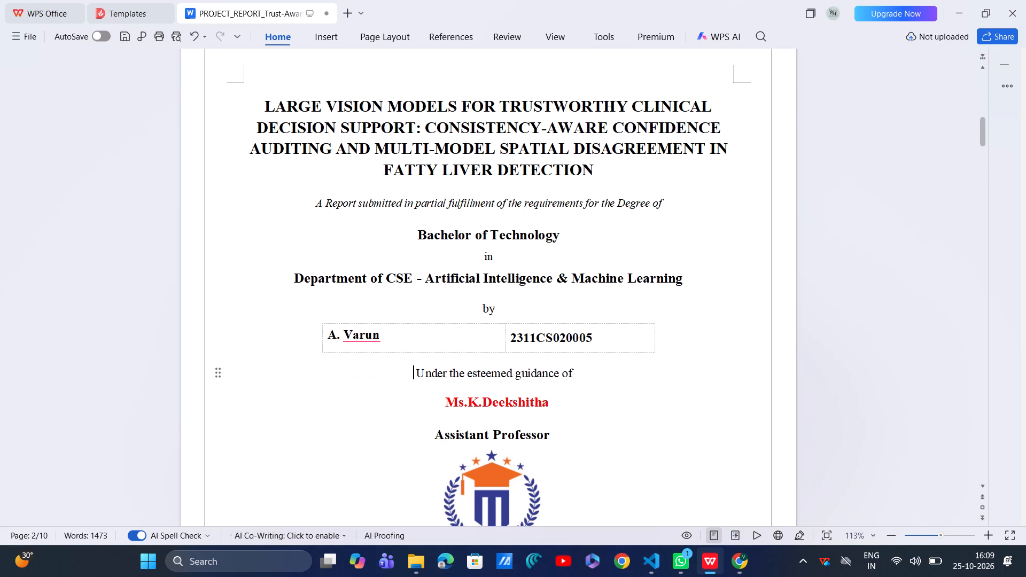
# Replace the indent of the "Under the esteemed guidance of" line with spaces so it sits centred above the guide's name.
pyautogui.scroll(-3, 552, 436)
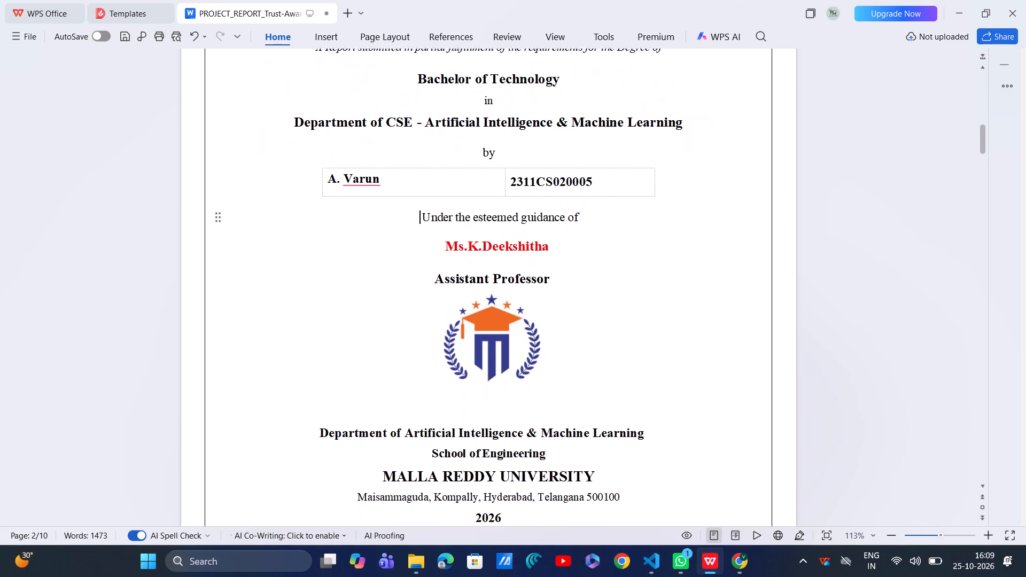
pyautogui.scroll(-1, 552, 436)
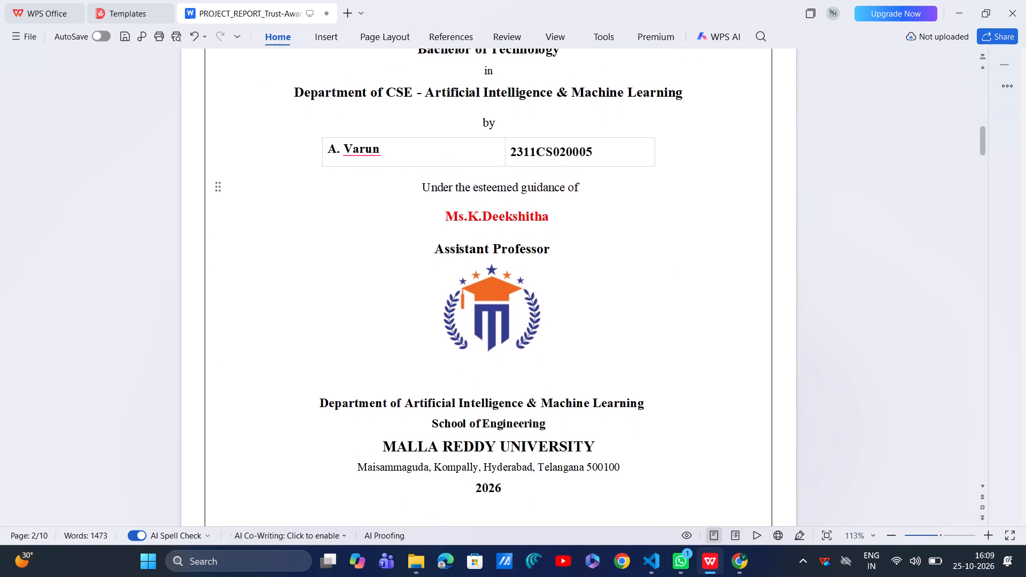
pyautogui.press('BackSpace')
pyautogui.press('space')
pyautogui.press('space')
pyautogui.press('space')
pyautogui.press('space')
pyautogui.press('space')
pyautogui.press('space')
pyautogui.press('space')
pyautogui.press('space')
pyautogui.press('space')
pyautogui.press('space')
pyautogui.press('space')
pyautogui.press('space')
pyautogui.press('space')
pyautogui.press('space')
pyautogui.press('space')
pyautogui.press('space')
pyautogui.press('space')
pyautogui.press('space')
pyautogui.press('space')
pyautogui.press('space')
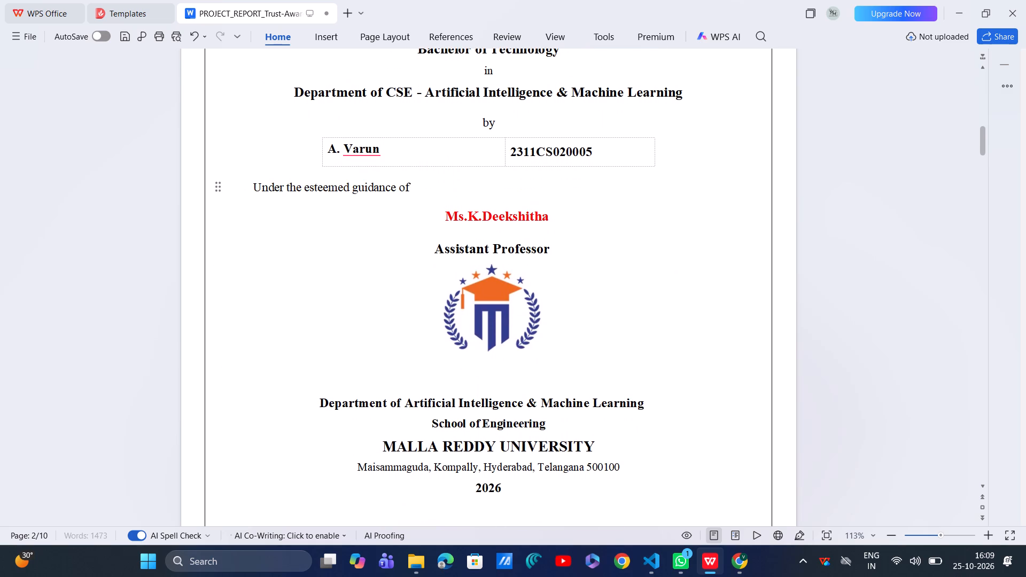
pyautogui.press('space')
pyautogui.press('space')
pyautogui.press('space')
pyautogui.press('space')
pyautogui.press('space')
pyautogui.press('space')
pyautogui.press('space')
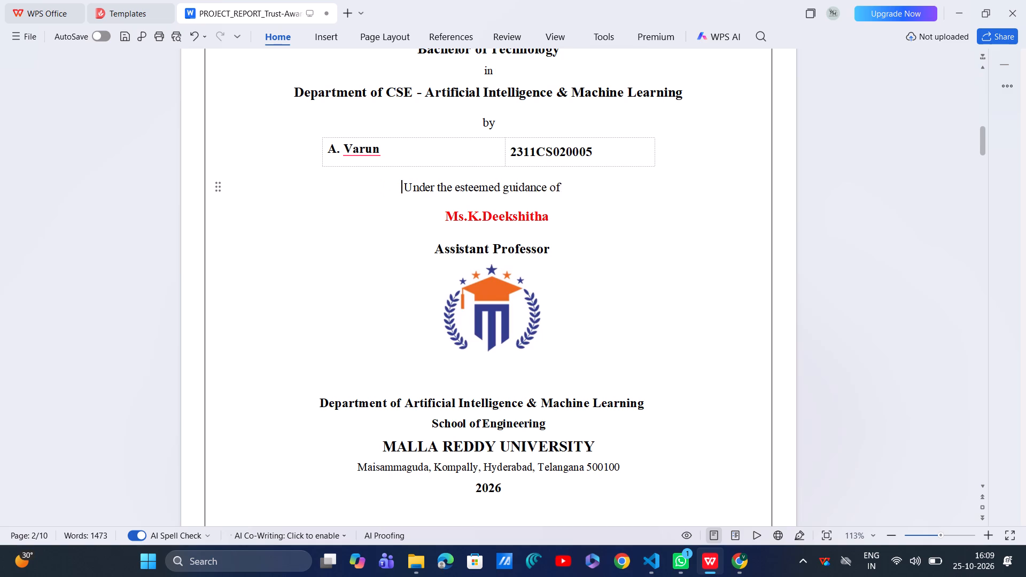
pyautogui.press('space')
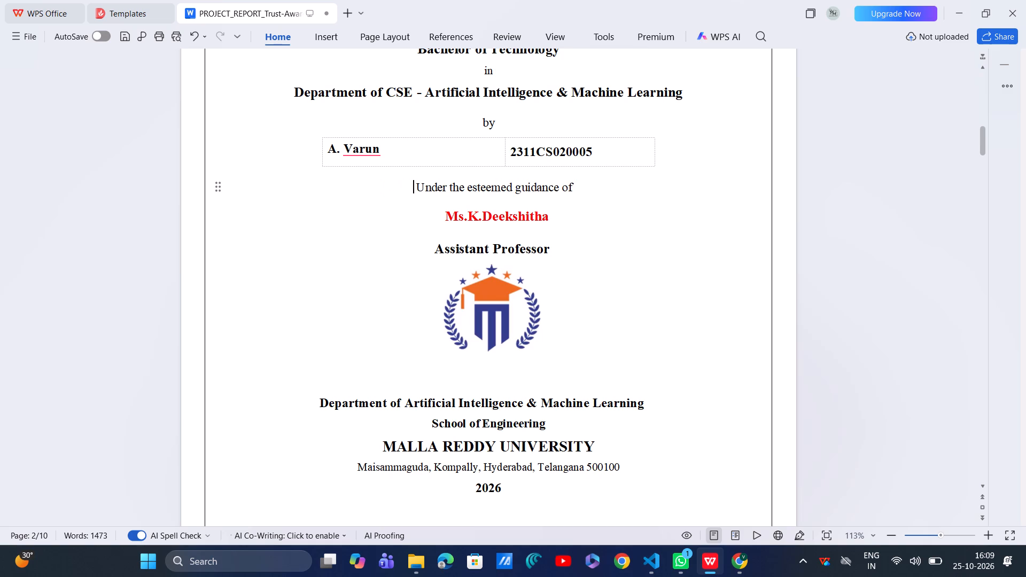
# Insert two more blank lines between the student table and the "Under the esteemed guidance of" line.
pyautogui.scroll(-3, 691, 553)
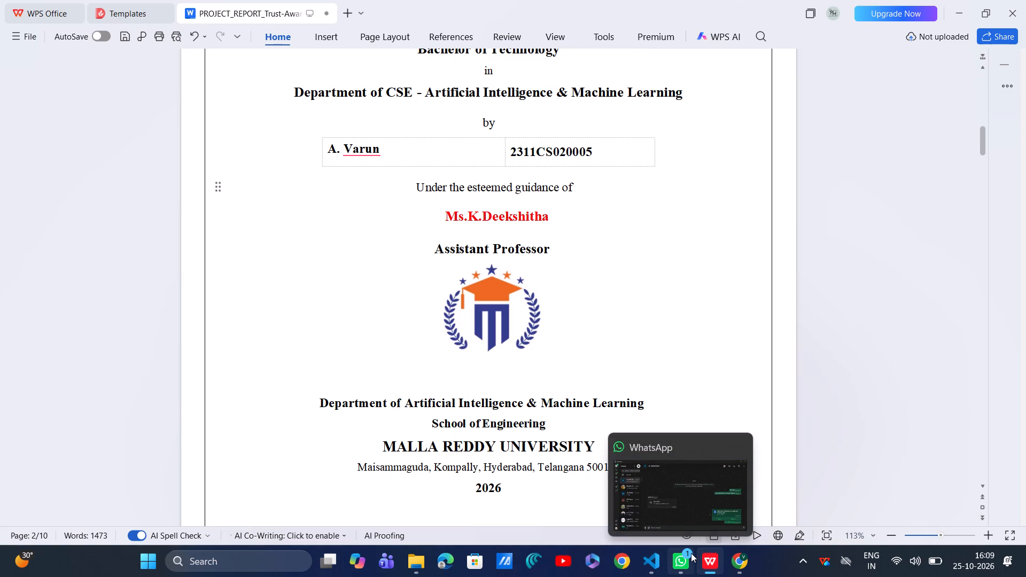
pyautogui.scroll(-1, 642, 422)
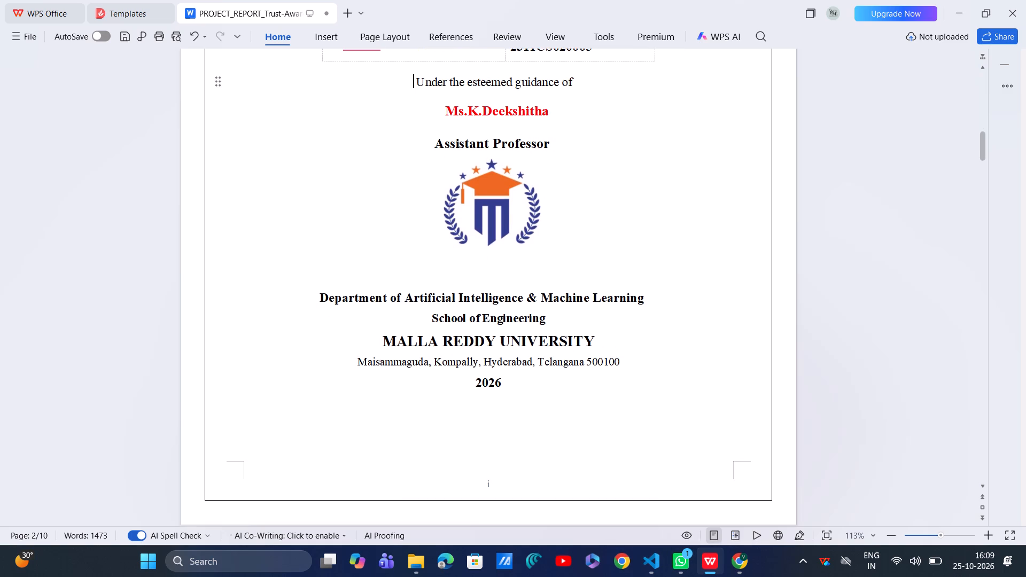
pyautogui.scroll(-1, 642, 422)
pyautogui.scroll(1, 642, 422)
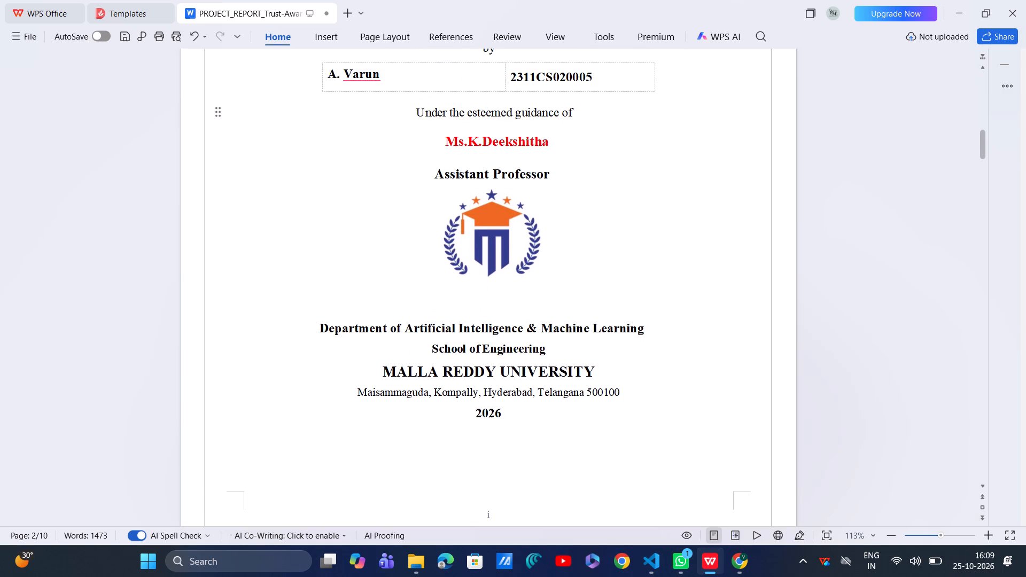
pyautogui.click(577, 95)
pyautogui.press('Return')
pyautogui.press('Return')
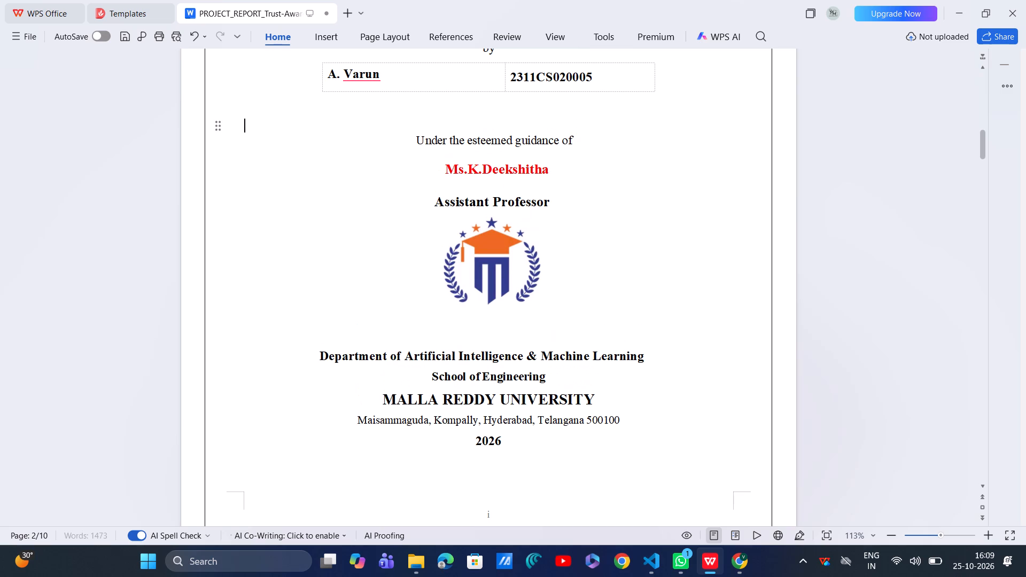
# Review the cover and title pages, comparing the spacing around the student table, guide lines and university logo.
pyautogui.scroll(-1, 577, 95)
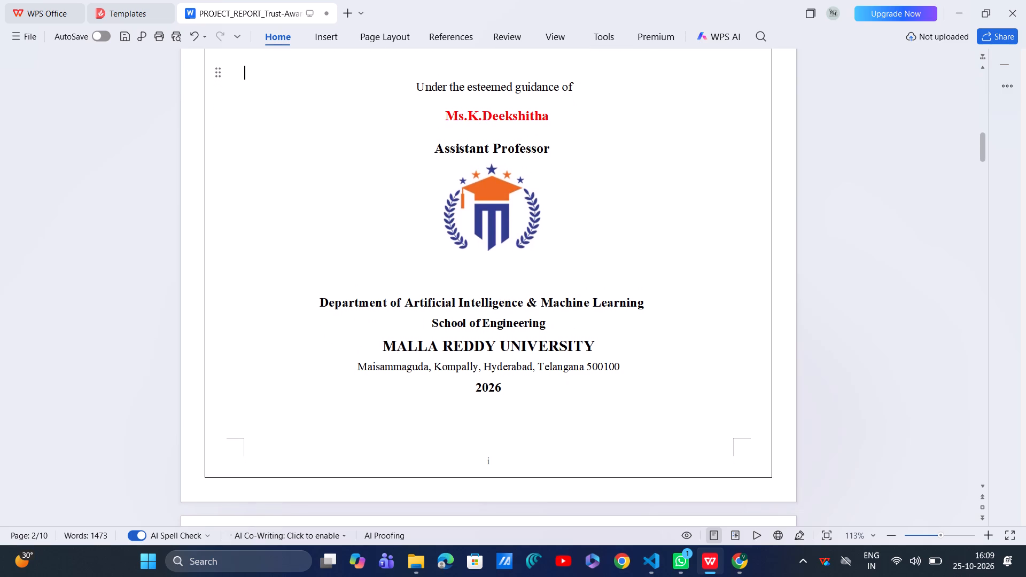
pyautogui.scroll(6, 577, 95)
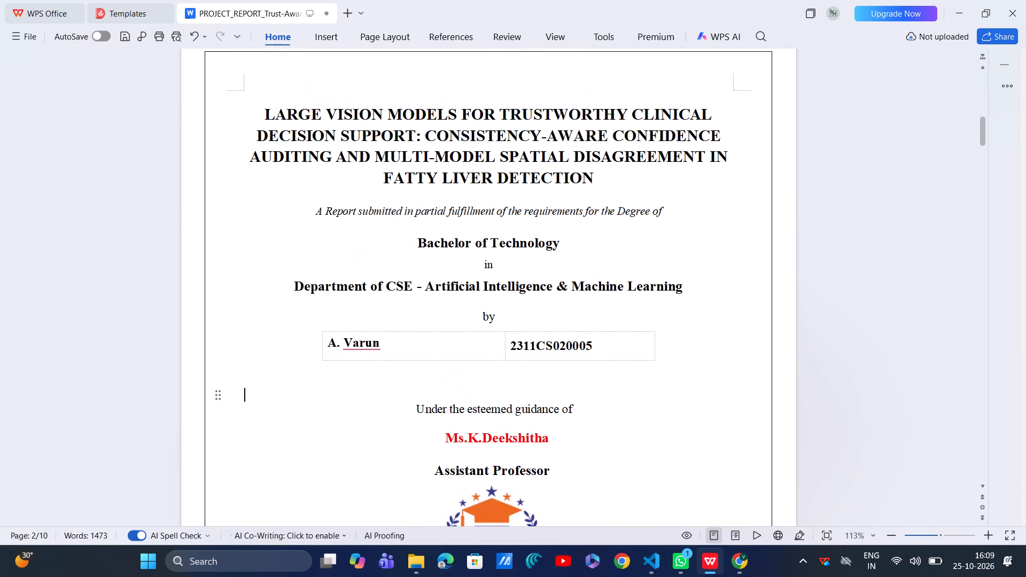
pyautogui.scroll(8, 577, 95)
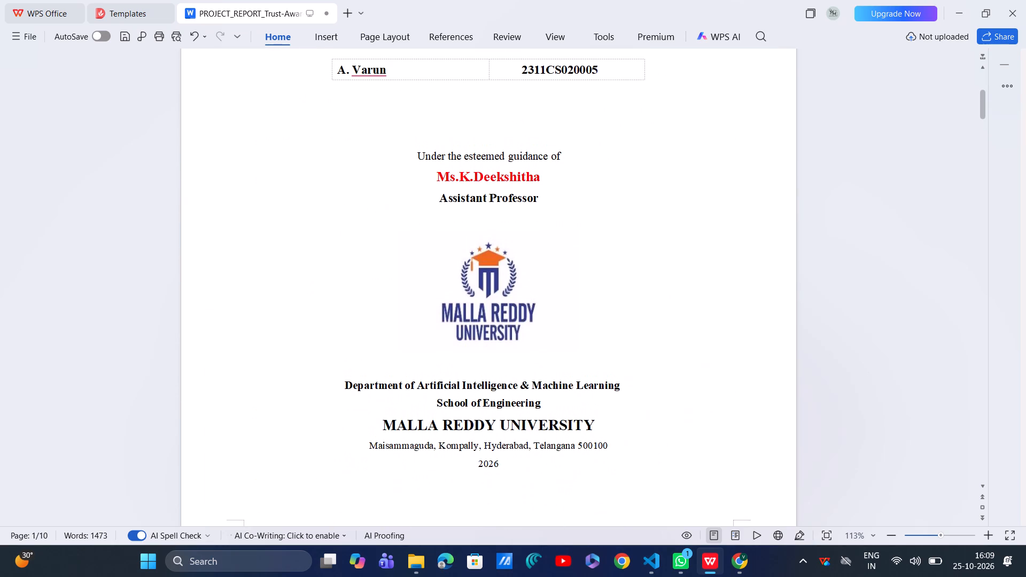
pyautogui.scroll(3, 577, 95)
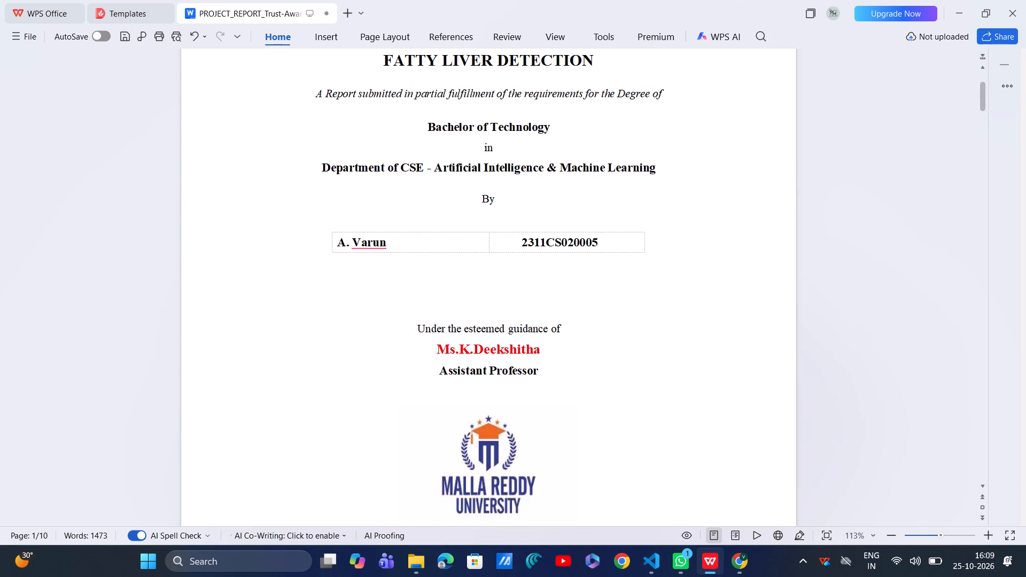
pyautogui.scroll(2, 577, 95)
pyautogui.scroll(-3, 577, 95)
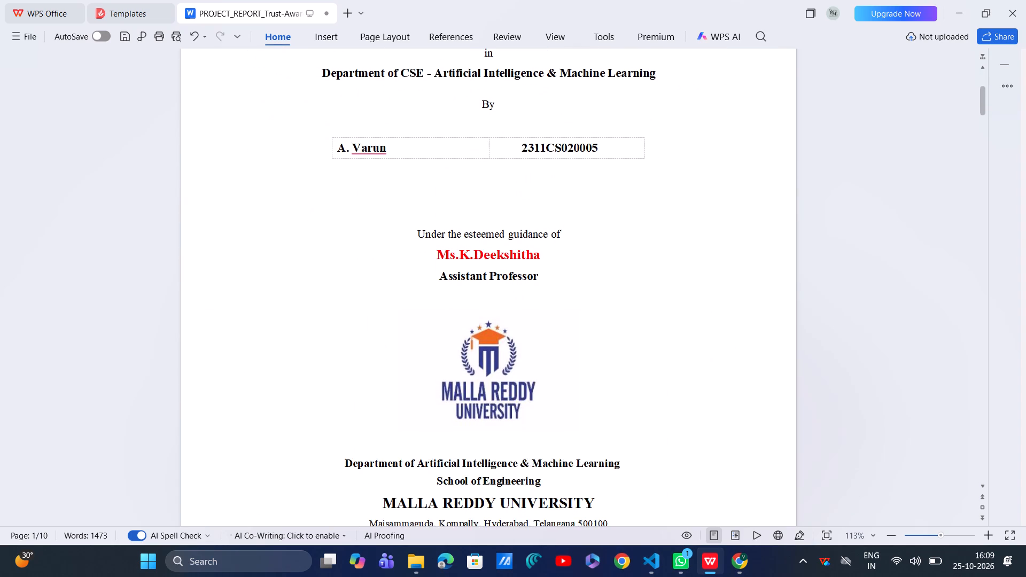
pyautogui.scroll(-3, 577, 95)
pyautogui.scroll(1, 577, 95)
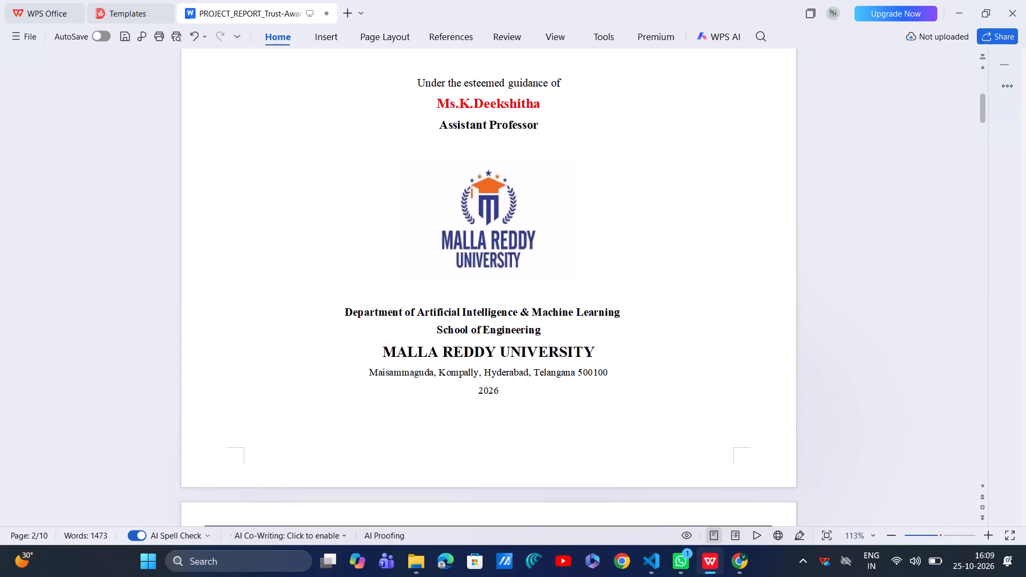
pyautogui.click(481, 213)
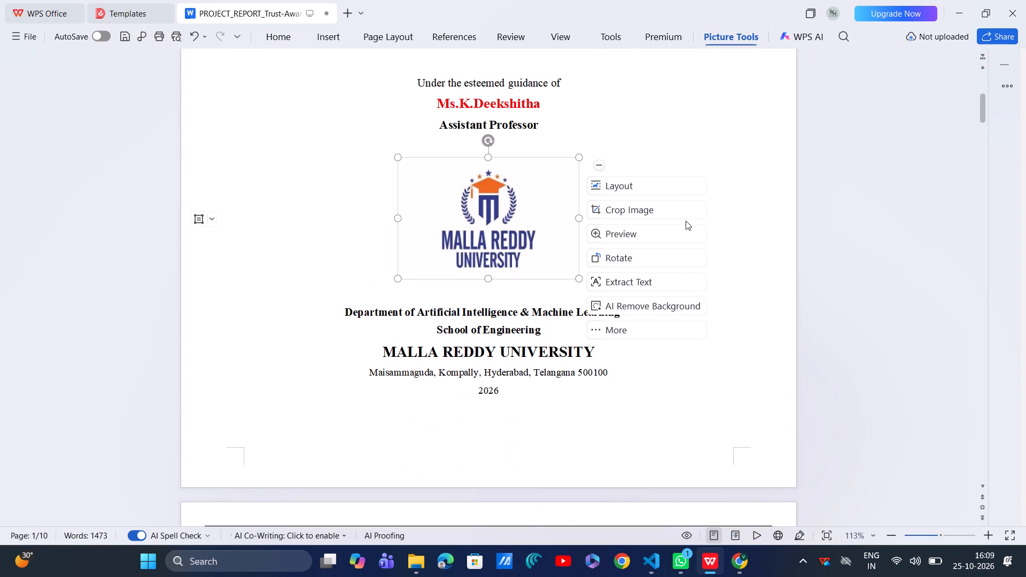
pyautogui.click(708, 157)
pyautogui.scroll(6, 708, 157)
pyautogui.scroll(-11, 708, 157)
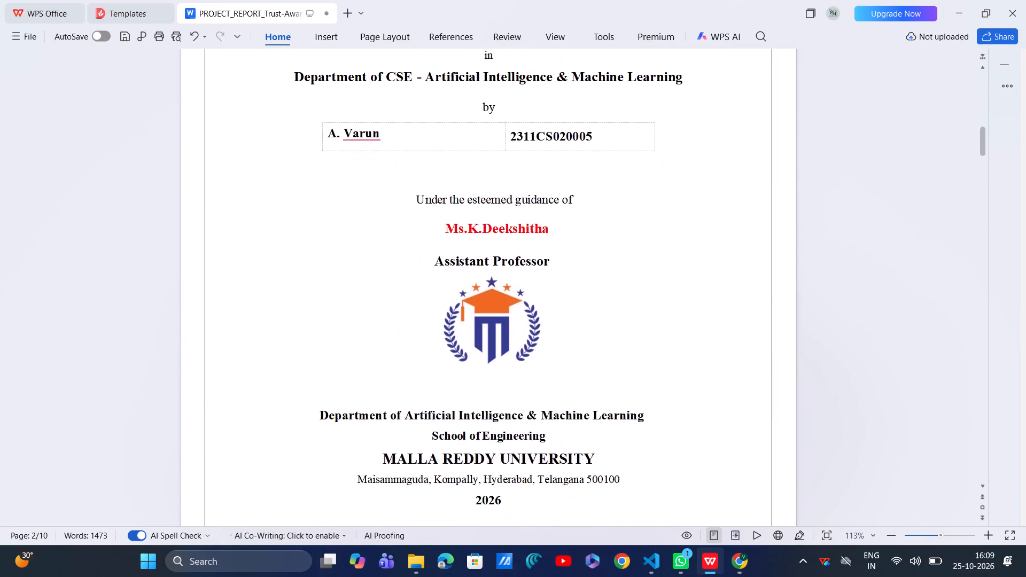
# Delete the first and third students' lines from the name and roll-number list on the Declaration page, keeping the middle student.
pyautogui.scroll(-7, 708, 157)
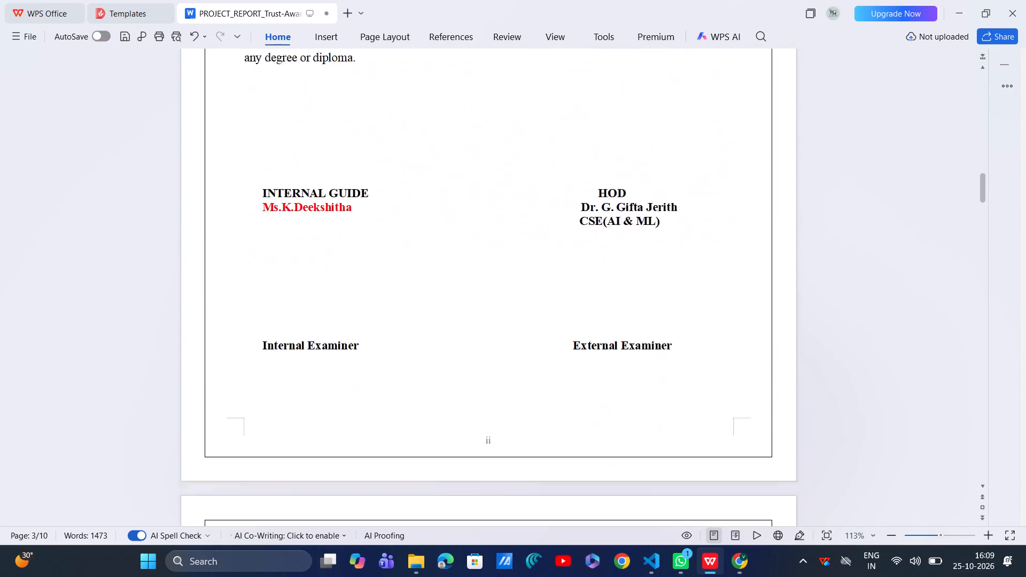
pyautogui.scroll(-4, 708, 157)
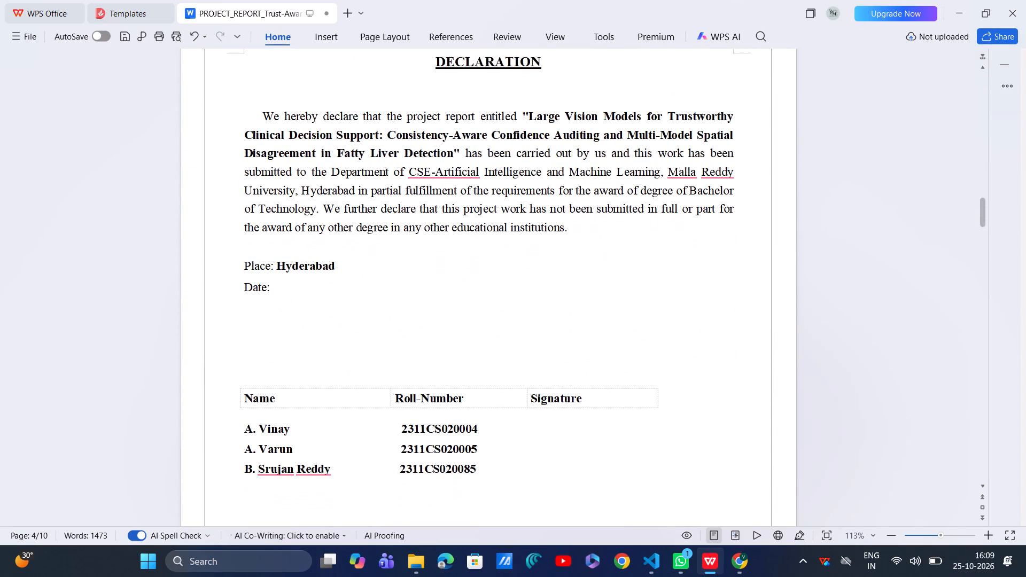
pyautogui.scroll(-1, 708, 157)
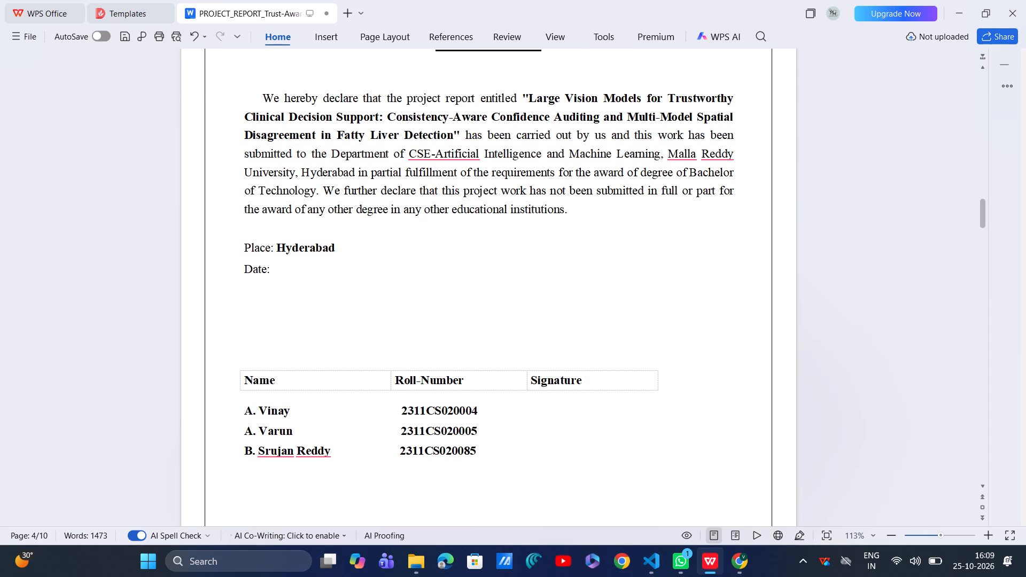
pyautogui.moveTo(239, 409); pyautogui.dragTo(453, 418)
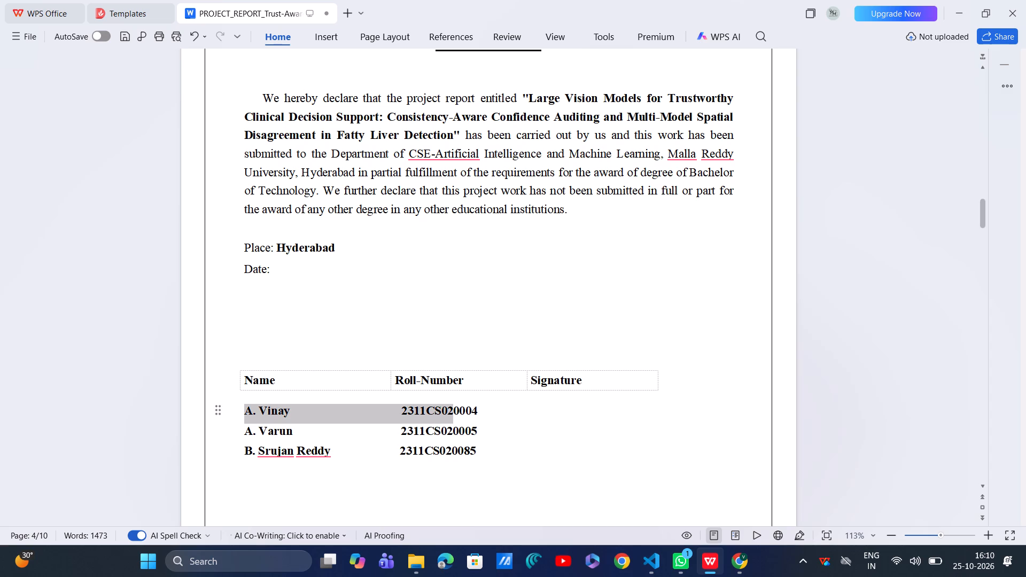
pyautogui.moveTo(453, 418); pyautogui.dragTo(488, 415)
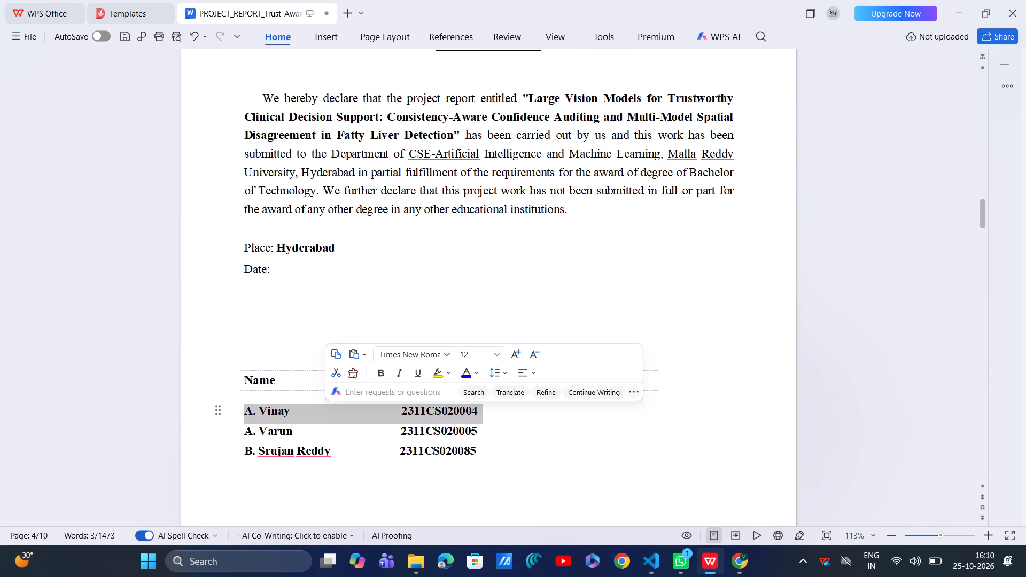
pyautogui.press('BackSpace')
pyautogui.click(480, 428)
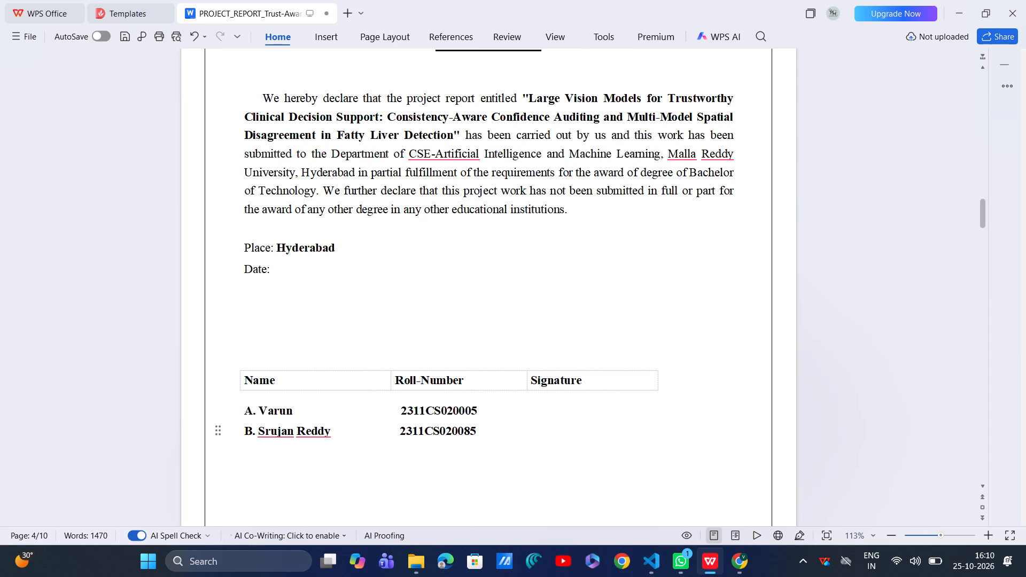
pyautogui.moveTo(480, 428); pyautogui.dragTo(245, 422)
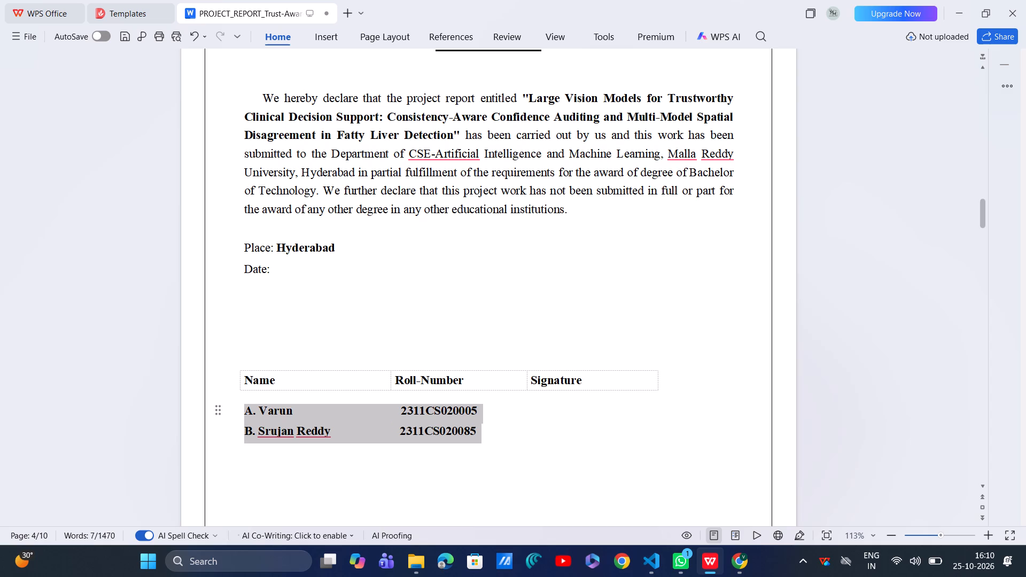
pyautogui.moveTo(245, 422); pyautogui.dragTo(232, 430)
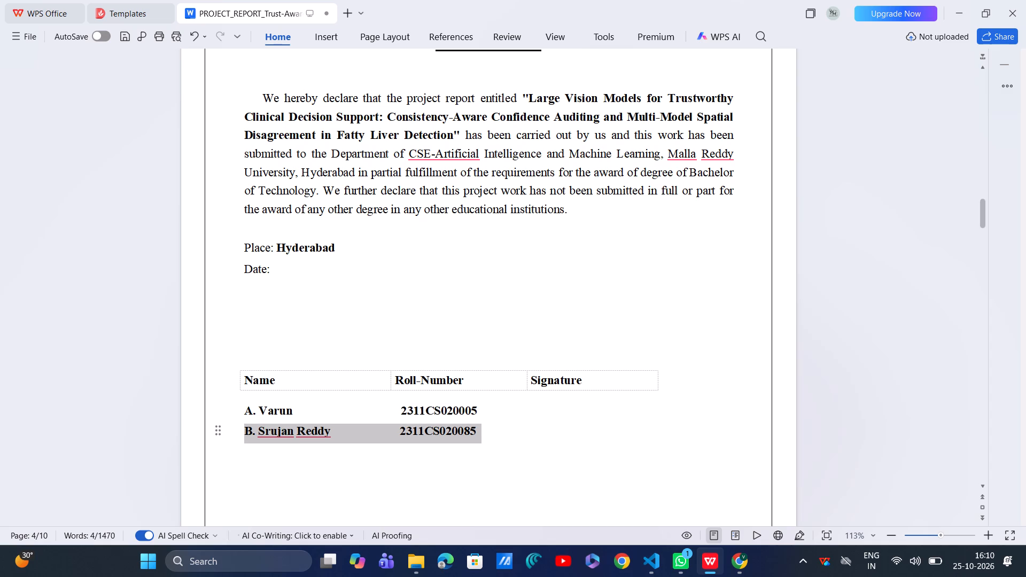
pyautogui.moveTo(232, 430); pyautogui.dragTo(231, 431)
pyautogui.press('BackSpace')
# Delete the third and first students' lines from the closing list on page iv, along with the leftover empty line above the remaining student.
pyautogui.scroll(-12, 456, 436)
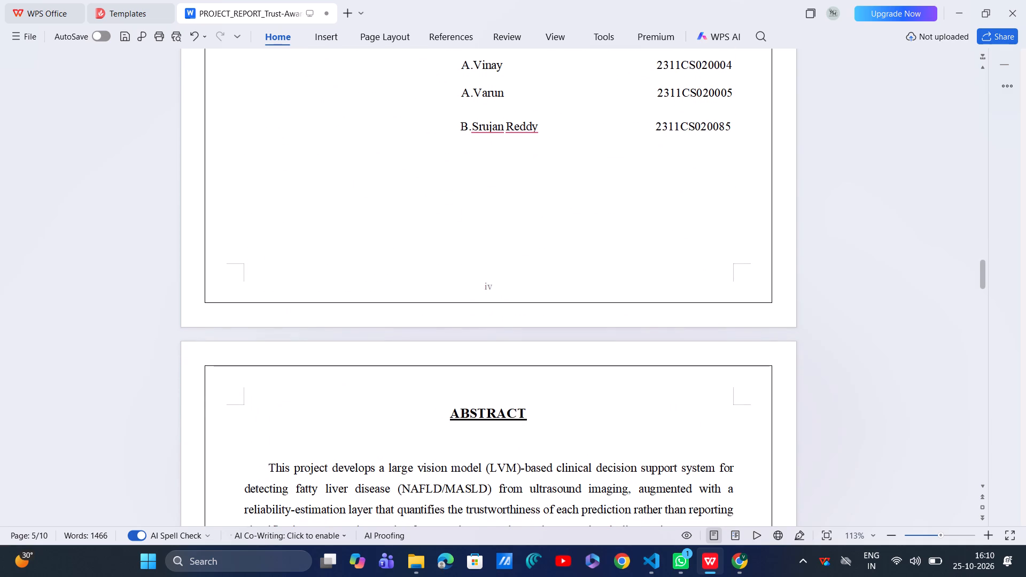
pyautogui.moveTo(461, 123); pyautogui.dragTo(725, 132)
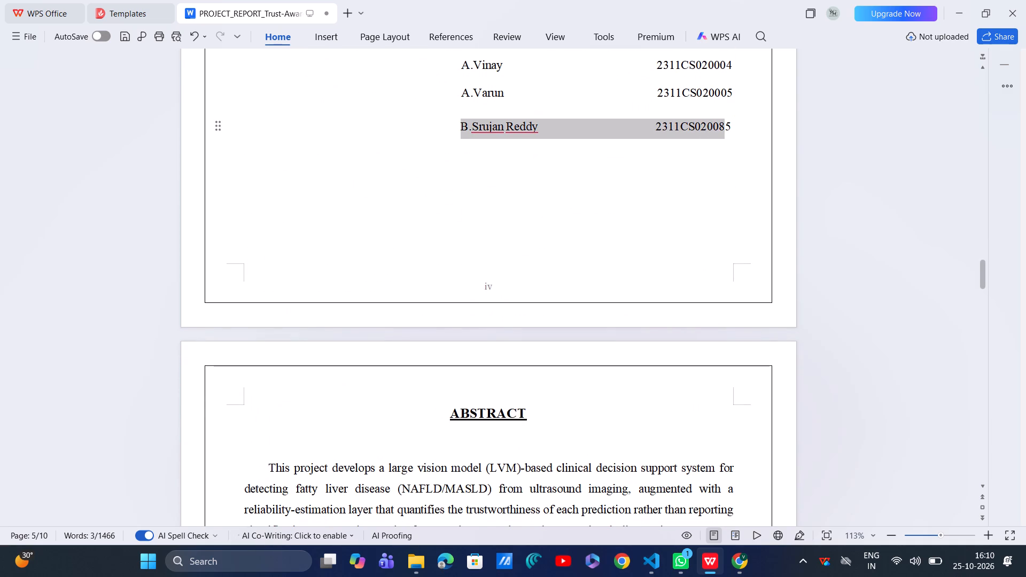
pyautogui.moveTo(725, 132); pyautogui.dragTo(742, 136)
pyautogui.press('BackSpace')
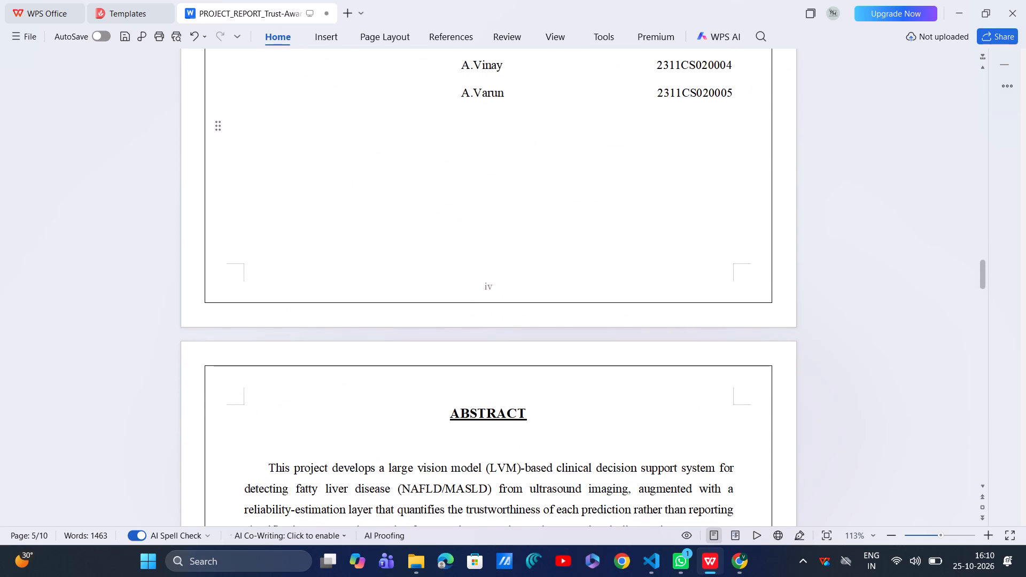
pyautogui.click(734, 68)
pyautogui.moveTo(734, 68); pyautogui.dragTo(563, 71)
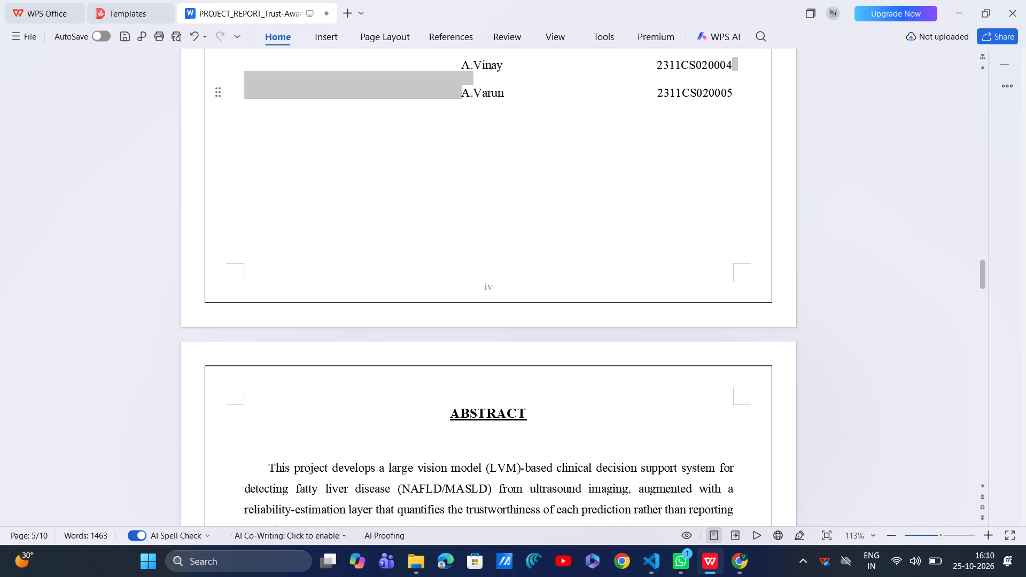
pyautogui.moveTo(563, 71); pyautogui.dragTo(444, 62)
pyautogui.press('BackSpace')
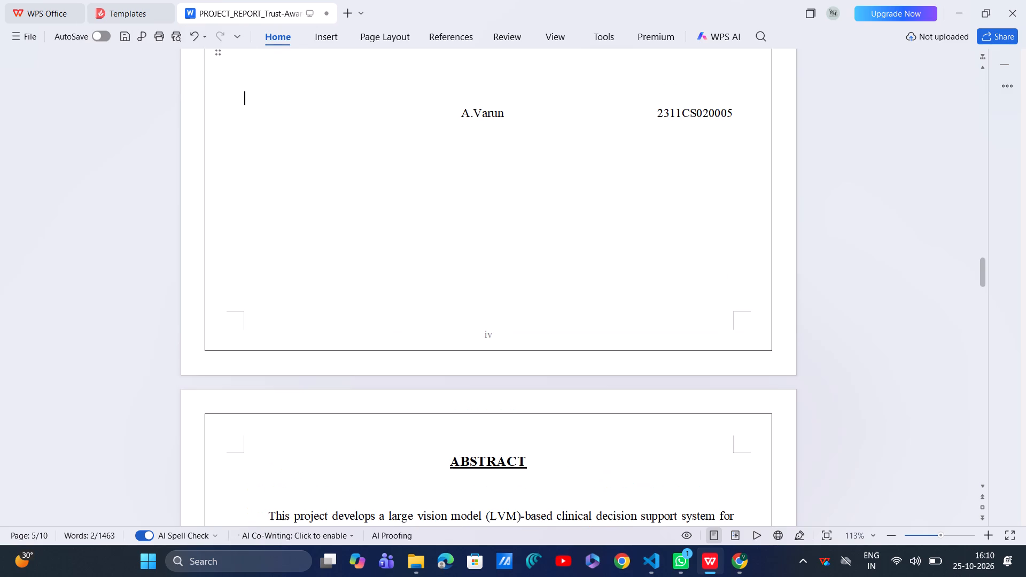
pyautogui.press('BackSpace')
# Insert a blank line between the closing "We are deeply indebted" paragraph and the remaining student's line on page iv.
pyautogui.scroll(1, 445, 64)
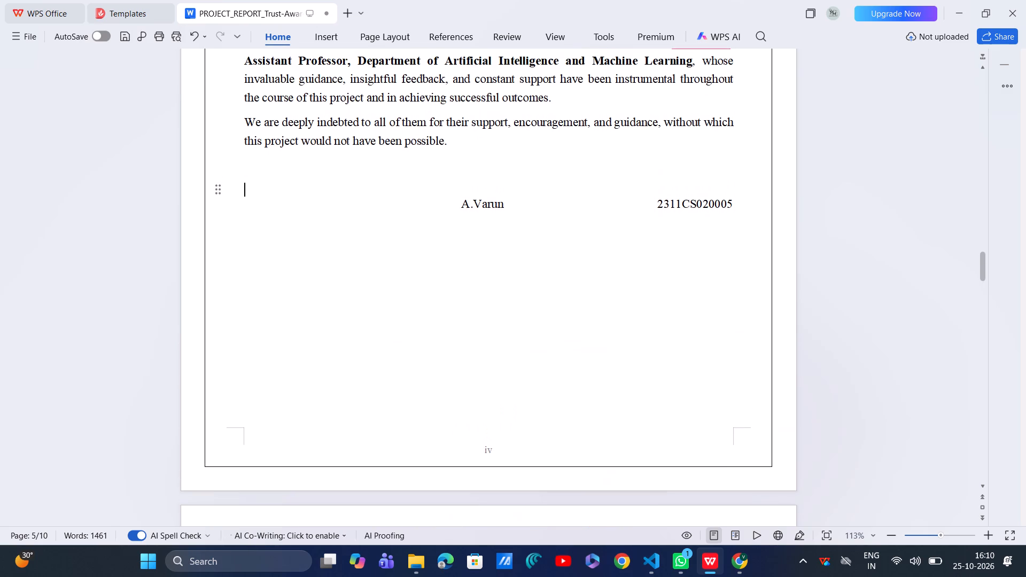
pyautogui.scroll(1, 445, 64)
pyautogui.click(516, 182)
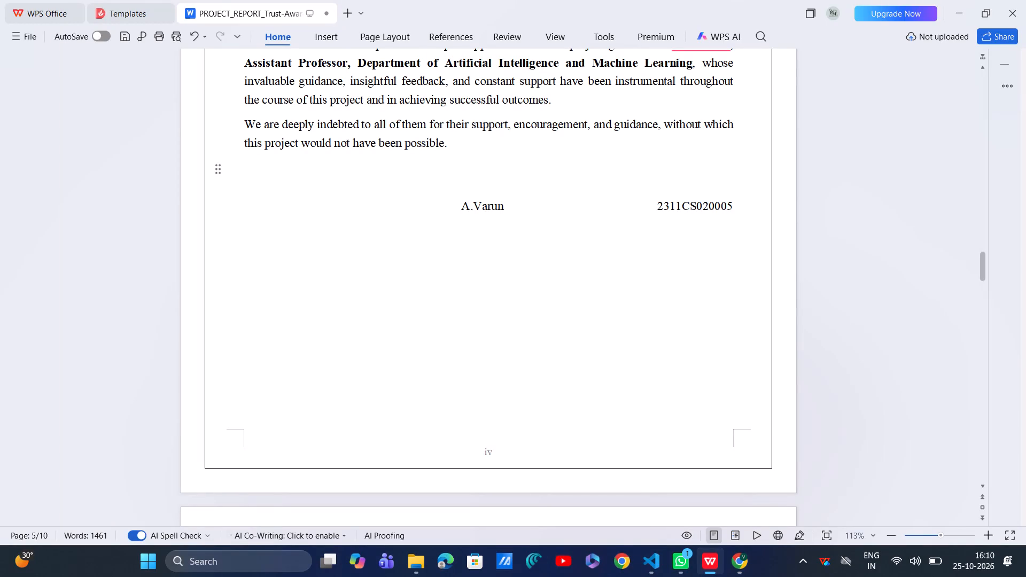
pyautogui.press('Return')
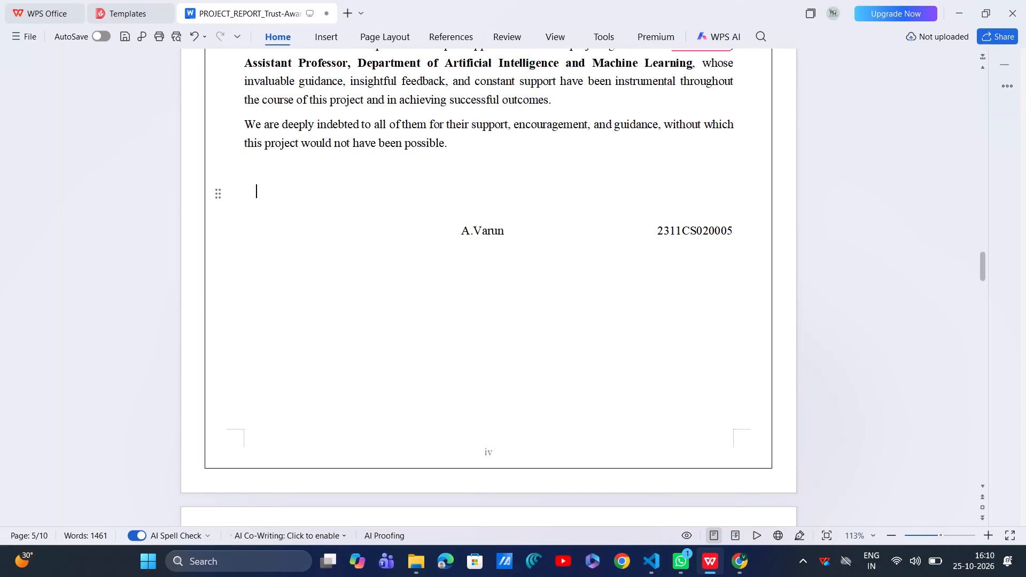
# Remove most of the spaces between the student's name and roll number on page iv so they sit close together.
pyautogui.click(655, 227)
pyautogui.press('BackSpace')
pyautogui.press('BackSpace')
pyautogui.press('BackSpace')
pyautogui.press('BackSpace')
pyautogui.press('BackSpace')
pyautogui.press('BackSpace')
pyautogui.press('BackSpace')
pyautogui.press('BackSpace')
pyautogui.press('BackSpace')
pyautogui.press('BackSpace')
pyautogui.press('BackSpace')
pyautogui.press('BackSpace')
pyautogui.press('BackSpace')
pyautogui.press('BackSpace')
pyautogui.press('BackSpace')
pyautogui.press('BackSpace')
pyautogui.press('BackSpace')
pyautogui.press('BackSpace')
pyautogui.press('BackSpace')
pyautogui.press('BackSpace')
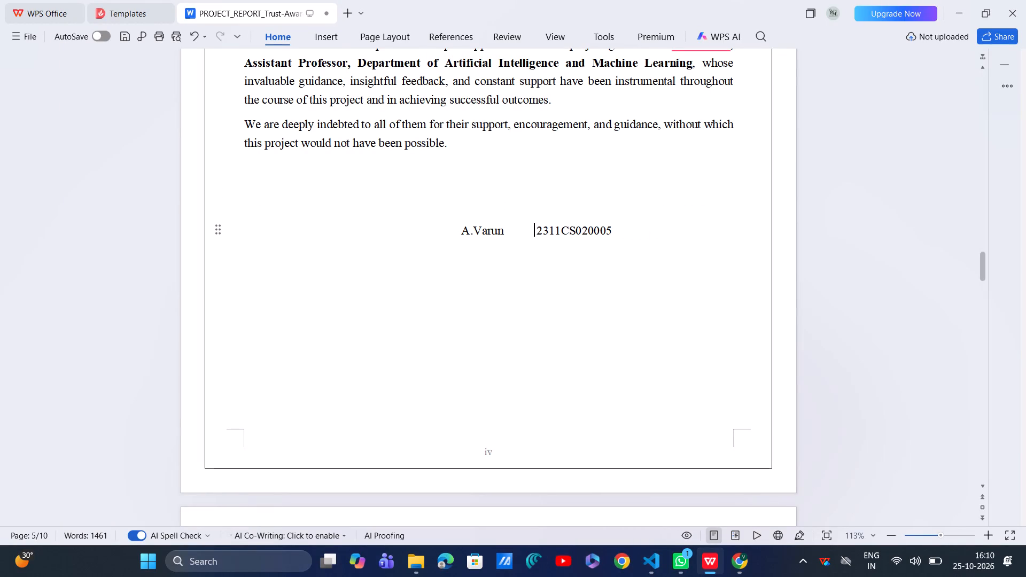
pyautogui.press('BackSpace')
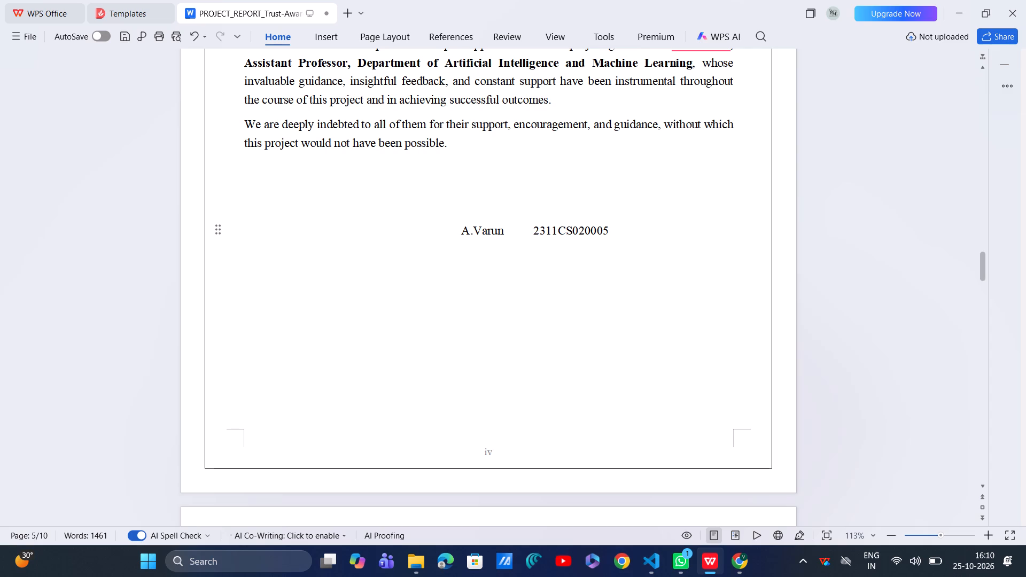
# Indent the student's line on page iv with spaces before the name until the roll number ends at the text's right margin.
pyautogui.click(457, 230)
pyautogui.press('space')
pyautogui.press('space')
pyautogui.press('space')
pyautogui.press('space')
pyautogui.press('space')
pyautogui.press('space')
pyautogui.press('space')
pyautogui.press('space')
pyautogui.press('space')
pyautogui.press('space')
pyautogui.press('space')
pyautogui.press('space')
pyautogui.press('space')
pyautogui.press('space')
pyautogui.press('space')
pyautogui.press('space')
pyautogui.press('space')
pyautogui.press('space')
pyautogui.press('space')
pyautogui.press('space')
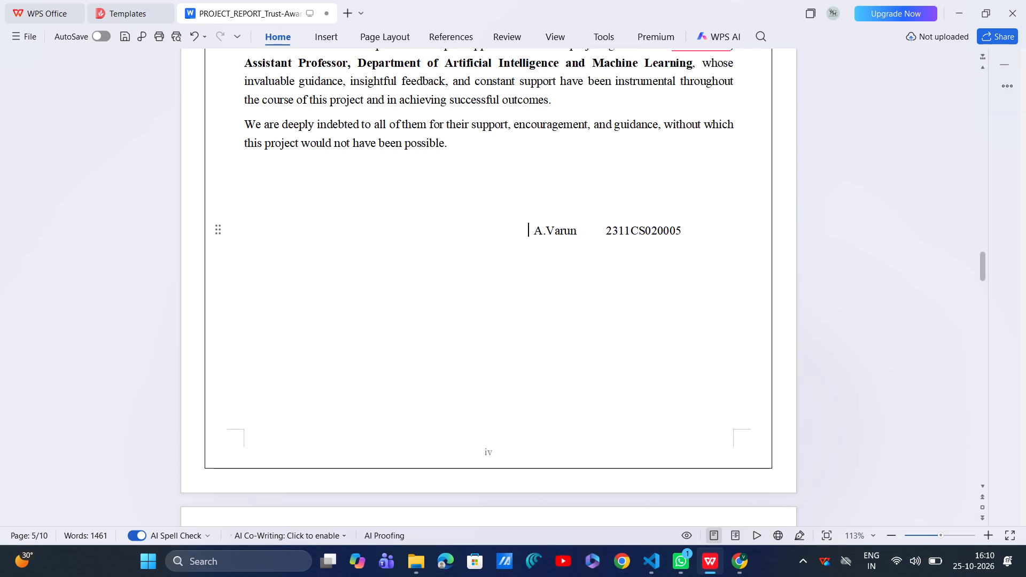
pyautogui.press('BackSpace')
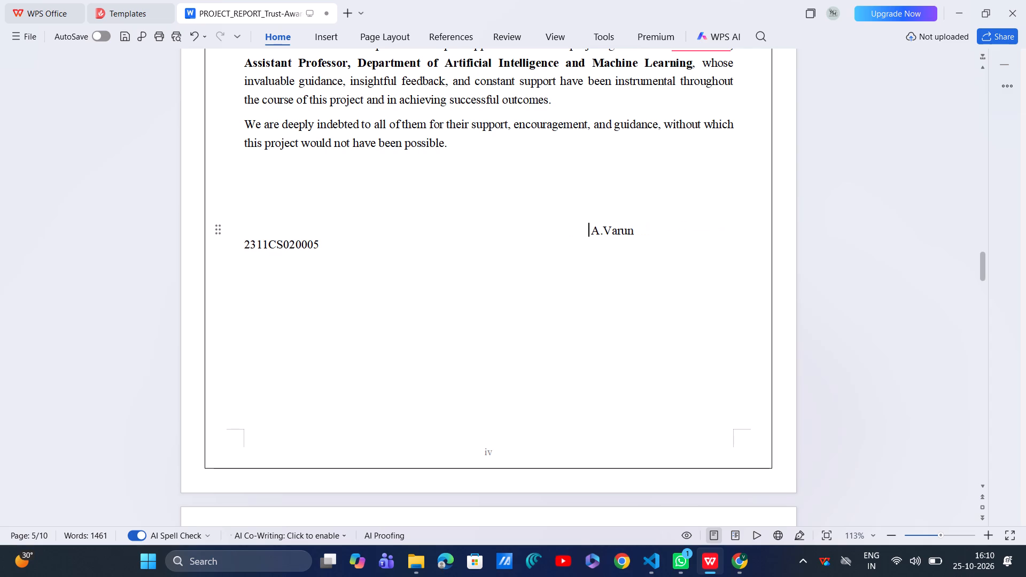
pyautogui.press('BackSpace')
pyautogui.press('BackSpace')
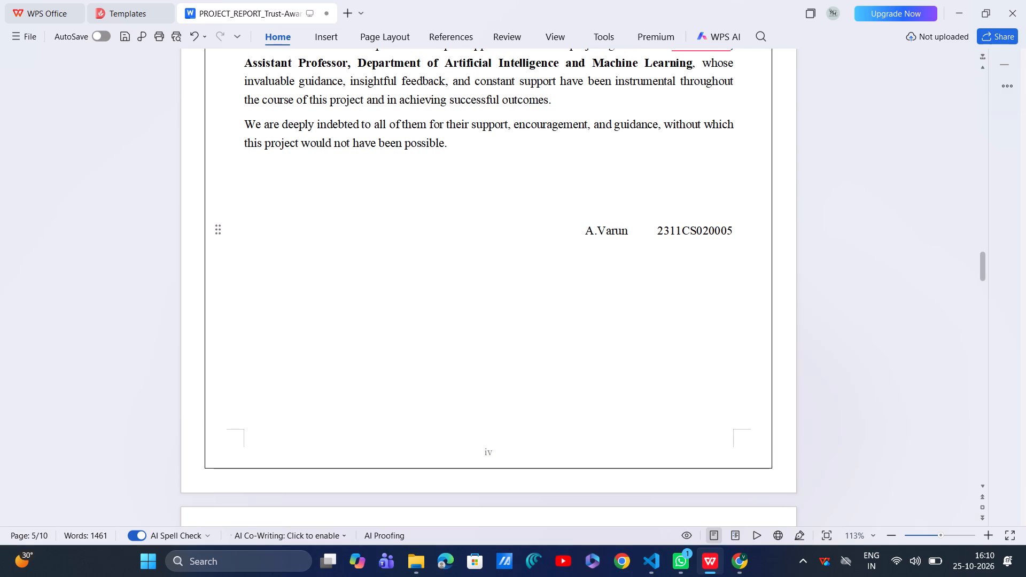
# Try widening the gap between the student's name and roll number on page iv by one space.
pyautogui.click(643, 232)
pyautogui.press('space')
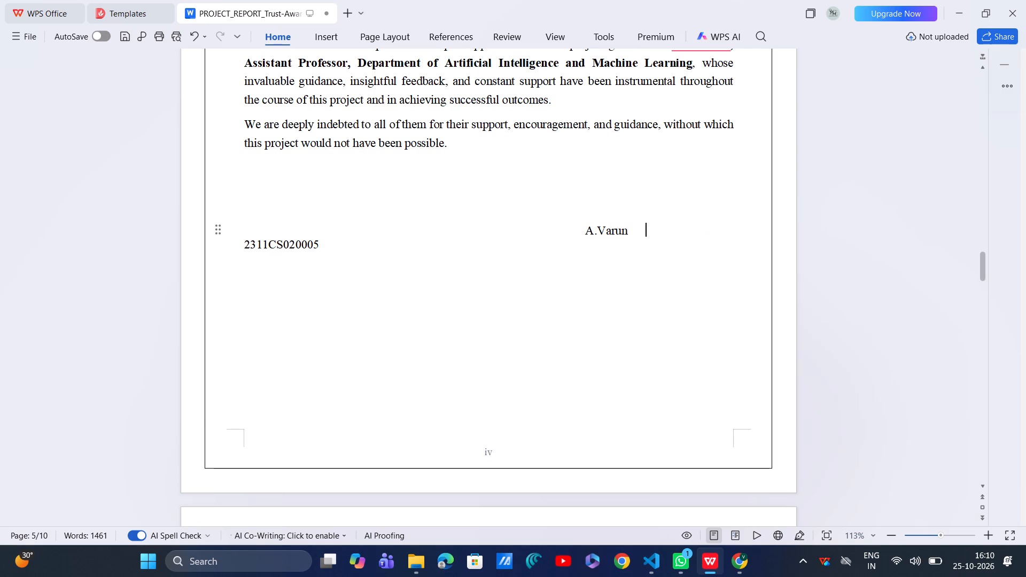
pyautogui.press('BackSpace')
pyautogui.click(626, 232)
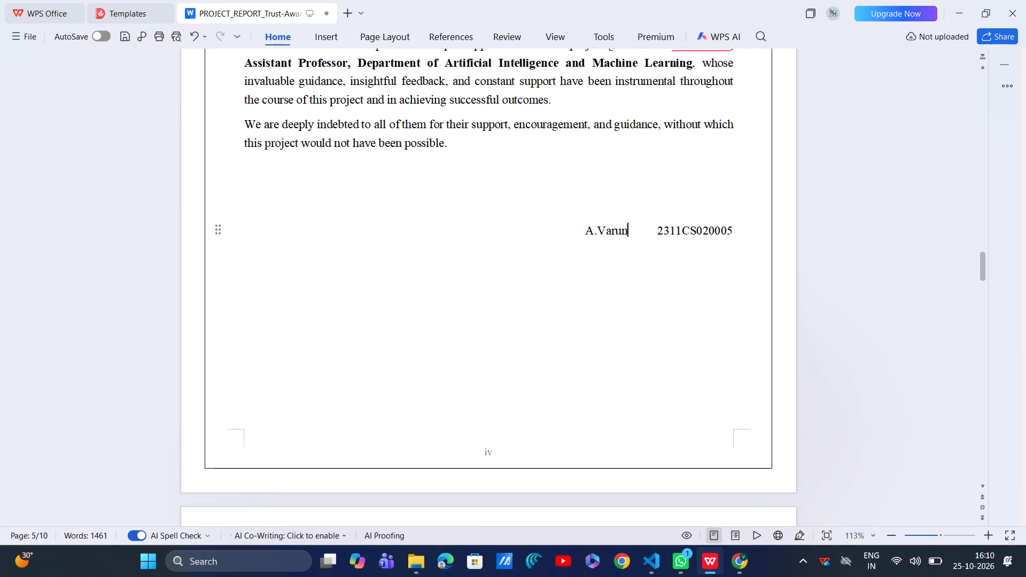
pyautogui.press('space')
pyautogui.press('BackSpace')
# Remove three spaces before the student's name on page iv and add three between the name and the roll number.
pyautogui.click(584, 228)
pyautogui.press('BackSpace')
pyautogui.press('BackSpace')
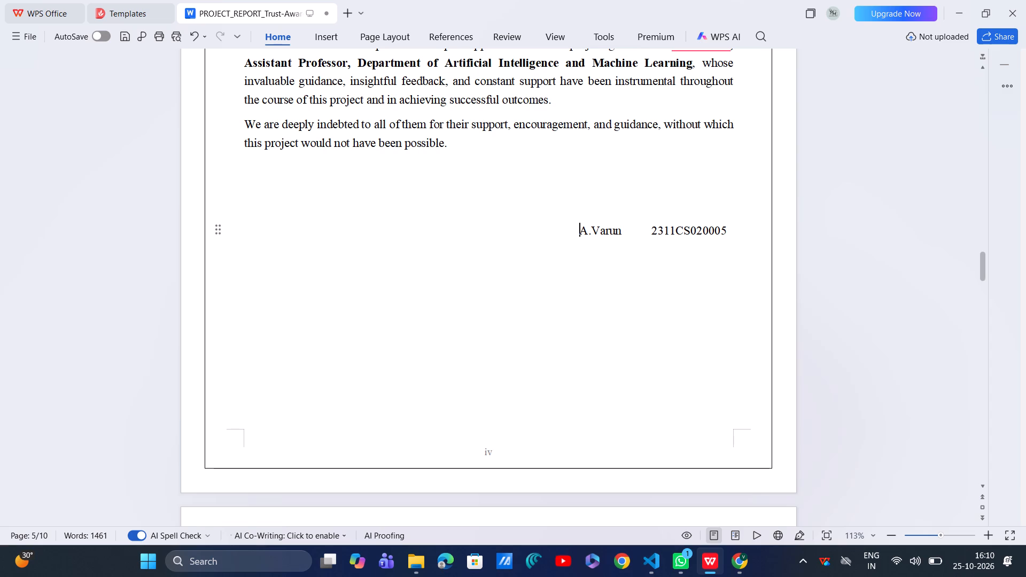
pyautogui.press('BackSpace')
pyautogui.click(637, 228)
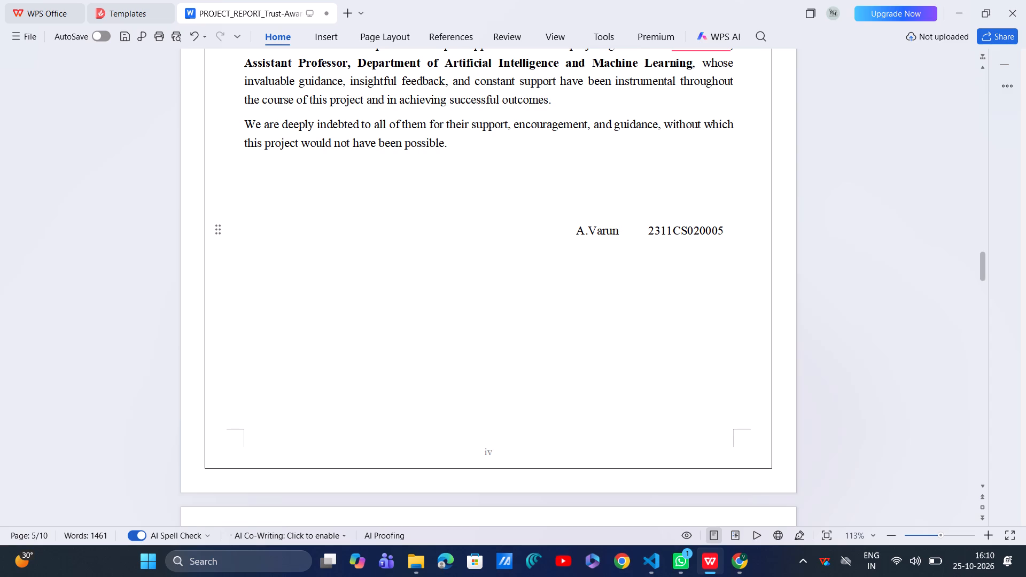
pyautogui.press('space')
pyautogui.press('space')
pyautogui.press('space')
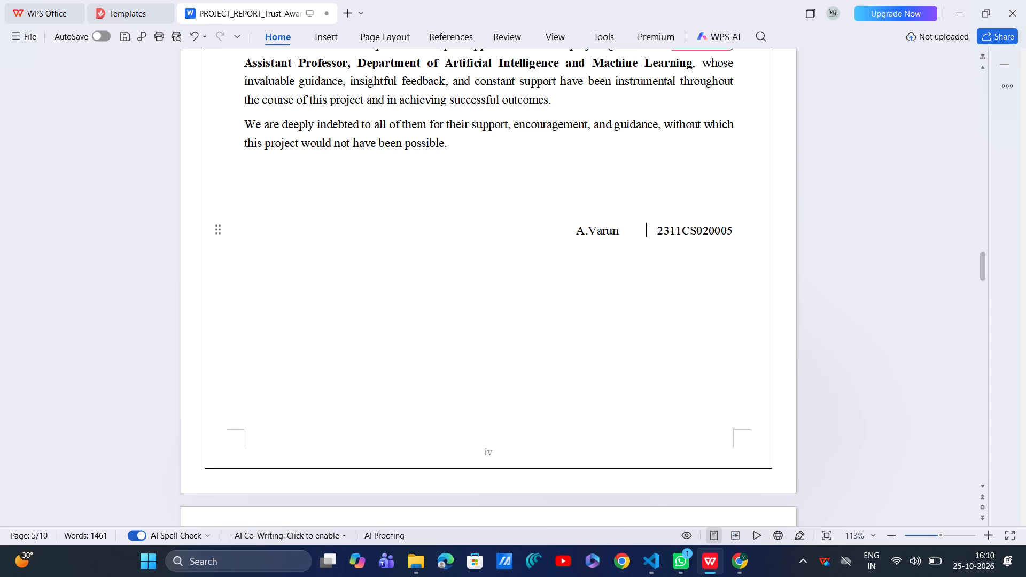
# Remove one space before the student's name on page iv and add one between the name and the roll number.
pyautogui.scroll(-2, 568, 382)
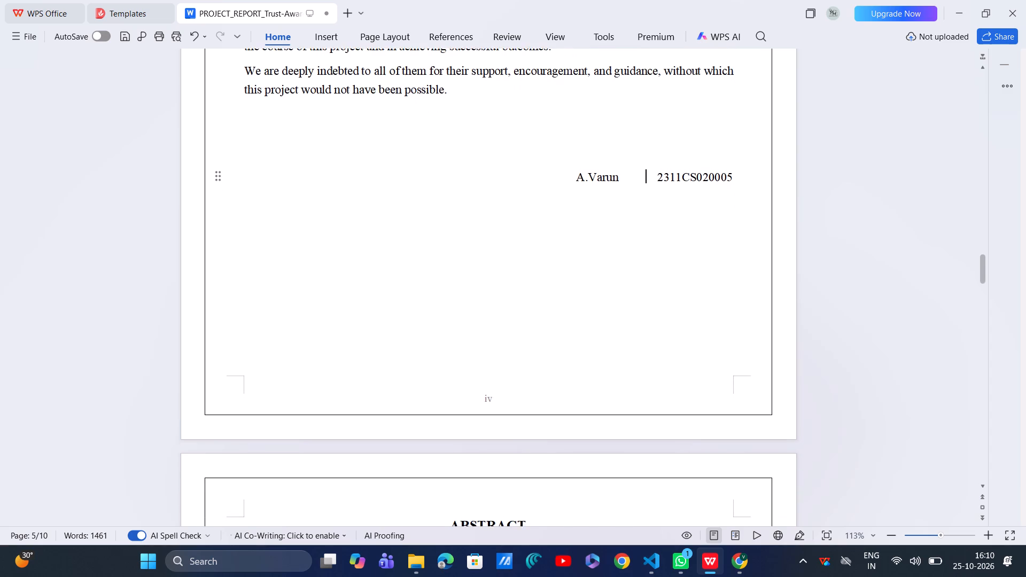
pyautogui.scroll(-2, 568, 382)
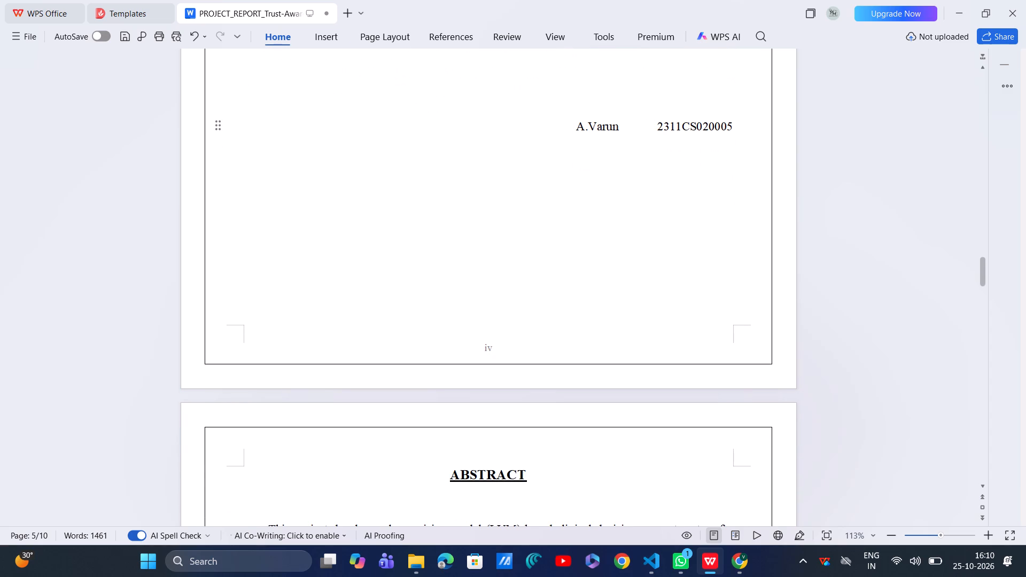
pyautogui.click(579, 124)
pyautogui.press('BackSpace')
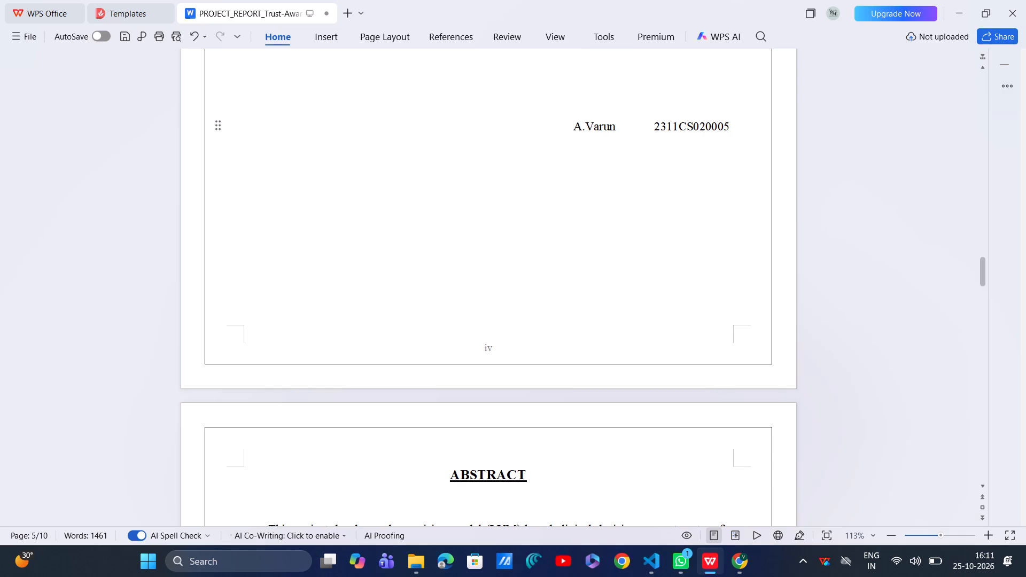
pyautogui.click(629, 124)
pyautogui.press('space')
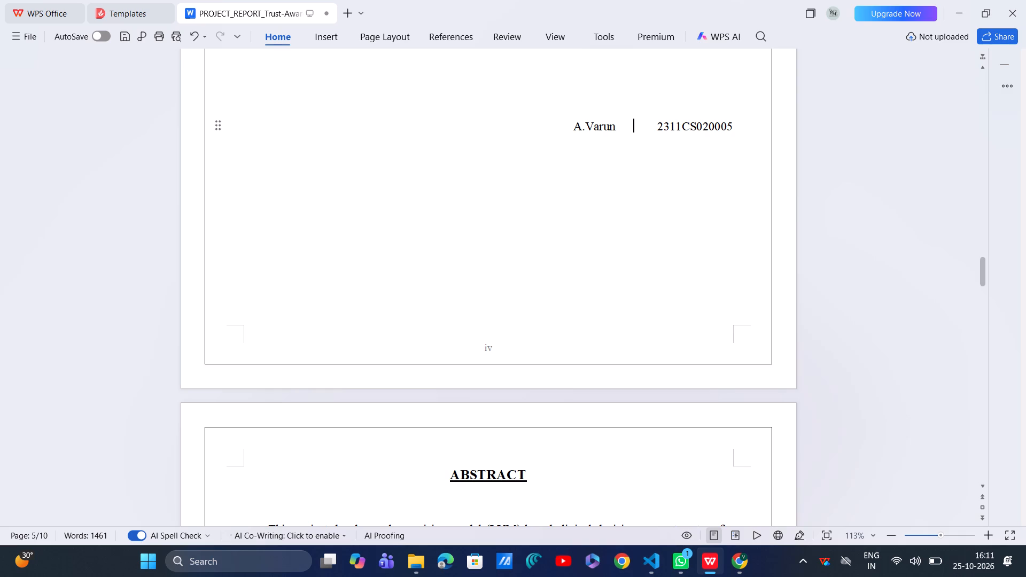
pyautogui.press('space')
pyautogui.press('BackSpace')
# Look through the remaining pages up to the abbreviation table and check the student entries on both title pages.
pyautogui.scroll(-15, 607, 269)
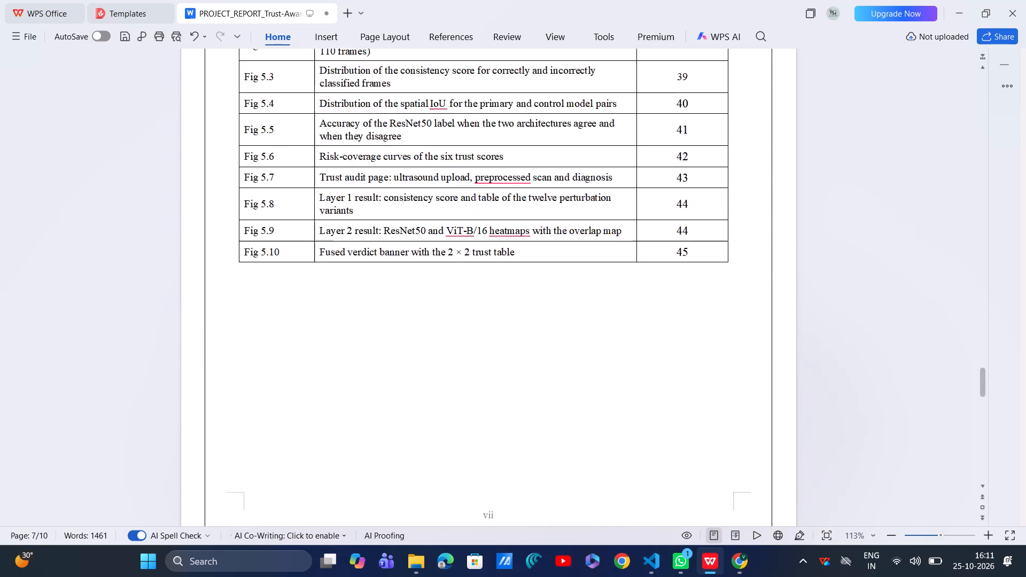
pyautogui.scroll(-10, 607, 269)
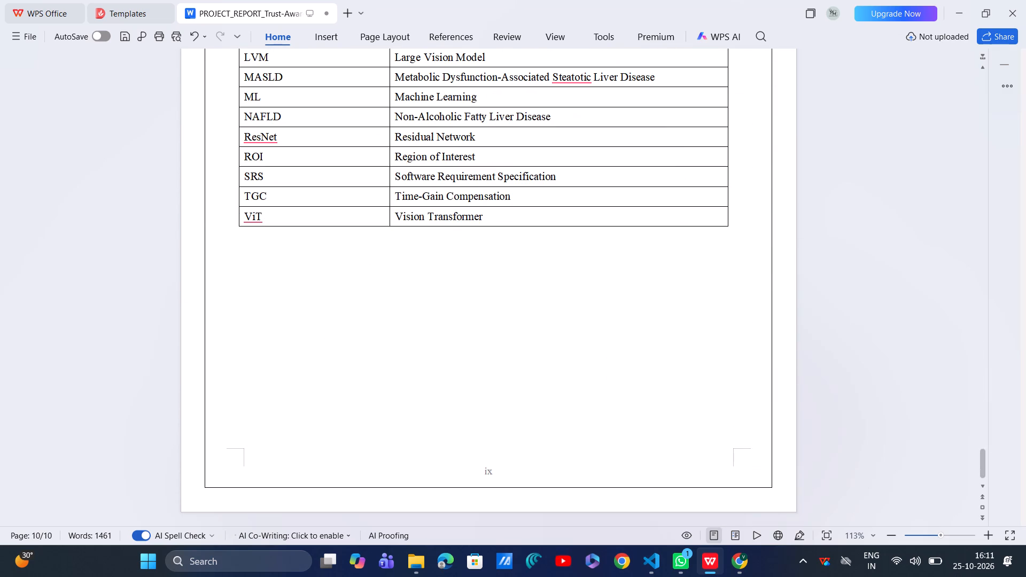
pyautogui.click(13, 34)
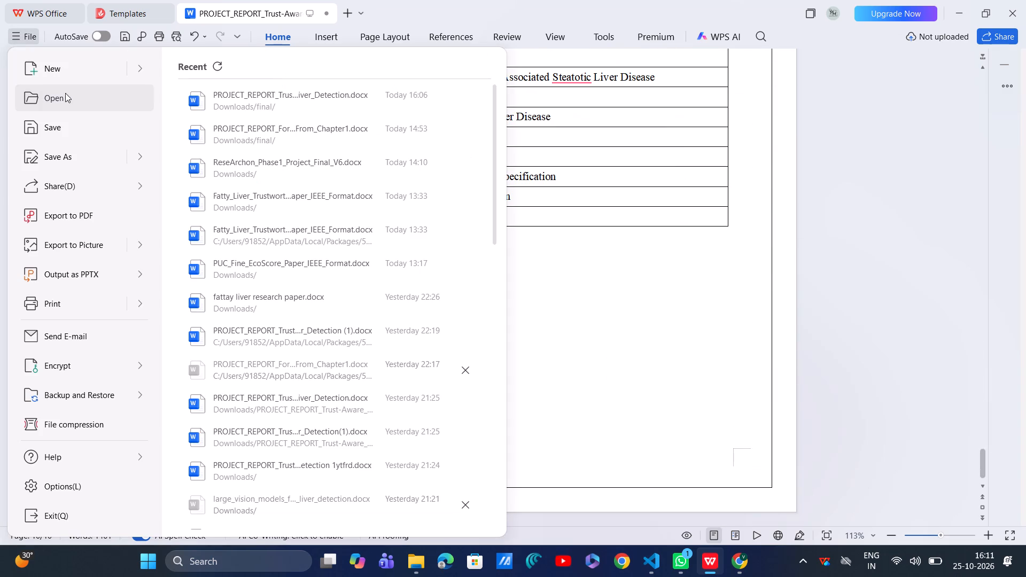
pyautogui.click(644, 317)
pyautogui.scroll(6, 644, 317)
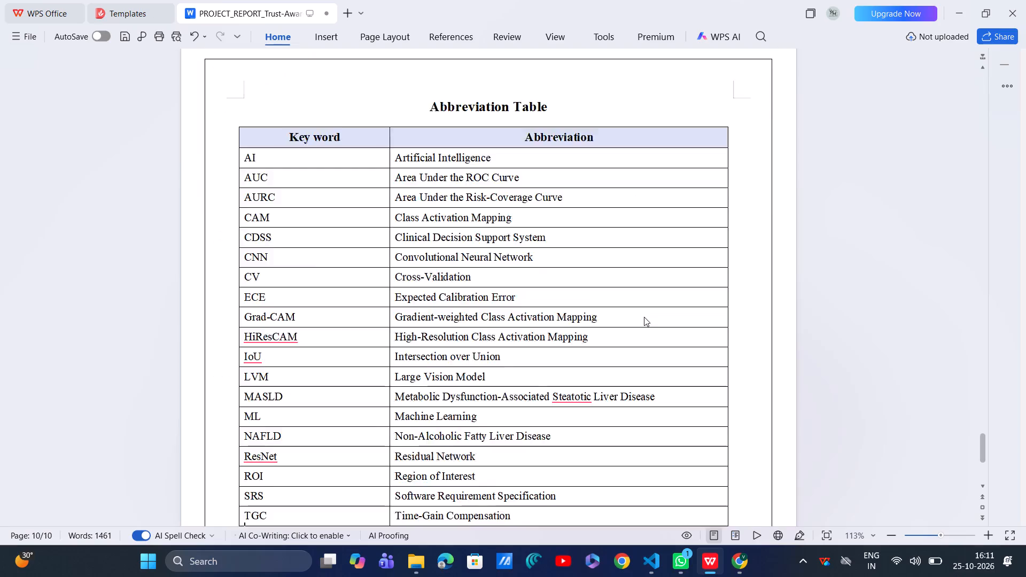
pyautogui.scroll(15, 644, 317)
pyautogui.scroll(7, 644, 317)
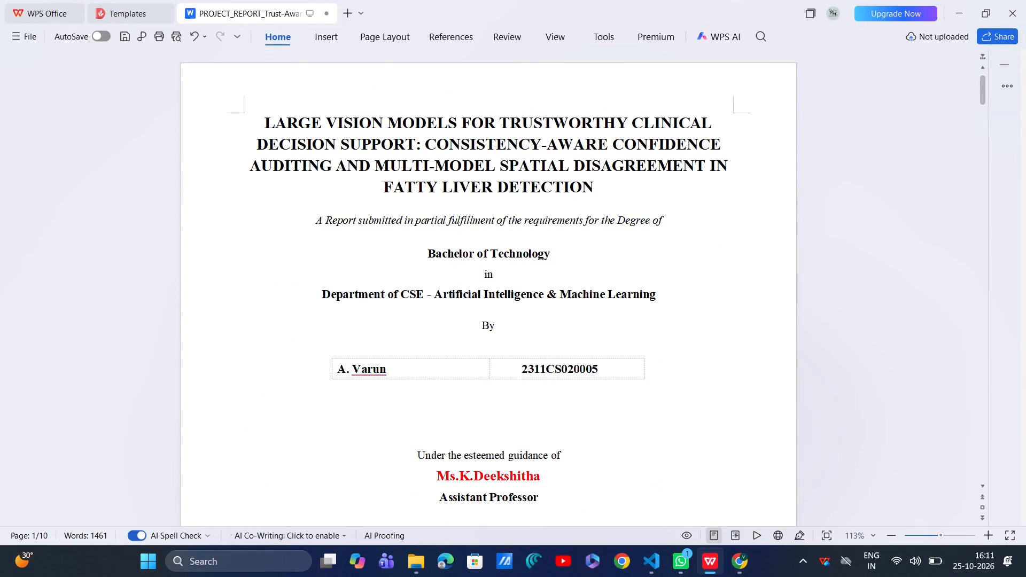
pyautogui.scroll(-9, 273, 229)
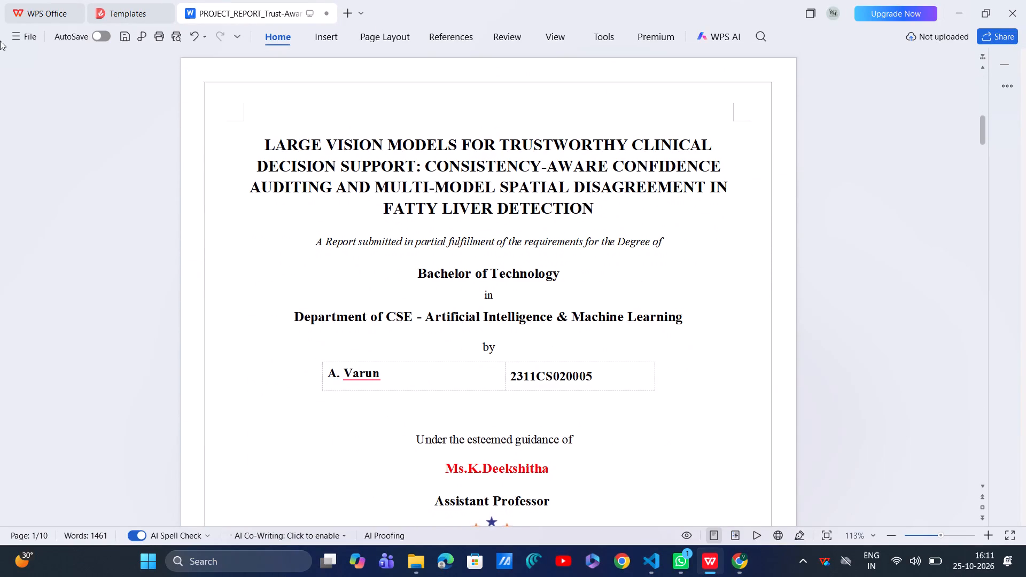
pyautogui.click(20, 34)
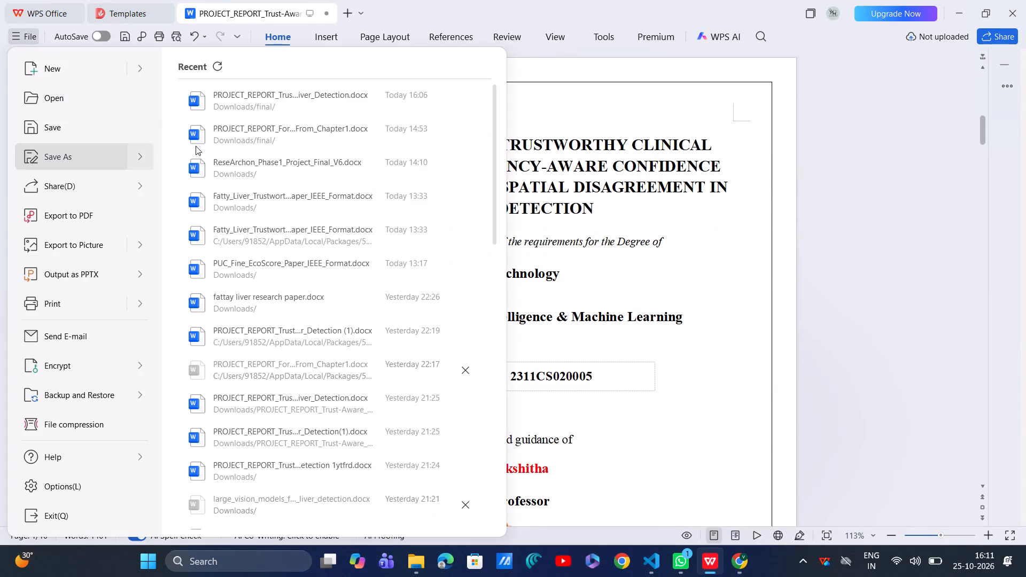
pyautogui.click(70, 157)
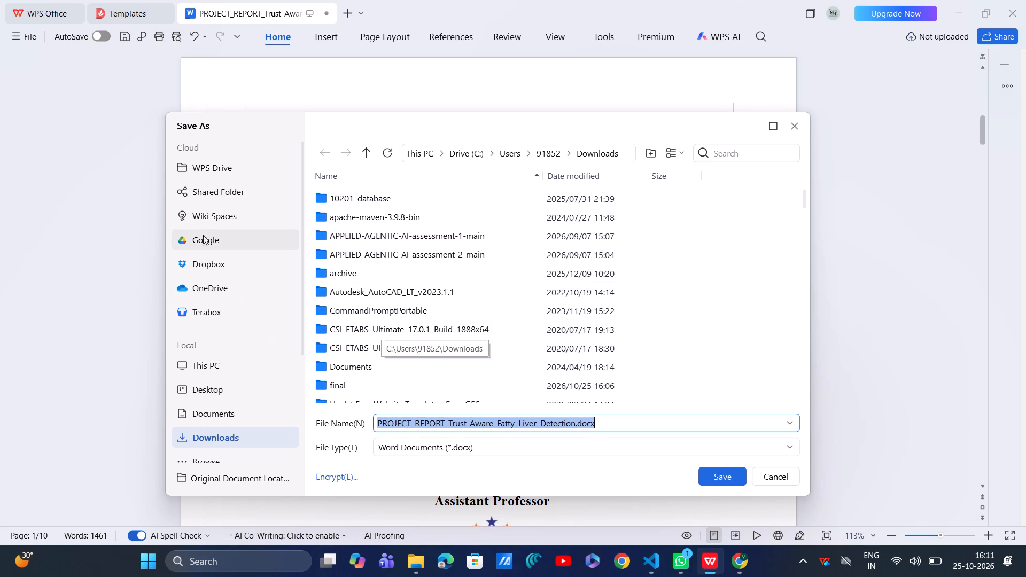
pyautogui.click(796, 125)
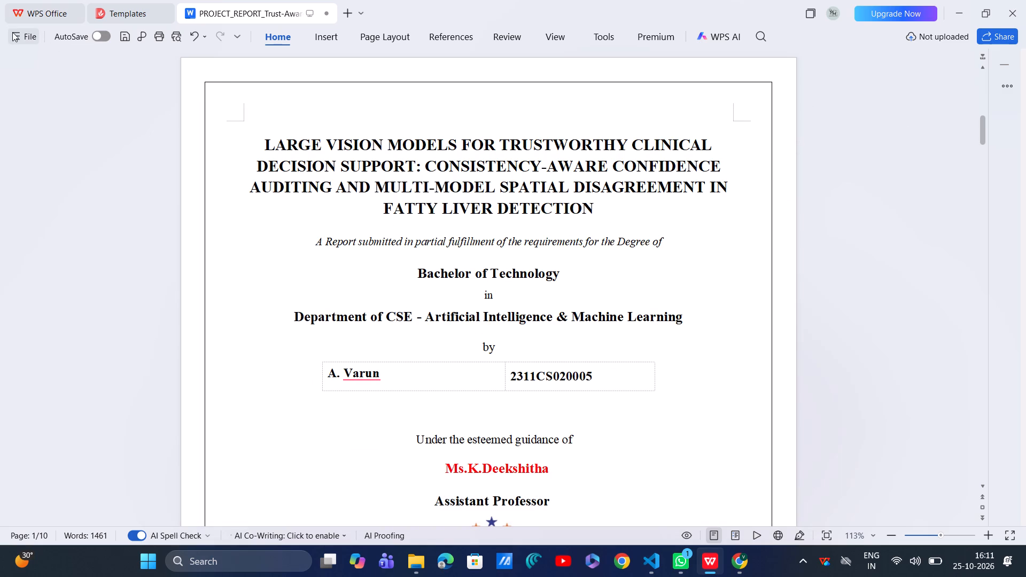
# Save a copy of the report as a Word document named Varun in the final folder inside Downloads.
pyautogui.click(15, 37)
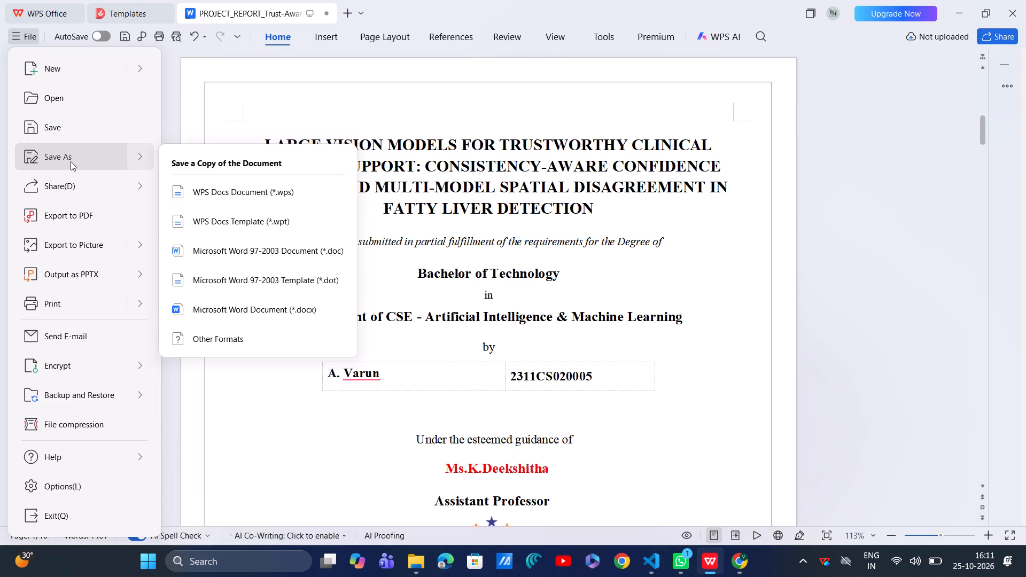
pyautogui.click(71, 161)
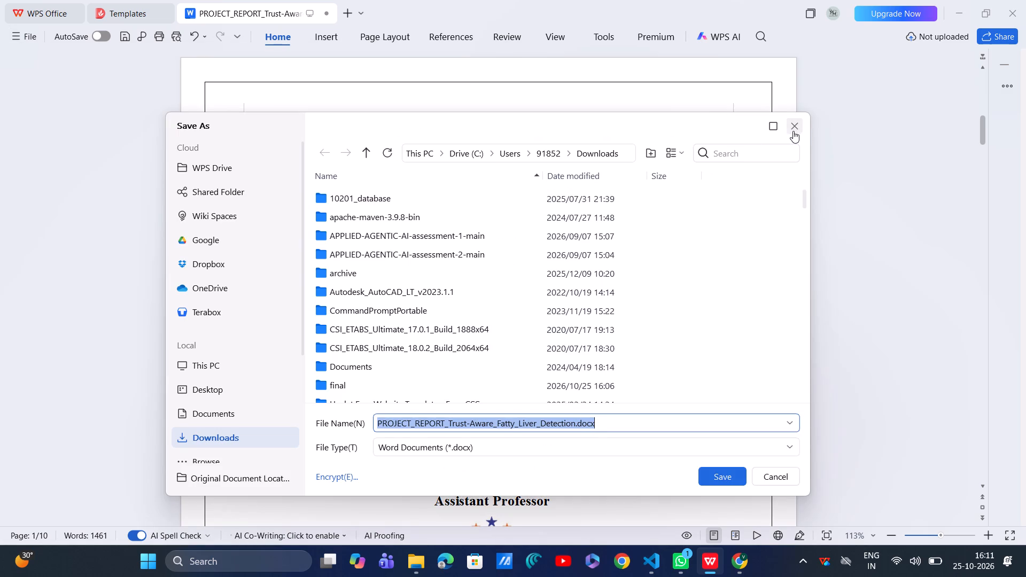
pyautogui.click(506, 446)
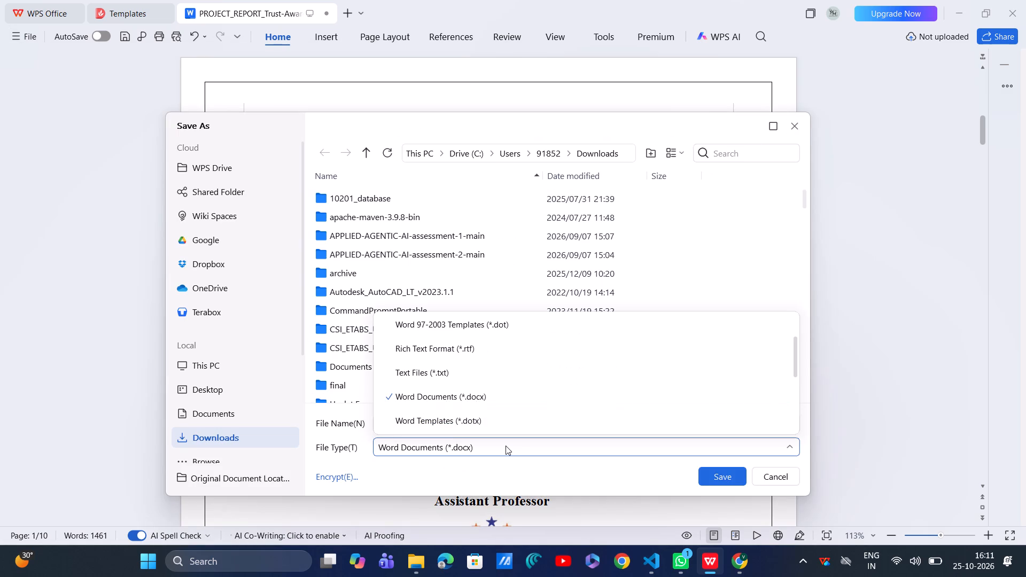
pyautogui.doubleClick(506, 446)
pyautogui.click(506, 446)
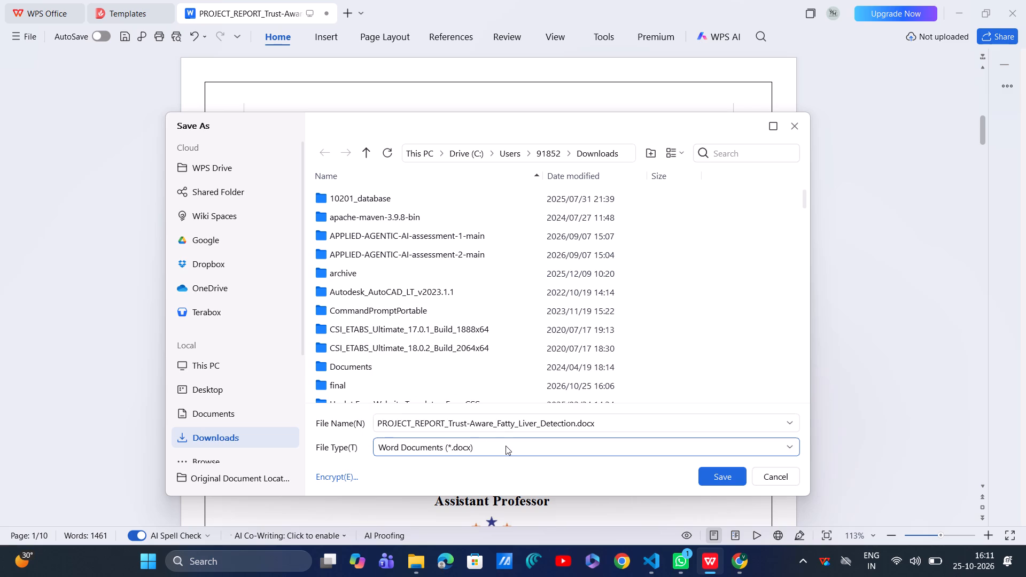
pyautogui.scroll(-1, 249, 346)
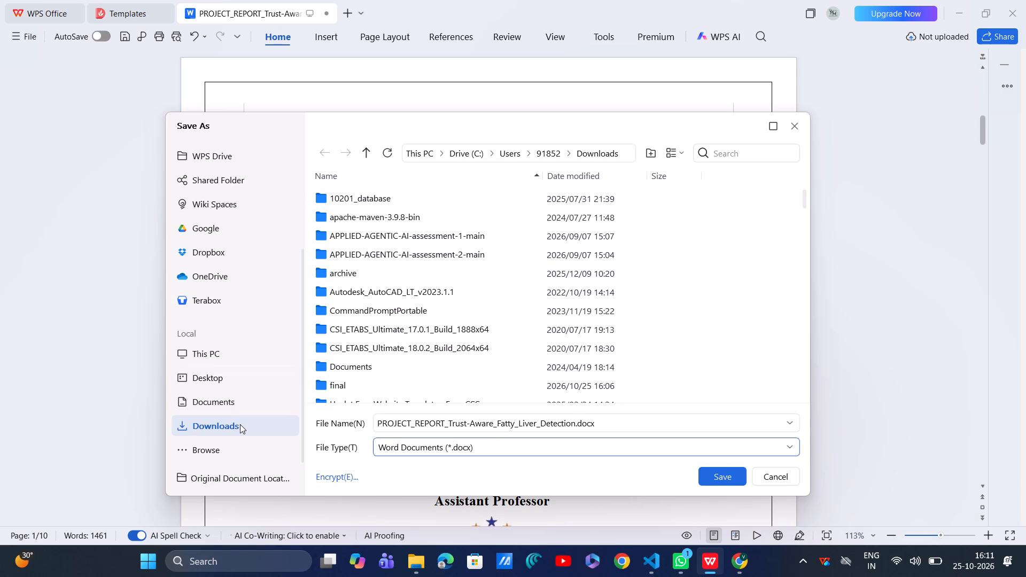
pyautogui.click(240, 427)
pyautogui.doubleClick(240, 427)
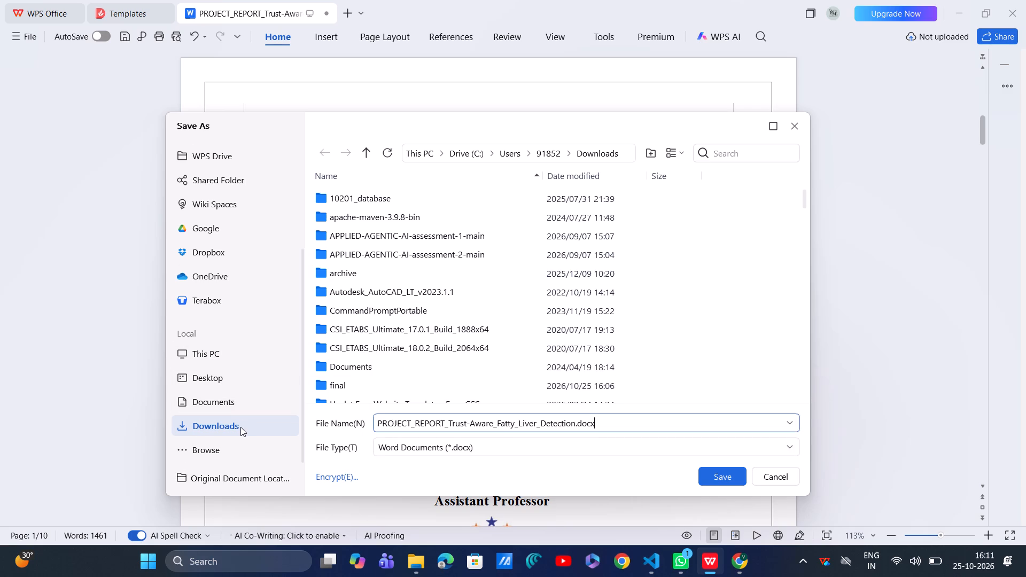
pyautogui.doubleClick(240, 427)
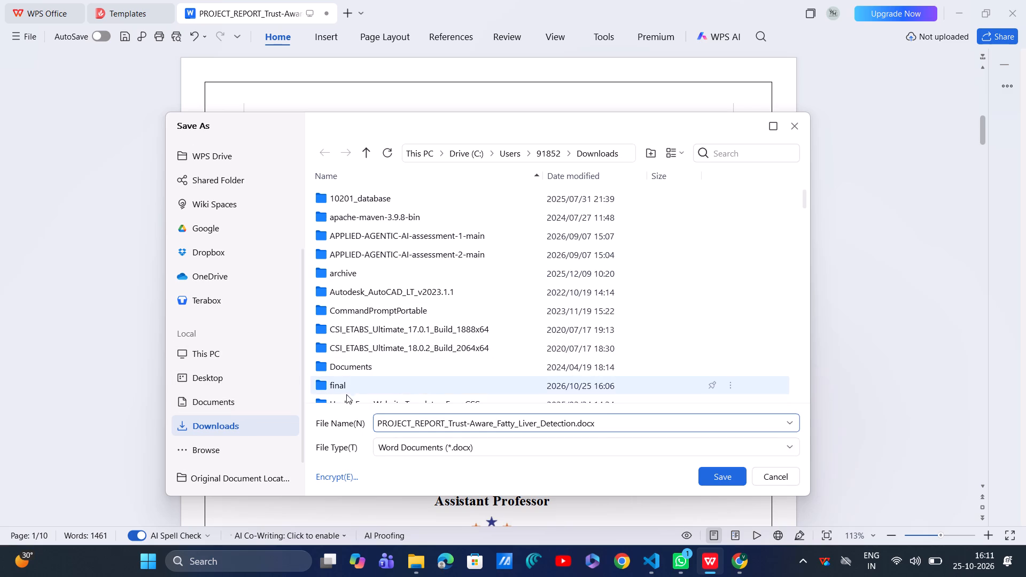
pyautogui.doubleClick(344, 389)
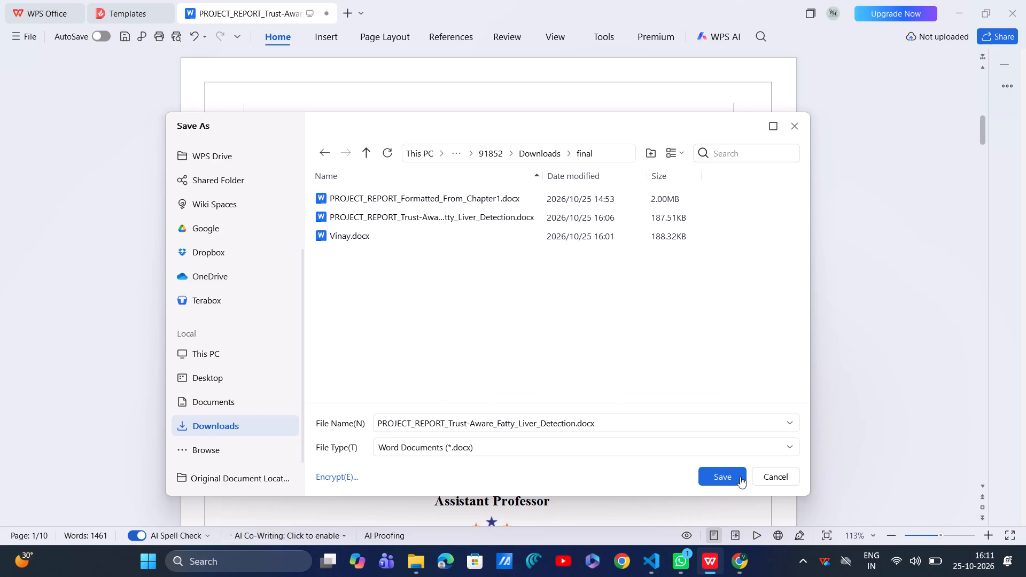
pyautogui.click(646, 417)
pyautogui.press('BackSpace')
pyautogui.press('BackSpace')
pyautogui.press('BackSpace')
pyautogui.press('BackSpace')
pyautogui.press('BackSpace')
pyautogui.press('BackSpace')
pyautogui.press('BackSpace')
pyautogui.press('BackSpace')
pyautogui.press('BackSpace')
pyautogui.press('BackSpace')
pyautogui.press('BackSpace')
pyautogui.press('BackSpace')
pyautogui.press('BackSpace')
pyautogui.press('BackSpace')
pyautogui.press('BackSpace')
pyautogui.press('BackSpace')
pyautogui.press('BackSpace')
pyautogui.press('BackSpace')
pyautogui.press('BackSpace')
pyautogui.press('BackSpace')
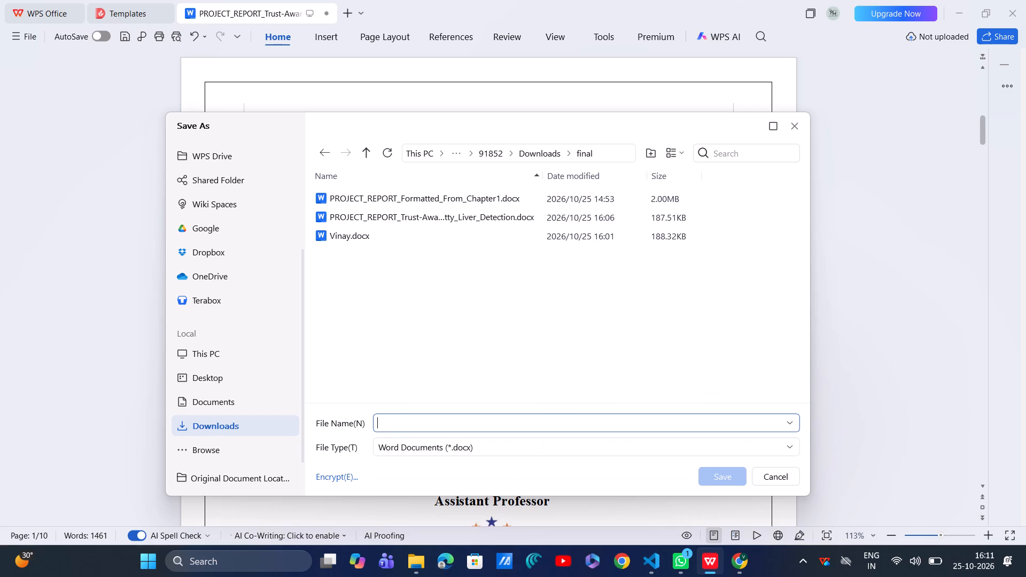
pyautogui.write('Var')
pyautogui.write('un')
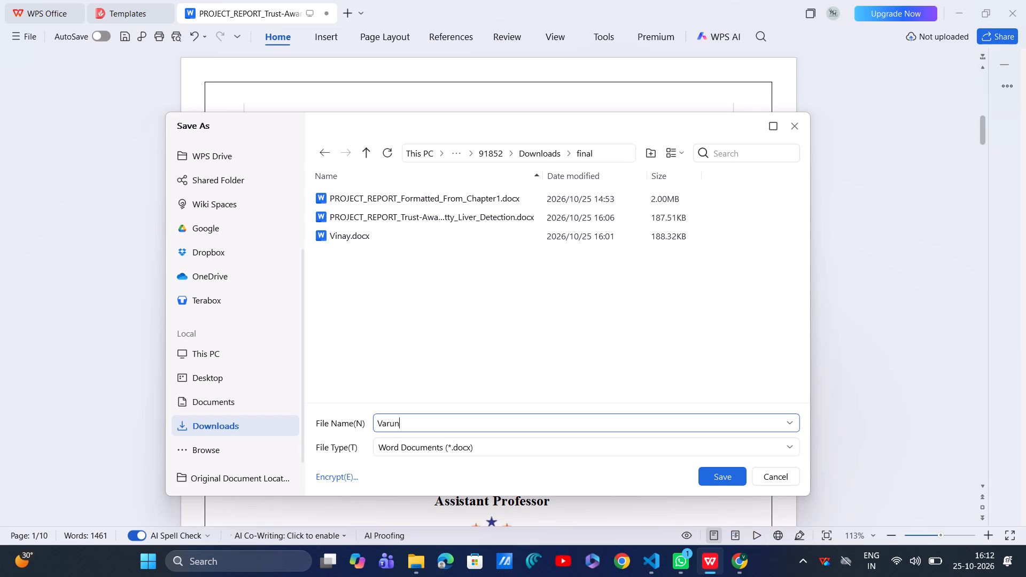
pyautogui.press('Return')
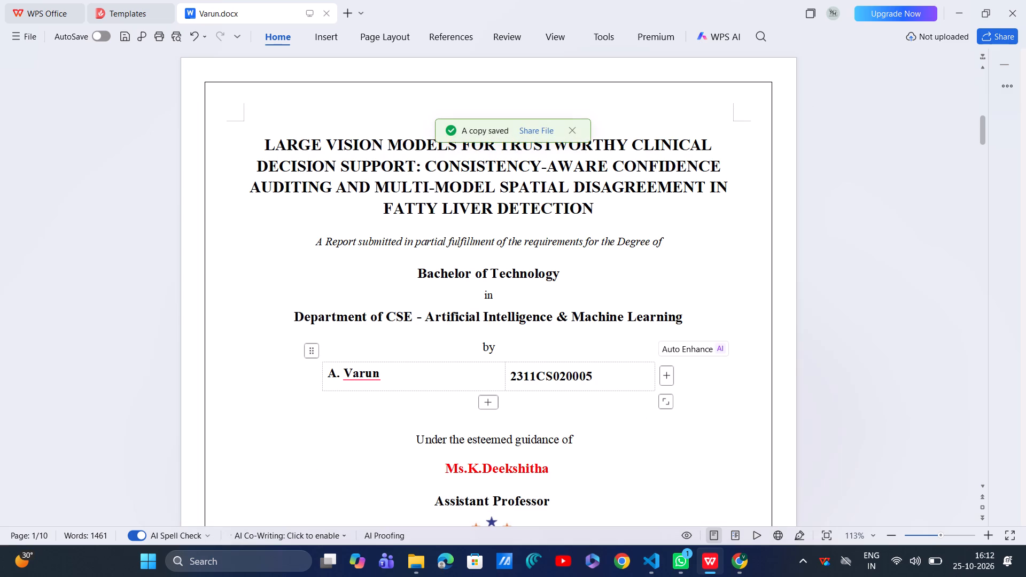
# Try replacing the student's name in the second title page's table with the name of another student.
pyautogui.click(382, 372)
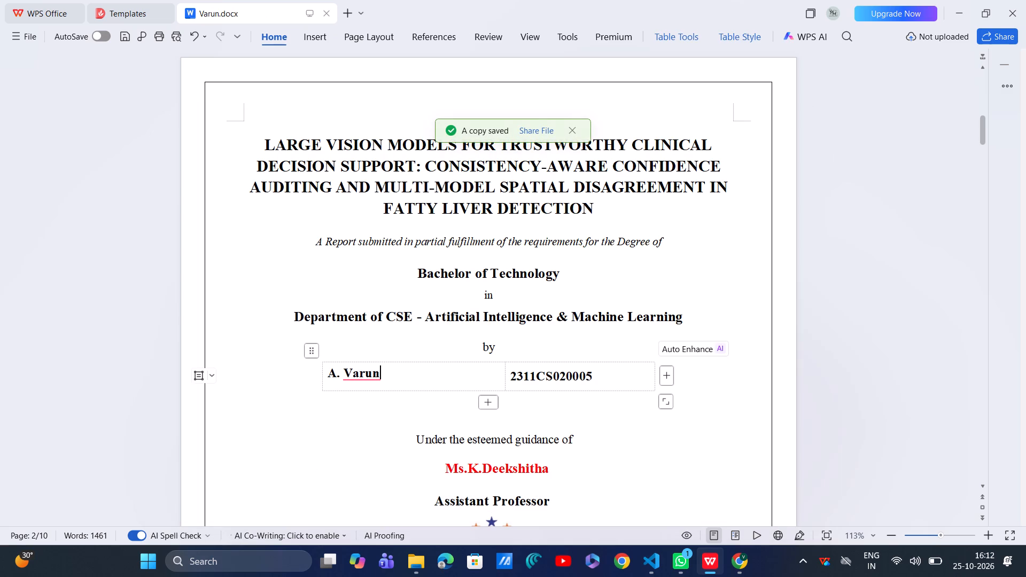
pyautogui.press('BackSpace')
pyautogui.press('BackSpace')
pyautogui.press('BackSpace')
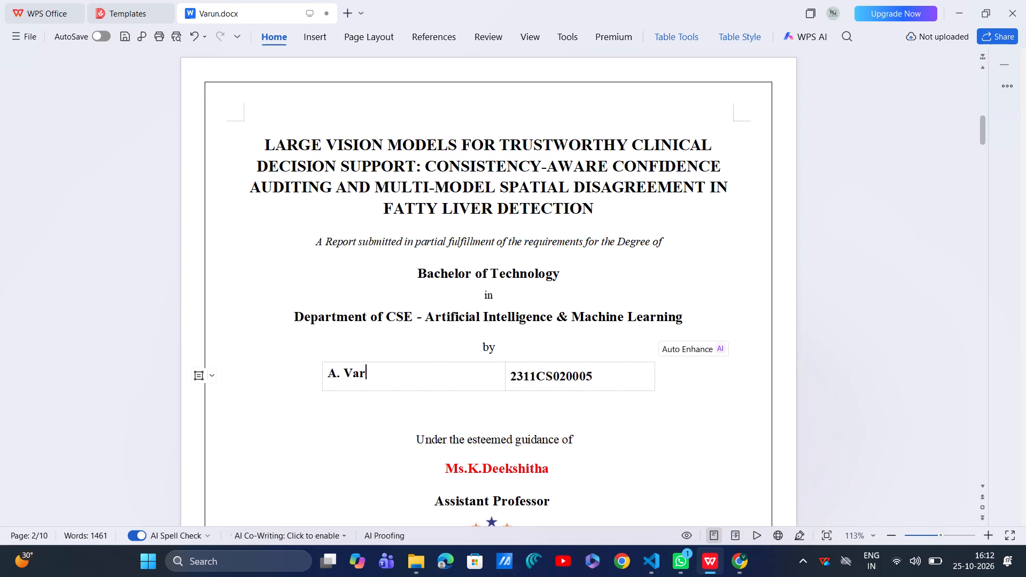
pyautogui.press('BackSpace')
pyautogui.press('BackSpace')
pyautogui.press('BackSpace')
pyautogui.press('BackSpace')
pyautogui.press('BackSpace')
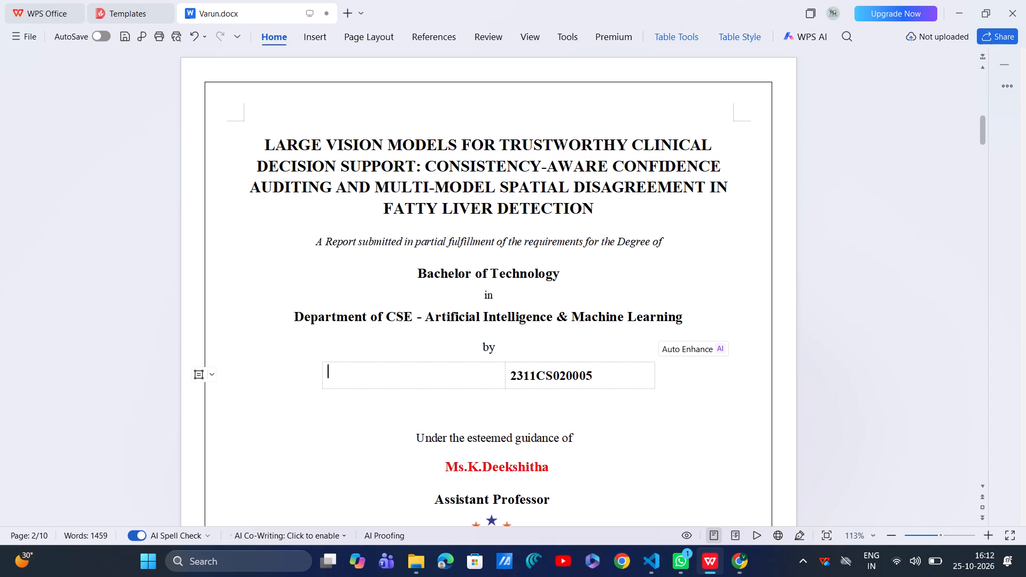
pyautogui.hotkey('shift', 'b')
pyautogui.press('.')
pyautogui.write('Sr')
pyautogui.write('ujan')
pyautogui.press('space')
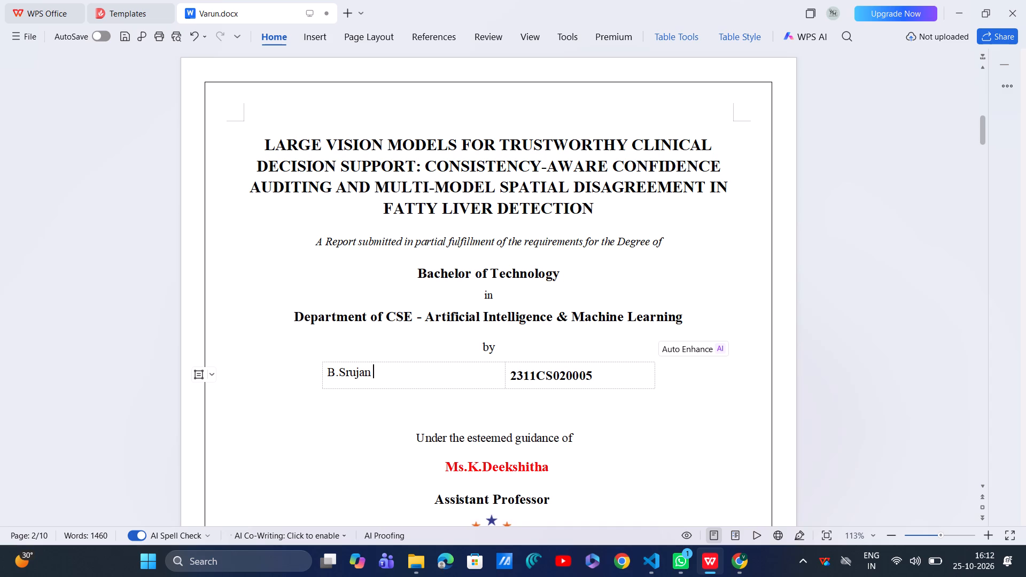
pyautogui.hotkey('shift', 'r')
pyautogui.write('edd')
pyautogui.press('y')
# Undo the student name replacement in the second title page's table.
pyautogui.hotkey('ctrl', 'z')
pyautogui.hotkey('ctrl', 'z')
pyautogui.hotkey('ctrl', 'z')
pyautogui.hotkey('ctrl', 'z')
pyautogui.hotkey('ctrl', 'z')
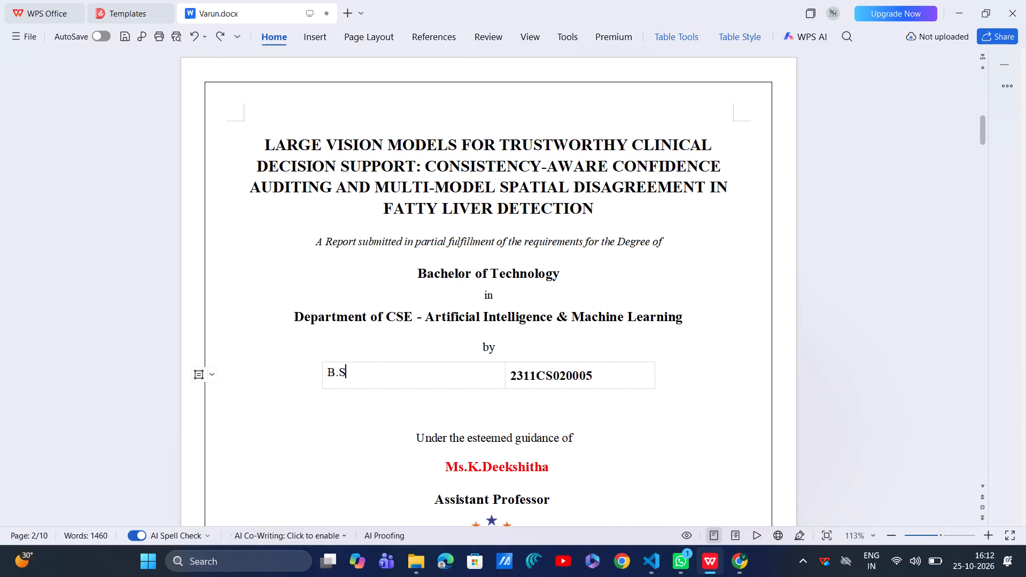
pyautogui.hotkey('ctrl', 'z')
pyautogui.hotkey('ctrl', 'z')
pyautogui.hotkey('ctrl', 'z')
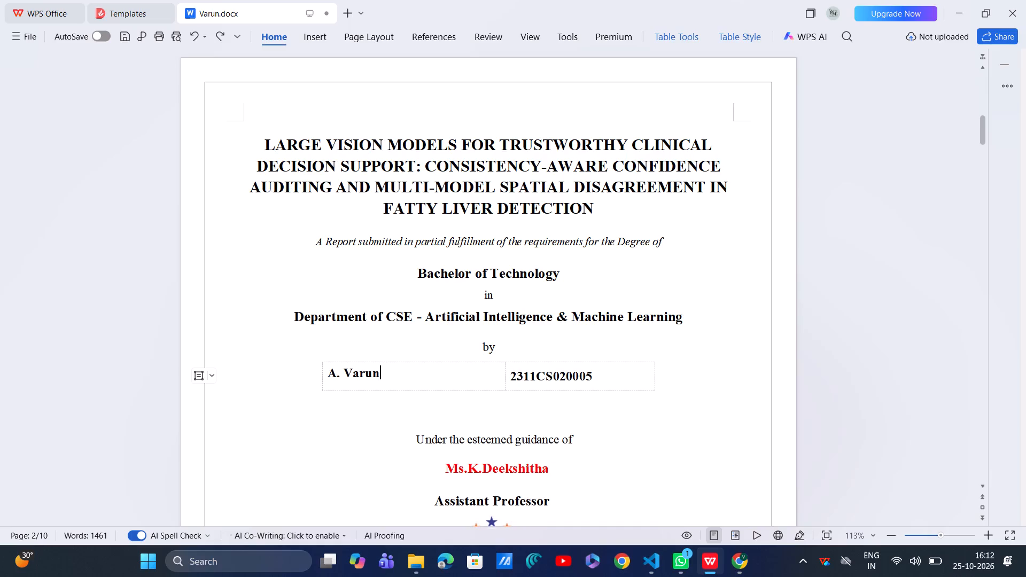
# Undo the earlier edits to the acknowledgement's student list until all three students' entries are restored.
pyautogui.scroll(-8, 382, 372)
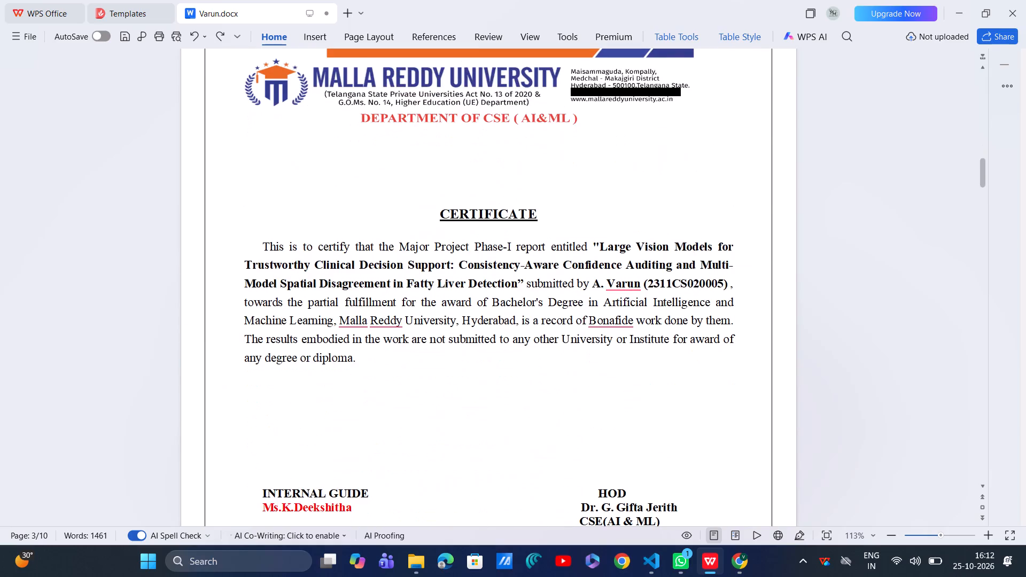
pyautogui.hotkey('ctrl', 'z')
pyautogui.hotkey('ctrl', 'z')
pyautogui.hotkey('ctrl', 'z')
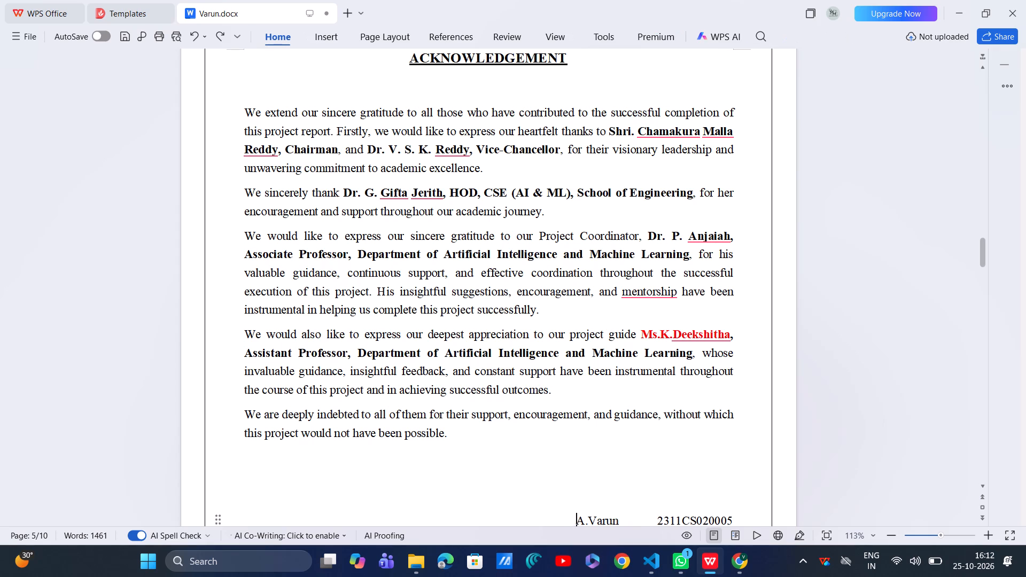
pyautogui.hotkey('ctrl', 'z')
pyautogui.hotkey('ctrl', 'z')
pyautogui.hotkey('ctrl', 'z')
pyautogui.hotkey('ctrl', 'z')
pyautogui.hotkey('ctrl', 'z')
pyautogui.hotkey('ctrl', 'z')
pyautogui.hotkey('ctrl', 'z')
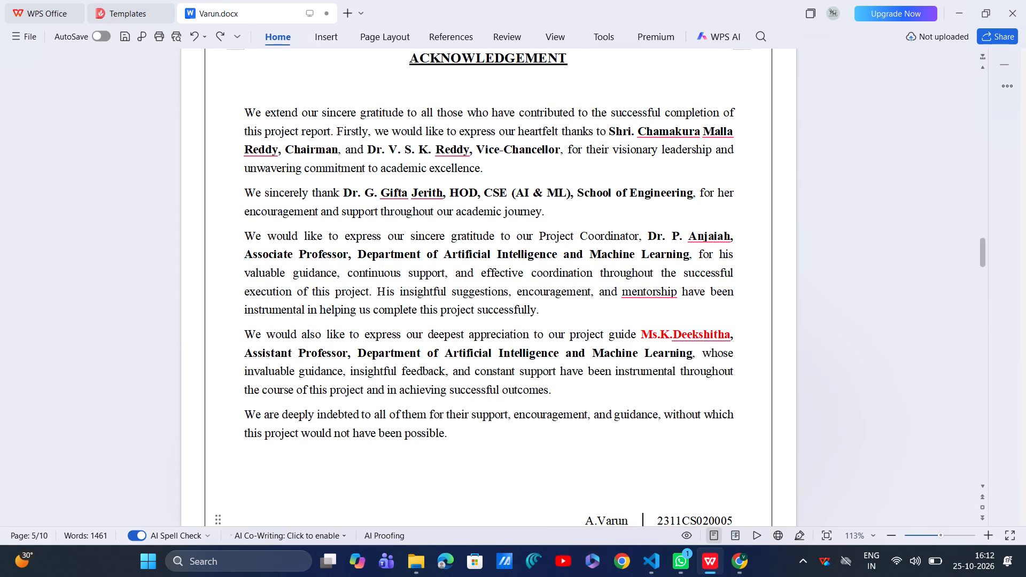
pyautogui.hotkey('ctrl', 'z')
pyautogui.hotkey('ctrl', 'z')
pyautogui.hotkey('ctrl', 'z')
pyautogui.hotkey('ctrl', 'z')
pyautogui.hotkey('ctrl', 'z')
pyautogui.hotkey('ctrl', 'z')
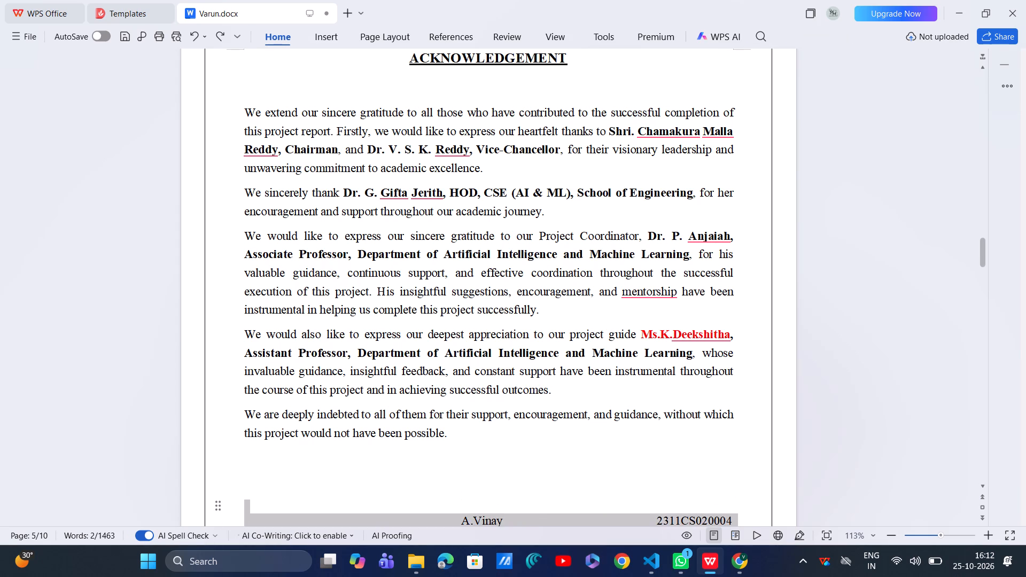
pyautogui.hotkey('ctrl', 'z')
# Delete the first two students' entries below the acknowledgement, including leftover spacing, keeping only Srujan's entry.
pyautogui.scroll(-3, 382, 372)
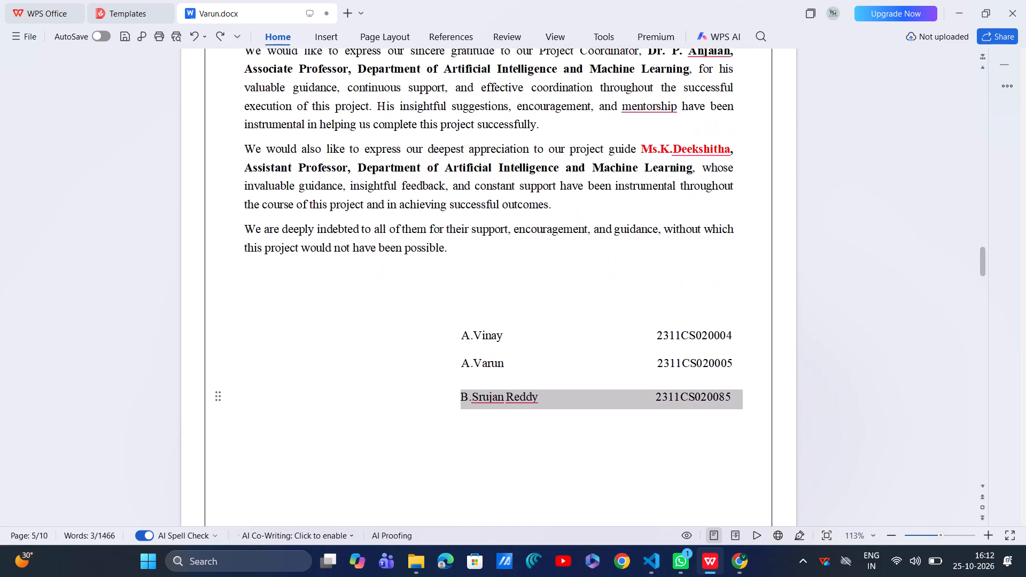
pyautogui.moveTo(457, 335); pyautogui.dragTo(724, 368)
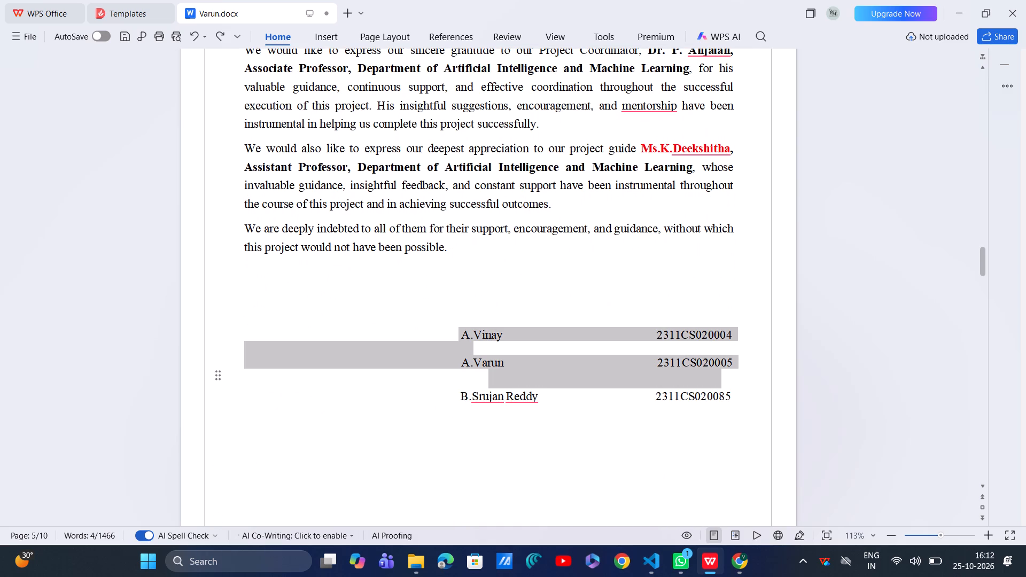
pyautogui.moveTo(724, 368); pyautogui.dragTo(733, 362)
pyautogui.press('BackSpace')
pyautogui.press('BackSpace')
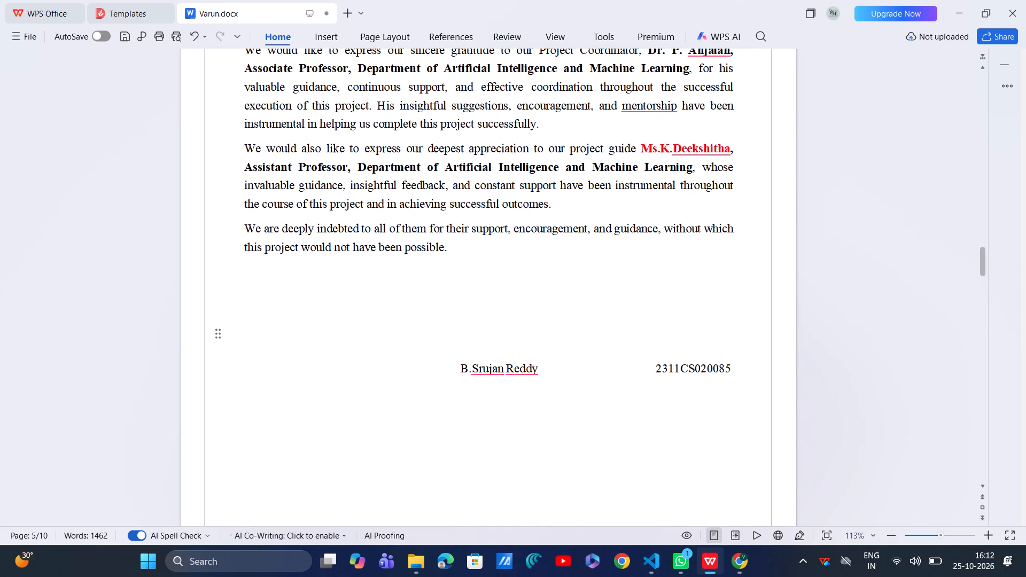
pyautogui.press('BackSpace')
pyautogui.press('BackSpace')
pyautogui.press('BackSpace')
pyautogui.press('BackSpace')
pyautogui.press('BackSpace')
pyautogui.press('BackSpace')
pyautogui.press('BackSpace')
pyautogui.press('BackSpace')
pyautogui.press('BackSpace')
pyautogui.press('BackSpace')
pyautogui.press('BackSpace')
pyautogui.press('BackSpace')
pyautogui.press('BackSpace')
pyautogui.press('BackSpace')
pyautogui.press('BackSpace')
pyautogui.press('BackSpace')
pyautogui.press('BackSpace')
pyautogui.press('BackSpace')
pyautogui.press('BackSpace')
pyautogui.press('BackSpace')
pyautogui.press('BackSpace')
pyautogui.press('BackSpace')
pyautogui.press('BackSpace')
pyautogui.press('BackSpace')
pyautogui.press('BackSpace')
pyautogui.press('BackSpace')
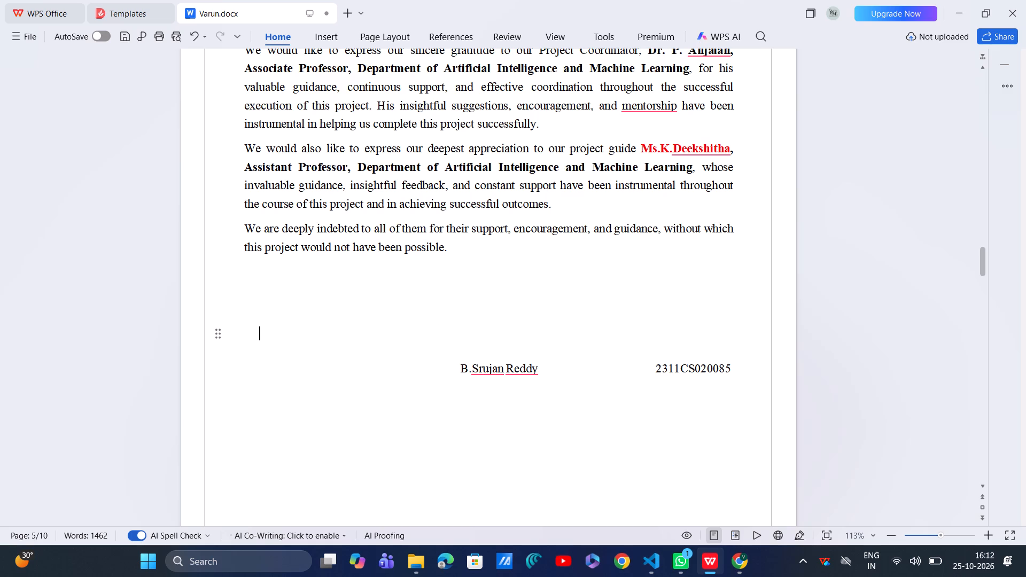
pyautogui.press('BackSpace')
pyautogui.press('BackSpace')
pyautogui.press('BackSpace')
pyautogui.press('BackSpace')
pyautogui.press('BackSpace')
pyautogui.press('BackSpace')
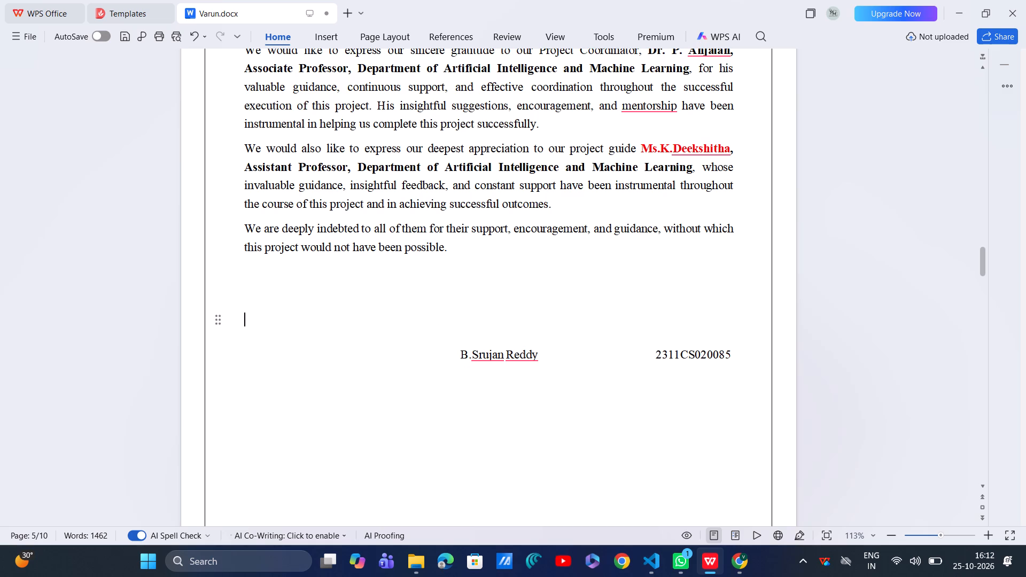
# Narrow the gap between Srujan's name and roll number below the acknowledgement, keeping the full name intact.
pyautogui.click(582, 355)
pyautogui.press('BackSpace')
pyautogui.press('BackSpace')
pyautogui.press('BackSpace')
pyautogui.press('BackSpace')
pyautogui.press('BackSpace')
pyautogui.press('BackSpace')
pyautogui.press('BackSpace')
pyautogui.press('BackSpace')
pyautogui.press('BackSpace')
pyautogui.press('BackSpace')
pyautogui.press('BackSpace')
pyautogui.press('BackSpace')
pyautogui.press('BackSpace')
pyautogui.press('BackSpace')
pyautogui.press('BackSpace')
pyautogui.press('BackSpace')
pyautogui.press('BackSpace')
pyautogui.press('BackSpace')
pyautogui.press('BackSpace')
pyautogui.press('BackSpace')
pyautogui.press('BackSpace')
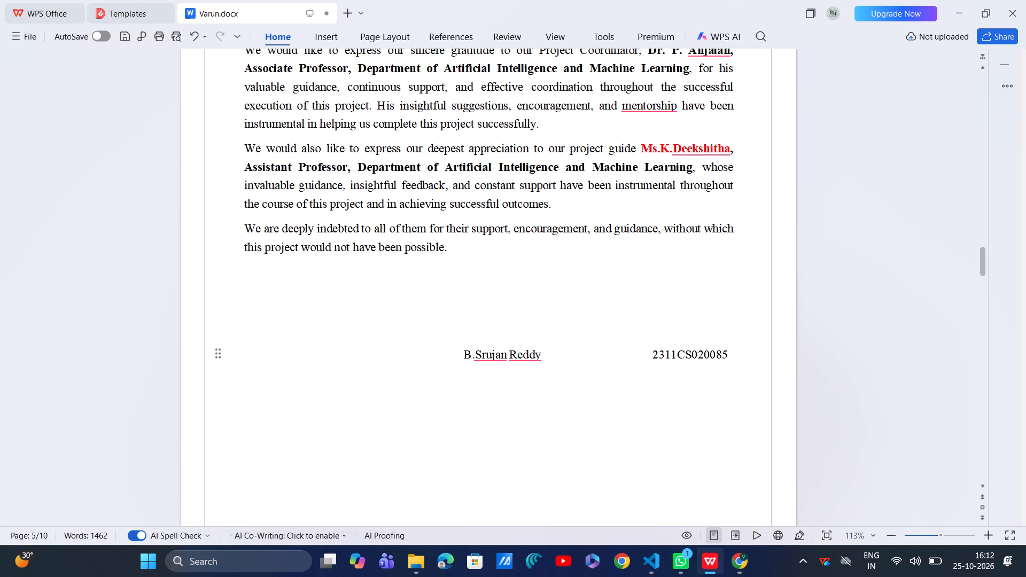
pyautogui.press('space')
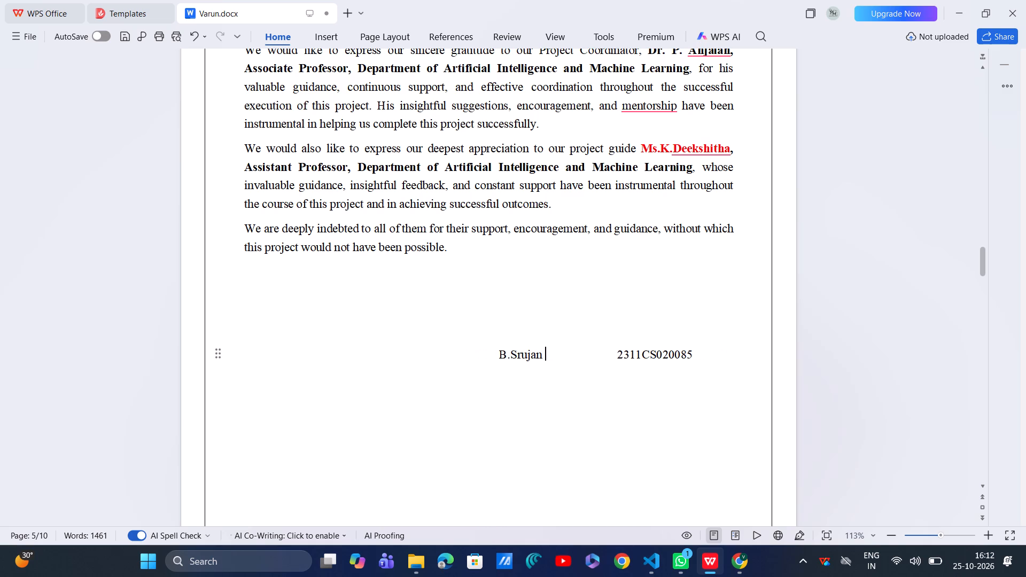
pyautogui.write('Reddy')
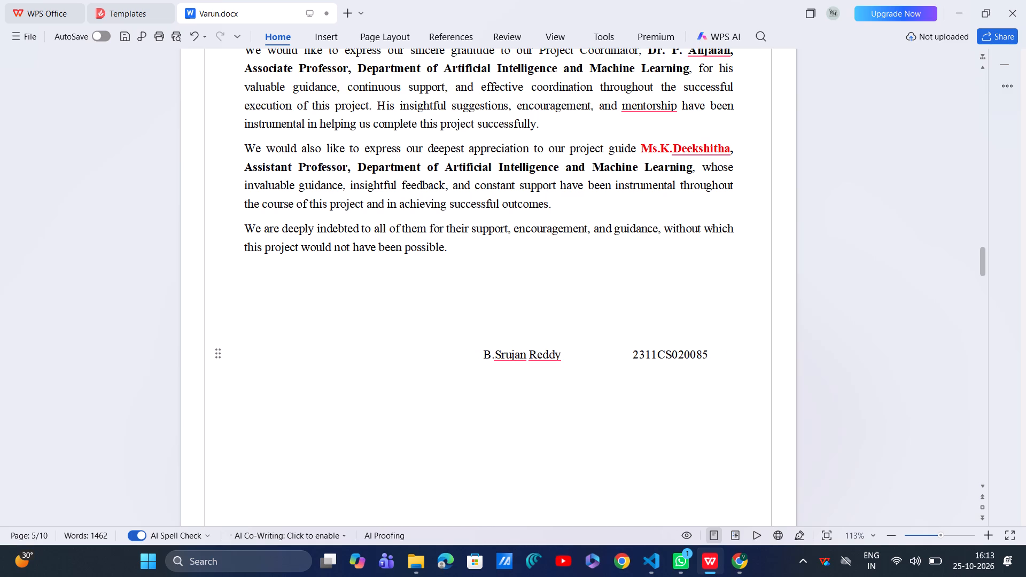
pyautogui.click(630, 353)
pyautogui.press('BackSpace')
pyautogui.press('BackSpace')
pyautogui.press('BackSpace')
pyautogui.press('BackSpace')
pyautogui.press('BackSpace')
pyautogui.press('BackSpace')
pyautogui.press('BackSpace')
pyautogui.press('BackSpace')
pyautogui.press('BackSpace')
pyautogui.press('BackSpace')
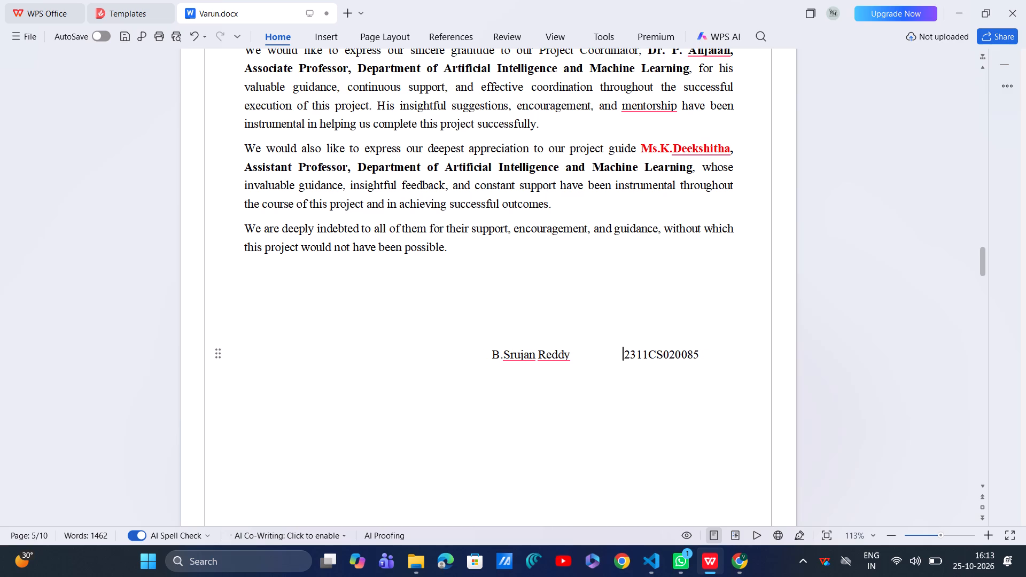
pyautogui.press('BackSpace')
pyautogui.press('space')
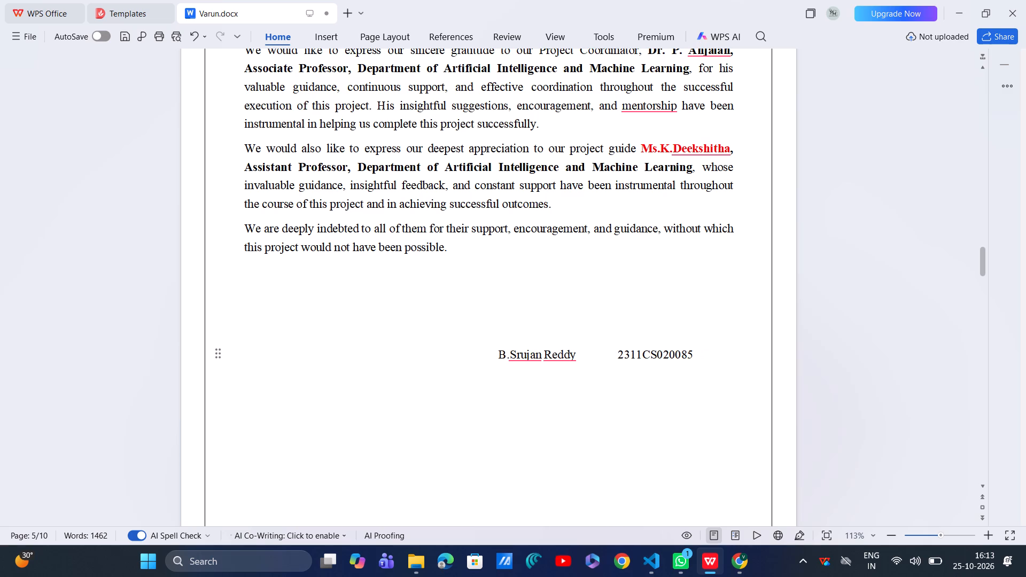
pyautogui.press('BackSpace')
# Shift Srujan's acknowledgement entry with leading spaces until its roll number meets the text's right margin on one line.
pyautogui.click(500, 352)
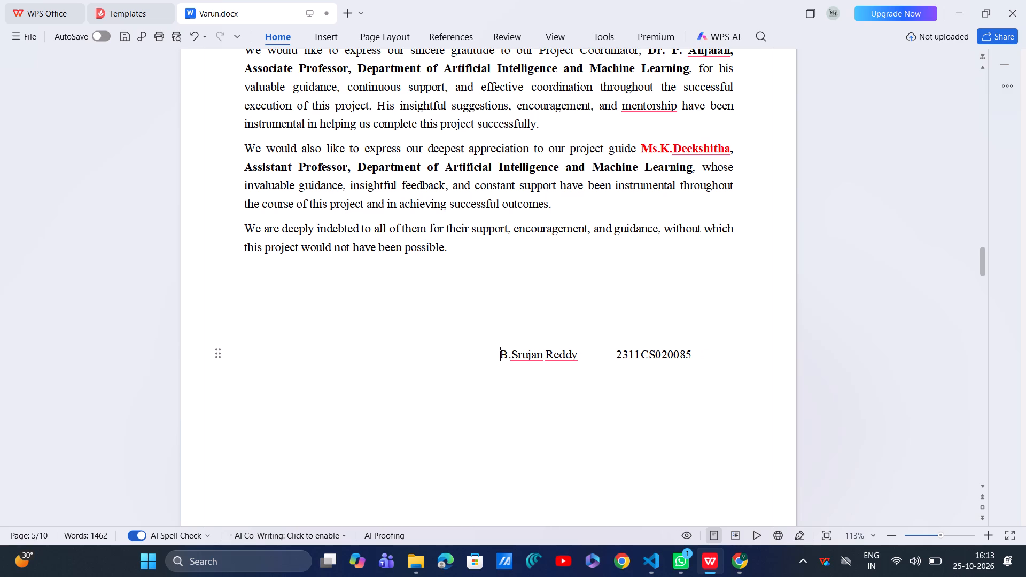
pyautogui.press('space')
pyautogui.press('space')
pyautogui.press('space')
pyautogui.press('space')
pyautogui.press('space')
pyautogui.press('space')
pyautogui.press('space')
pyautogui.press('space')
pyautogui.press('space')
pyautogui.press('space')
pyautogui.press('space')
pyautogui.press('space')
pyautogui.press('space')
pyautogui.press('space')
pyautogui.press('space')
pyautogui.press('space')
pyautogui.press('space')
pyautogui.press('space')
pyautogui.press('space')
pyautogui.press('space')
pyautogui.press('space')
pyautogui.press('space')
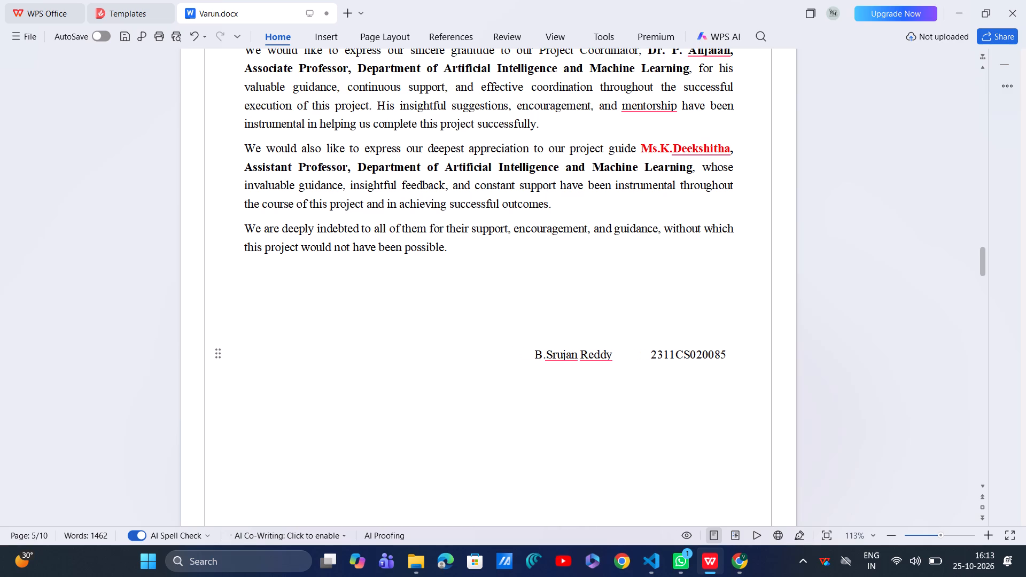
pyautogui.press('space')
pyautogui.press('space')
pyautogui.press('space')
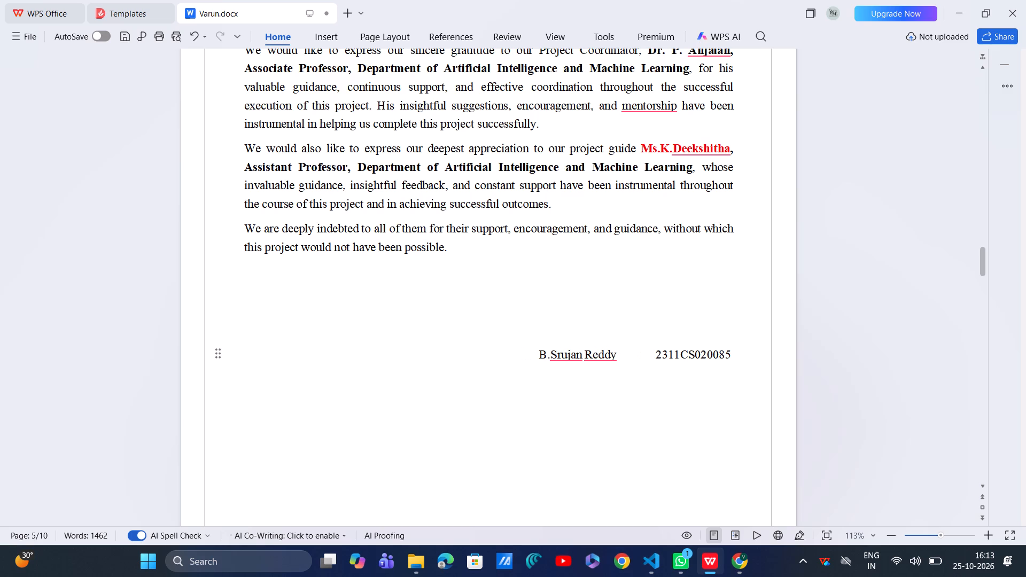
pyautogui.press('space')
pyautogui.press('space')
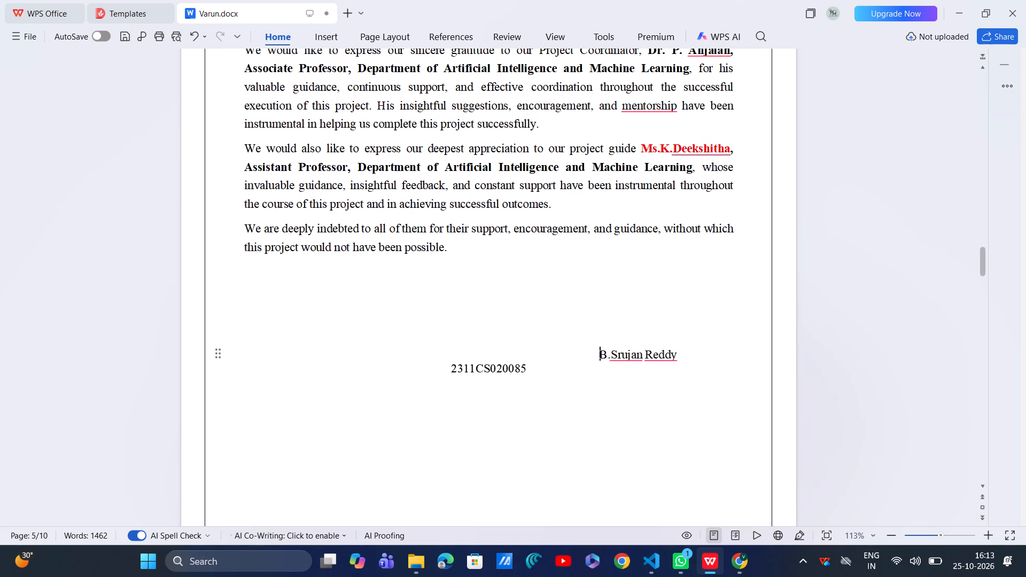
pyautogui.press('BackSpace')
# Change the last two digits of the roll number under the declaration's signature table to 85.
pyautogui.scroll(1, 500, 352)
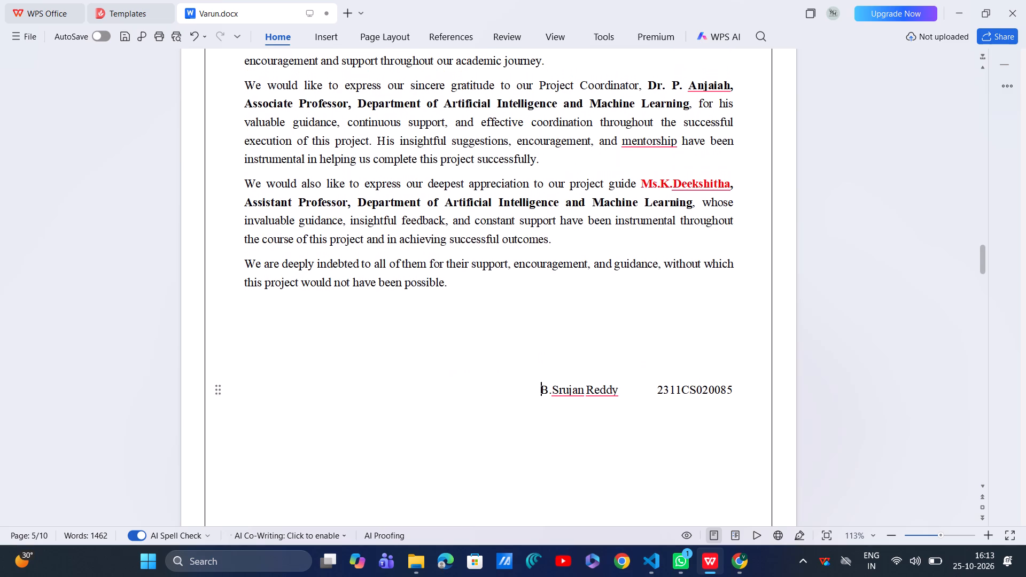
pyautogui.scroll(1, 500, 352)
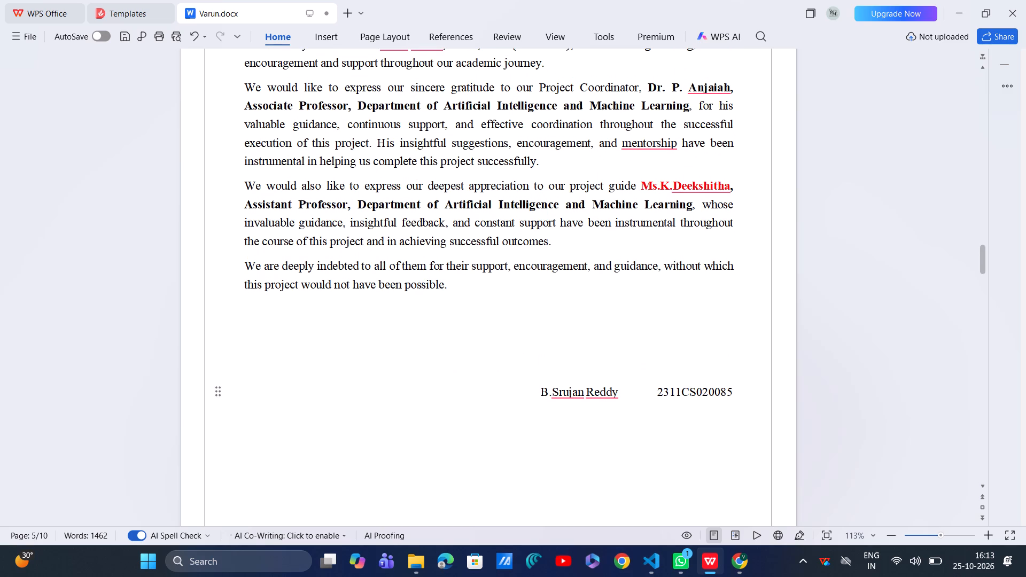
pyautogui.scroll(6, 501, 283)
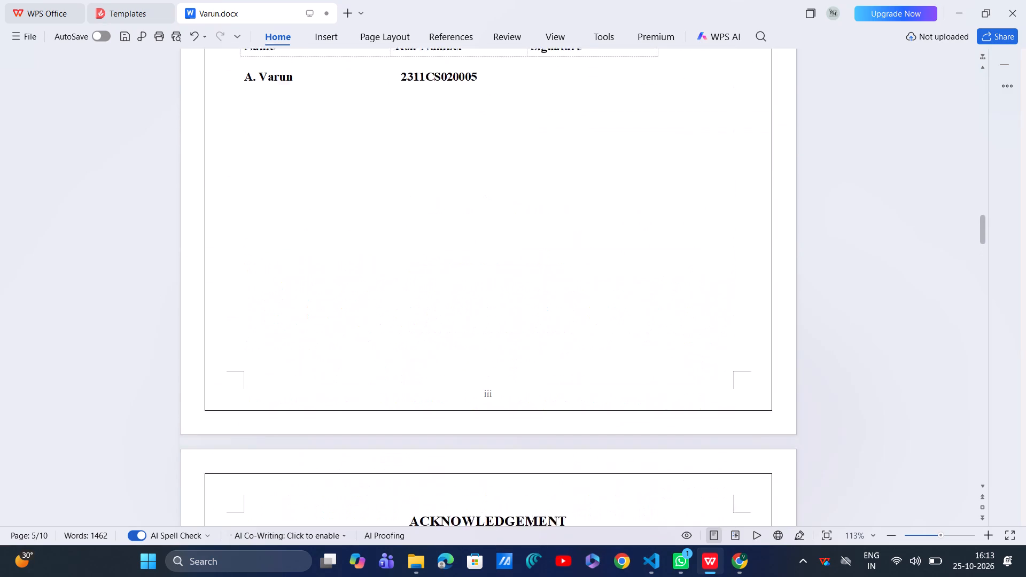
pyautogui.scroll(3, 501, 283)
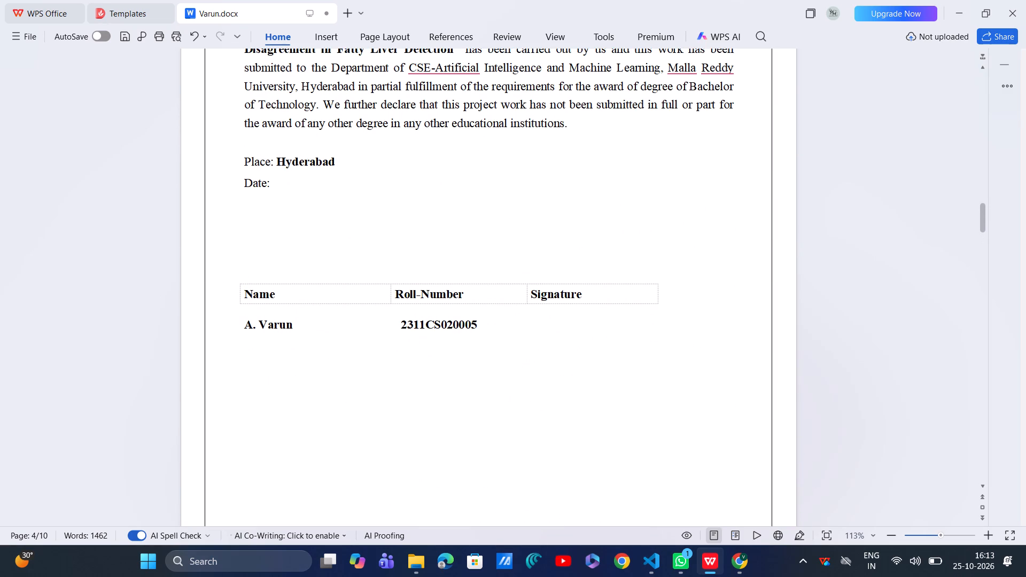
pyautogui.click(478, 322)
pyautogui.press('BackSpace')
pyautogui.press('BackSpace')
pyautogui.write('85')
# Replace Varun's name under the declaration's Name heading with Srujan's full name, including the initial and surname.
pyautogui.click(294, 329)
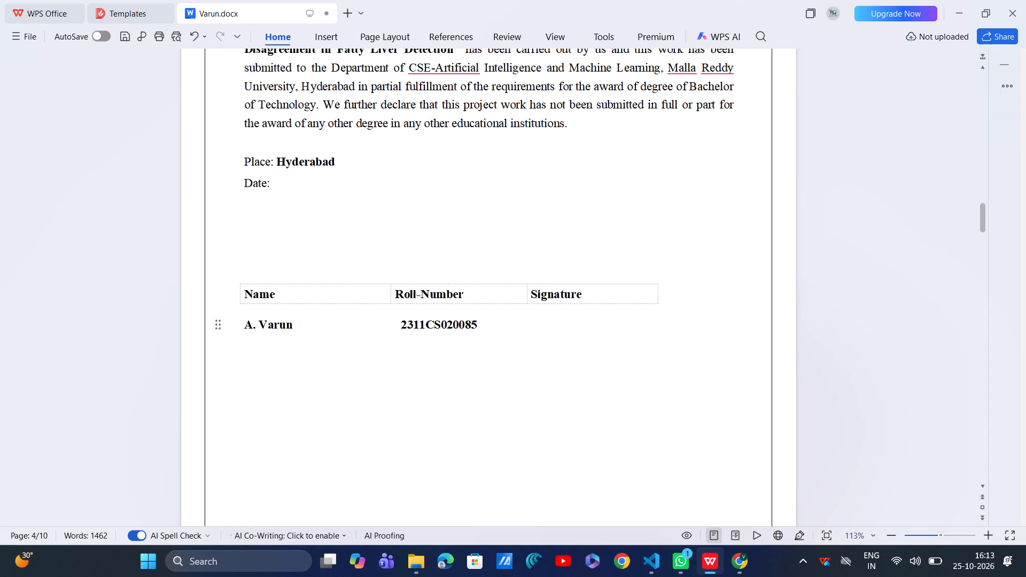
pyautogui.press('BackSpace')
pyautogui.press('BackSpace')
pyautogui.press('BackSpace')
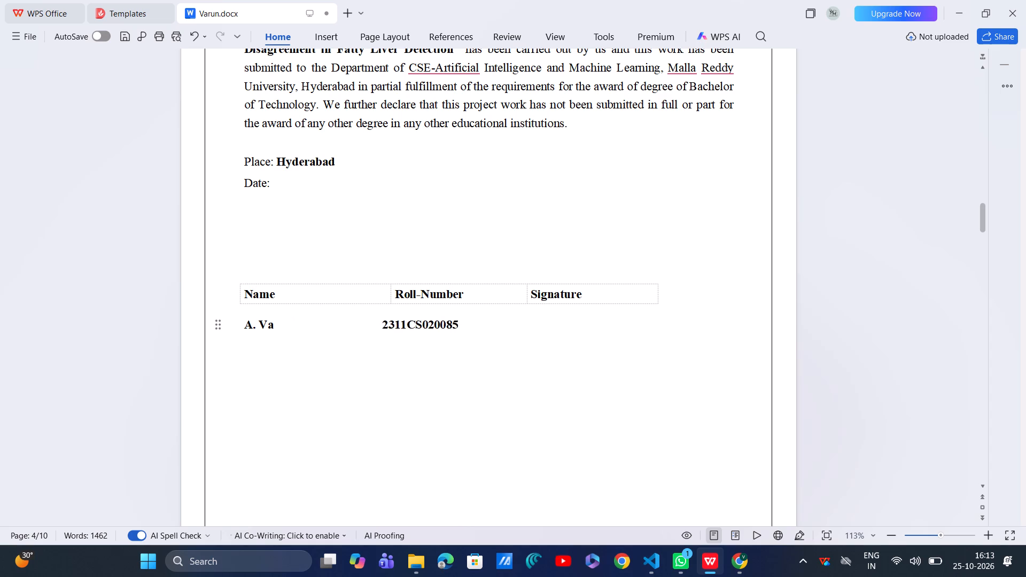
pyautogui.press('BackSpace')
pyautogui.press('BackSpace')
pyautogui.press('BackSpace')
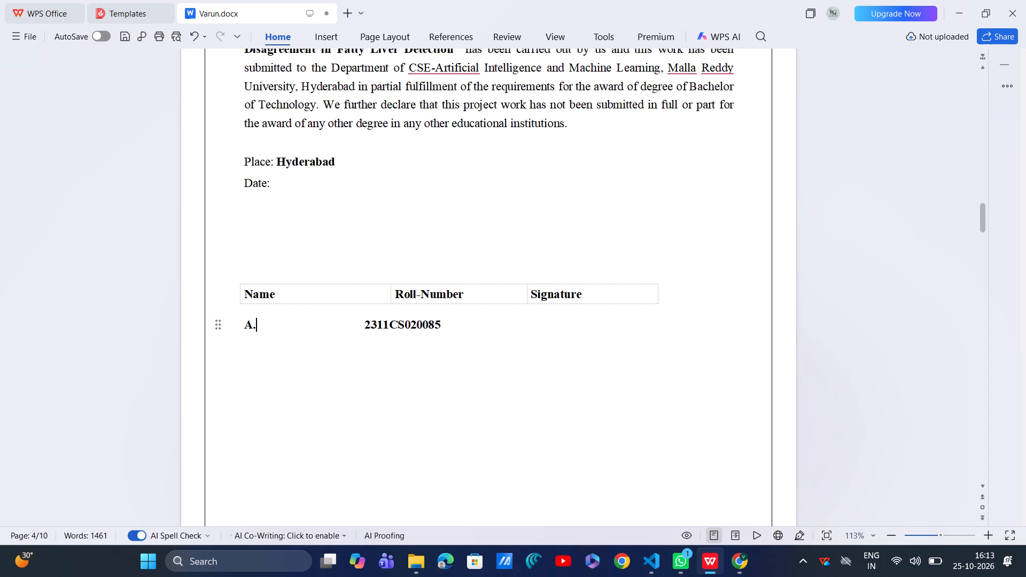
pyautogui.press('BackSpace')
pyautogui.press('BackSpace')
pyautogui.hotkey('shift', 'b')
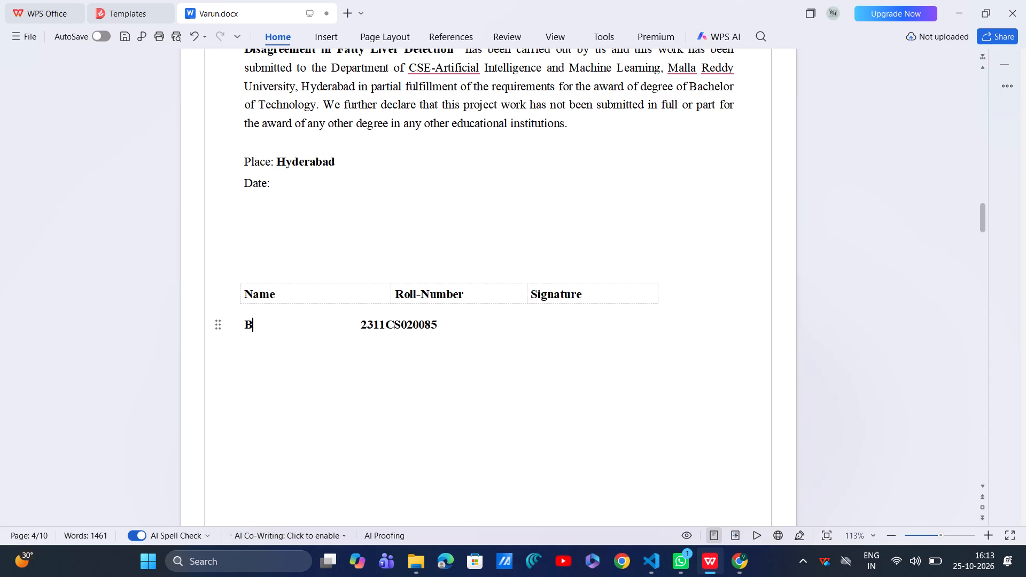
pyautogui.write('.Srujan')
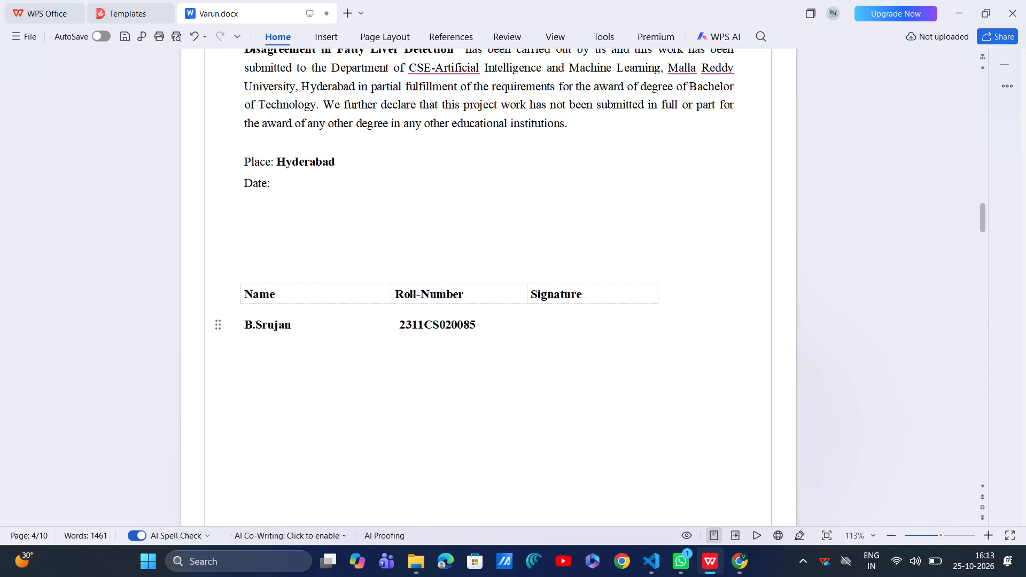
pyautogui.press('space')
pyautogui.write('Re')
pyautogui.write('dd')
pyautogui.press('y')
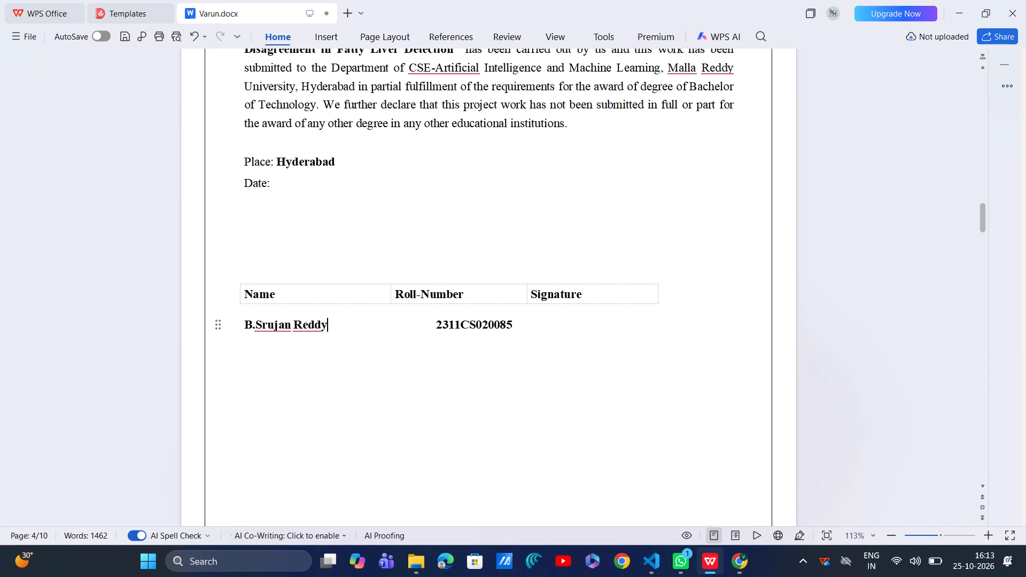
# Remove the extra spaces before Srujan's roll number in the declaration so it lines up under the Roll-Number heading.
pyautogui.click(440, 325)
pyautogui.press('Left')
pyautogui.press('BackSpace')
pyautogui.press('BackSpace')
pyautogui.press('BackSpace')
pyautogui.press('BackSpace')
pyautogui.press('BackSpace')
pyautogui.press('BackSpace')
pyautogui.press('BackSpace')
pyautogui.press('BackSpace')
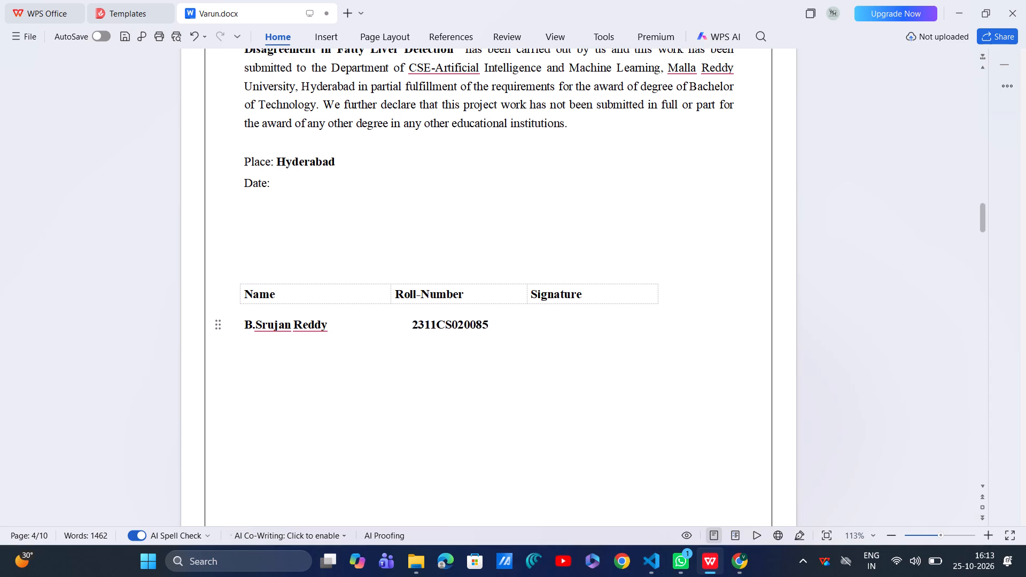
pyautogui.press('BackSpace')
pyautogui.press('BackSpace')
pyautogui.press('BackSpace')
pyautogui.press('BackSpace')
pyautogui.press('BackSpace')
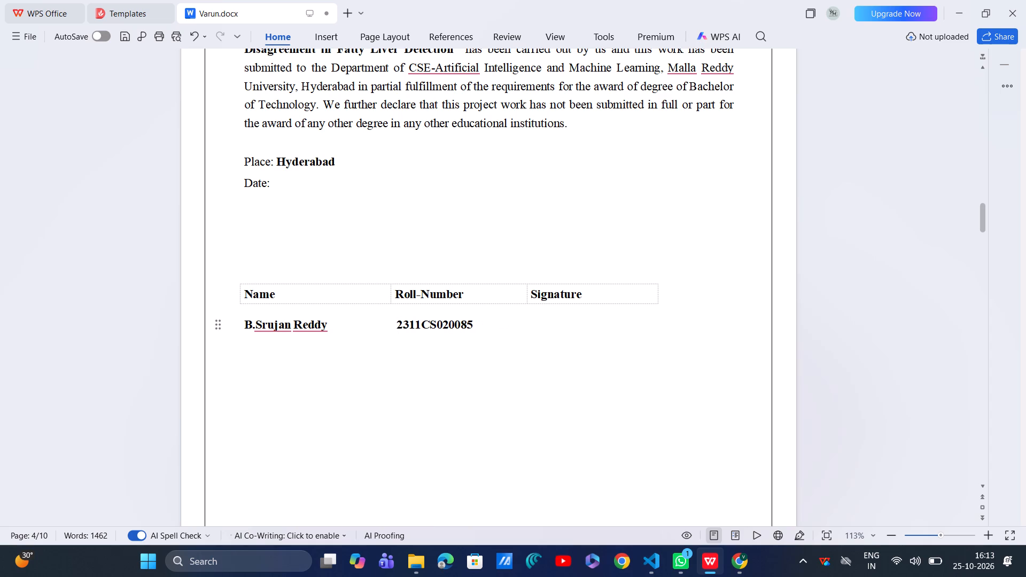
# Replace Varun's name in the certificate paragraph with Srujan's full name, including the initial and surname.
pyautogui.click(331, 327)
pyautogui.scroll(4, 331, 327)
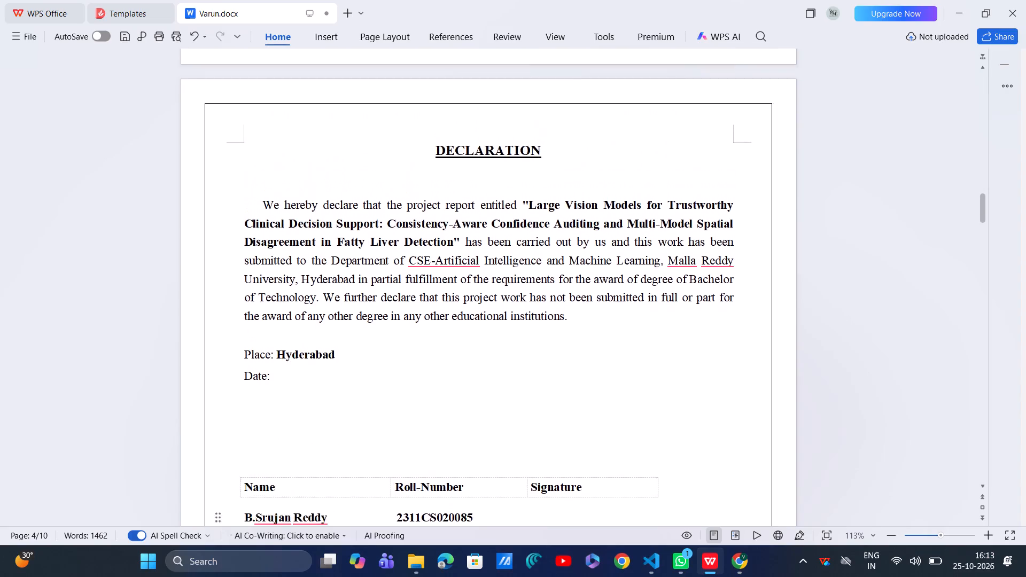
pyautogui.scroll(6, 331, 327)
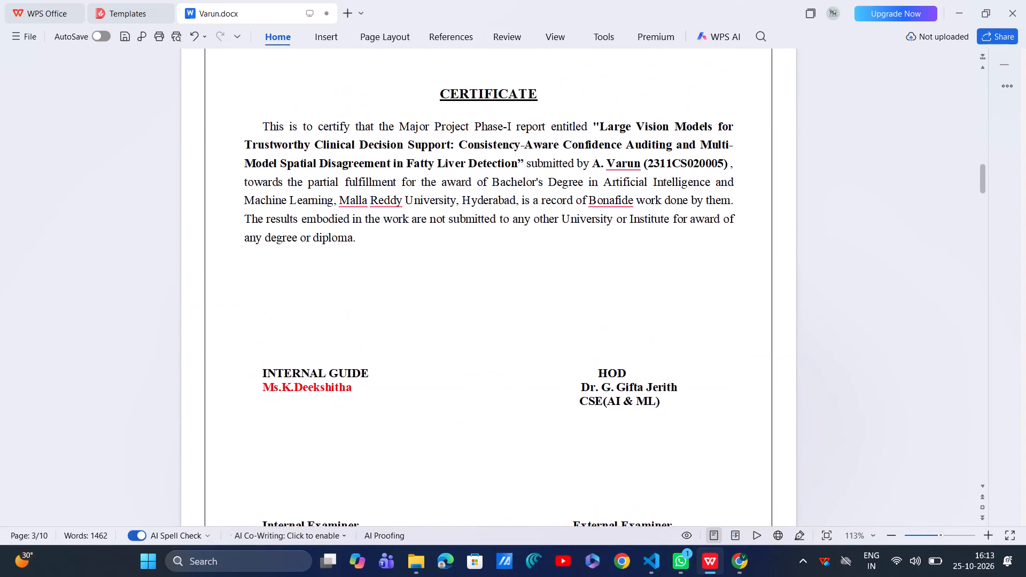
pyautogui.scroll(3, 331, 327)
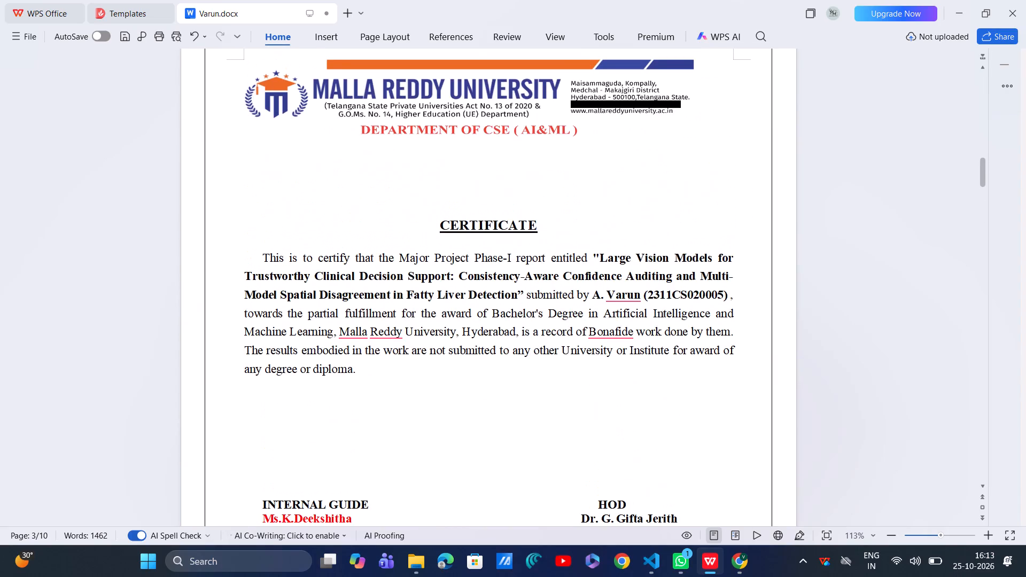
pyautogui.click(639, 297)
pyautogui.press('BackSpace')
pyautogui.press('BackSpace')
pyautogui.press('BackSpace')
pyautogui.press('BackSpace')
pyautogui.press('BackSpace')
pyautogui.press('BackSpace')
pyautogui.press('BackSpace')
pyautogui.press('BackSpace')
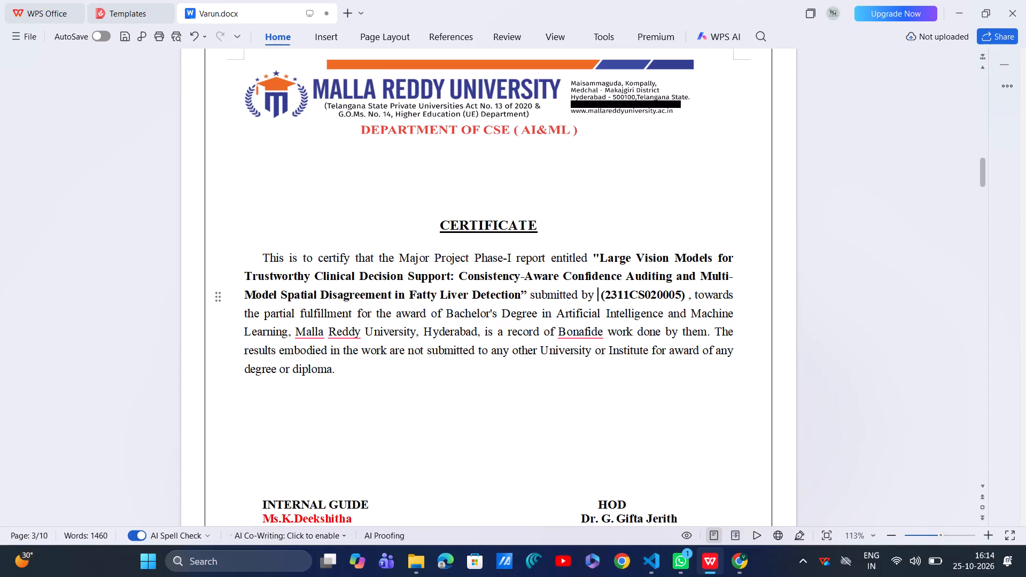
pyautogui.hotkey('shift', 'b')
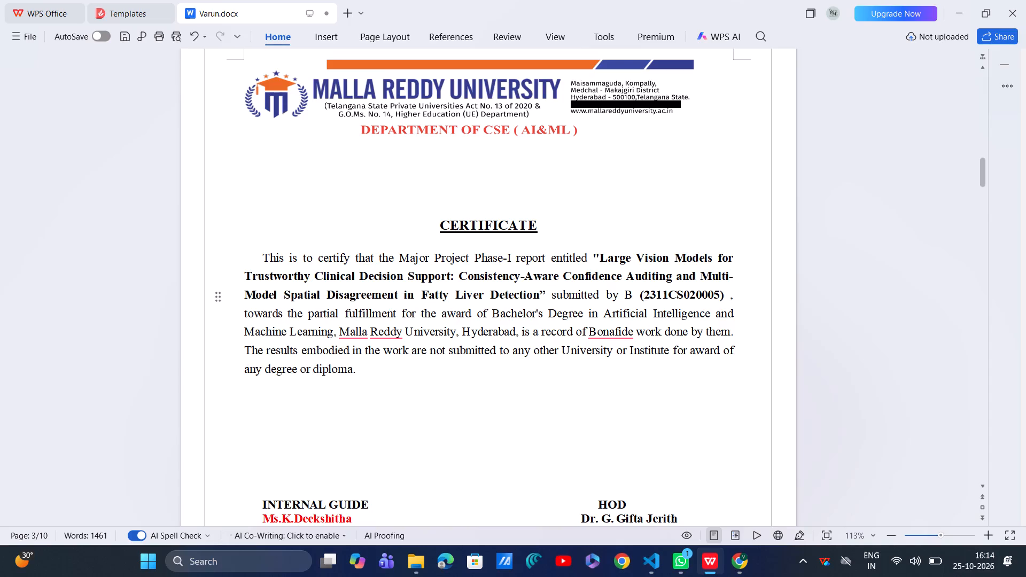
pyautogui.press('BackSpace')
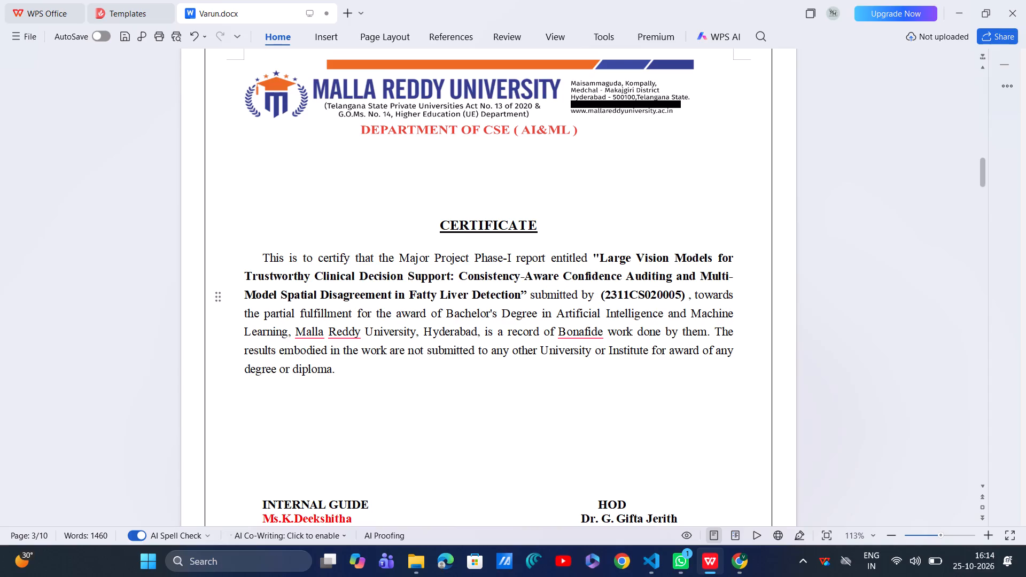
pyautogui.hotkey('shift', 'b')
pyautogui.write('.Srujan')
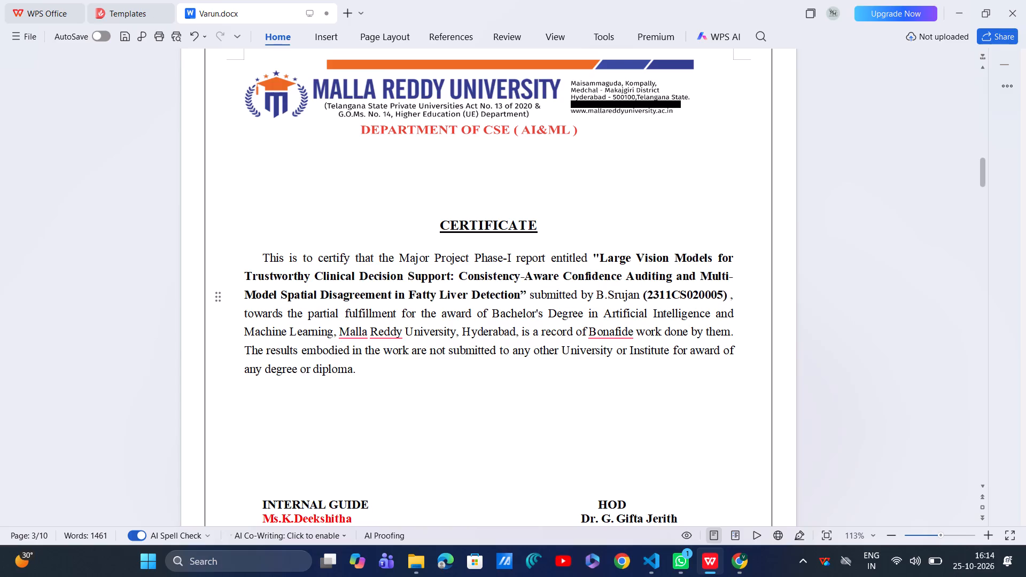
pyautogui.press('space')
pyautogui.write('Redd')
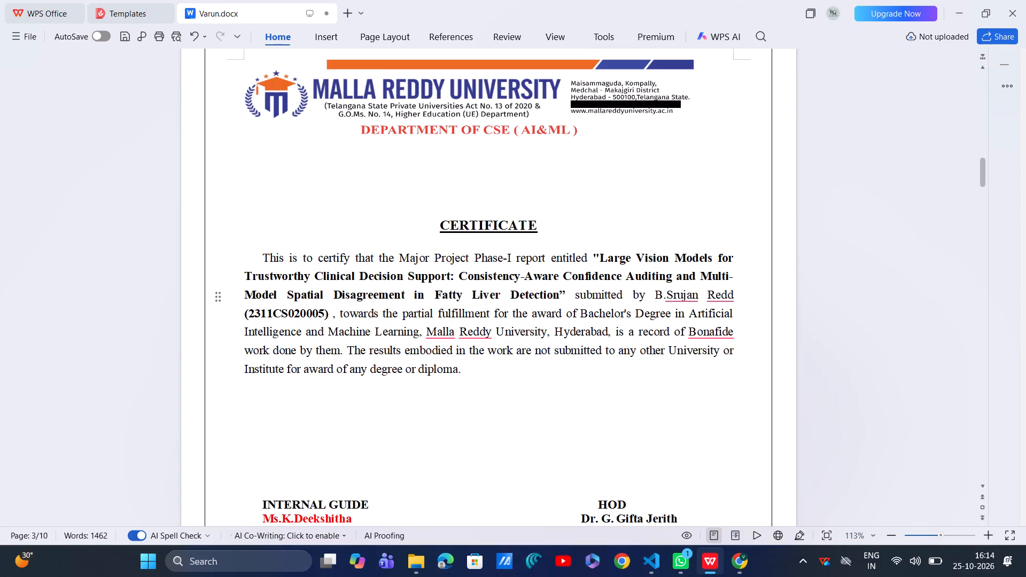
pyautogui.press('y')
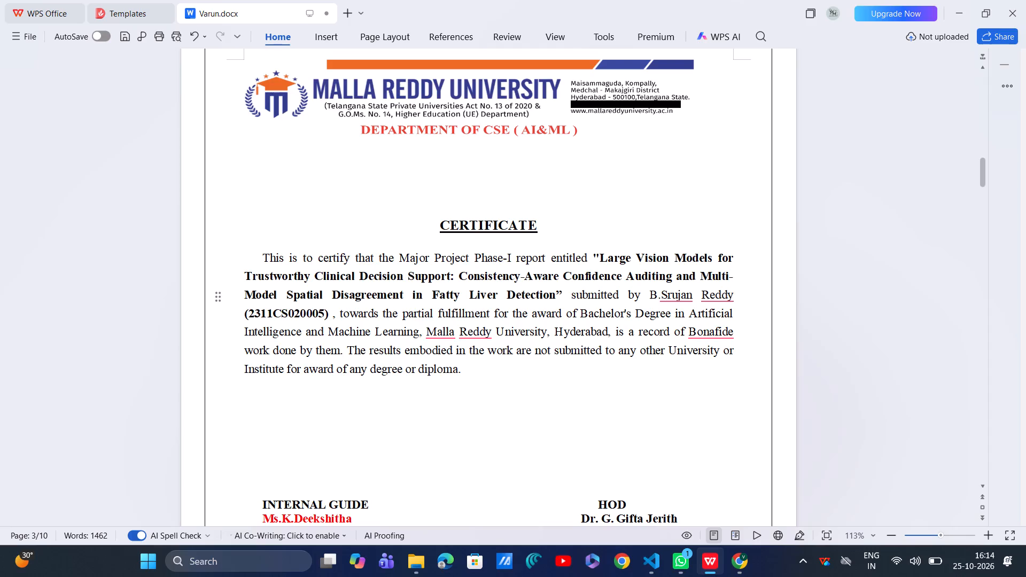
# Change the last two digits of the roll number in the certificate paragraph to 85.
pyautogui.click(325, 314)
pyautogui.press('BackSpace')
pyautogui.press('BackSpace')
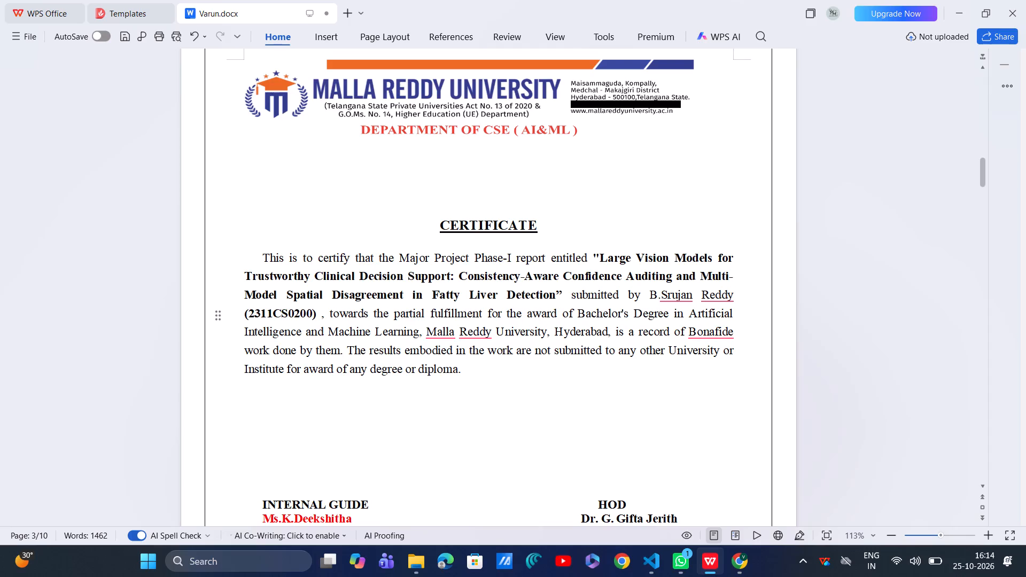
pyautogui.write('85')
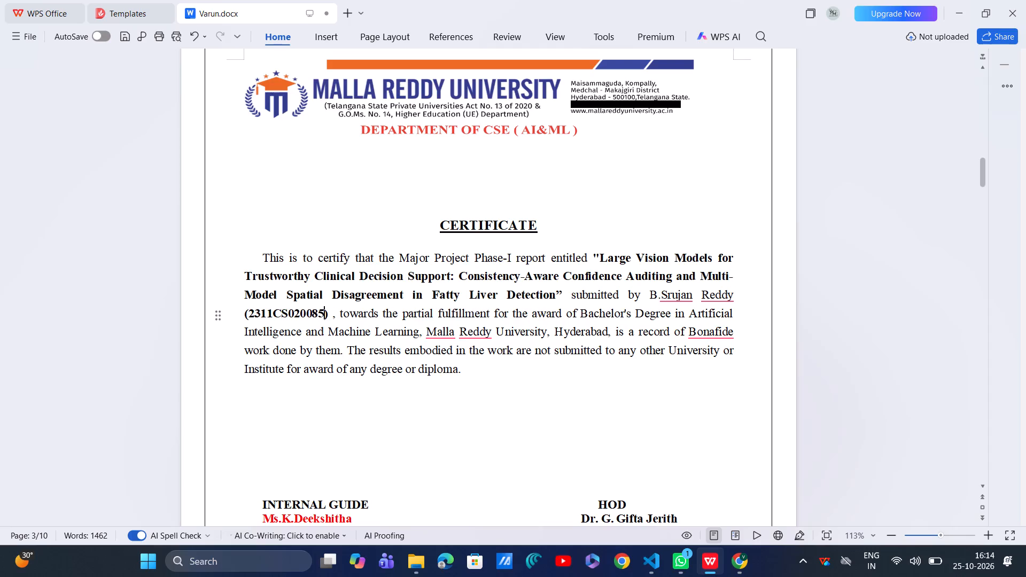
# Make Srujan's full name in the certificate paragraph bold.
pyautogui.click(732, 294)
pyautogui.moveTo(732, 294); pyautogui.dragTo(642, 286)
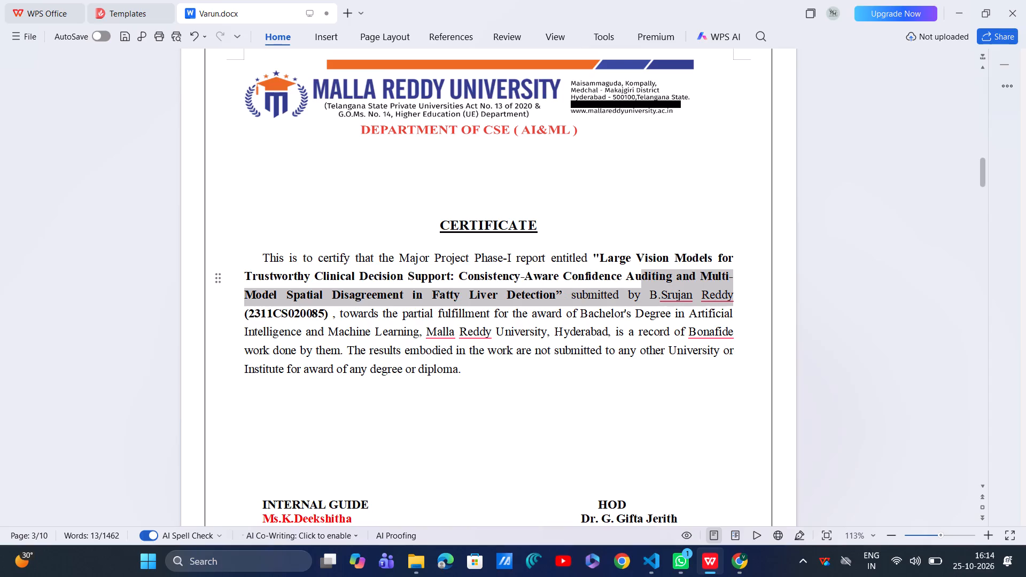
pyautogui.moveTo(642, 286); pyautogui.dragTo(646, 296)
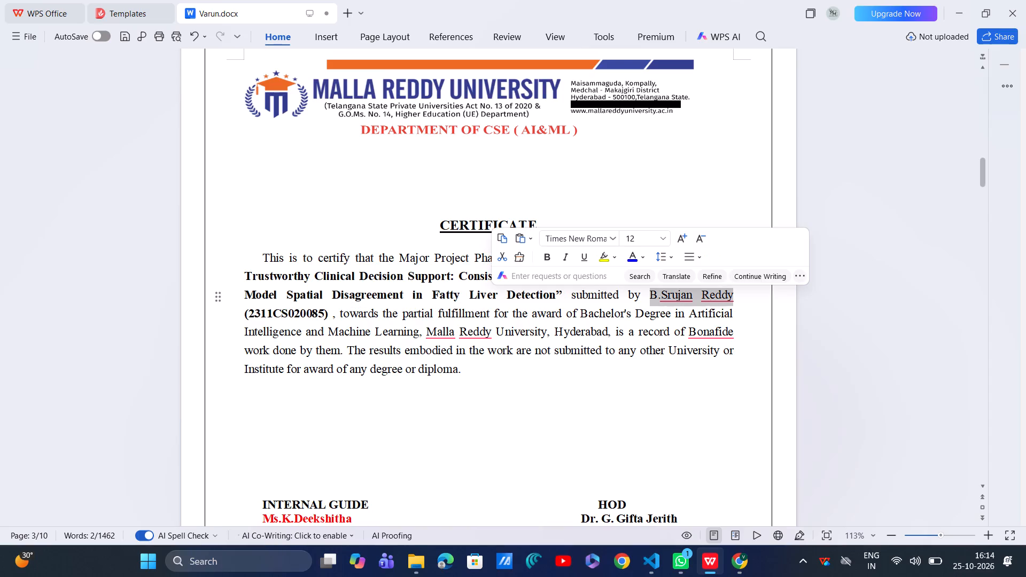
pyautogui.click(543, 258)
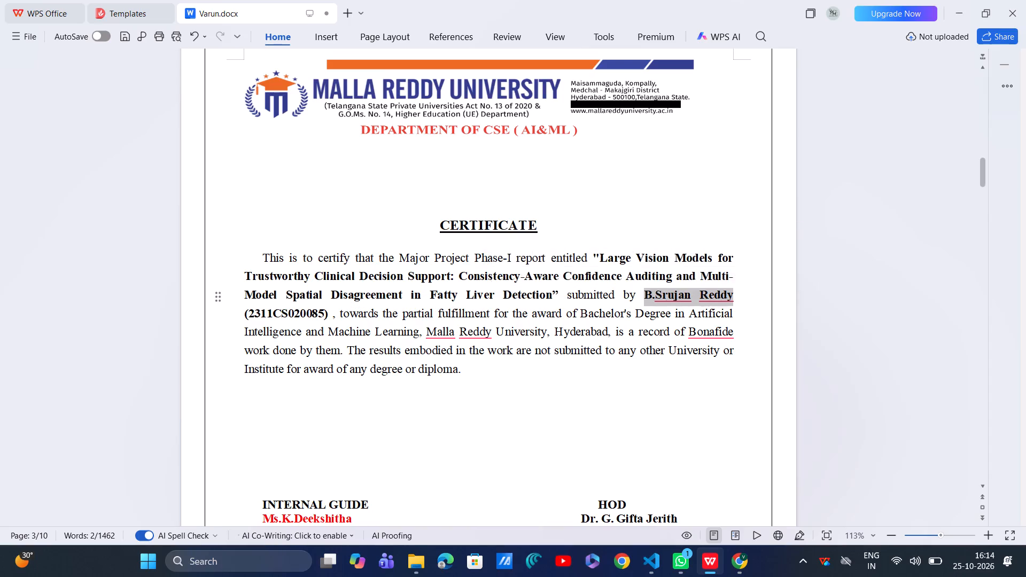
pyautogui.click(642, 423)
# Replace Varun's name in the student table on the second page's inner title page with Srujan's full name, including the initial and surname.
pyautogui.scroll(7, 642, 423)
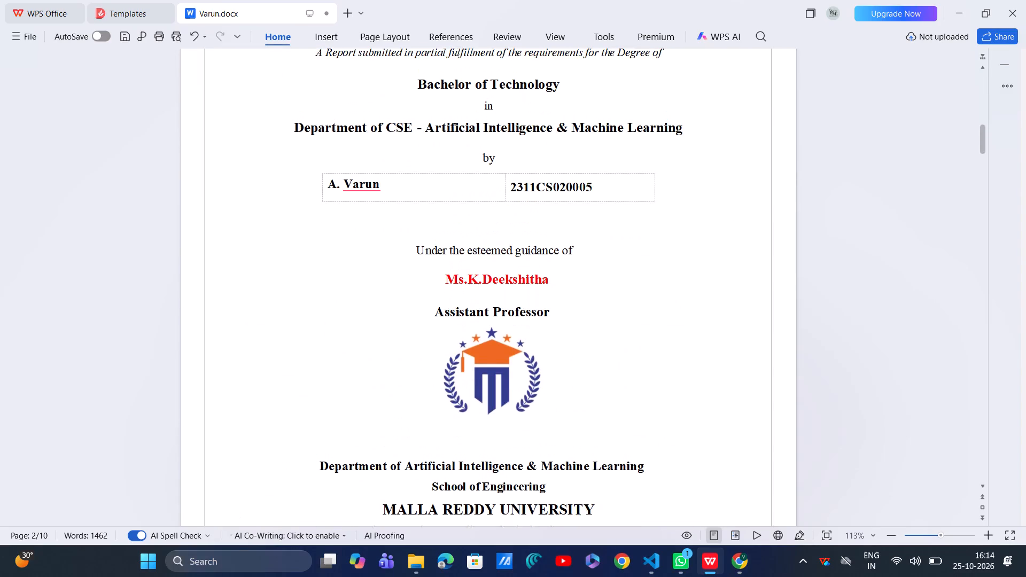
pyautogui.scroll(1, 642, 423)
pyautogui.click(386, 194)
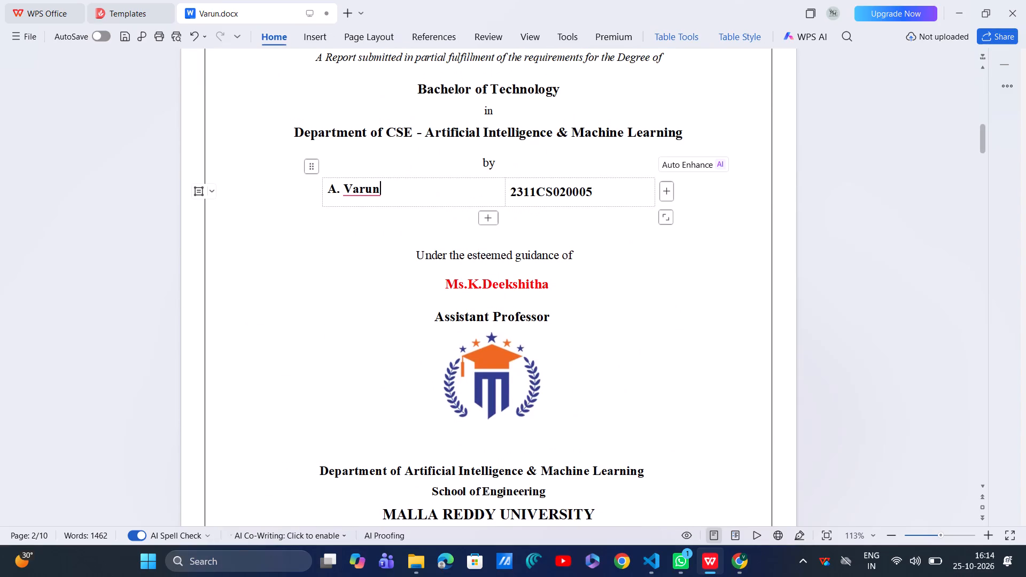
pyautogui.press('Left')
pyautogui.press('Left')
pyautogui.press('Left')
pyautogui.press('Left')
pyautogui.press('Left')
pyautogui.press('Left')
pyautogui.press('Left')
pyautogui.press('BackSpace')
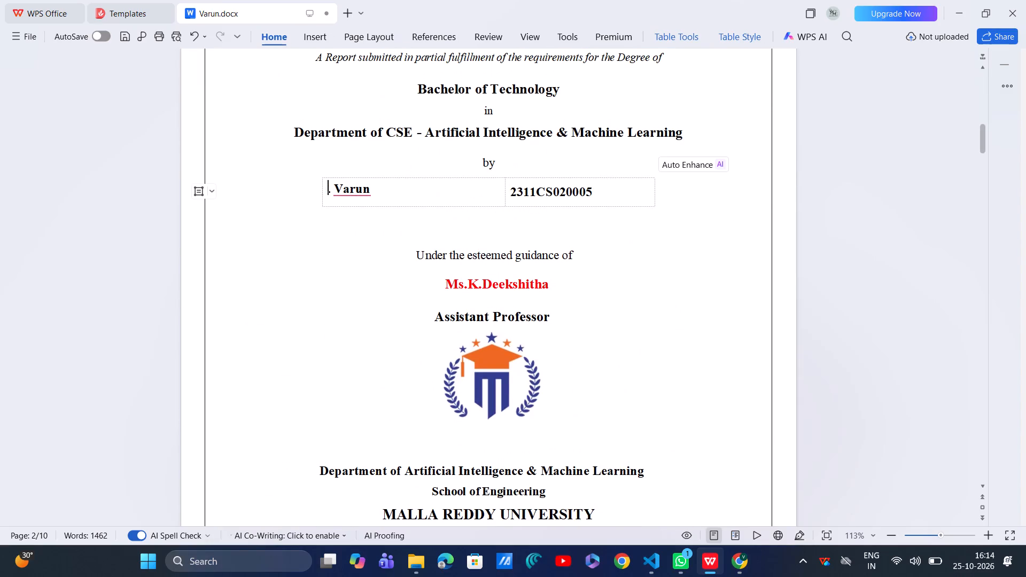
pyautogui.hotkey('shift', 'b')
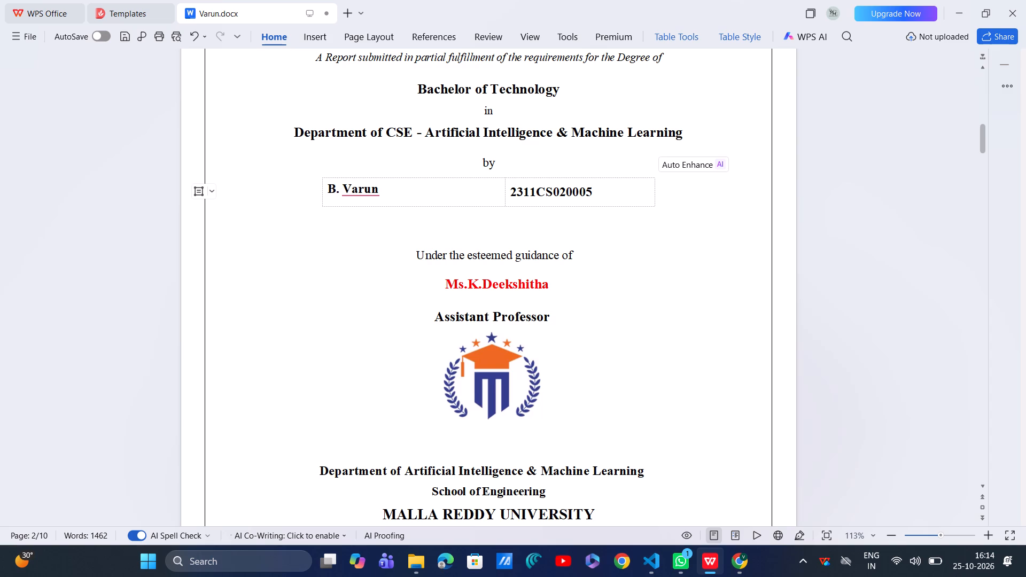
pyautogui.press('Right')
pyautogui.press('Right')
pyautogui.press('Right')
pyautogui.press('Right')
pyautogui.press('Right')
pyautogui.press('Right')
pyautogui.press('Right')
pyautogui.press('BackSpace')
pyautogui.press('BackSpace')
pyautogui.press('BackSpace')
pyautogui.press('BackSpace')
pyautogui.press('BackSpace')
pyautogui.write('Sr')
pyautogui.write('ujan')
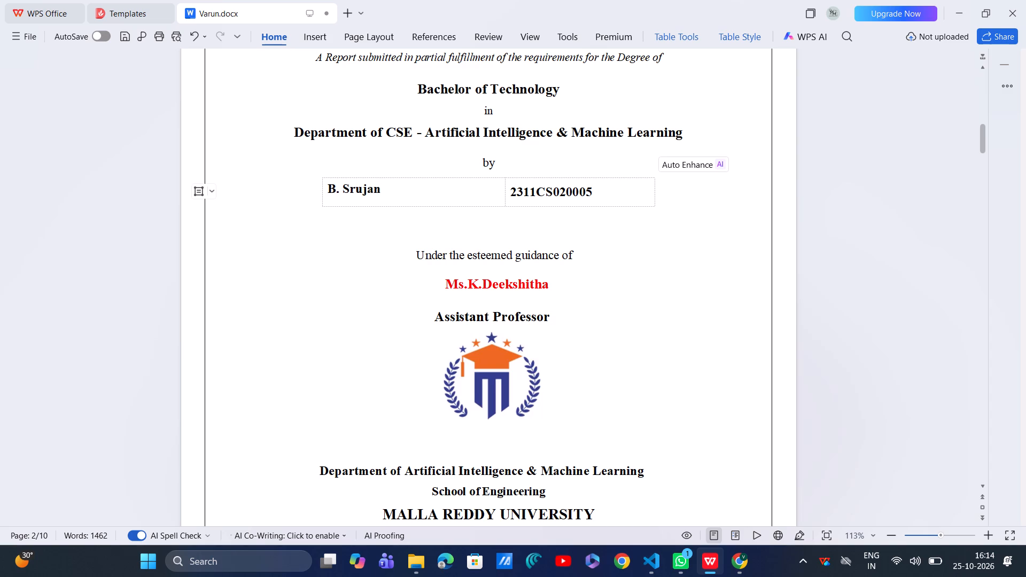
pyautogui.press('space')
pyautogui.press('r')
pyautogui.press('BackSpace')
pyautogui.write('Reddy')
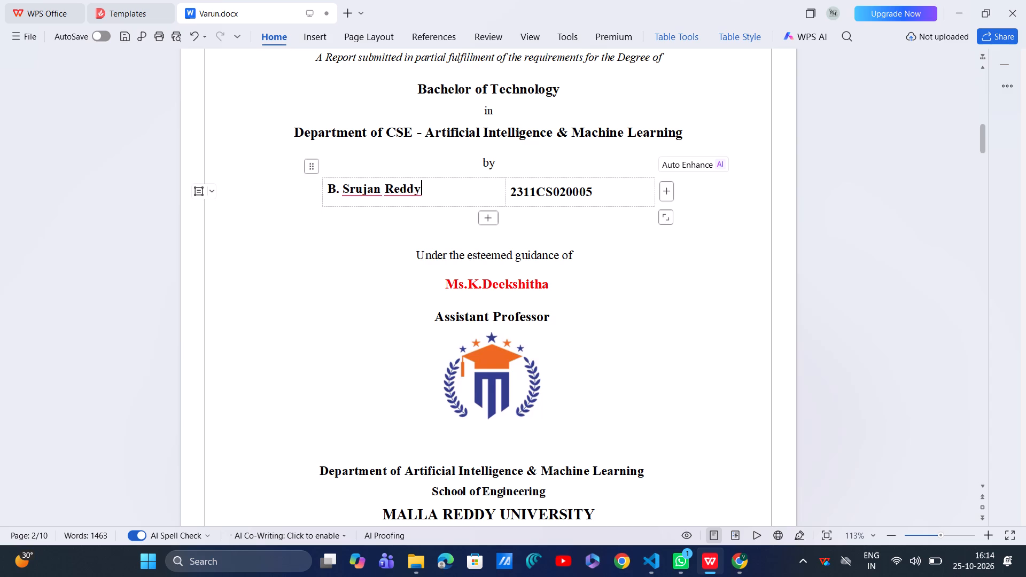
# Change the last two digits of the roll number in the second page's student table to 85.
pyautogui.click(596, 188)
pyautogui.press('Left')
pyautogui.press('BackSpace')
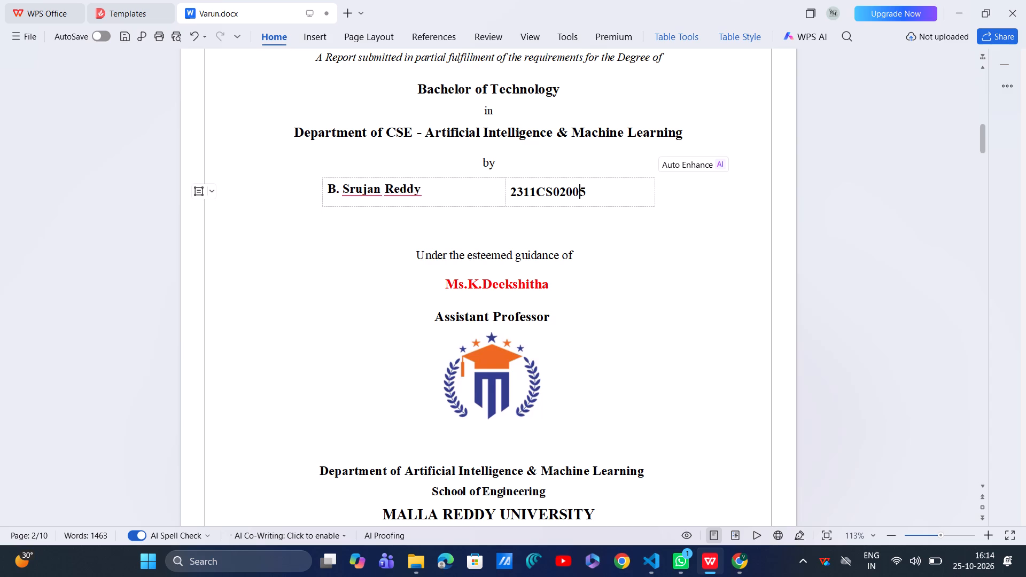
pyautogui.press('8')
# Change the last two digits of the roll number in the first cover page's student table to 85.
pyautogui.scroll(6, 596, 188)
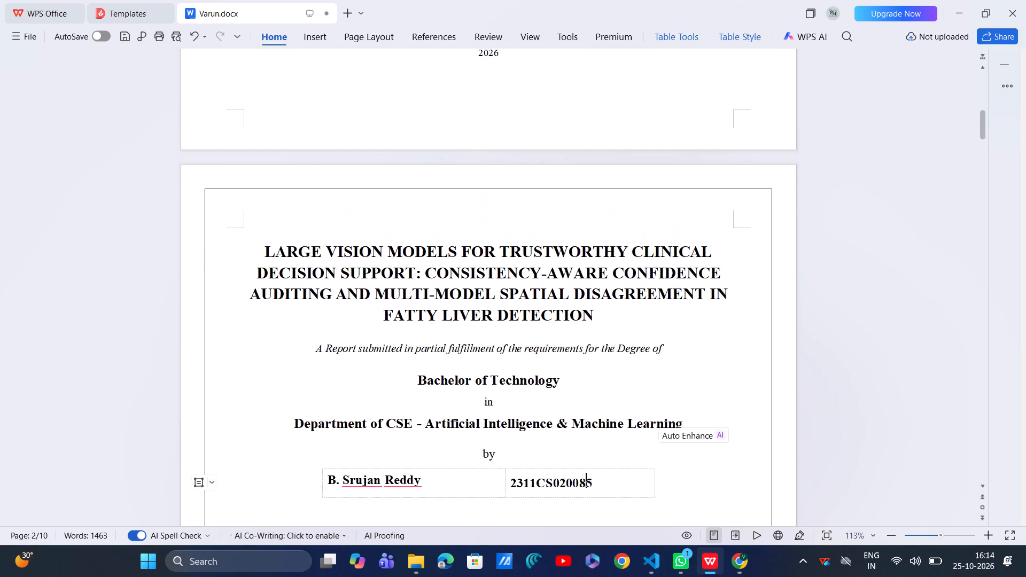
pyautogui.scroll(4, 596, 188)
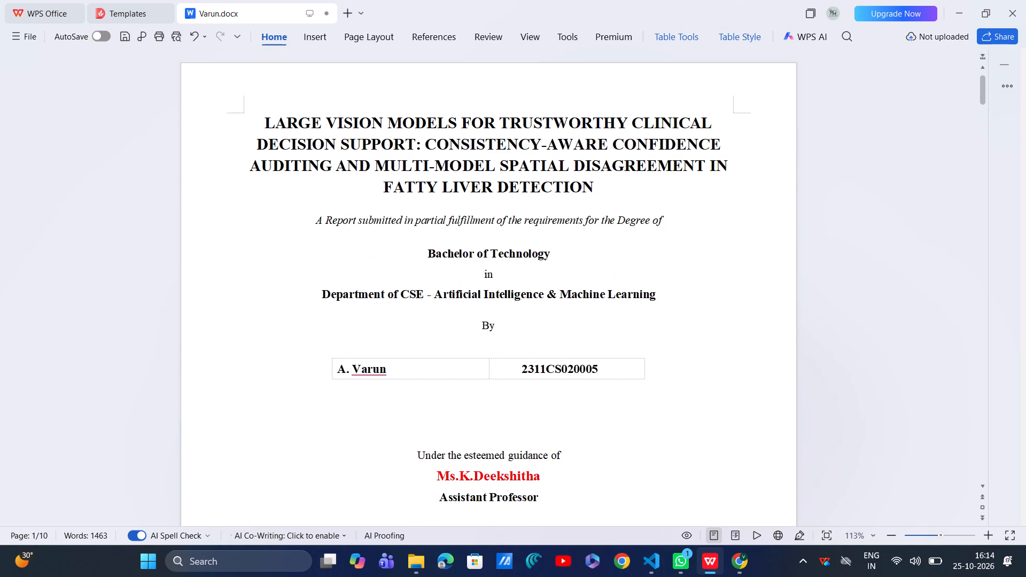
pyautogui.click(589, 365)
pyautogui.press('BackSpace')
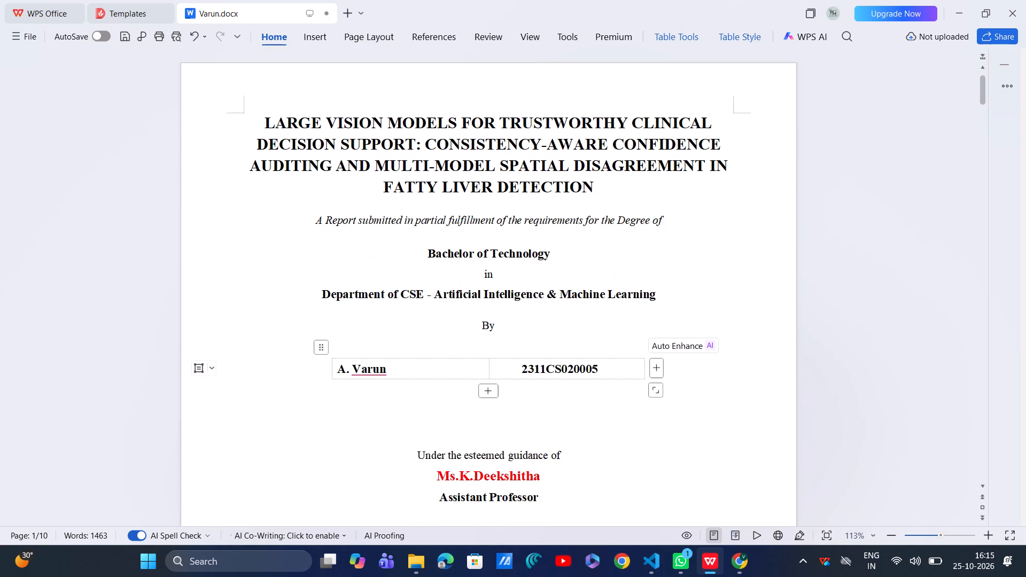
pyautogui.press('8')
pyautogui.click(348, 370)
pyautogui.press('BackSpace')
pyautogui.press('BackSpace')
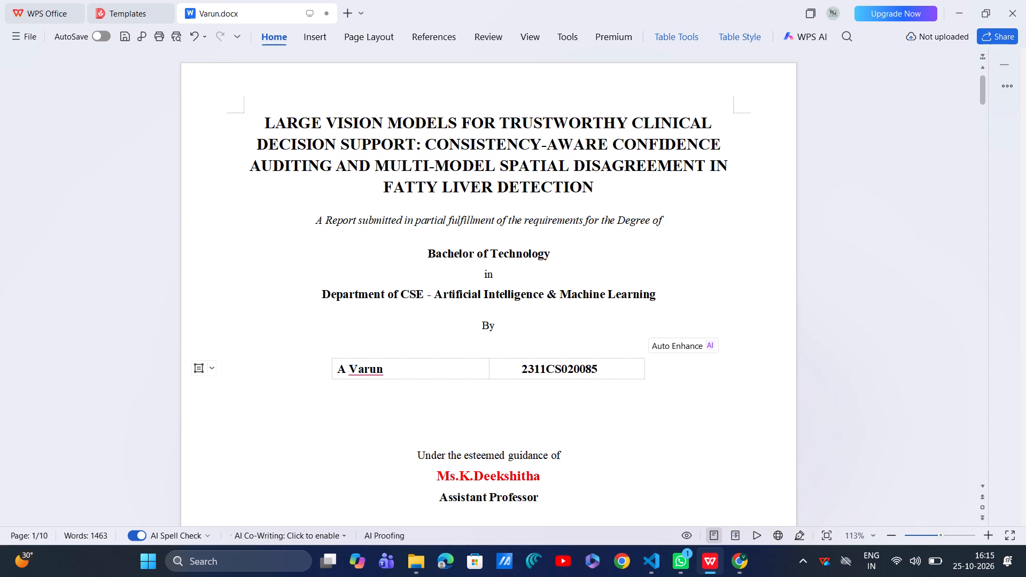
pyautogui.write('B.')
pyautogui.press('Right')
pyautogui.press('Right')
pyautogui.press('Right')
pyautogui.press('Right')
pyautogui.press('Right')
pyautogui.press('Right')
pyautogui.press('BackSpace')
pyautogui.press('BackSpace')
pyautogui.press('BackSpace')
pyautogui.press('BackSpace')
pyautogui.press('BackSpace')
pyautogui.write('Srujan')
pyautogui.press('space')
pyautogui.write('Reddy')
# Delete and re-enter the closing bracket after the roll number in the certificate paragraph.
pyautogui.scroll(-3, 348, 370)
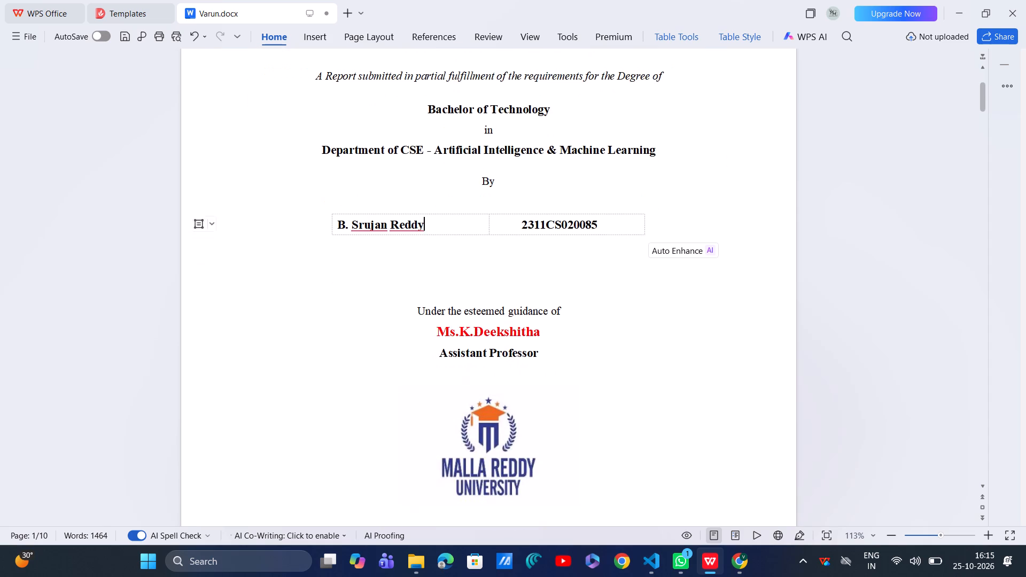
pyautogui.scroll(-9, 348, 370)
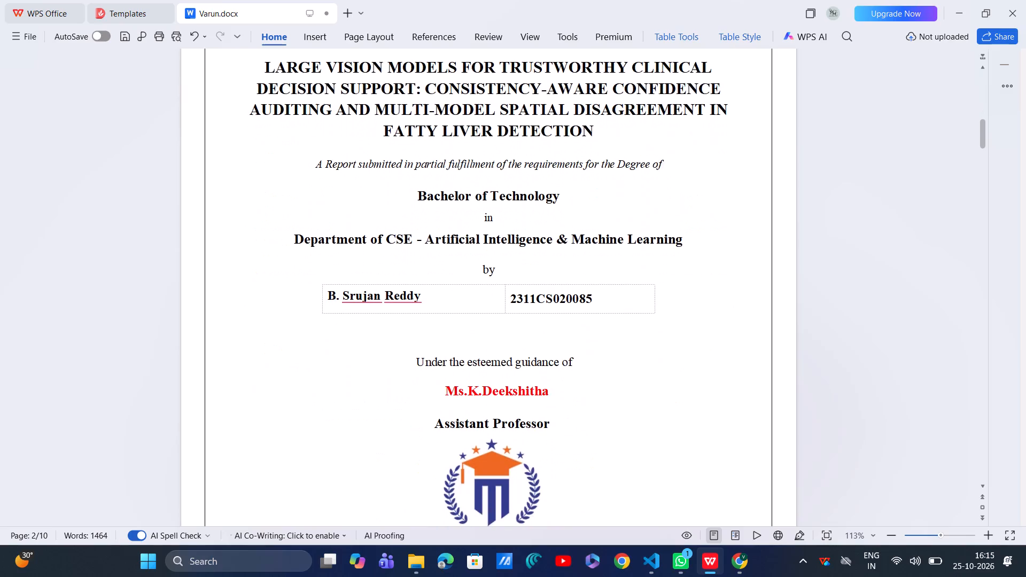
pyautogui.scroll(-6, 348, 370)
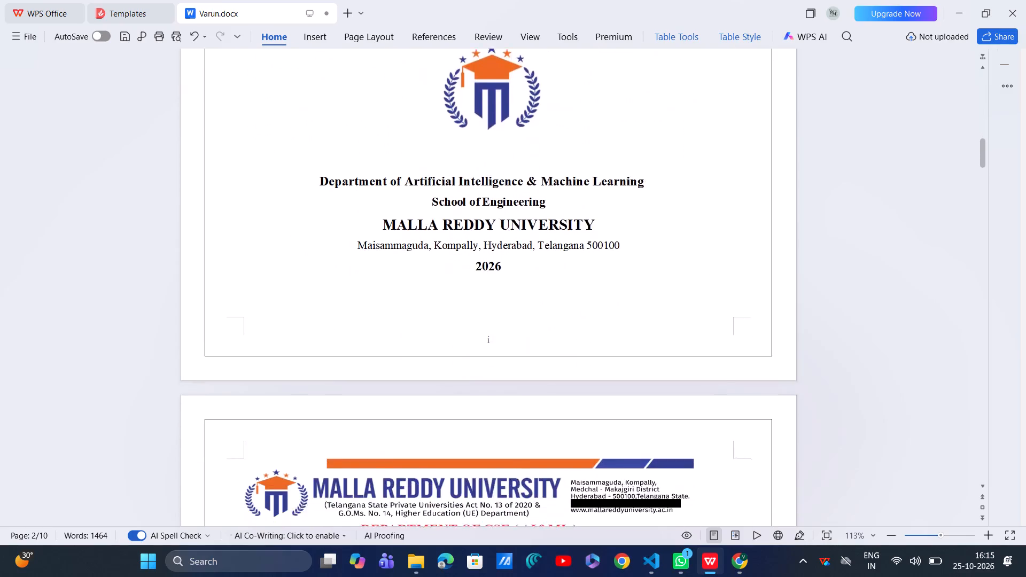
pyautogui.scroll(-4, 348, 370)
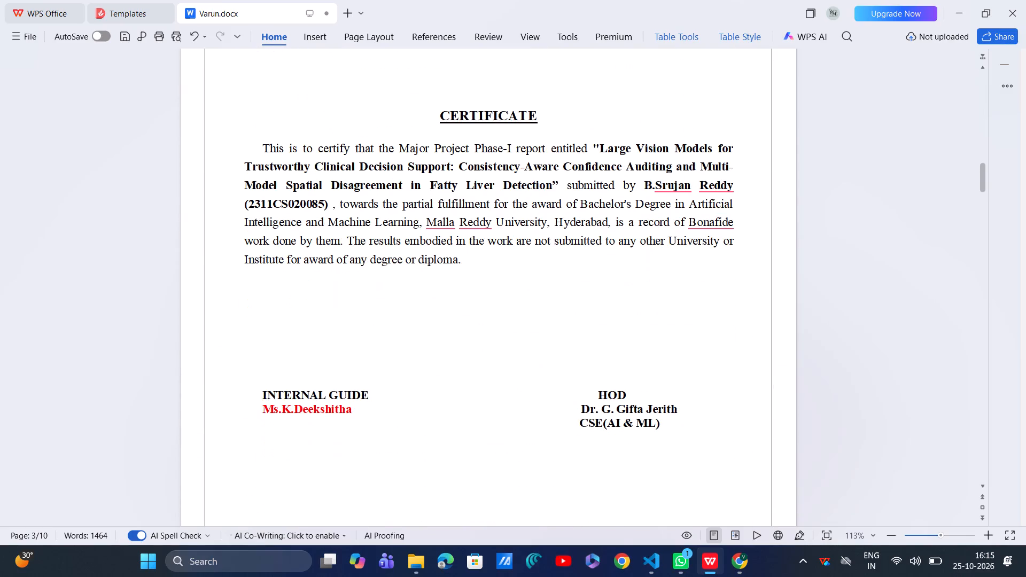
pyautogui.click(329, 205)
pyautogui.press('BackSpace')
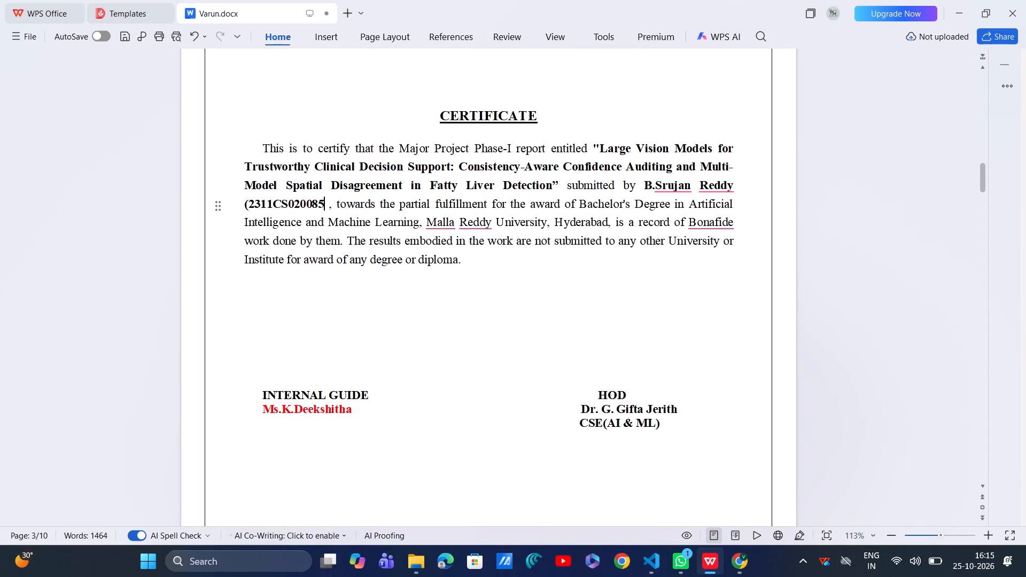
pyautogui.hotkey('shift', ')')
# Save the document as a separate Word copy named Srujan in the final folder under Downloads.
pyautogui.scroll(-7, 409, 342)
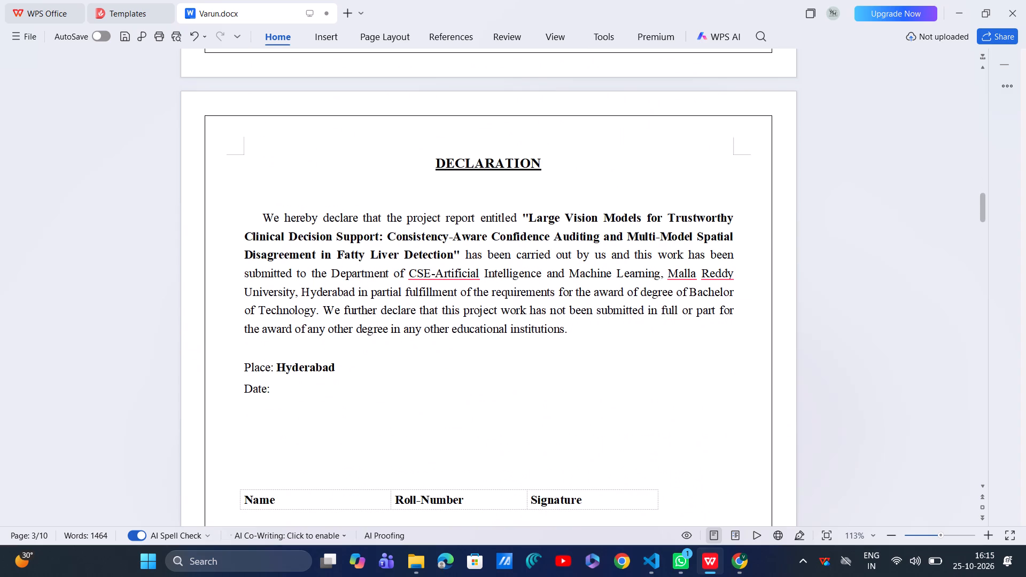
pyautogui.scroll(-10, 316, 283)
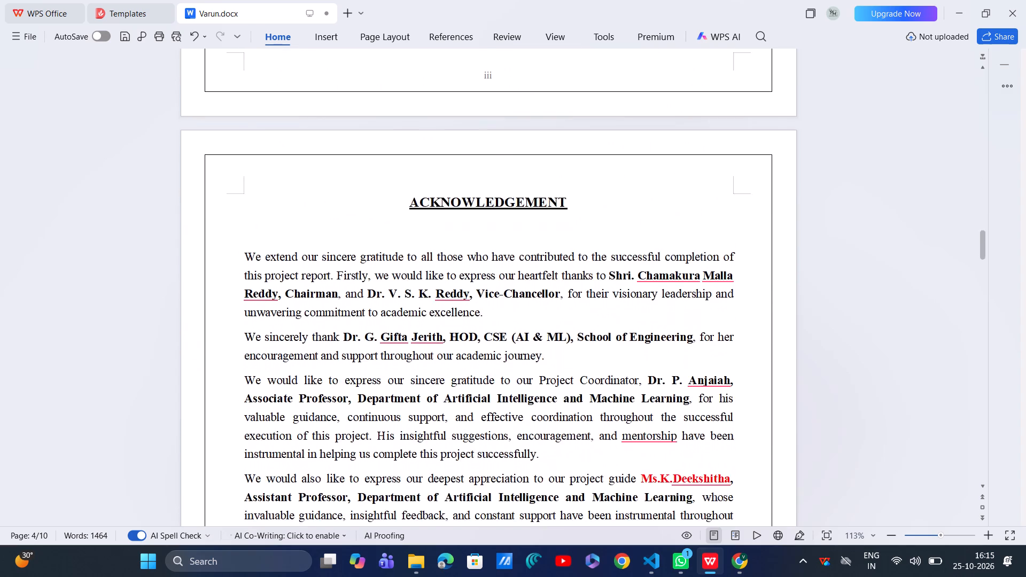
pyautogui.scroll(-6, 316, 283)
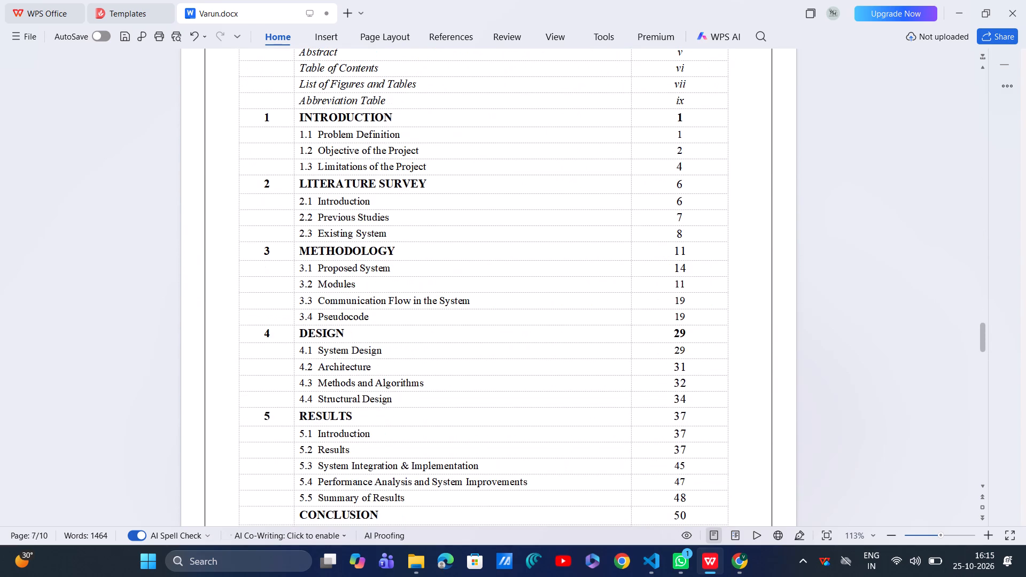
pyautogui.click(15, 37)
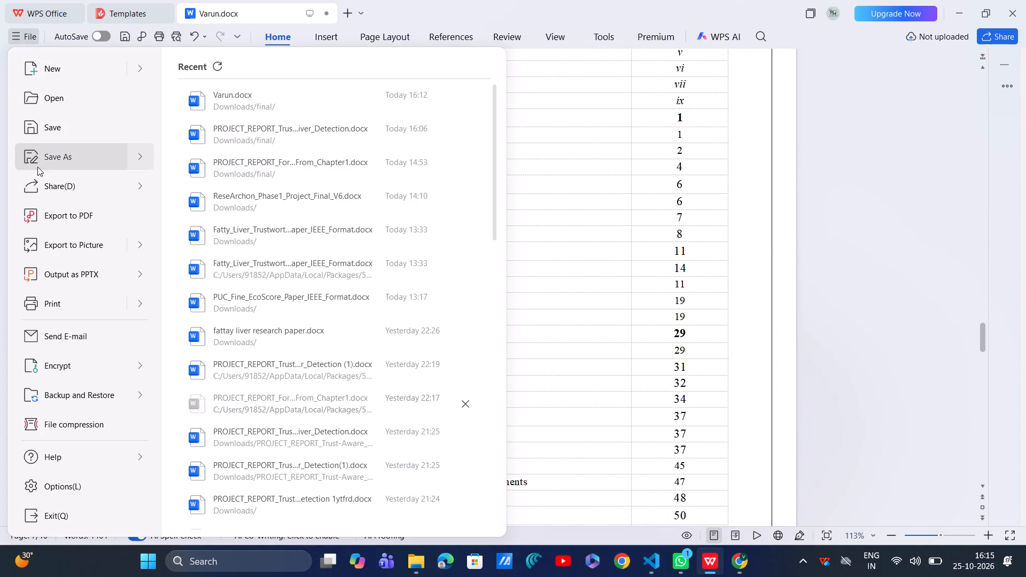
pyautogui.click(54, 159)
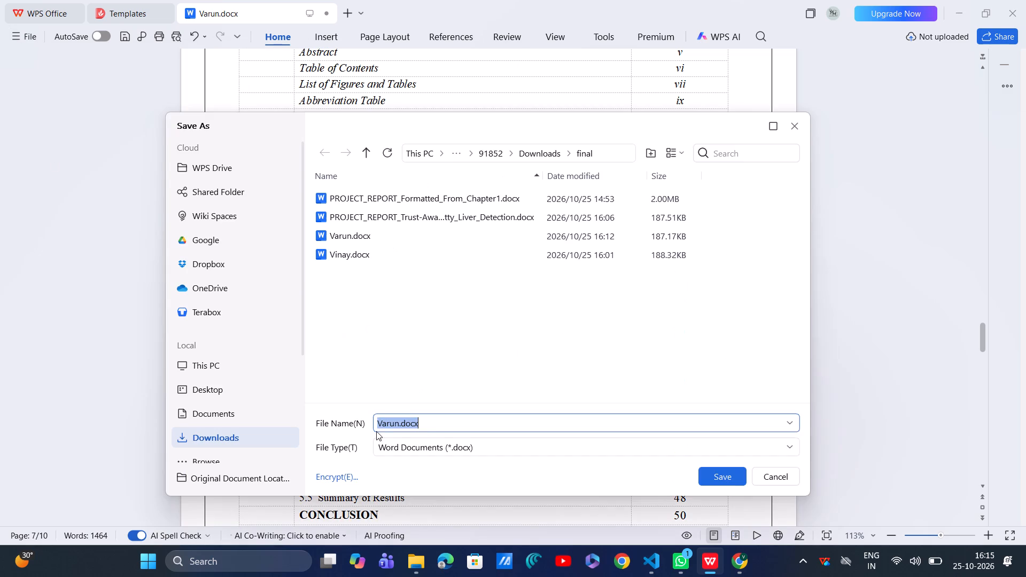
pyautogui.click(449, 420)
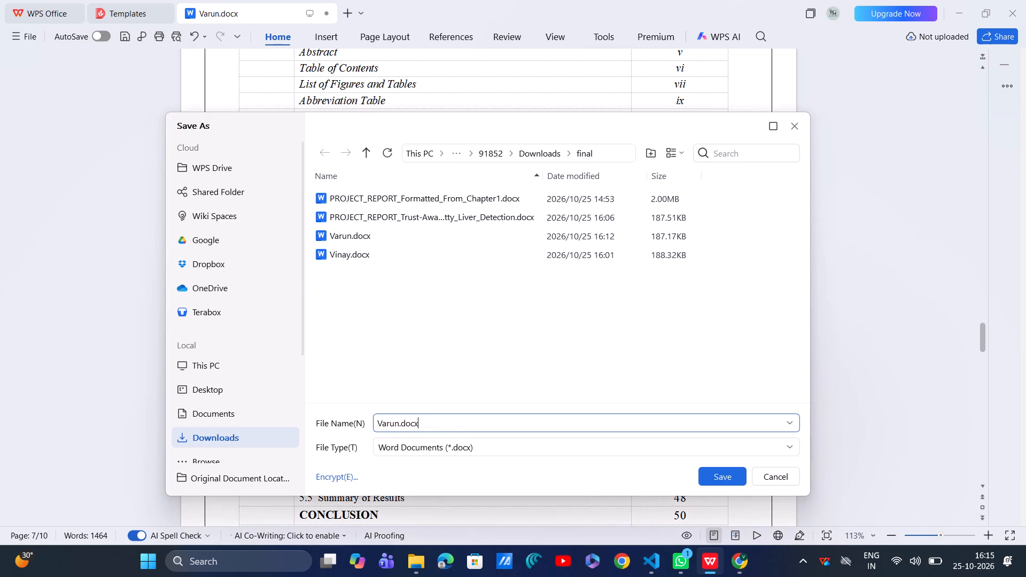
pyautogui.press('BackSpace')
pyautogui.press('BackSpace')
pyautogui.press('BackSpace')
pyautogui.press('BackSpace')
pyautogui.press('BackSpace')
pyautogui.press('BackSpace')
pyautogui.press('BackSpace')
pyautogui.press('BackSpace')
pyautogui.press('BackSpace')
pyautogui.press('BackSpace')
pyautogui.press('BackSpace')
pyautogui.press('BackSpace')
pyautogui.press('BackSpace')
pyautogui.press('BackSpace')
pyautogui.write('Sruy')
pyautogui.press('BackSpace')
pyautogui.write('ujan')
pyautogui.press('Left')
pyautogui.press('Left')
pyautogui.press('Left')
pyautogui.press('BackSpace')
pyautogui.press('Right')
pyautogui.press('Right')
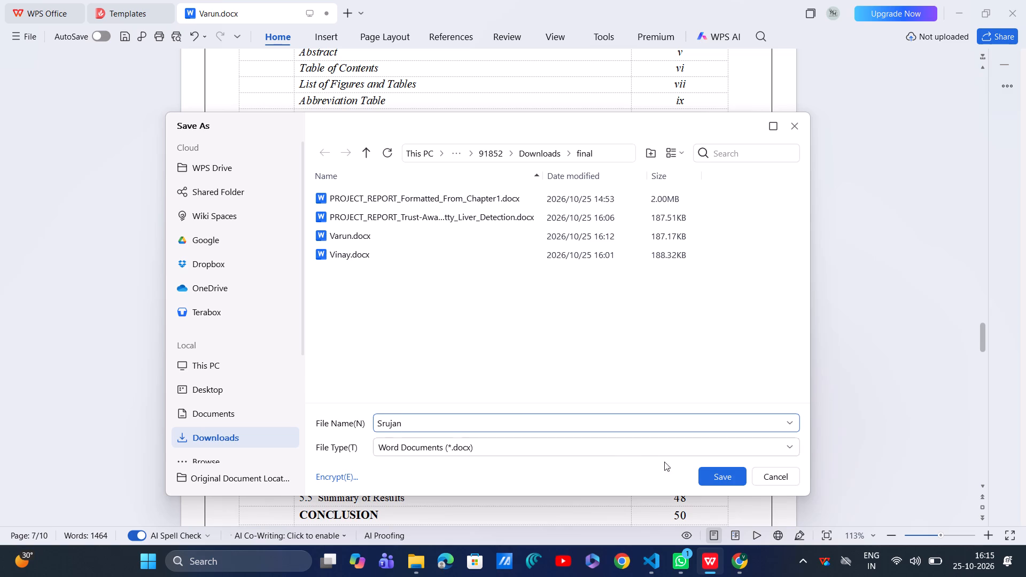
pyautogui.click(713, 478)
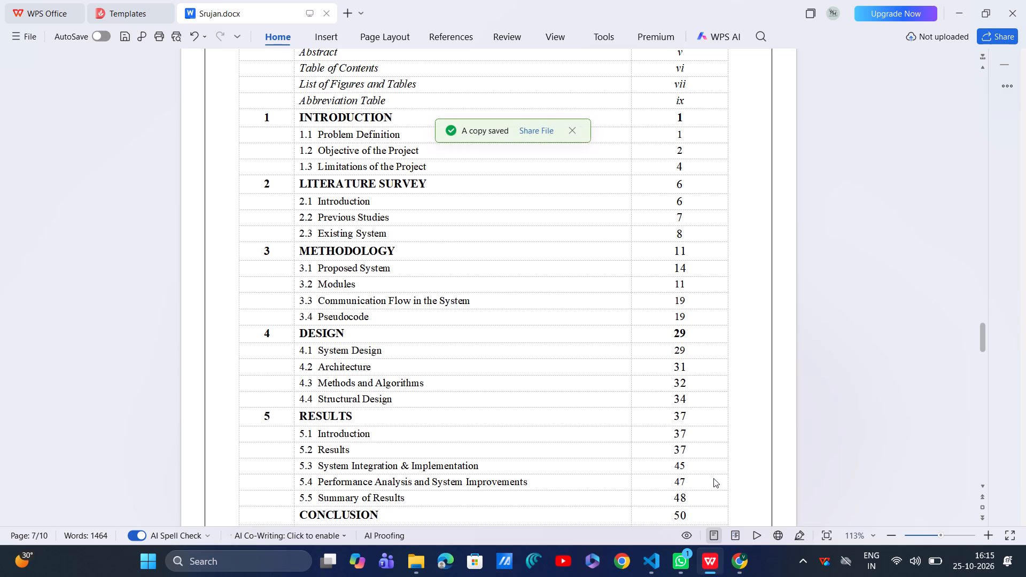
# Review Srujan's saved copy from the cover page through to the abbreviation table, checking the name and roll number on each page.
pyautogui.scroll(2, 545, 380)
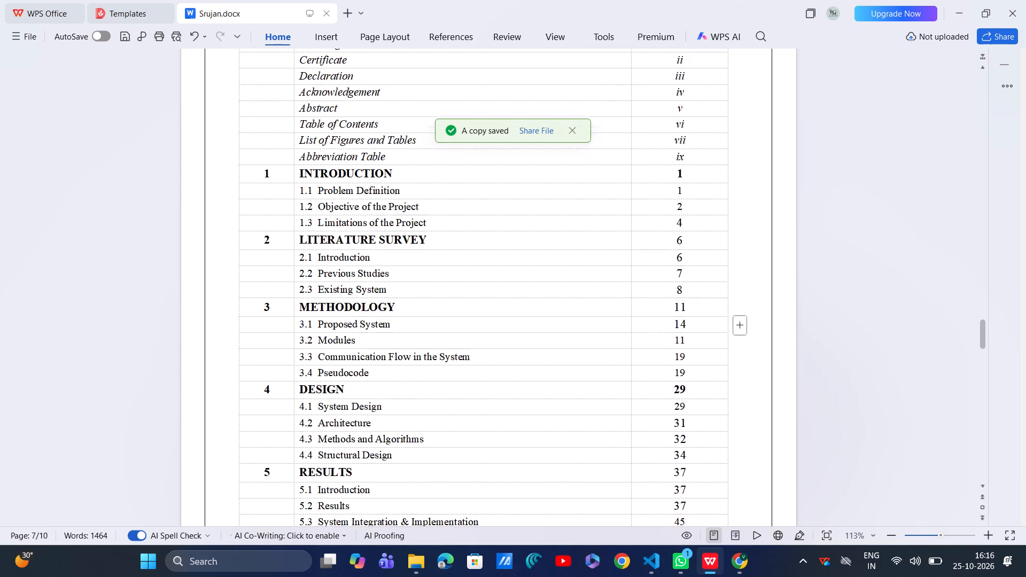
pyautogui.scroll(20, 545, 380)
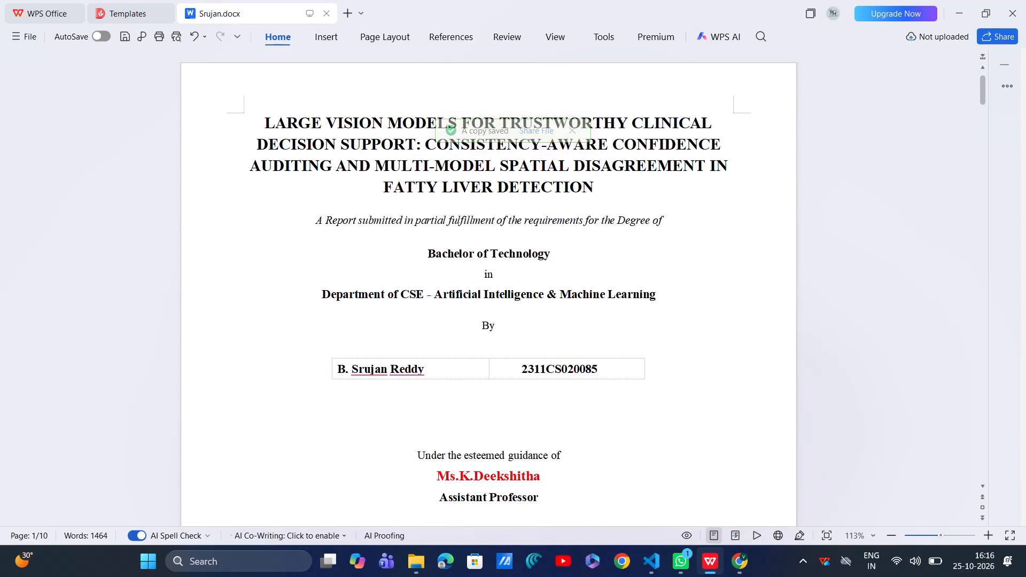
pyautogui.scroll(1, 545, 380)
pyautogui.scroll(-10, 545, 380)
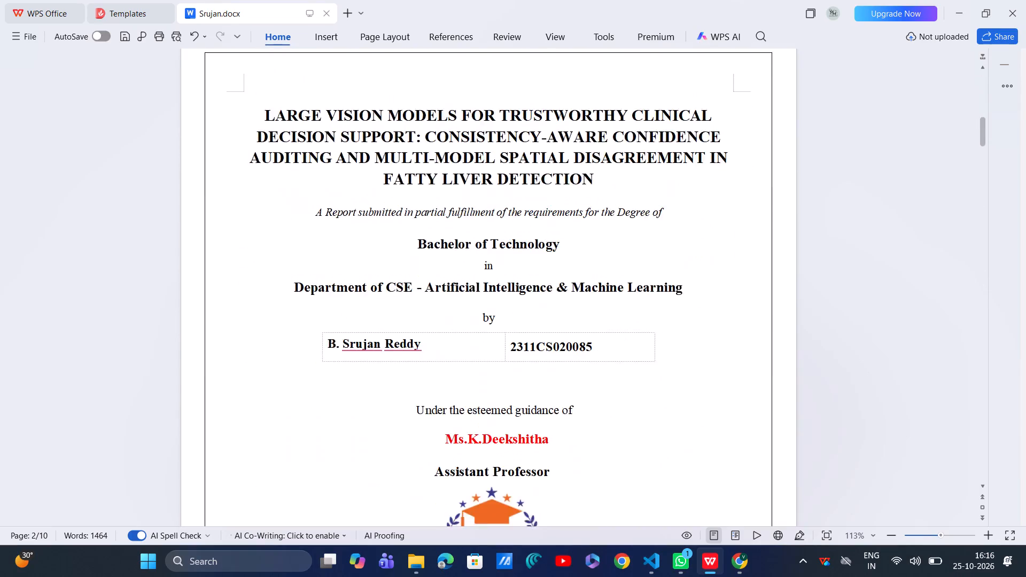
pyautogui.scroll(-14, 545, 380)
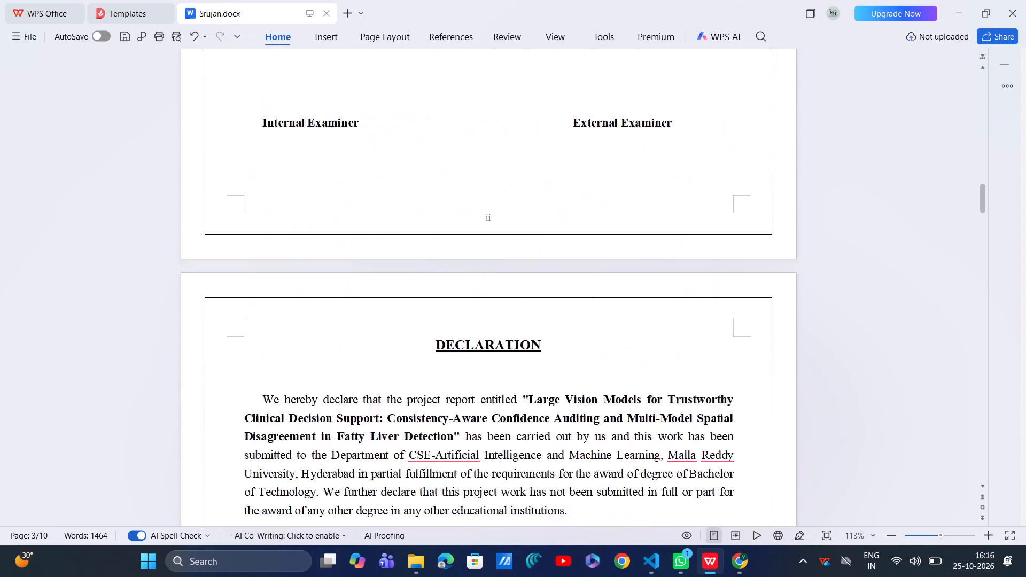
pyautogui.scroll(-13, 545, 380)
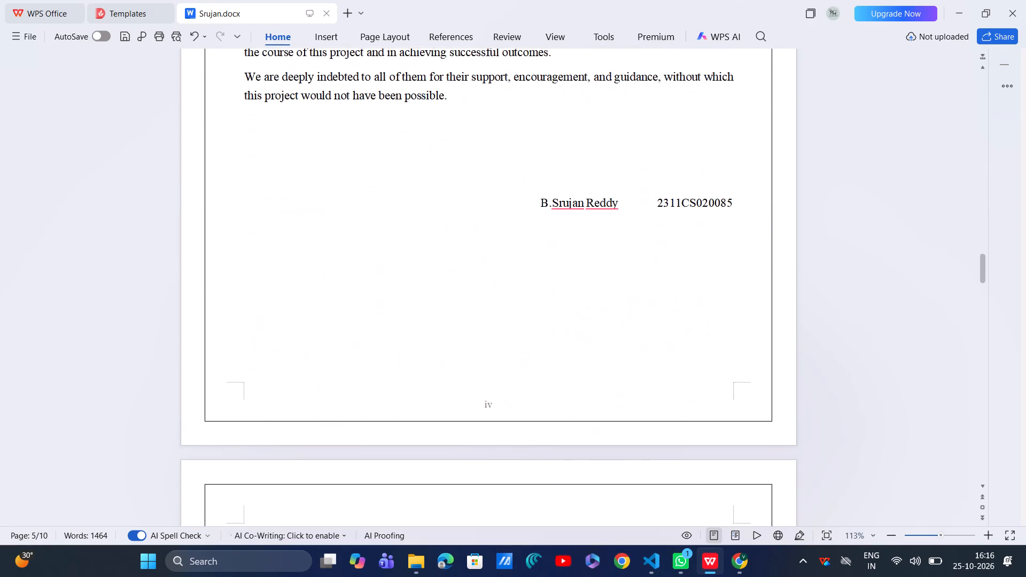
pyautogui.scroll(-16, 545, 380)
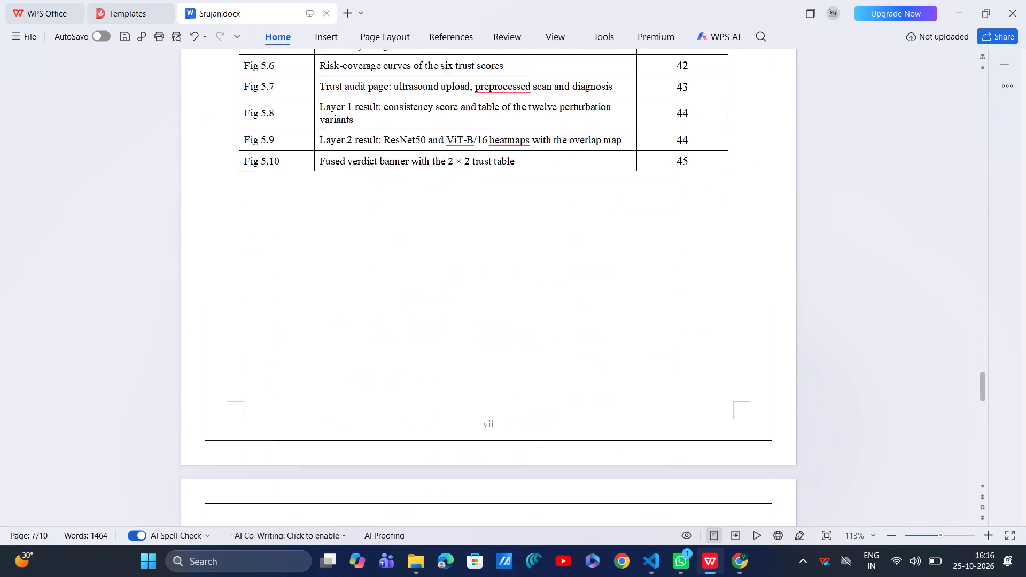
pyautogui.scroll(-16, 545, 380)
pyautogui.scroll(4, 545, 380)
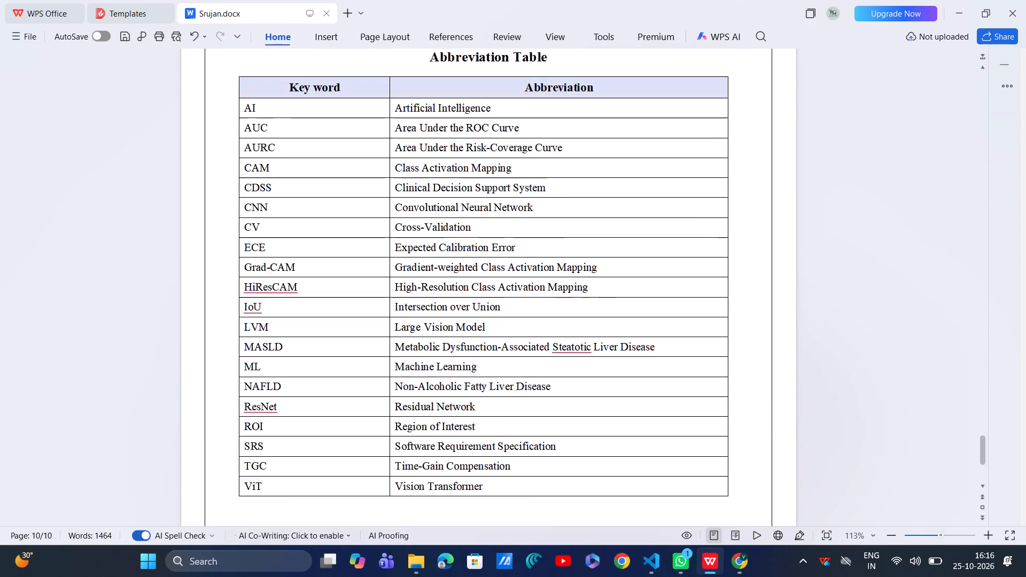
pyautogui.scroll(20, 545, 380)
pyautogui.scroll(20, 545, 380)
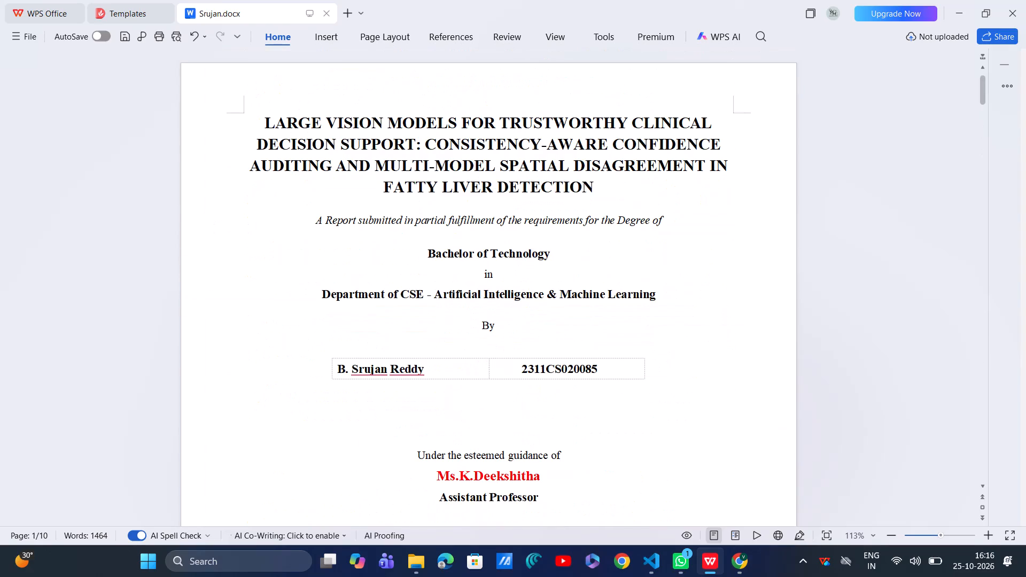
# Close Srujan's document along with the word processor, and close the browser window behind it.
pyautogui.click(1011, 15)
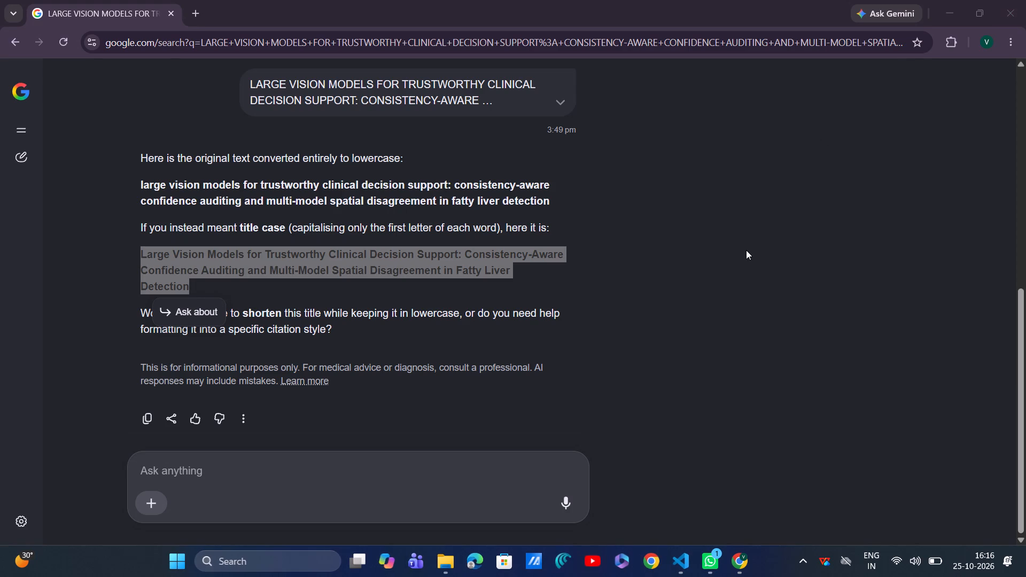
pyautogui.click(1004, 16)
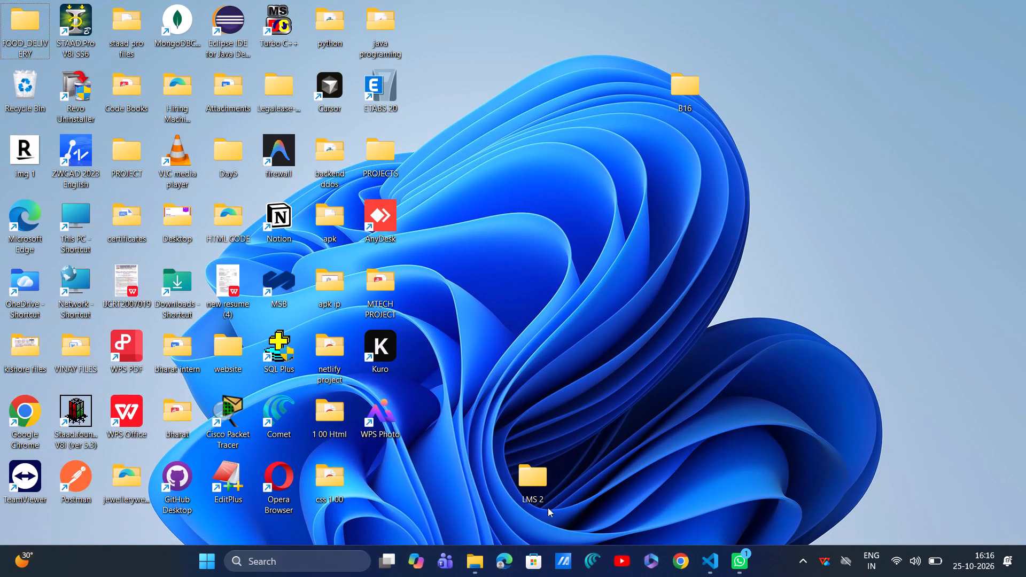
# Switch to File Explorer and open PROJECT_REPORT_Formatted_From_Chapter1 from the final folder under Downloads.
pyautogui.click(469, 556)
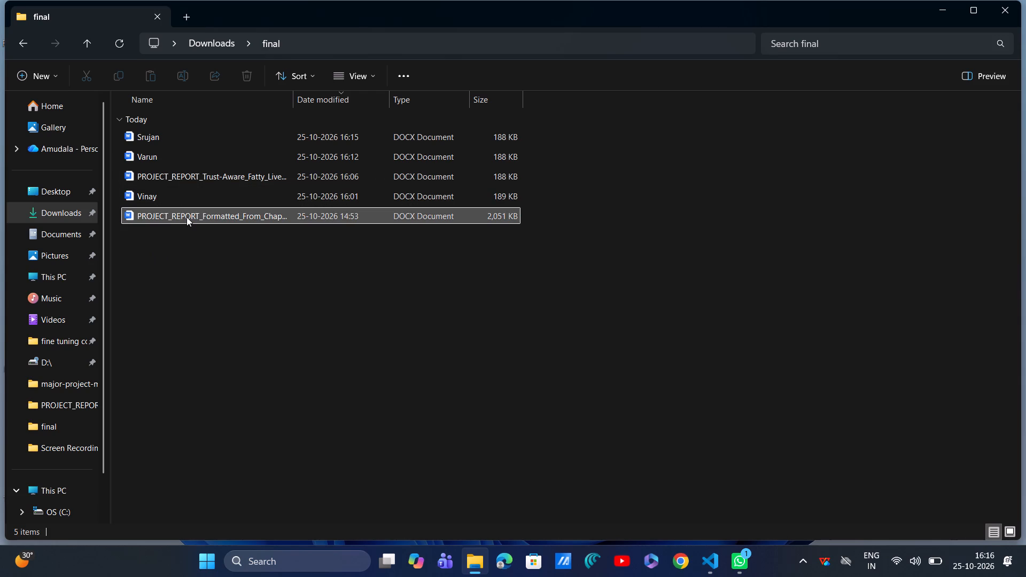
pyautogui.doubleClick(186, 217)
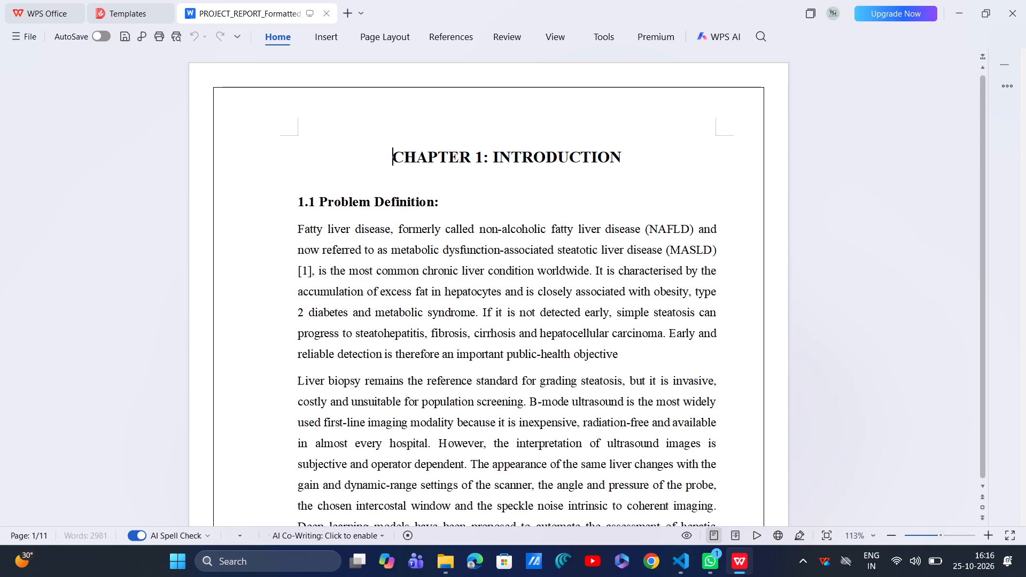
# Export all 55 pages of PROJECT_REPORT_Formatted_From_Chapter1 as a standard-quality PDF into the source folder.
pyautogui.click(15, 33)
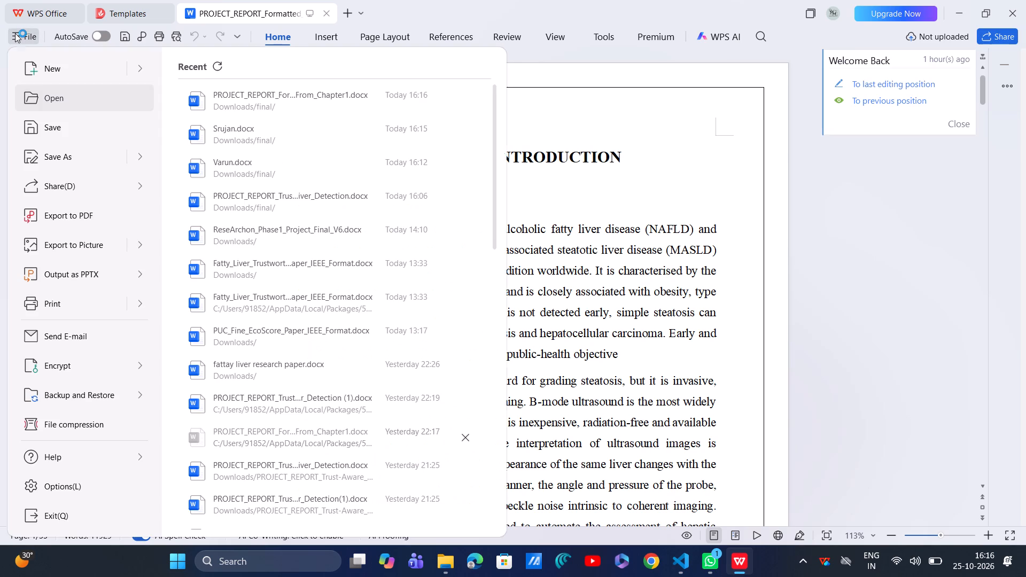
pyautogui.click(88, 220)
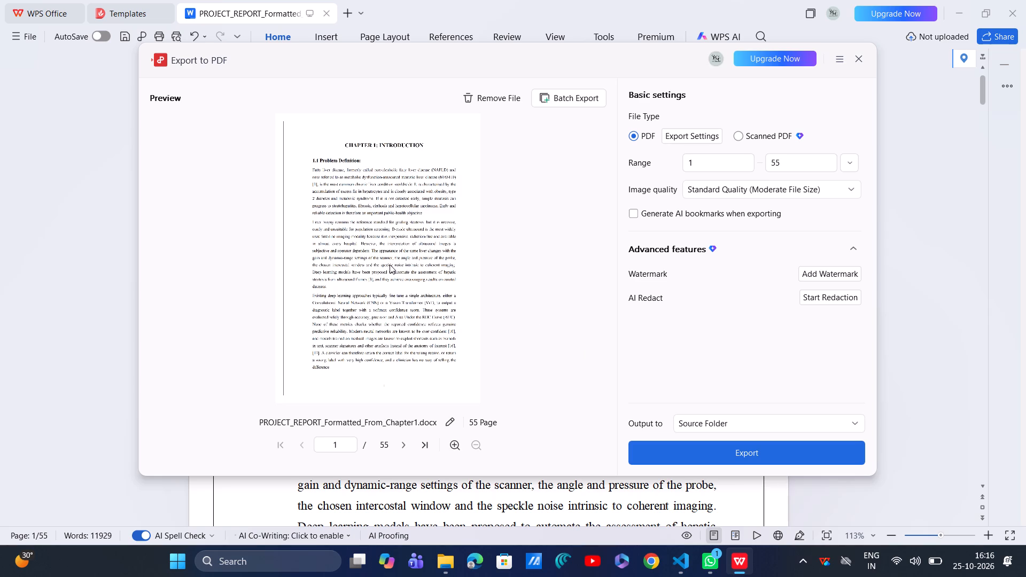
pyautogui.scroll(-5, 390, 264)
pyautogui.click(406, 449)
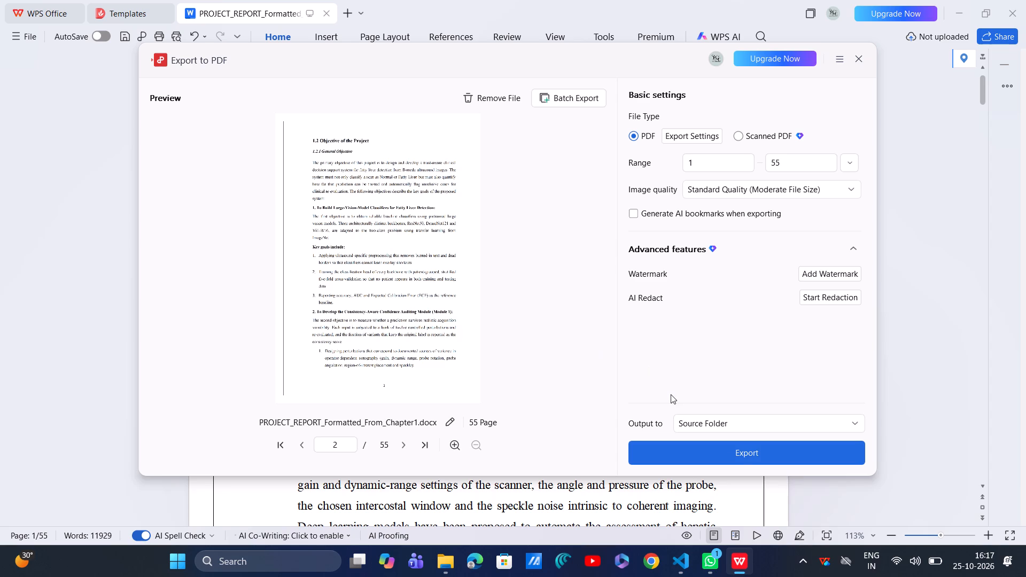
pyautogui.click(741, 453)
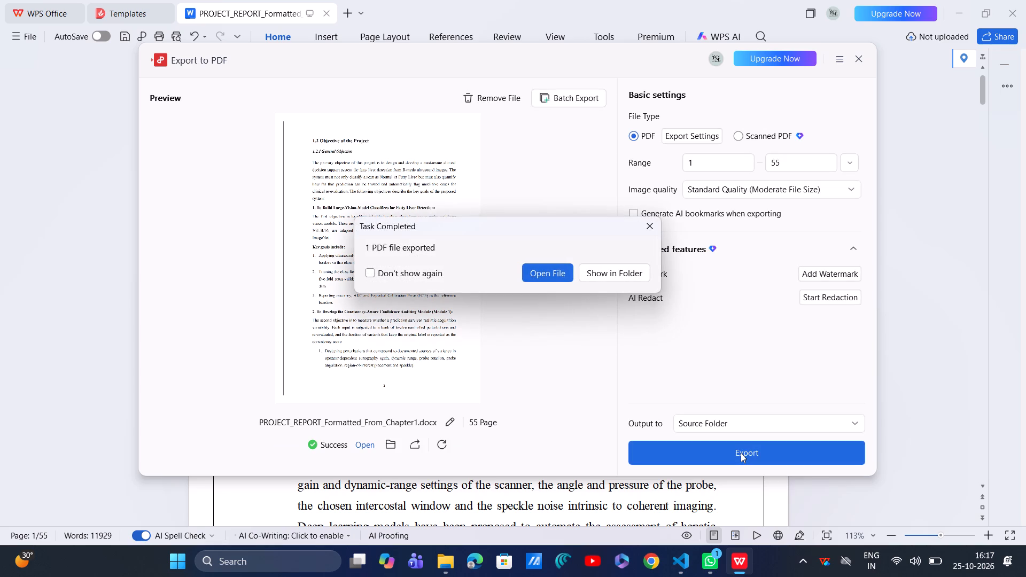
# Open the exported PDF and examine its opening Chapter 1 pages, checking text, page borders and page numbers.
pyautogui.click(555, 277)
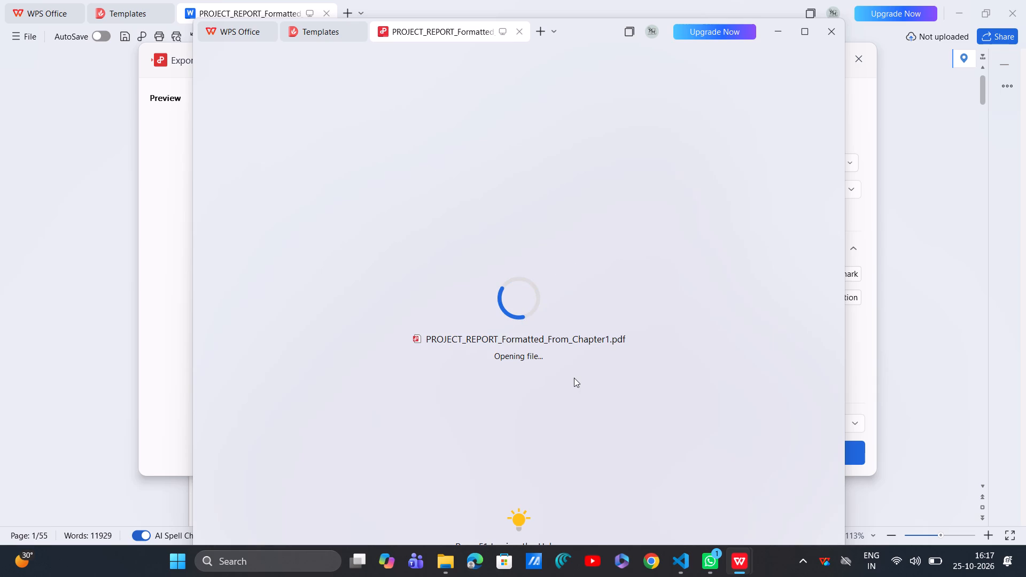
pyautogui.scroll(-2, 574, 378)
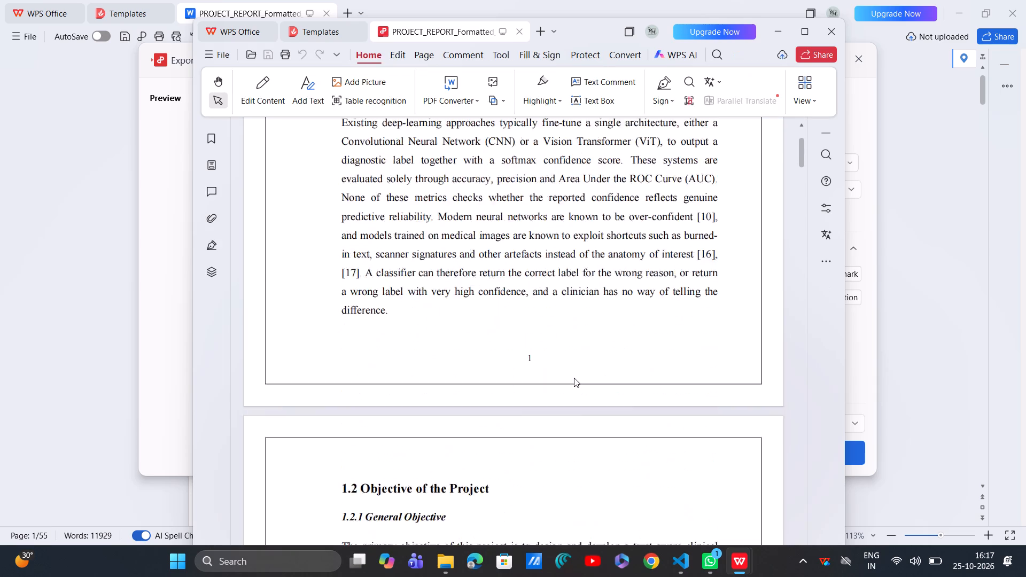
pyautogui.scroll(-3, 574, 378)
pyautogui.scroll(1, 574, 378)
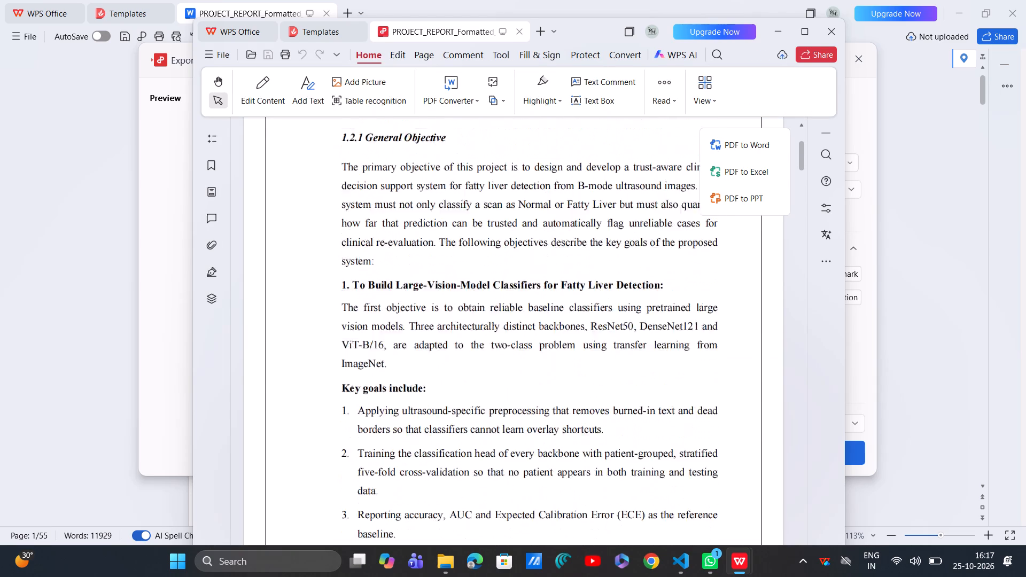
pyautogui.scroll(1, 574, 378)
pyautogui.scroll(-14, 574, 378)
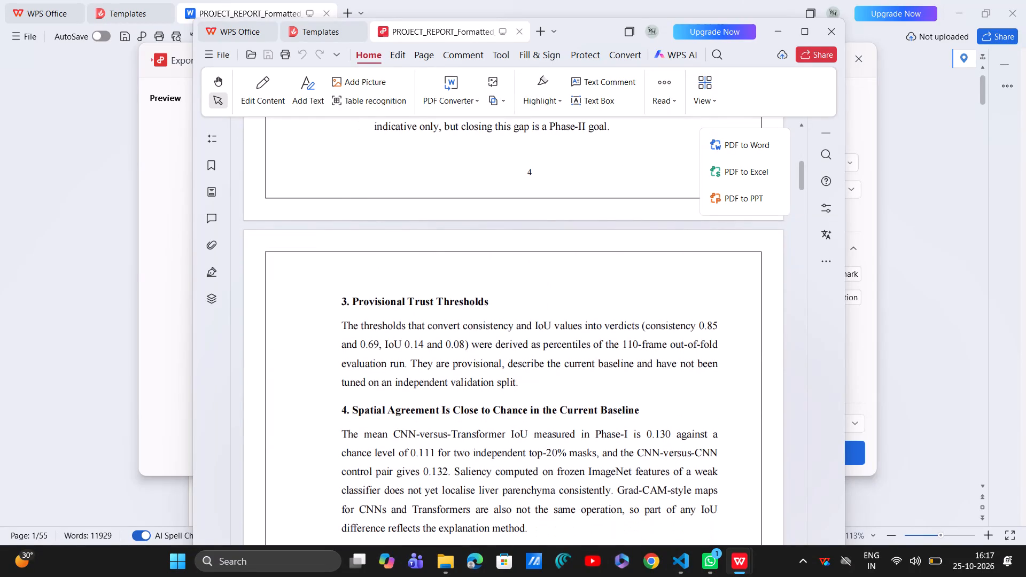
pyautogui.scroll(-1, 574, 378)
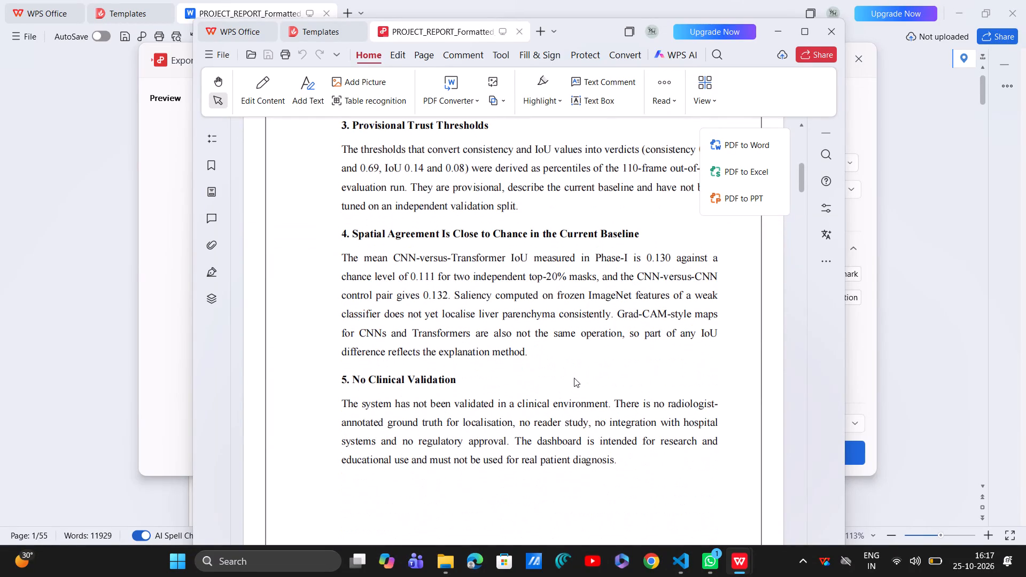
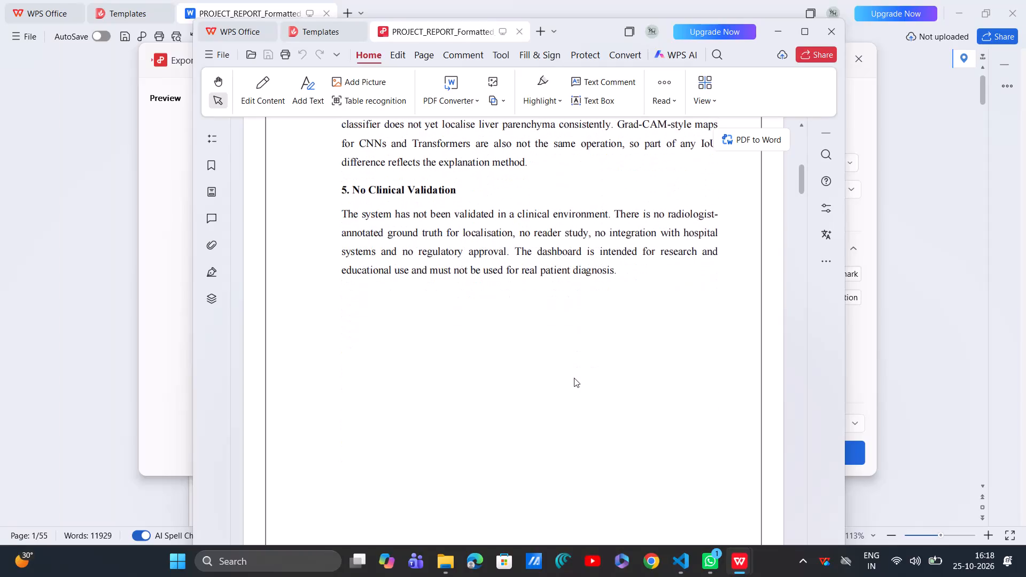
# Examine the exported PDF from the end of Chapter 1 through the Chapter 2 literature survey, checking headings, text flow and page numbers.
pyautogui.scroll(-3, 574, 378)
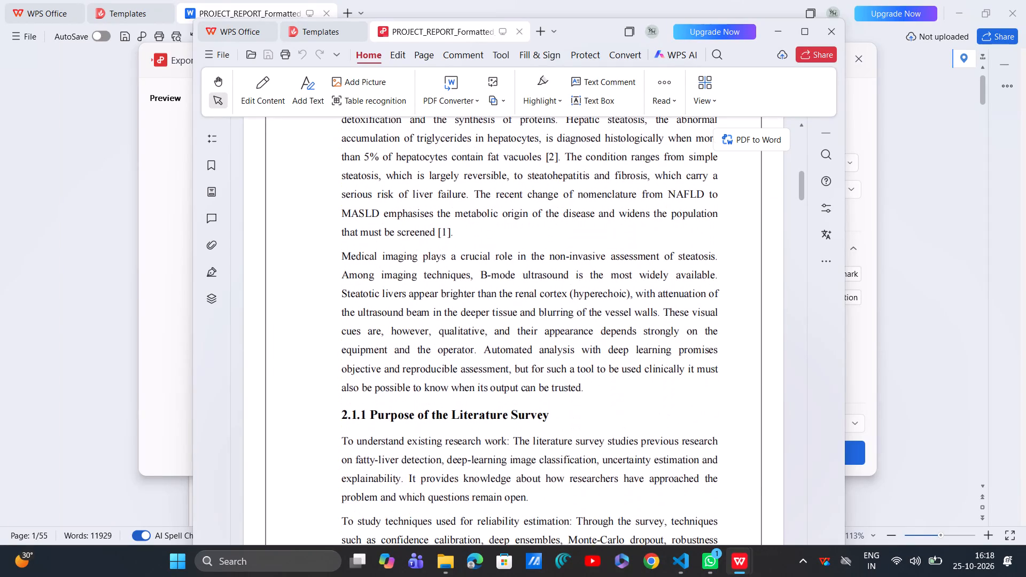
pyautogui.scroll(-5, 574, 378)
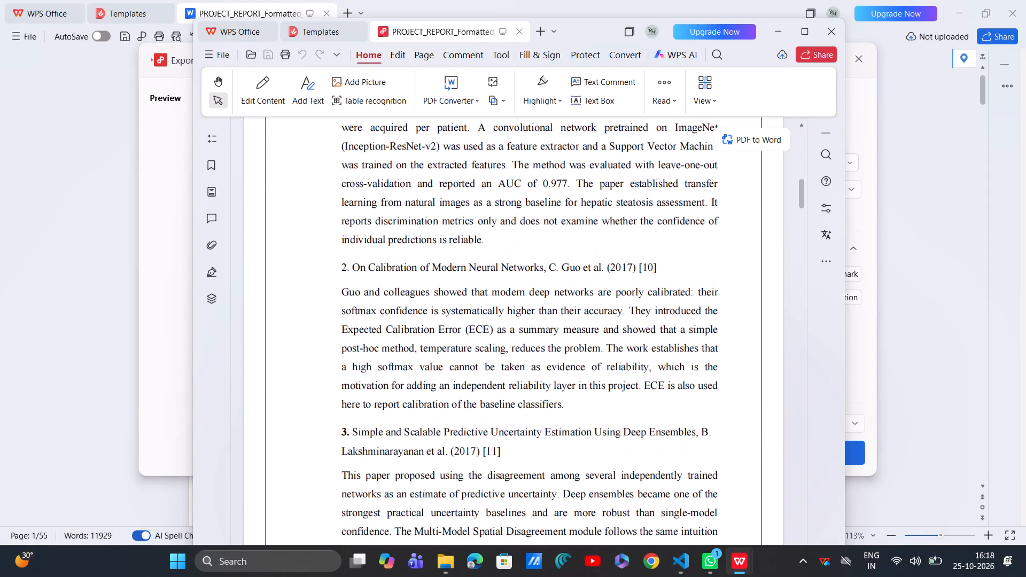
pyautogui.scroll(-4, 574, 378)
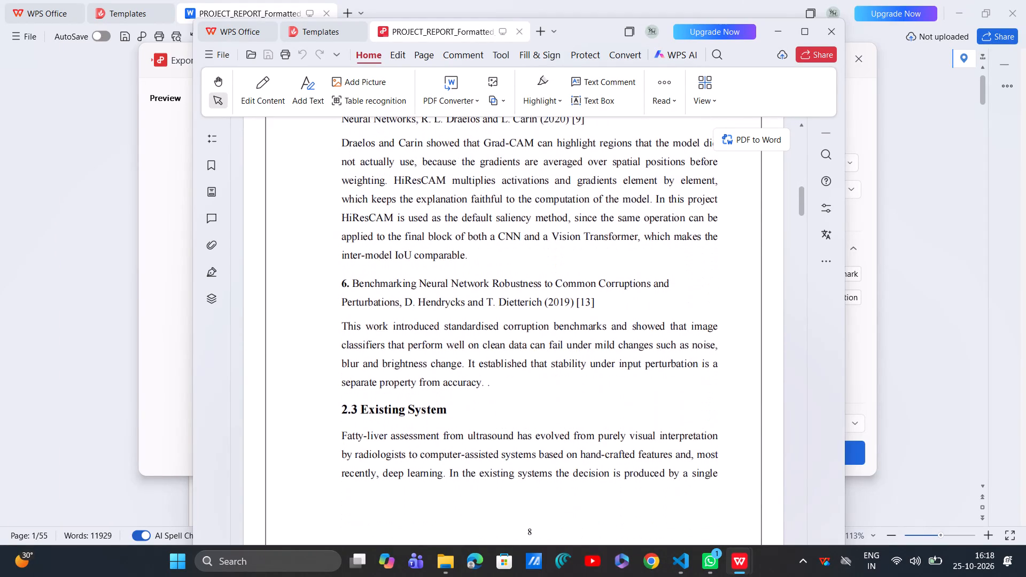
pyautogui.scroll(-2, 574, 378)
pyautogui.scroll(1, 574, 378)
pyautogui.scroll(-1, 574, 378)
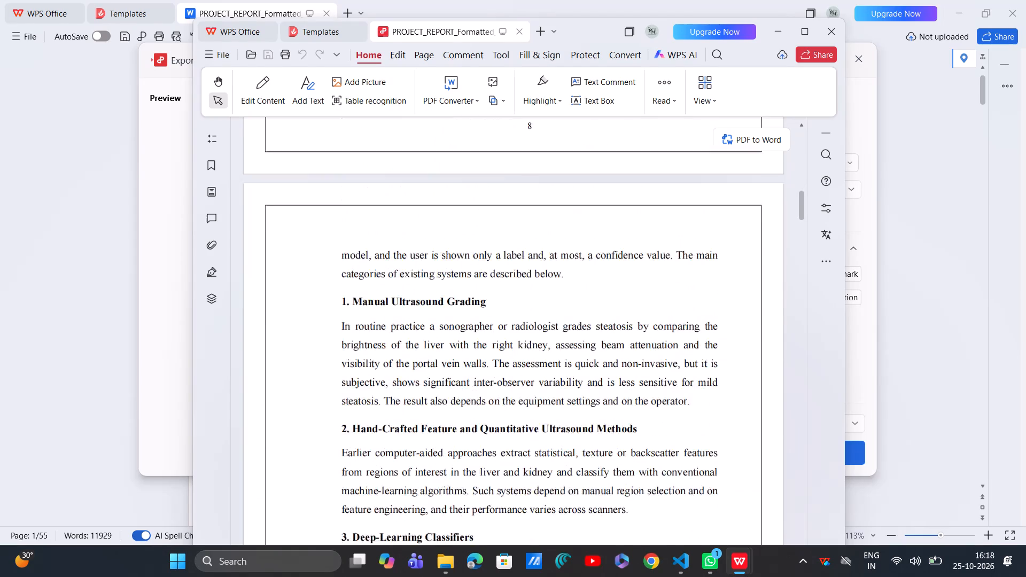
pyautogui.scroll(-7, 574, 378)
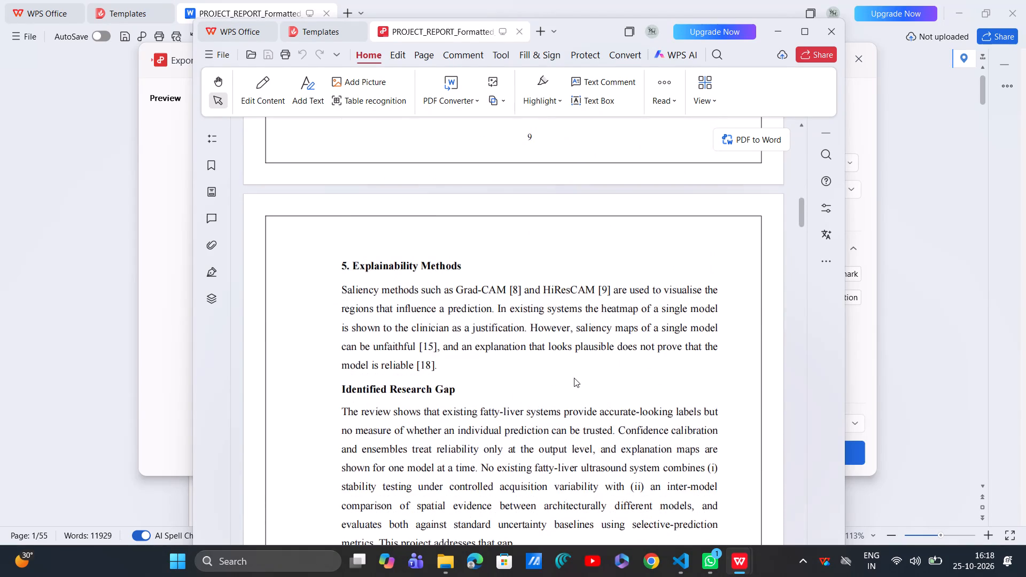
# Examine the Chapter 3 pages up to section 3.3, checking the workflow flowchart, perturbation figure, trust table and data tables for placement and page breaks.
pyautogui.scroll(-6, 574, 378)
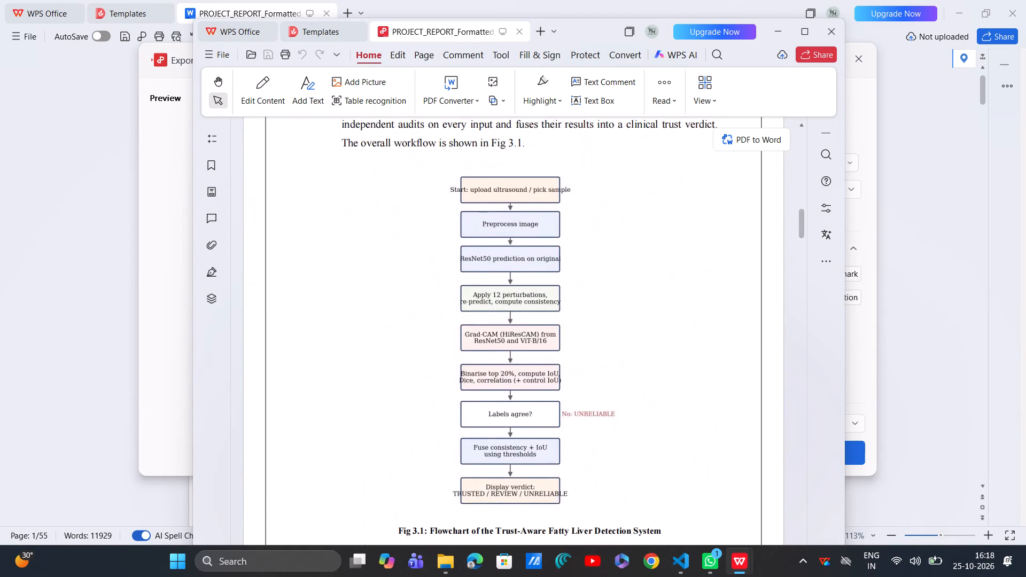
pyautogui.scroll(-7, 574, 378)
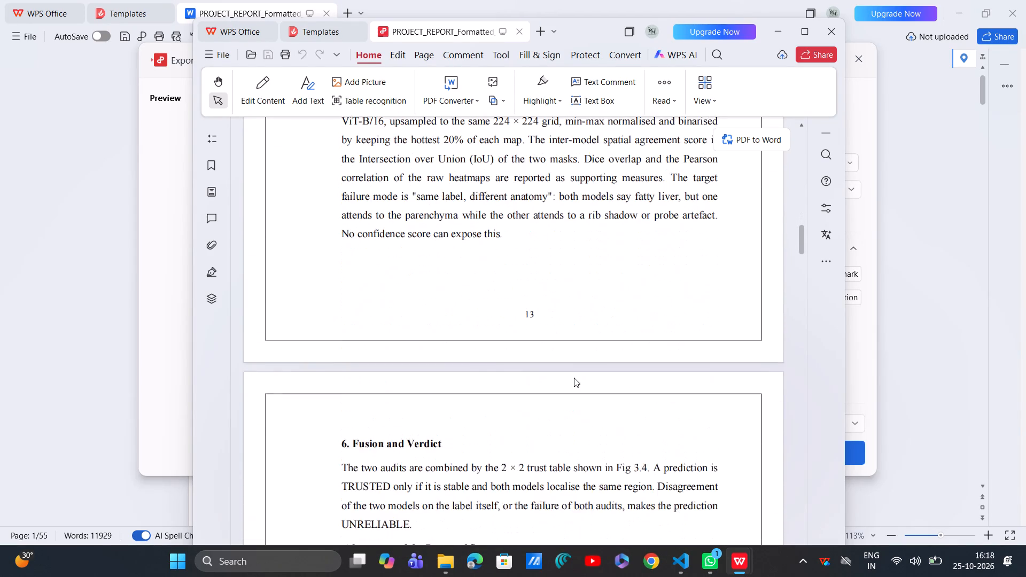
pyautogui.scroll(-5, 574, 378)
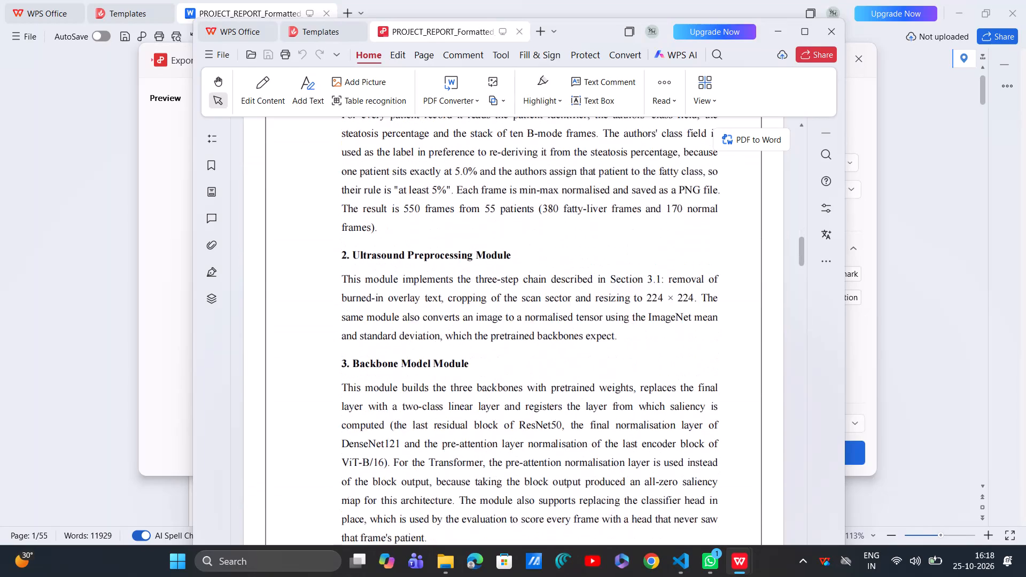
pyautogui.scroll(-4, 574, 378)
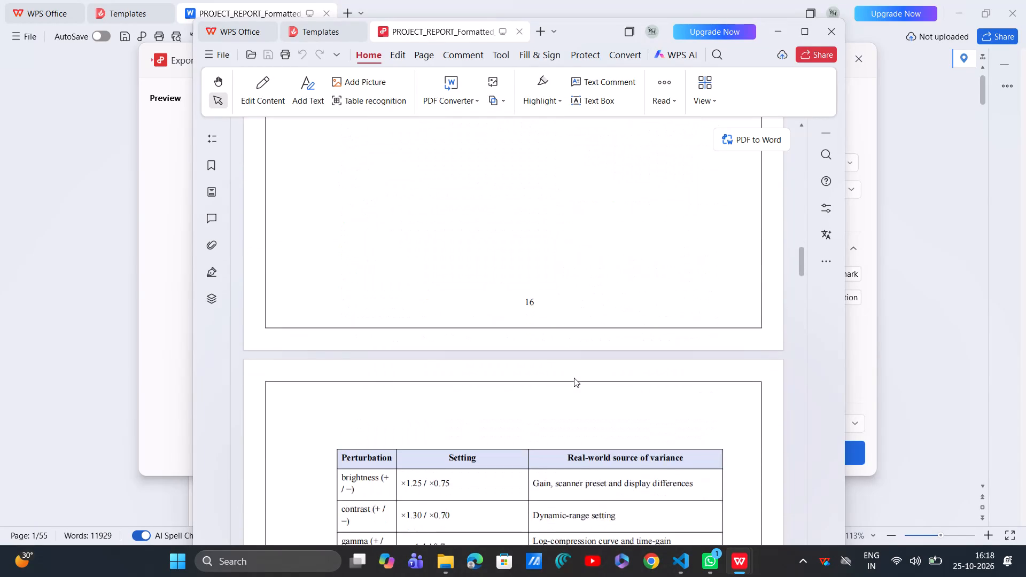
pyautogui.scroll(-2, 574, 378)
pyautogui.scroll(5, 574, 378)
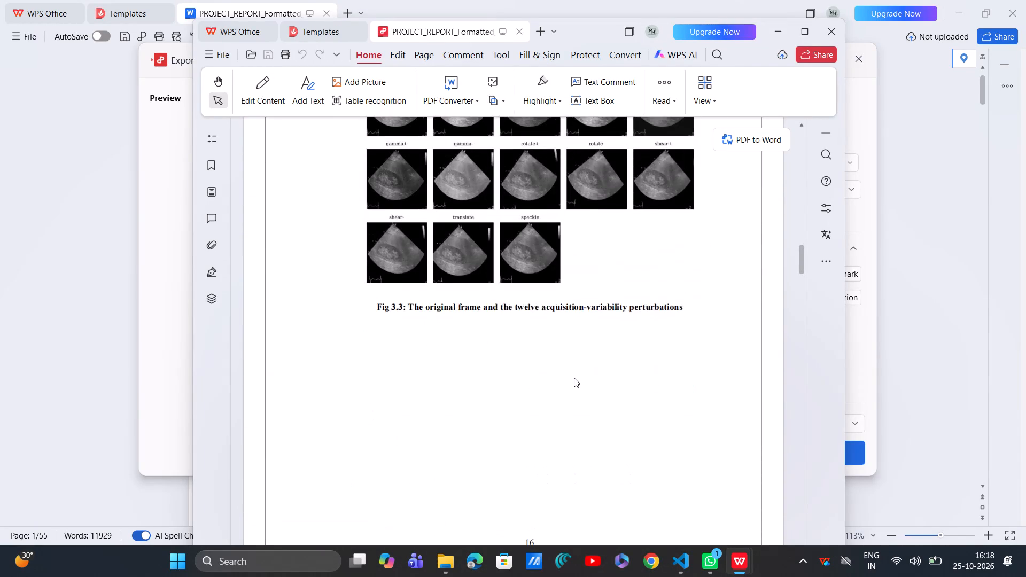
pyautogui.scroll(-5, 574, 378)
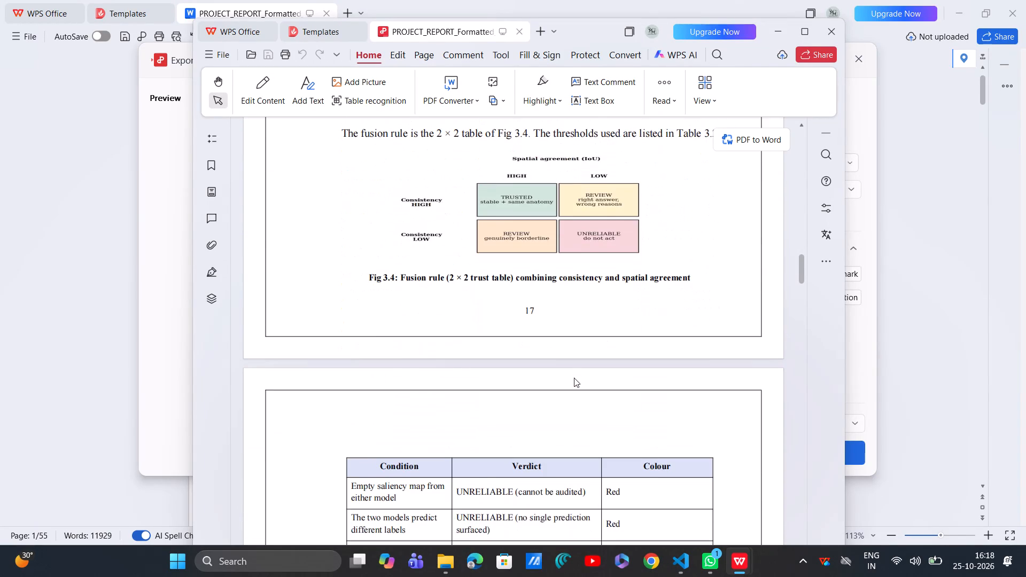
pyautogui.scroll(-5, 574, 378)
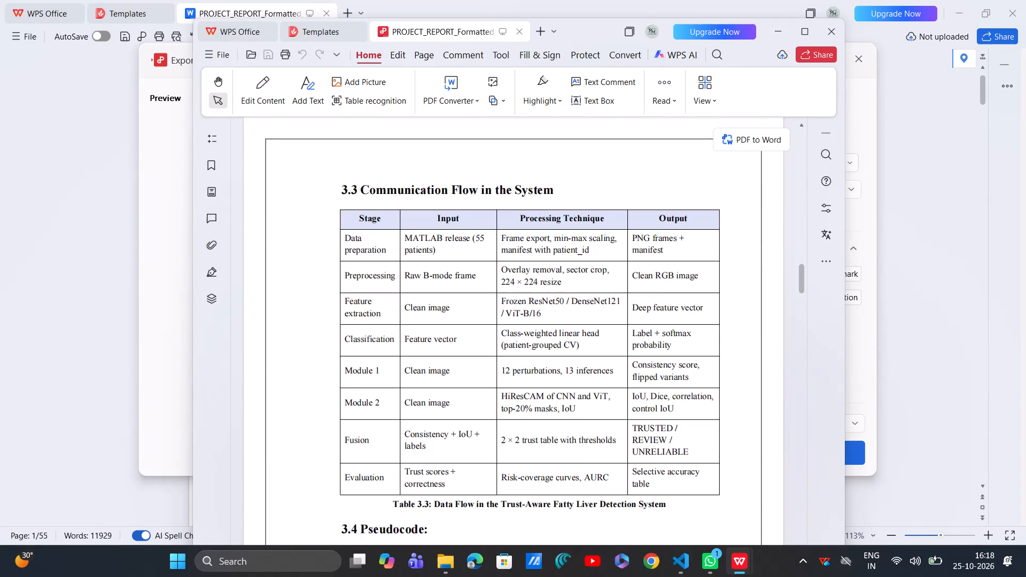
# Examine the pseudocode and Python code listings closing Chapter 3, including the page break before Chapter 4, for formatting problems.
pyautogui.scroll(-5, 574, 378)
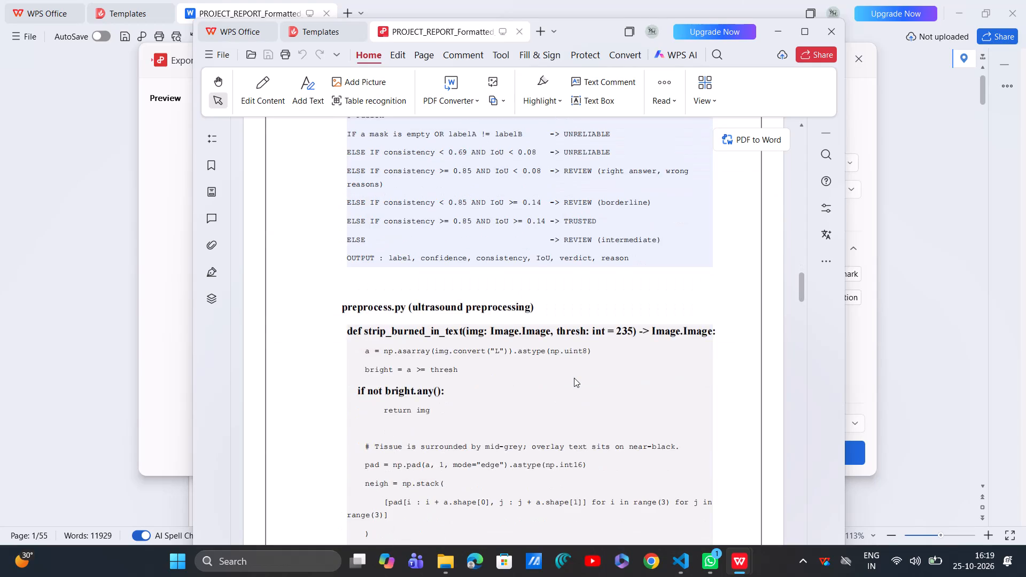
pyautogui.scroll(-4, 574, 378)
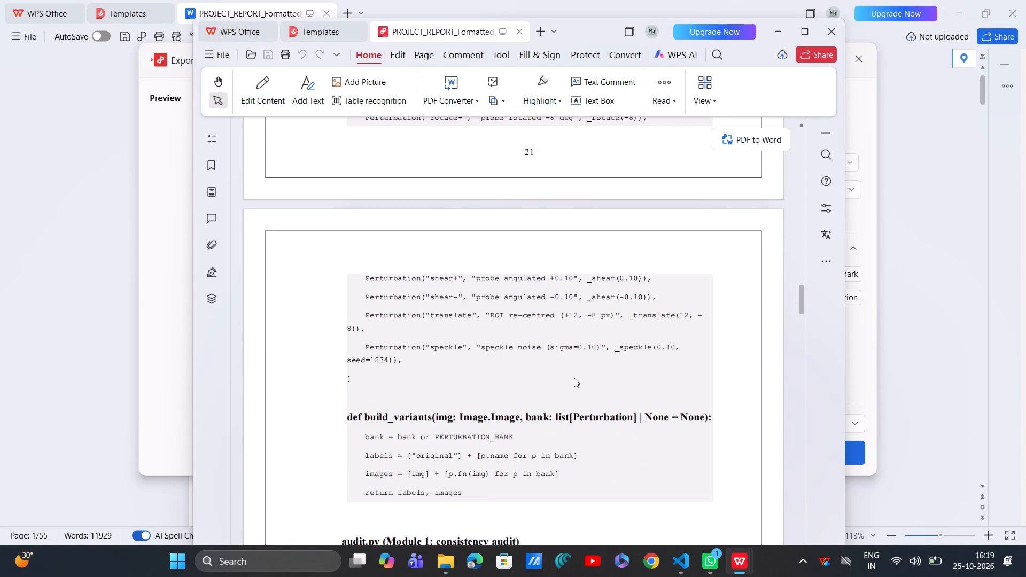
pyautogui.scroll(-4, 574, 378)
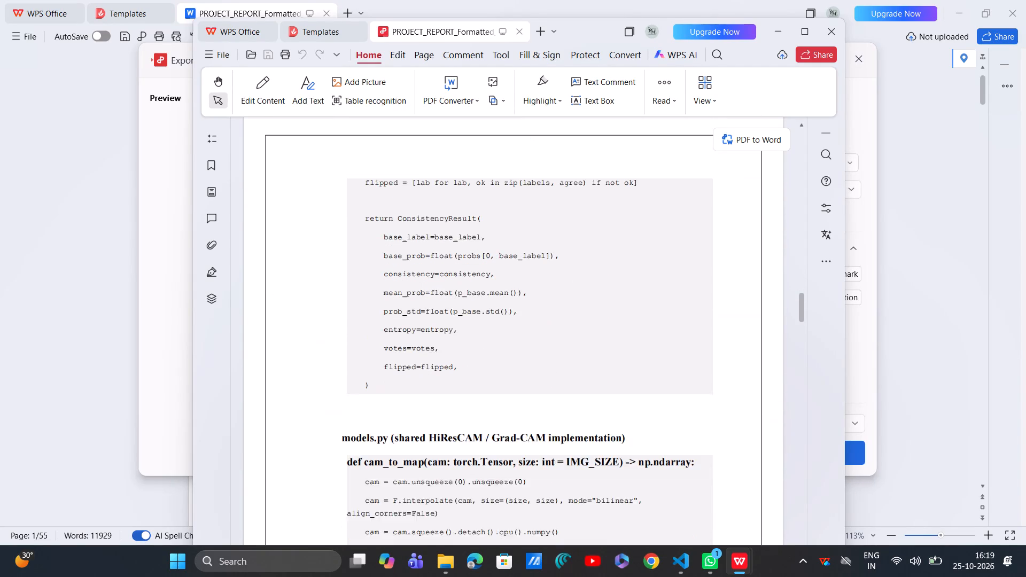
pyautogui.scroll(-4, 574, 378)
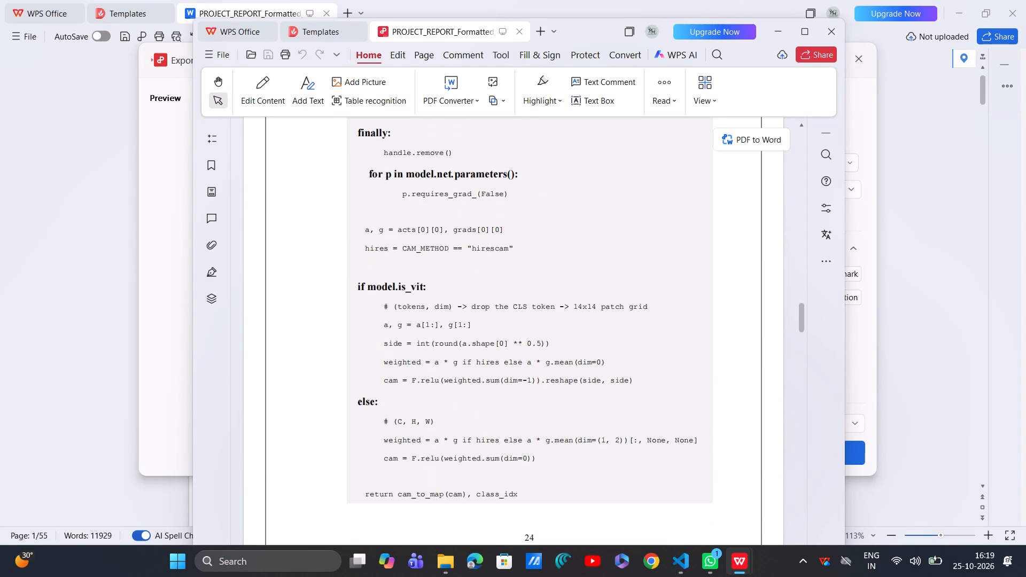
pyautogui.scroll(-5, 574, 378)
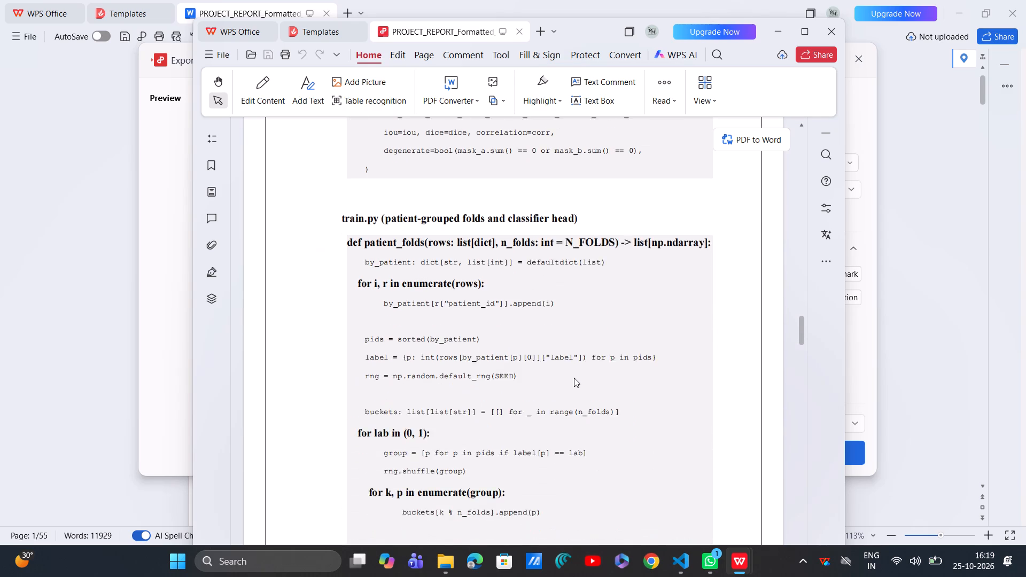
pyautogui.scroll(-6, 574, 378)
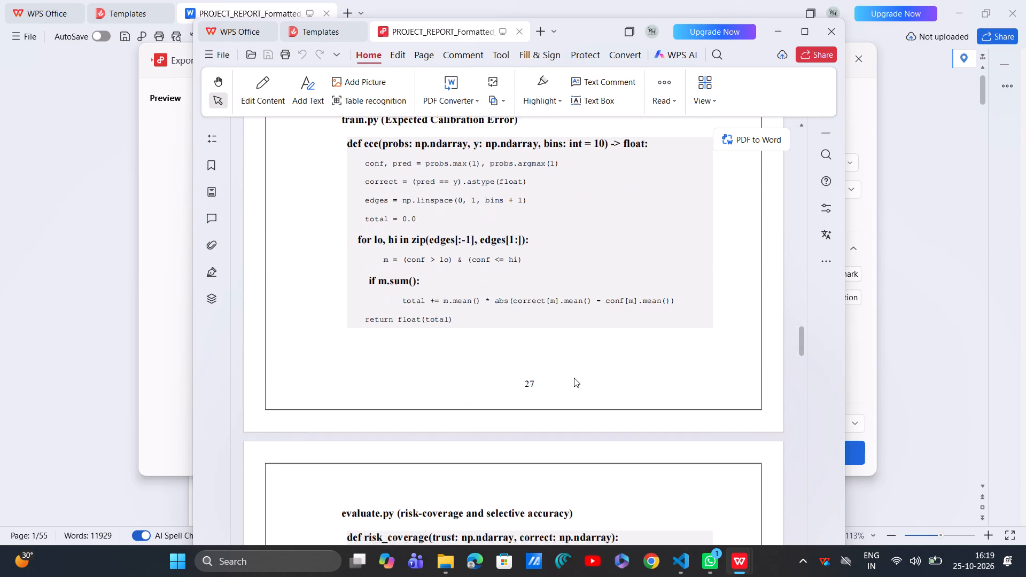
pyautogui.scroll(-3, 574, 378)
pyautogui.scroll(1, 574, 378)
pyautogui.scroll(-1, 574, 378)
pyautogui.scroll(1, 574, 378)
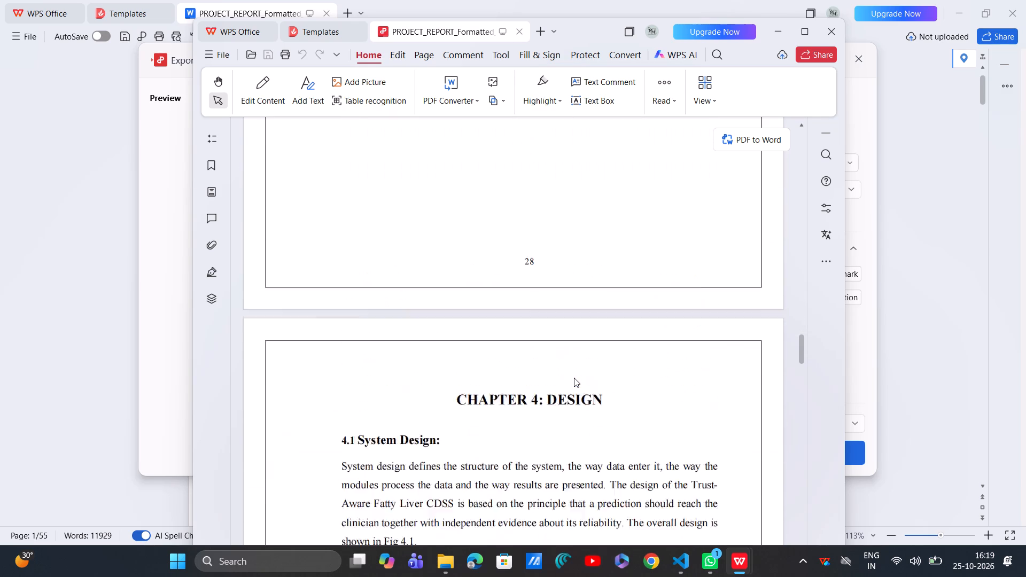
pyautogui.scroll(1, 574, 378)
# Examine the Chapter 4 design pages, checking the system architecture figure, layer descriptions, formulas and process steps.
pyautogui.scroll(-4, 574, 378)
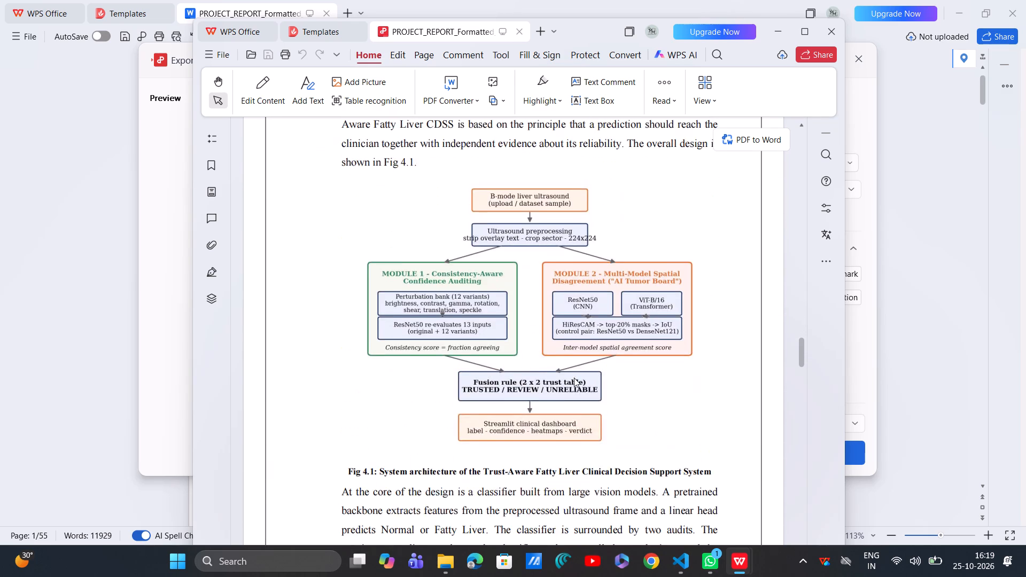
pyautogui.scroll(-4, 574, 378)
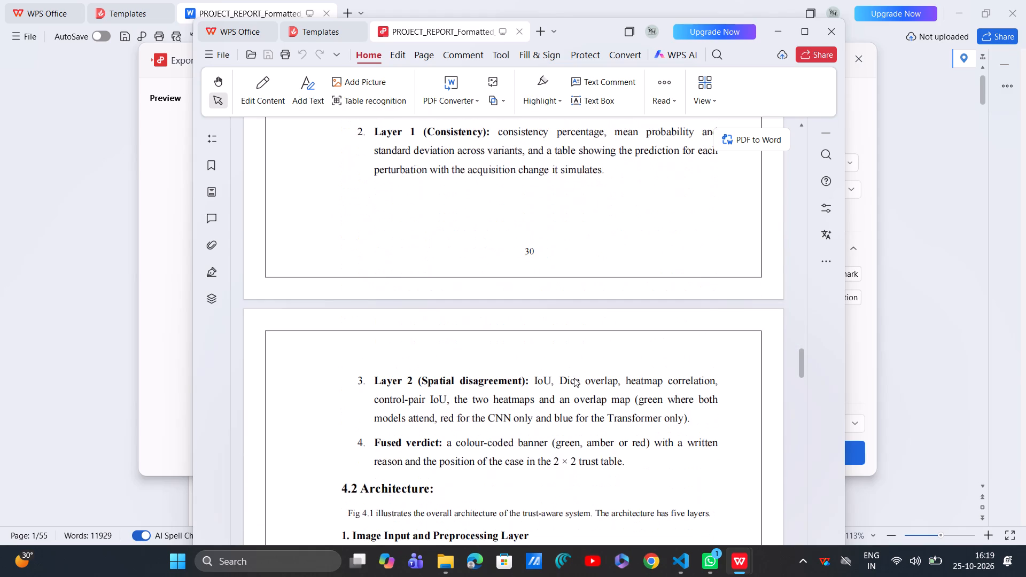
pyautogui.scroll(-3, 574, 378)
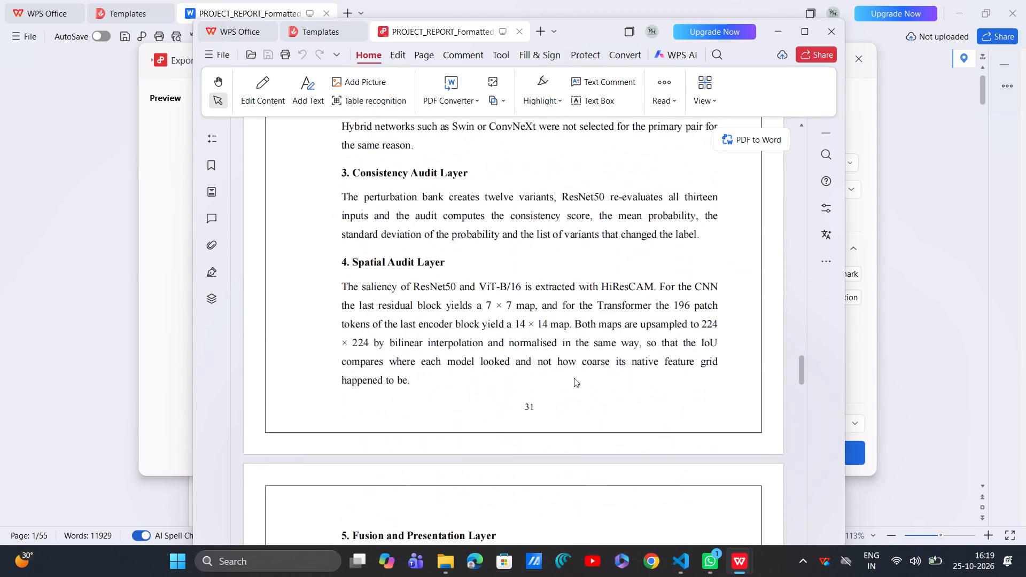
pyautogui.scroll(-8, 574, 378)
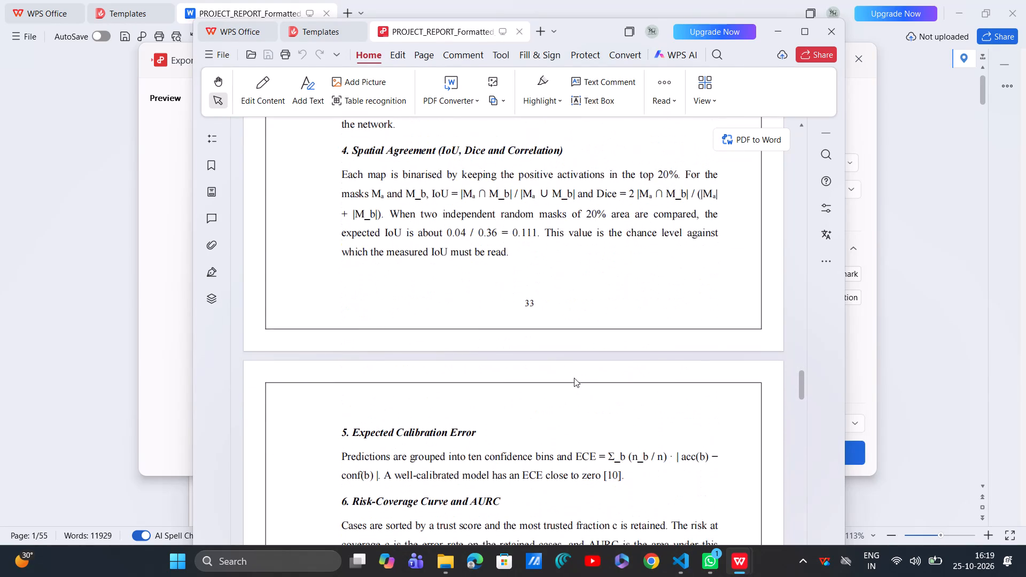
pyautogui.scroll(-8, 574, 378)
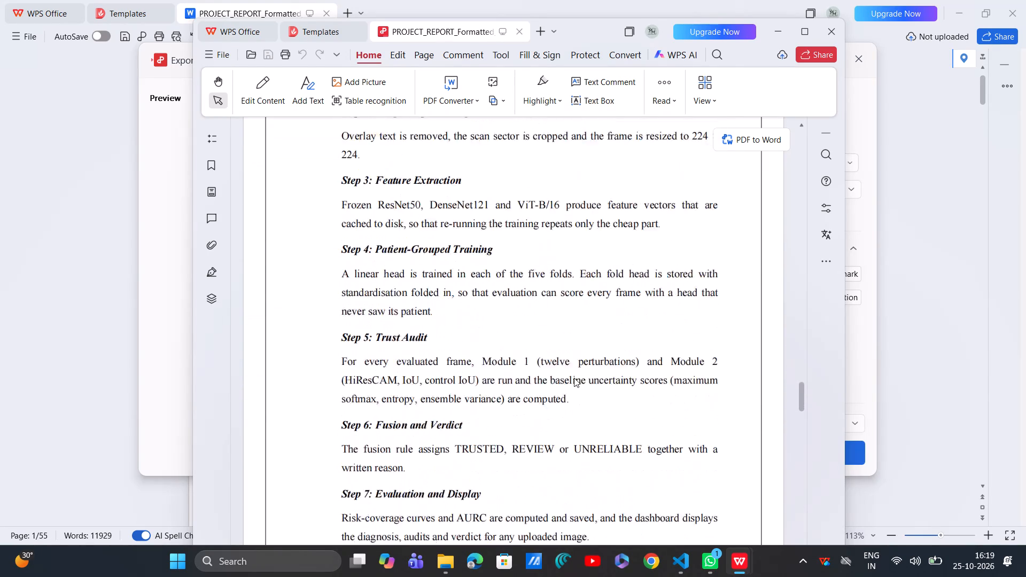
# Examine the Chapter 5 results pages, checking charts, result tables, implementation sections and the spacing around the planned-improvements table in section 5.4.
pyautogui.scroll(-8, 574, 378)
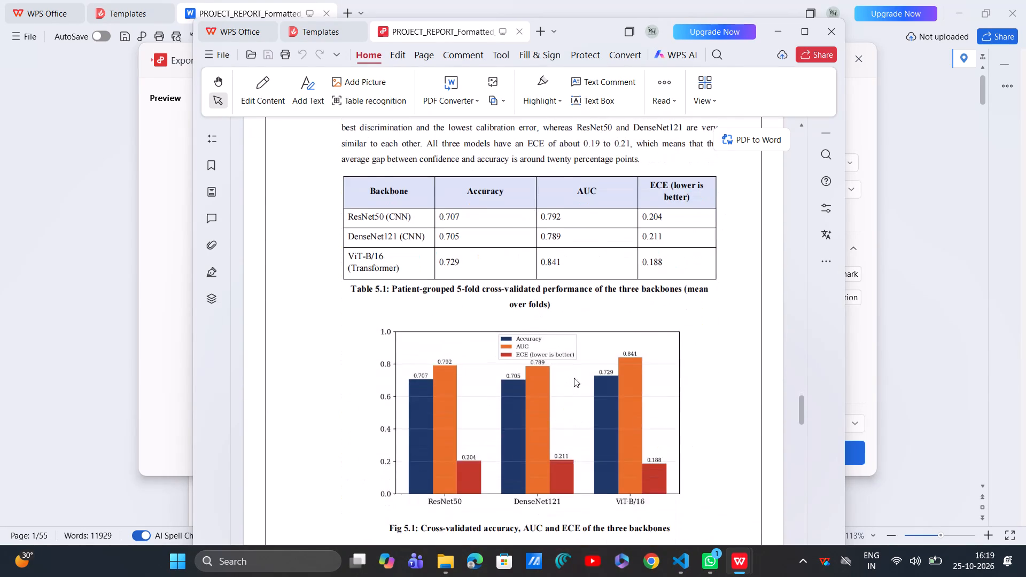
pyautogui.scroll(-7, 574, 378)
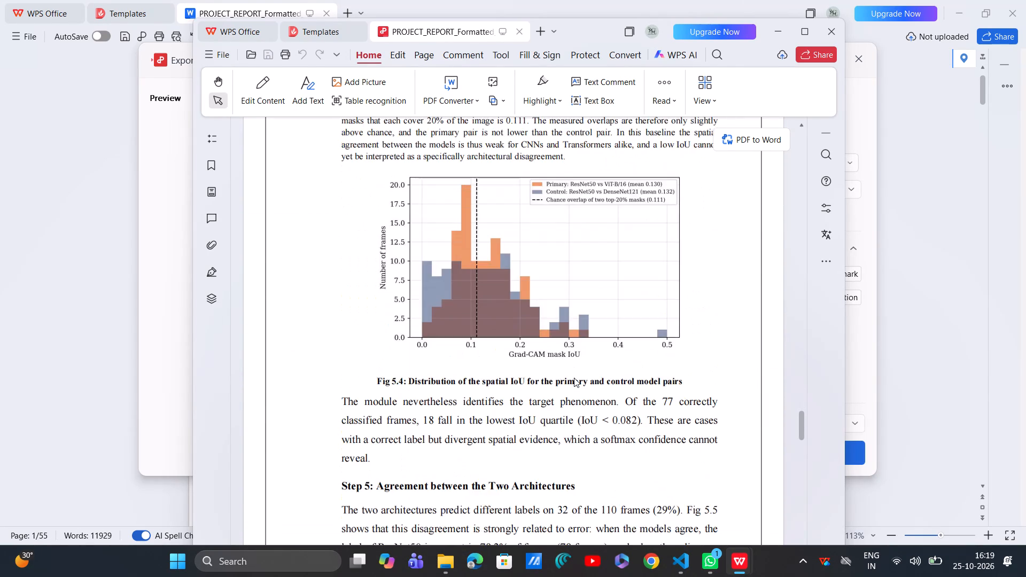
pyautogui.scroll(-8, 574, 378)
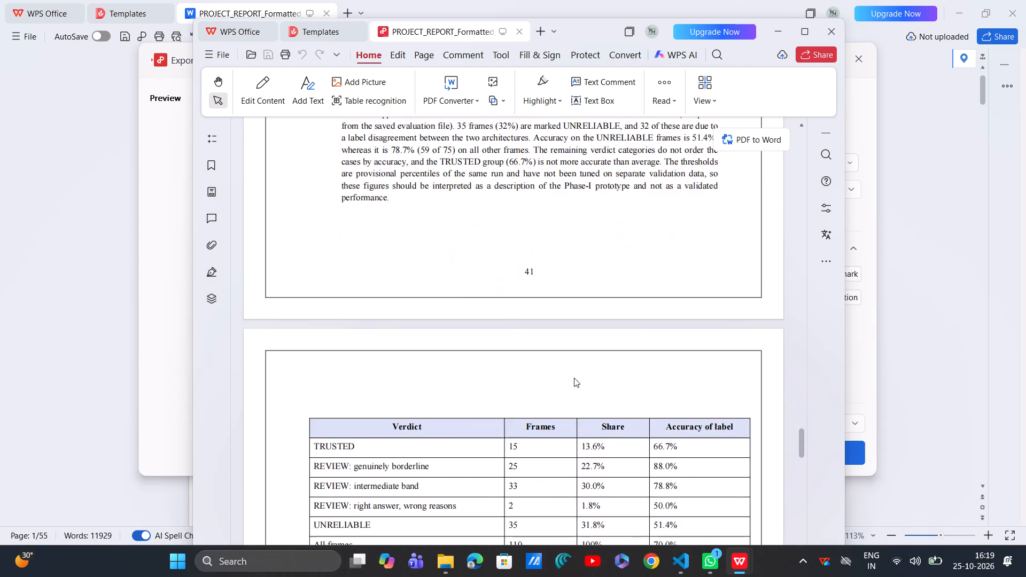
pyautogui.scroll(-8, 574, 378)
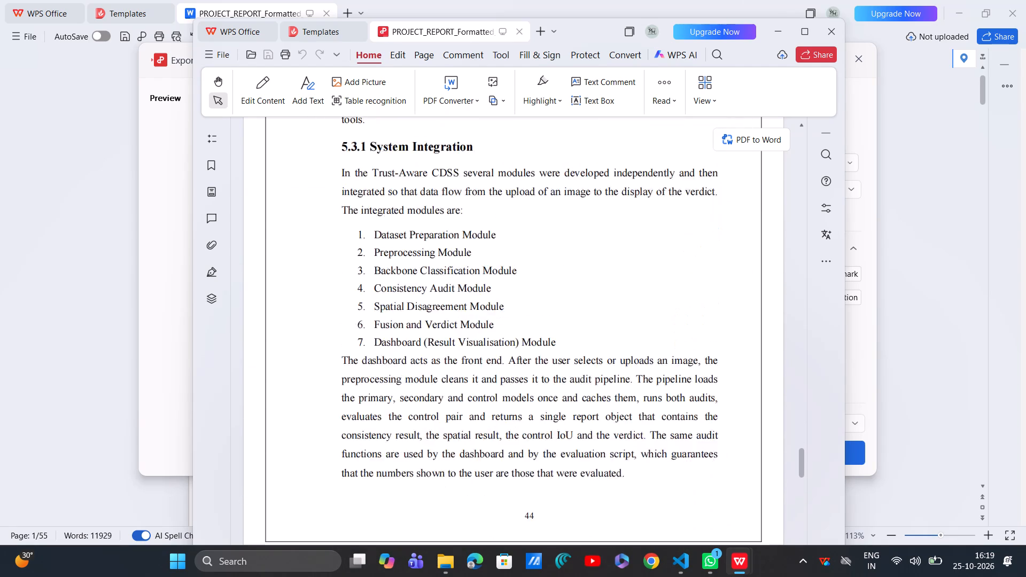
pyautogui.scroll(-8, 574, 378)
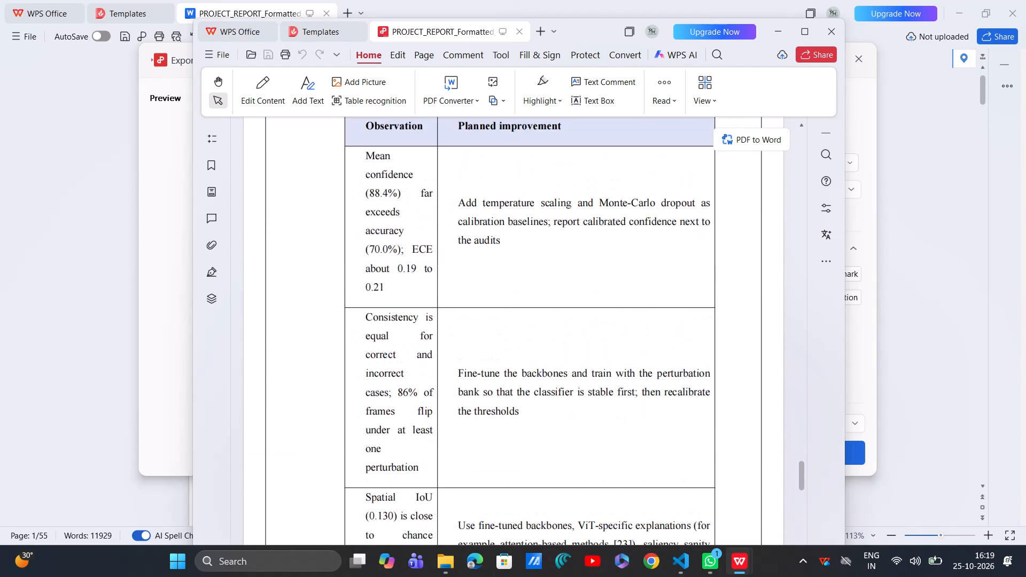
pyautogui.scroll(3, 574, 378)
pyautogui.scroll(-1, 574, 378)
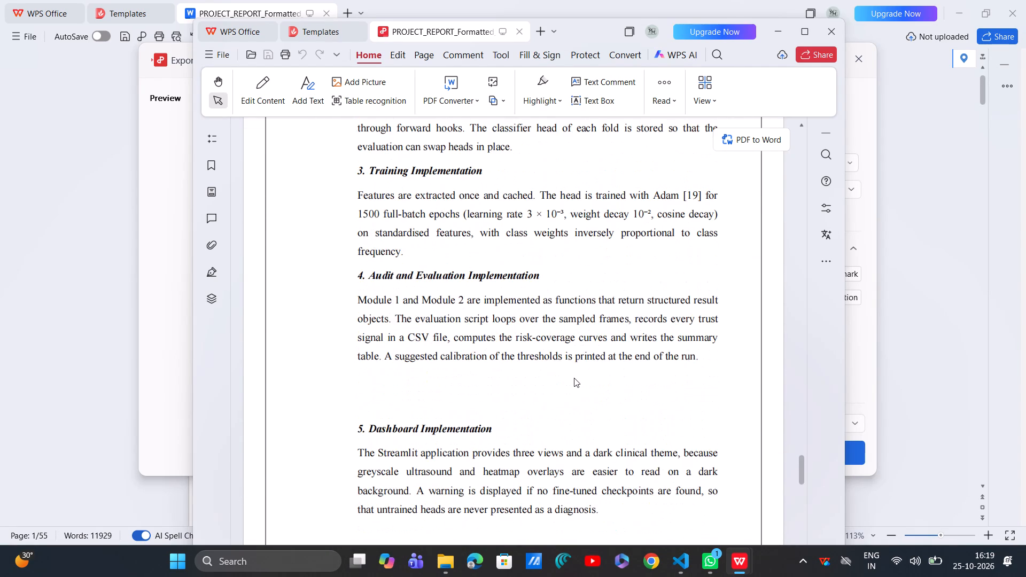
pyautogui.scroll(-1, 574, 378)
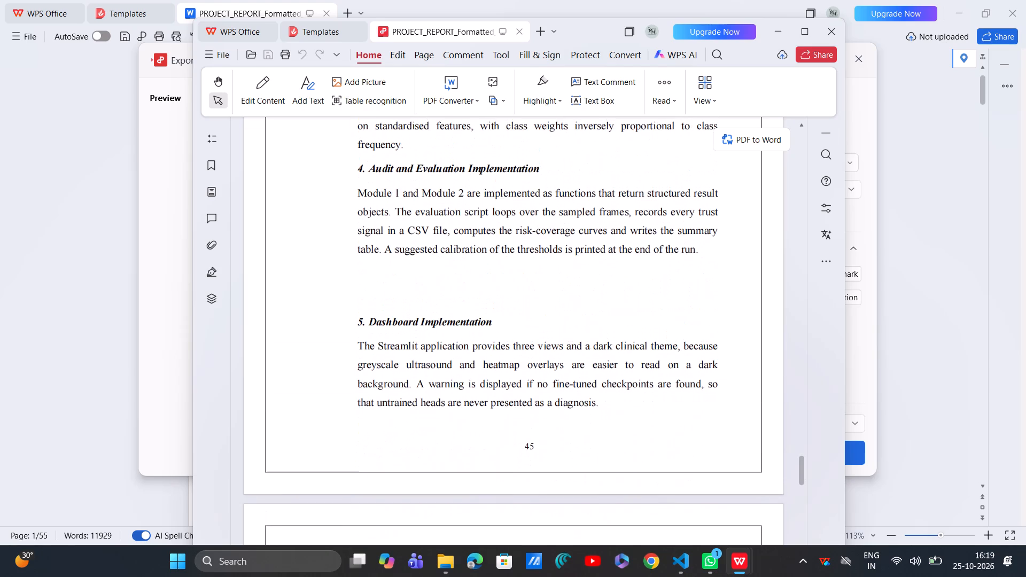
pyautogui.scroll(-3, 362, 310)
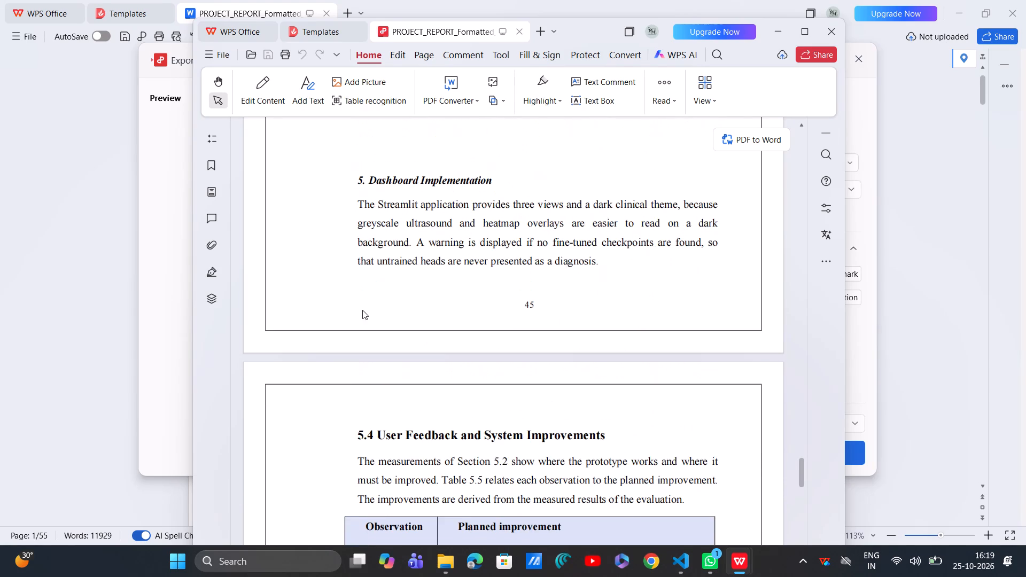
# Examine the PDF's remaining pages, covering the conclusion, dataset description, software requirements specification, hardware requirements and references, for layout problems.
pyautogui.scroll(-7, 362, 310)
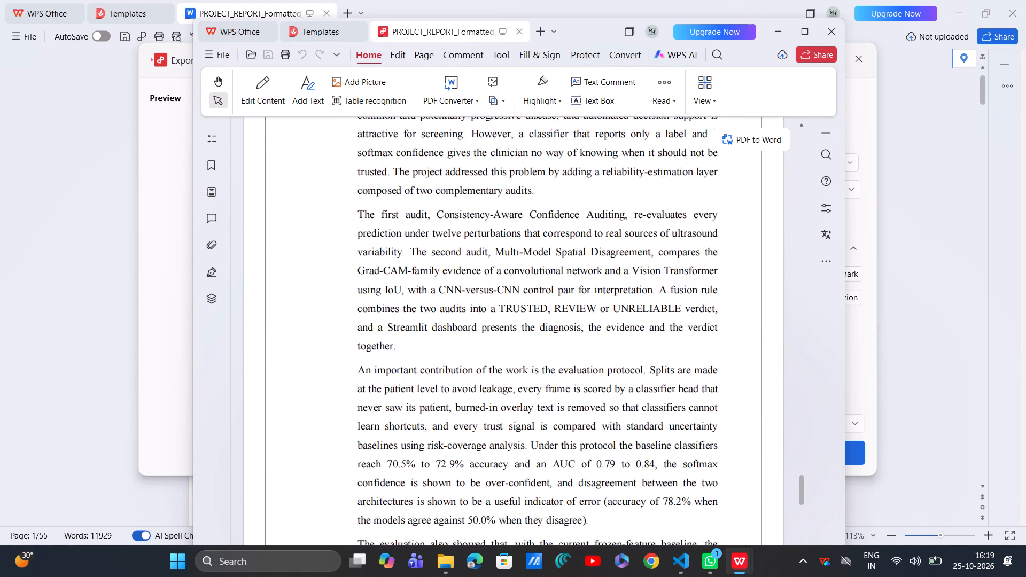
pyautogui.scroll(-7, 362, 310)
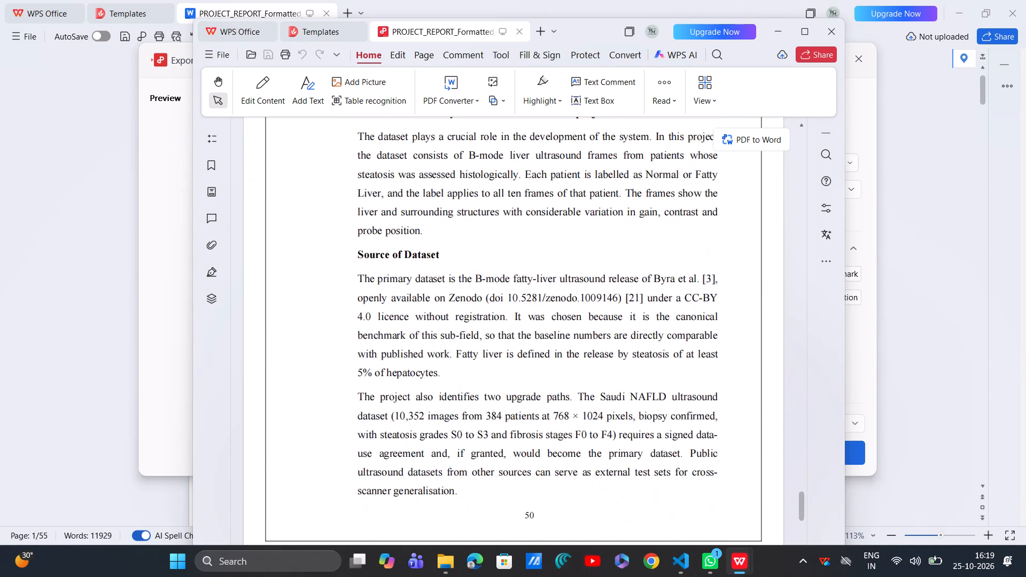
pyautogui.scroll(-7, 362, 310)
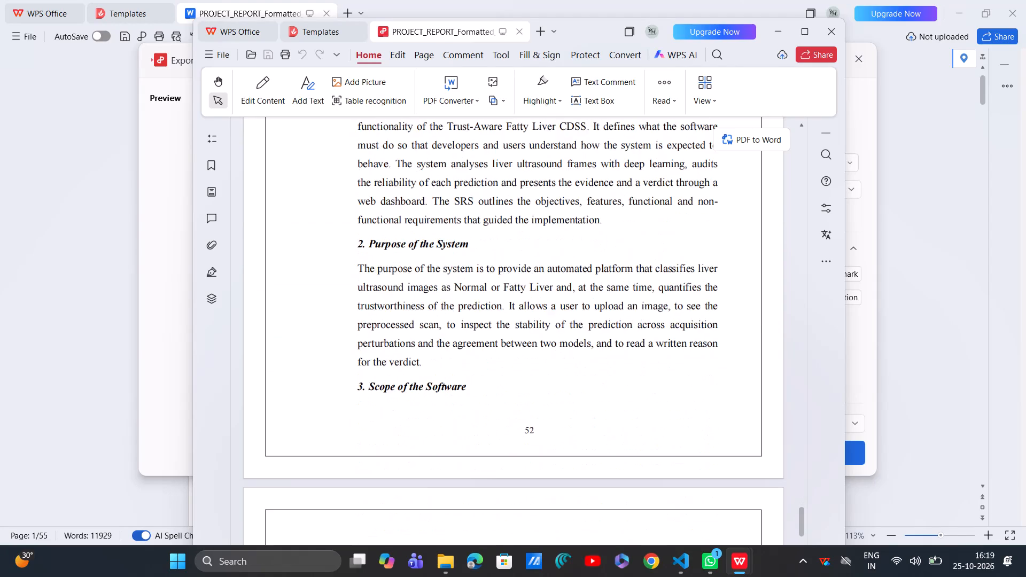
pyautogui.scroll(-2, 362, 310)
pyautogui.scroll(2, 362, 310)
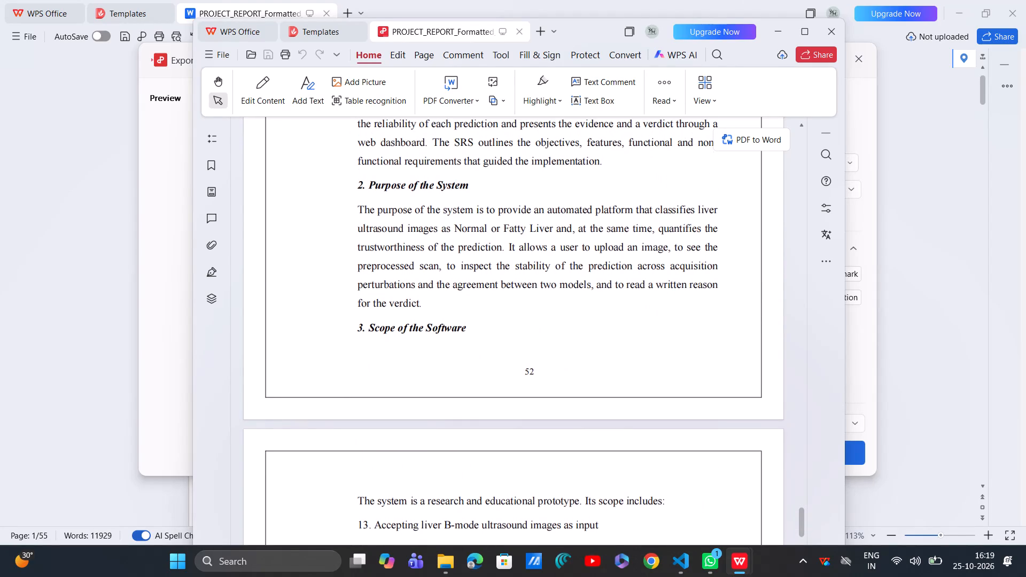
pyautogui.scroll(-4, 362, 310)
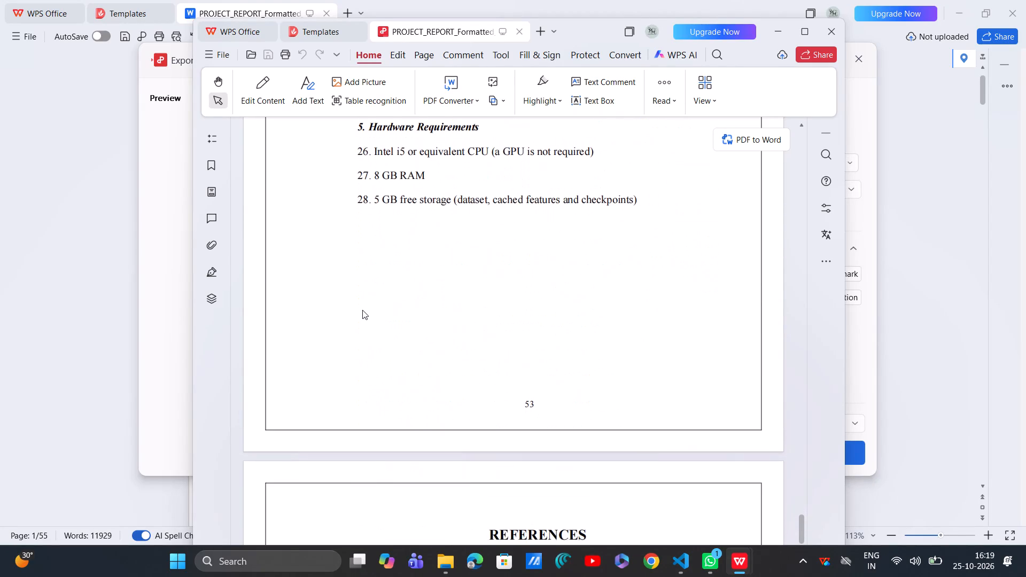
pyautogui.scroll(-6, 362, 310)
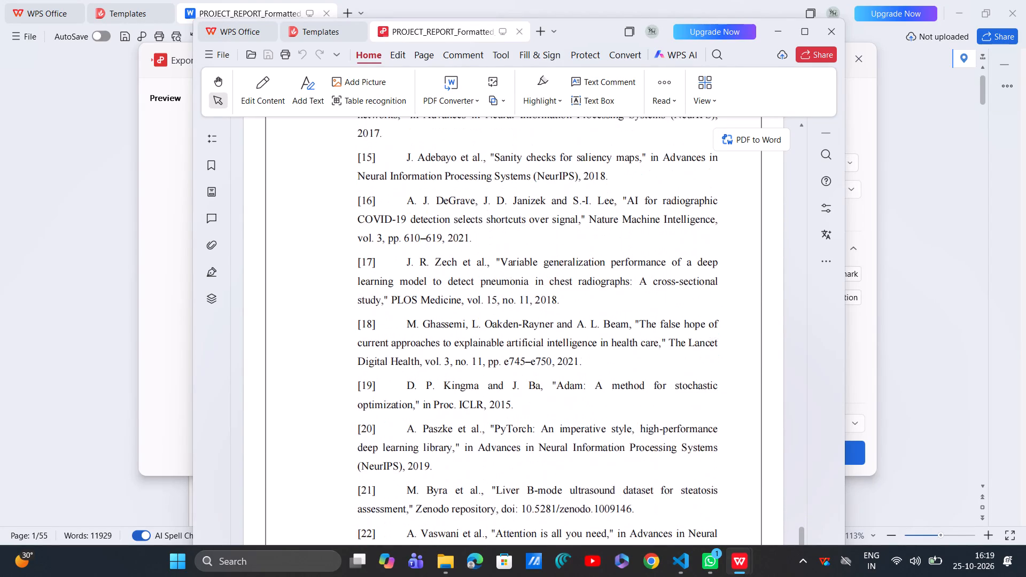
pyautogui.scroll(-7, 362, 310)
# Skim the exported PDF backwards from the references to the opening page of Chapter 1 for a final layout check.
pyautogui.scroll(13, 362, 310)
pyautogui.scroll(12, 362, 310)
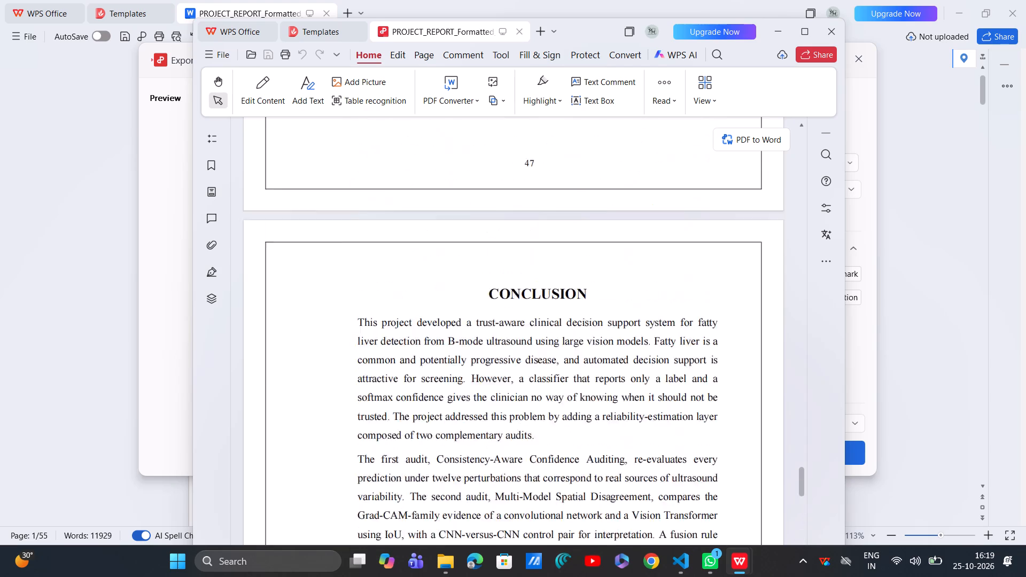
pyautogui.scroll(20, 362, 310)
pyautogui.scroll(20, 362, 310)
pyautogui.scroll(20, 362, 310)
pyautogui.scroll(20, 362, 310)
pyautogui.scroll(2, 362, 310)
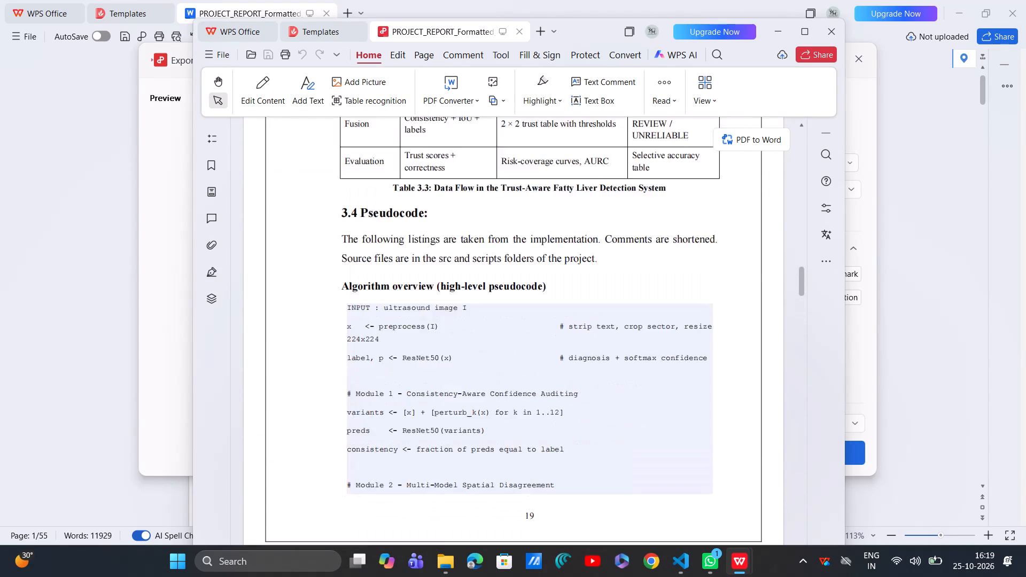
pyautogui.scroll(20, 362, 310)
pyautogui.scroll(20, 362, 310)
pyautogui.scroll(20, 362, 310)
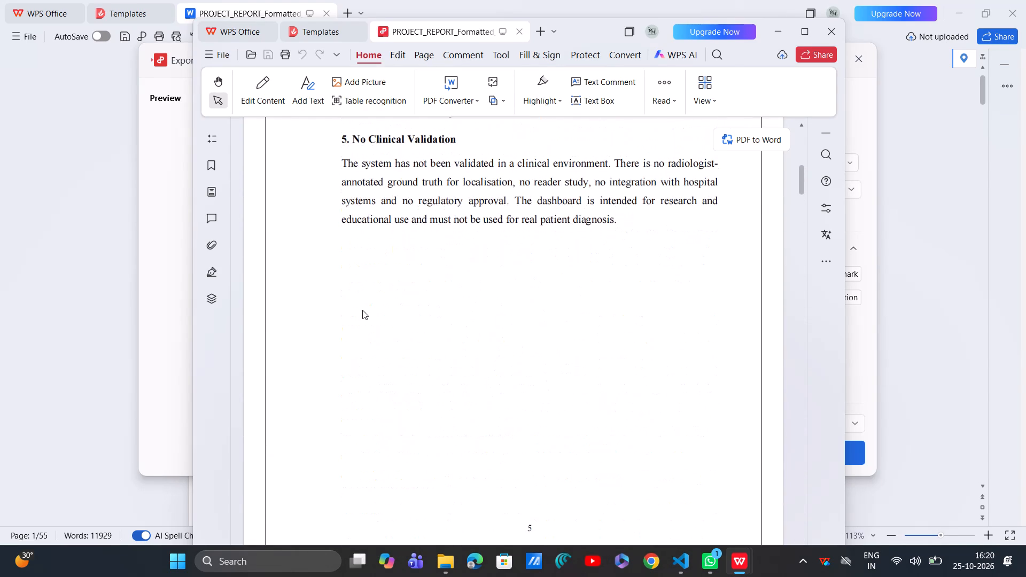
pyautogui.scroll(20, 362, 310)
pyautogui.scroll(20, 362, 310)
pyautogui.scroll(20, 362, 310)
pyautogui.scroll(2, 362, 310)
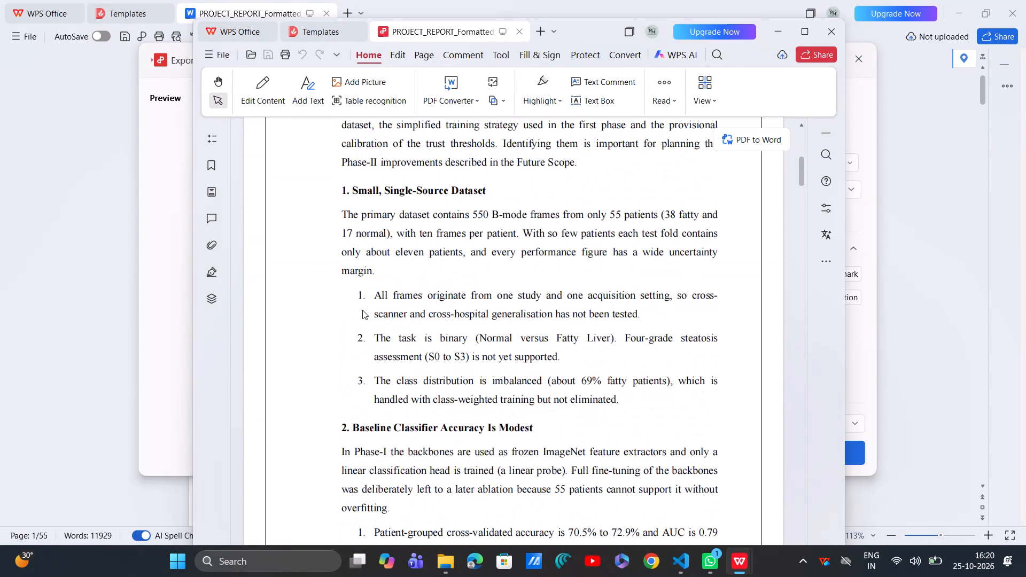
pyautogui.scroll(19, 362, 310)
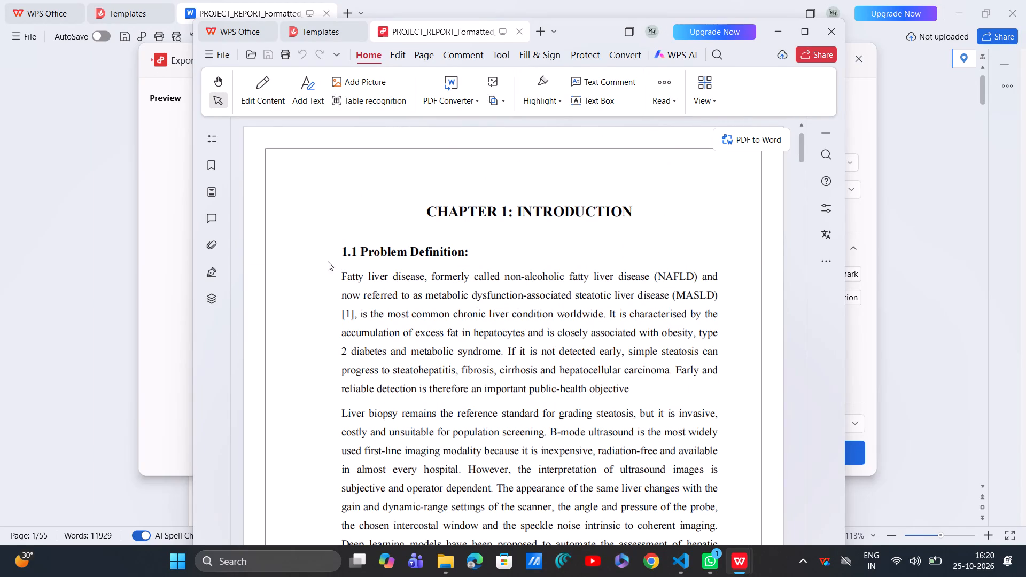
# Close the exported PDF, the PDF export dialog, the chapters document and the final folder window.
pyautogui.click(830, 34)
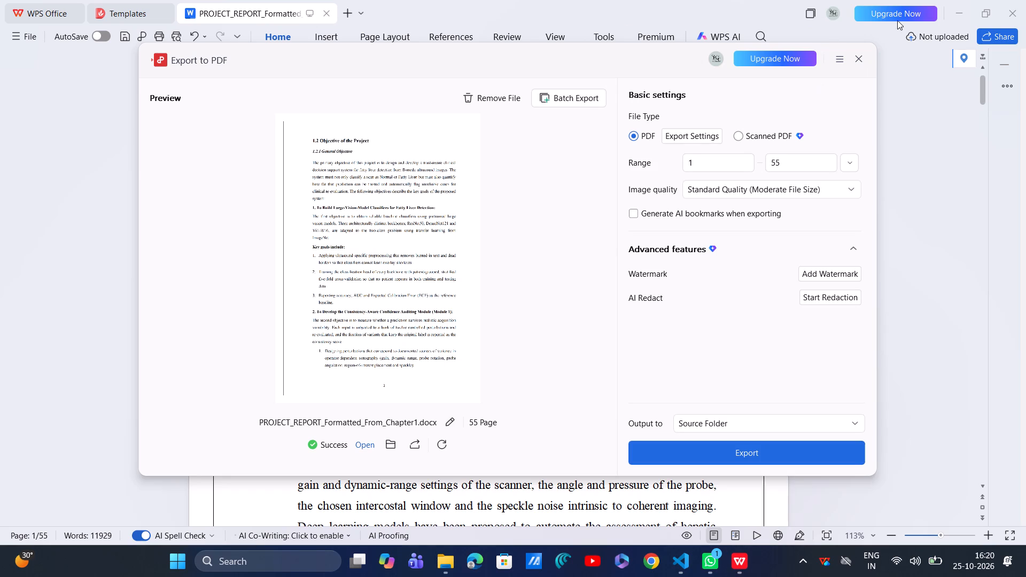
pyautogui.click(859, 58)
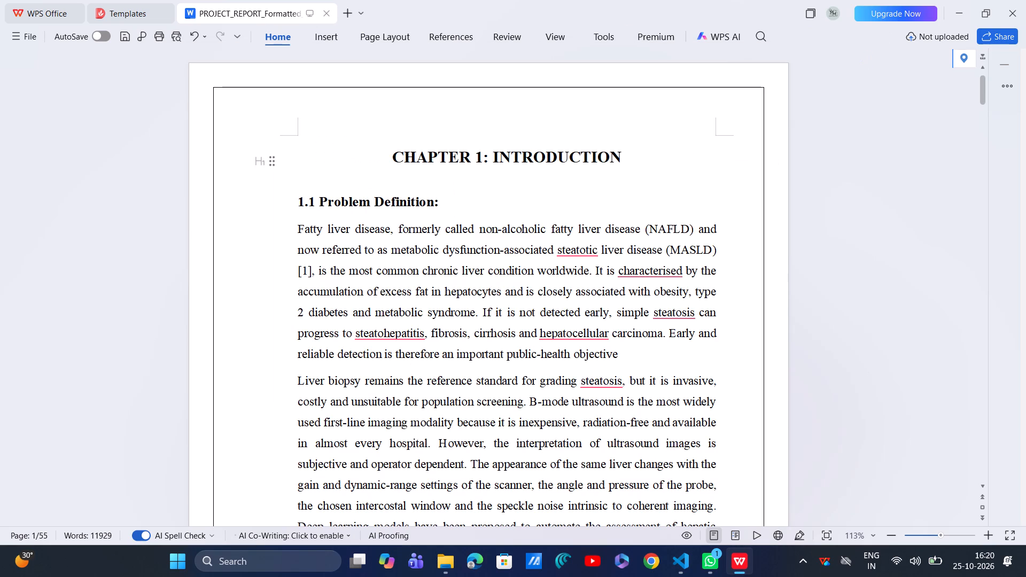
pyautogui.click(1013, 10)
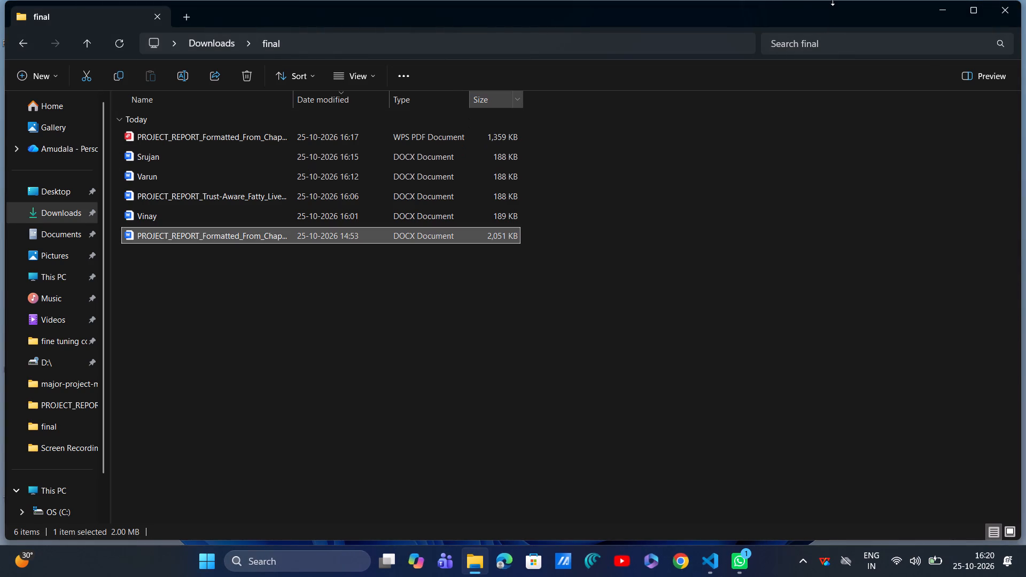
pyautogui.click(1009, 12)
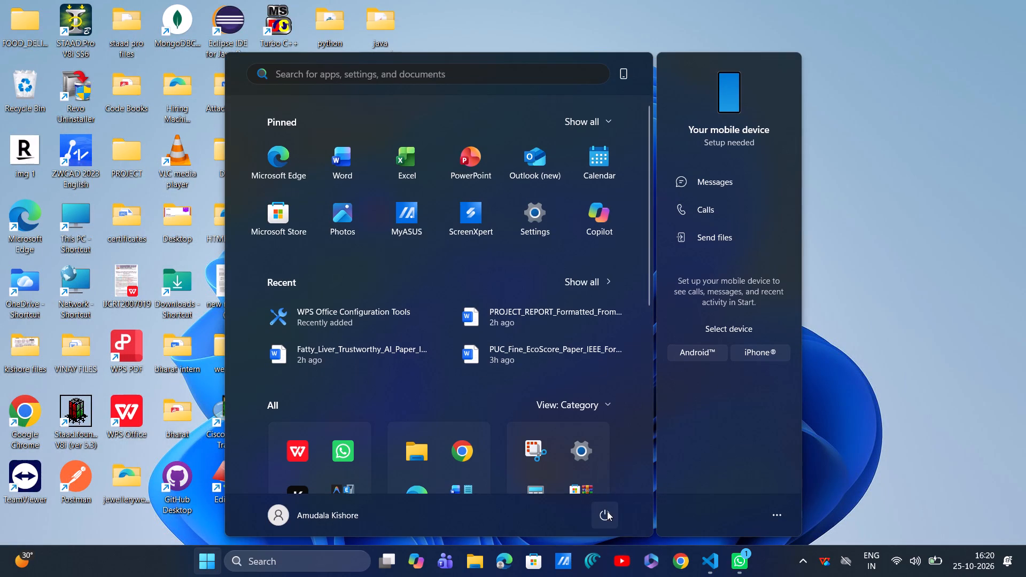
# Shut down the PC.
pyautogui.click(607, 511)
pyautogui.click(610, 463)
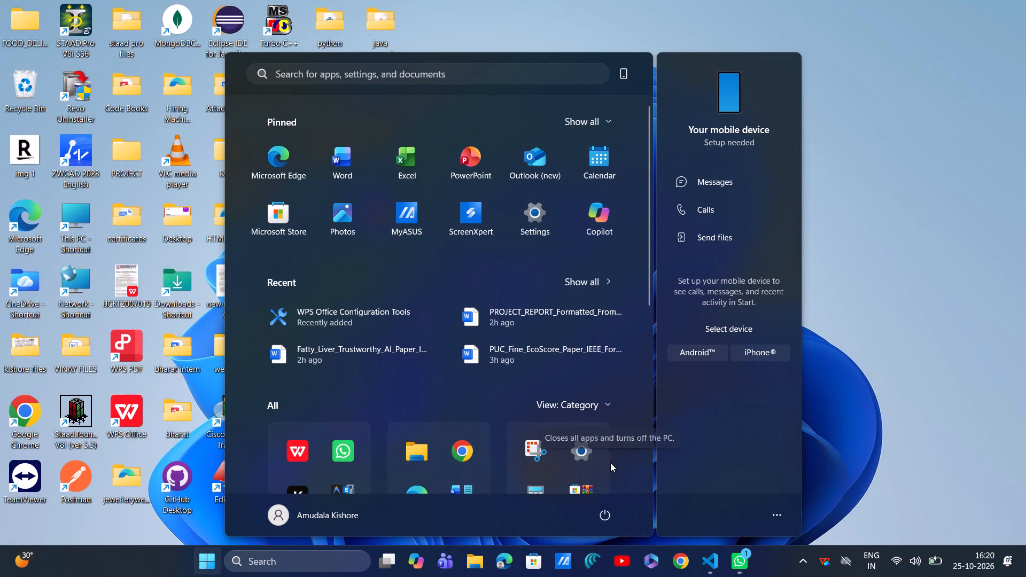